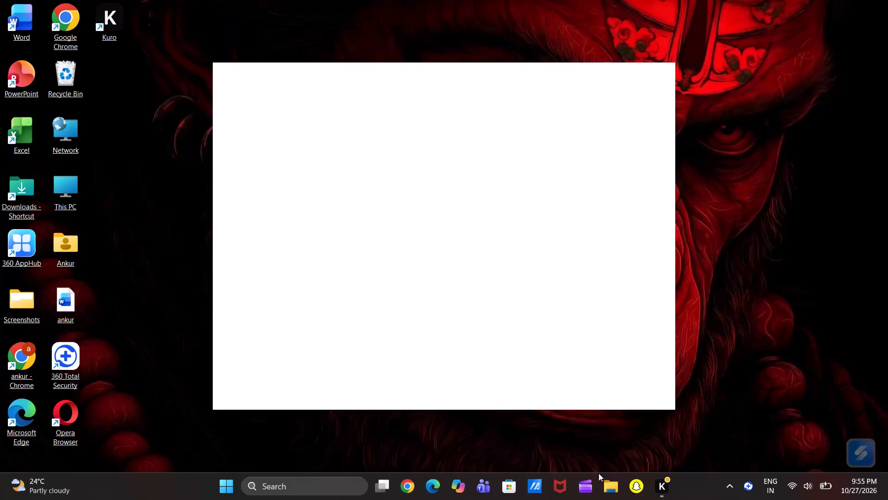
# Launch Google Chrome and switch to the first profile listed under the other Chrome profiles.
pyautogui.click(397, 482)
pyautogui.doubleClick(397, 482)
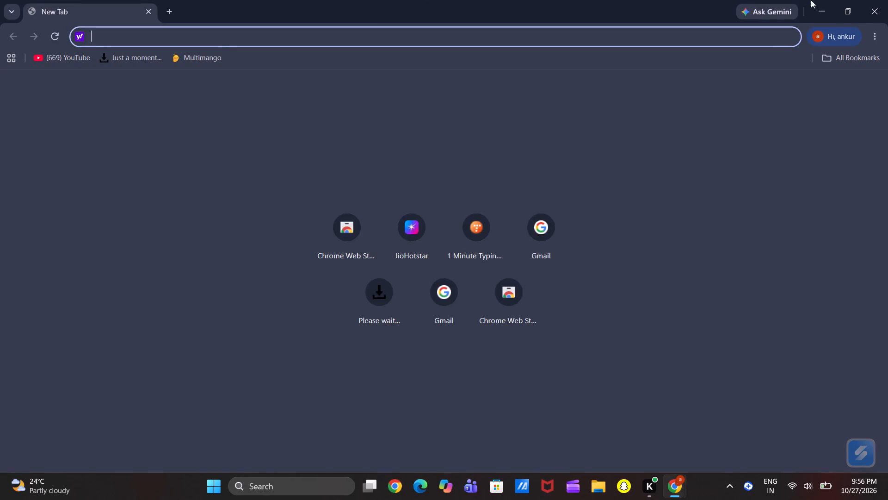
pyautogui.click(830, 33)
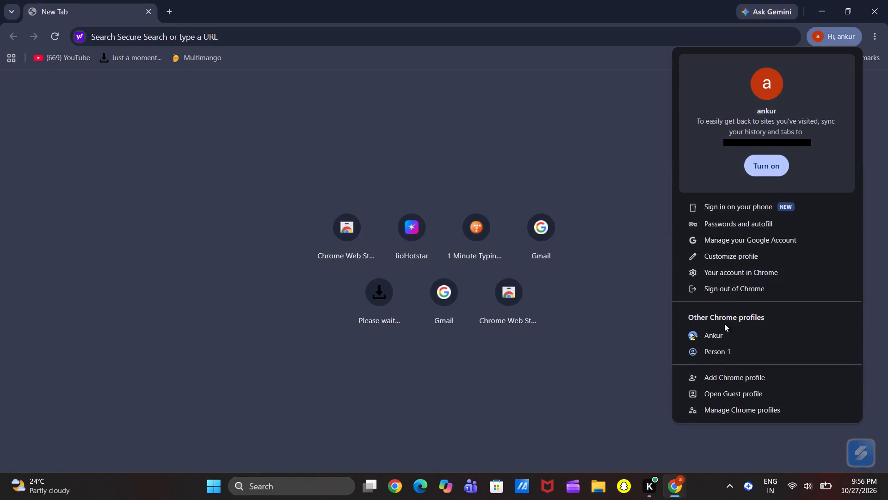
pyautogui.click(714, 329)
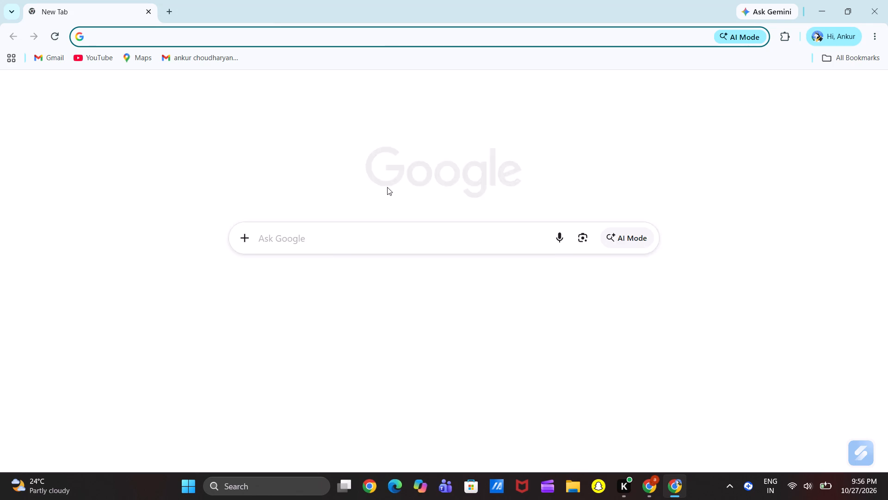
# Search Google for meesho supplier and open the sponsored Meesho Supplier Panel result.
pyautogui.click(396, 242)
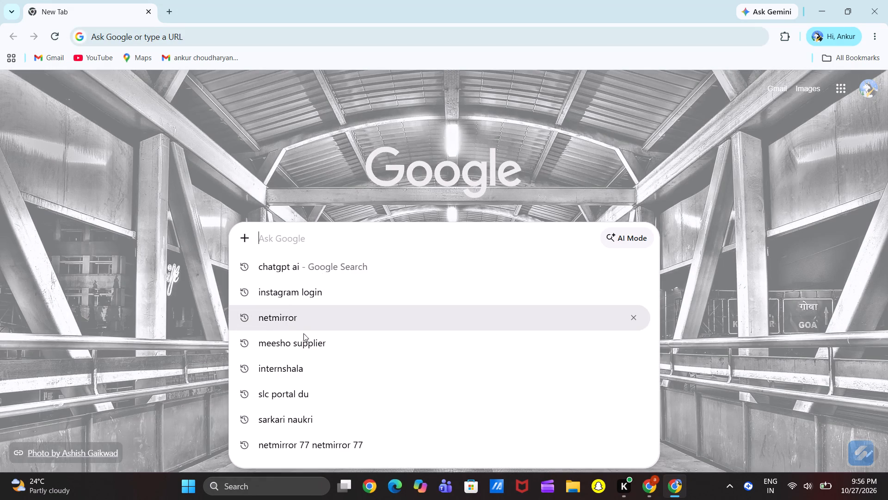
pyautogui.scroll(-3, 304, 384)
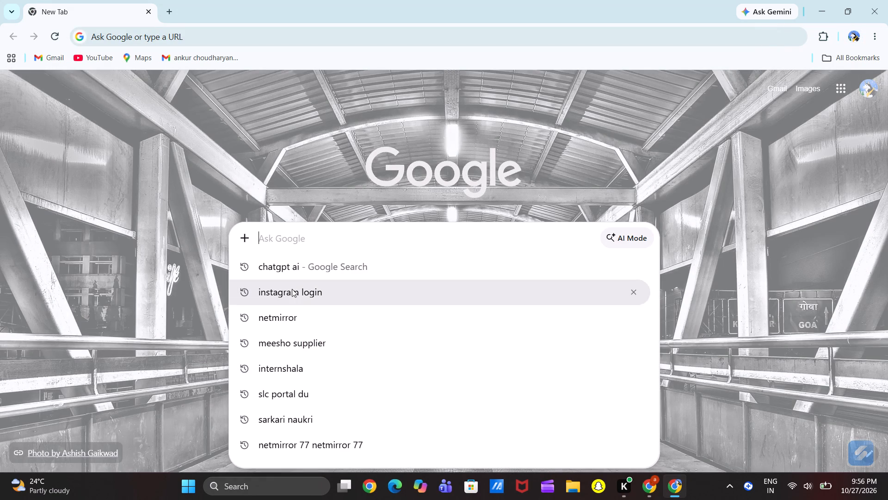
pyautogui.click(311, 241)
pyautogui.write('me')
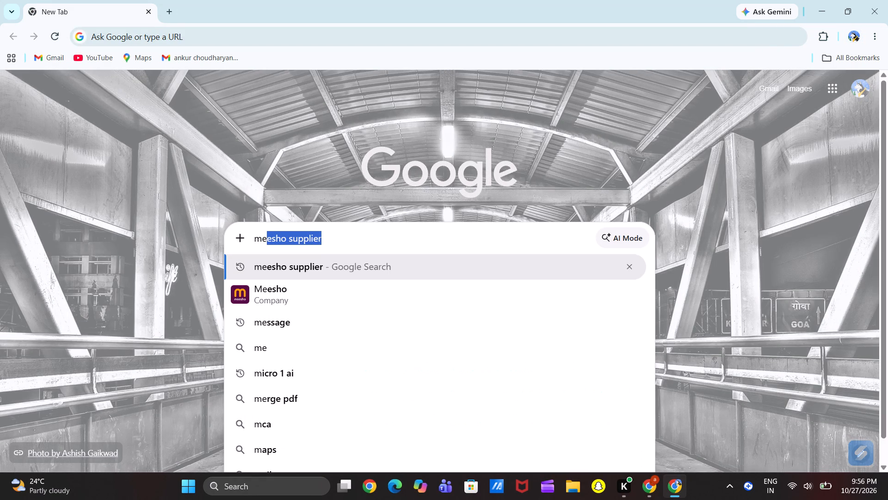
pyautogui.click(280, 268)
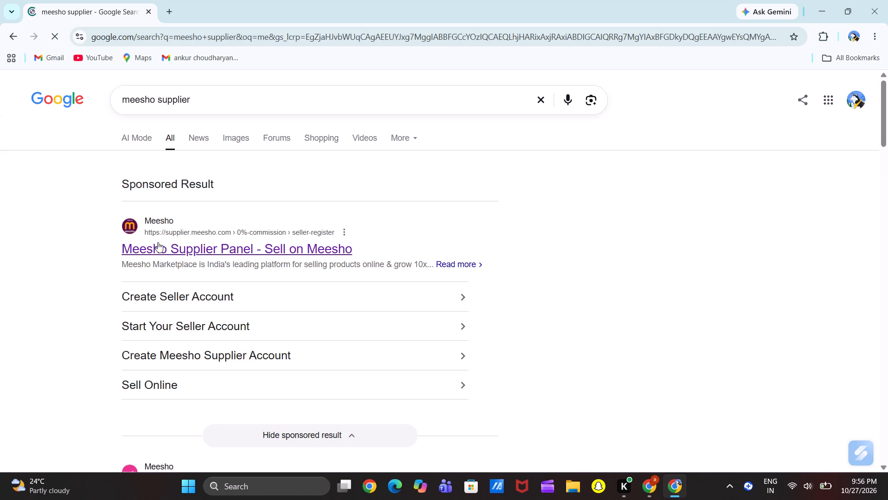
pyautogui.click(158, 241)
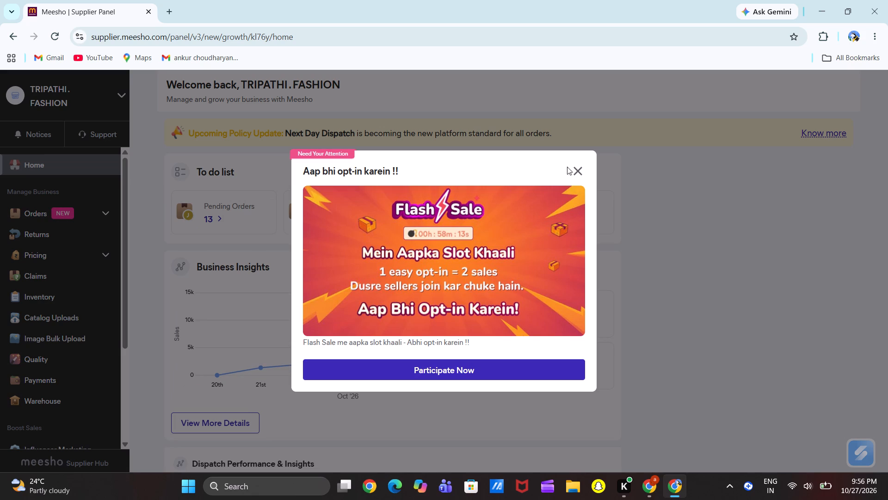
# Dismiss the Flash Sale offer and open the supplier panel's Catalog Uploads page.
pyautogui.click(581, 170)
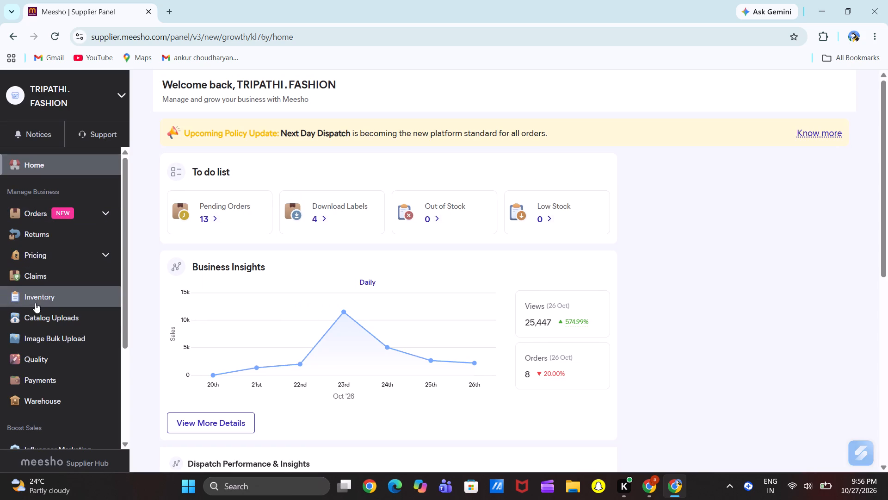
pyautogui.click(41, 314)
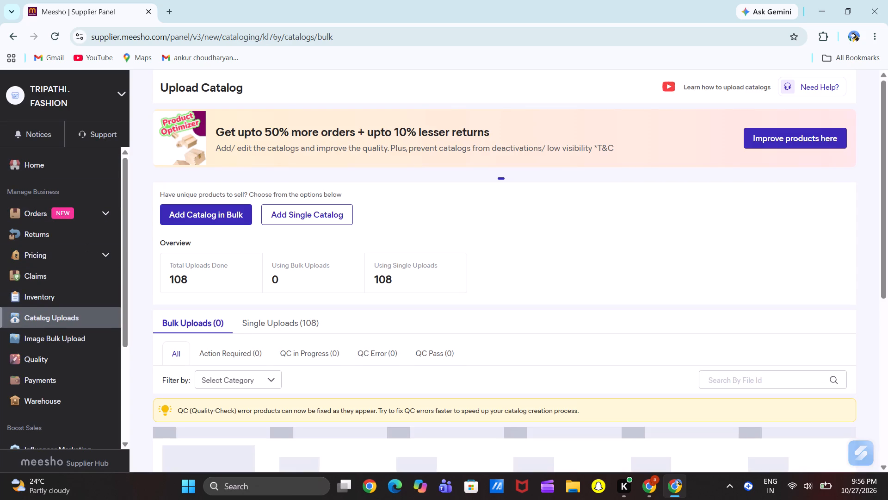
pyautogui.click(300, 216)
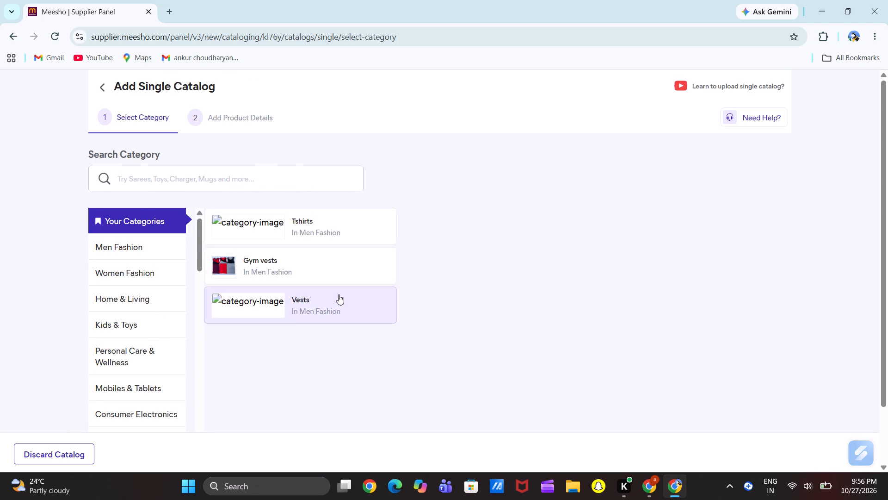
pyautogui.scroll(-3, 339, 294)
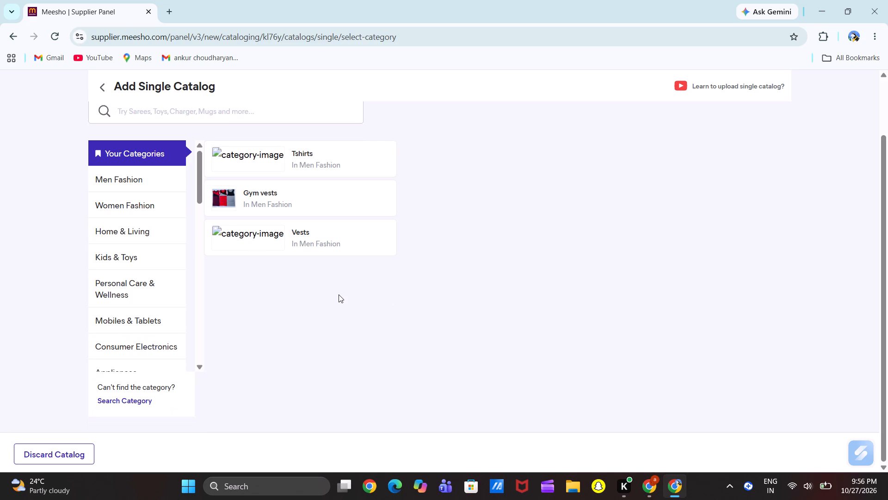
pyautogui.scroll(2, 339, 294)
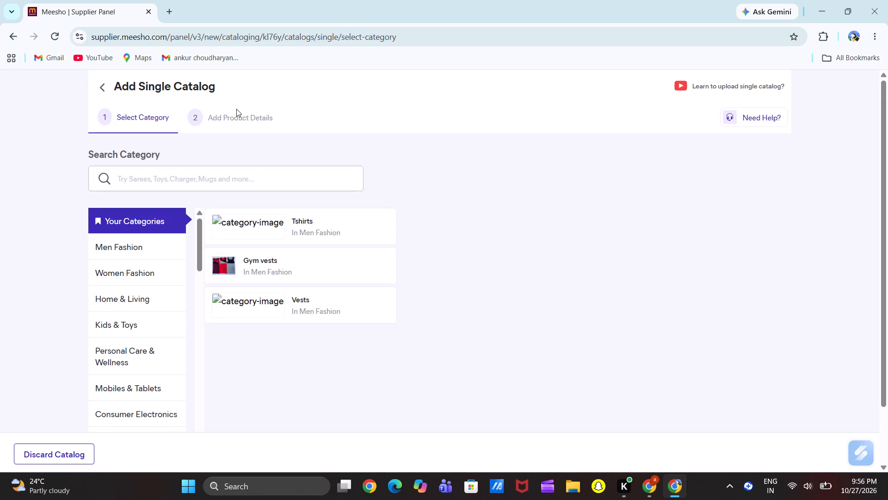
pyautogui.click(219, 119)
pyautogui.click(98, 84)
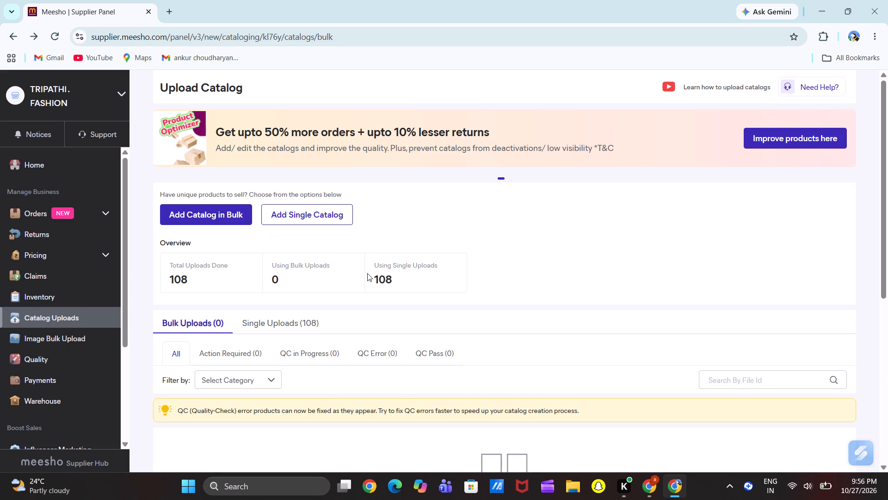
# Find the draft Tshirts catalog created 17 Oct '26 at 07:46 PM among the single uploads and open it for editing.
pyautogui.click(276, 322)
pyautogui.scroll(-3, 470, 326)
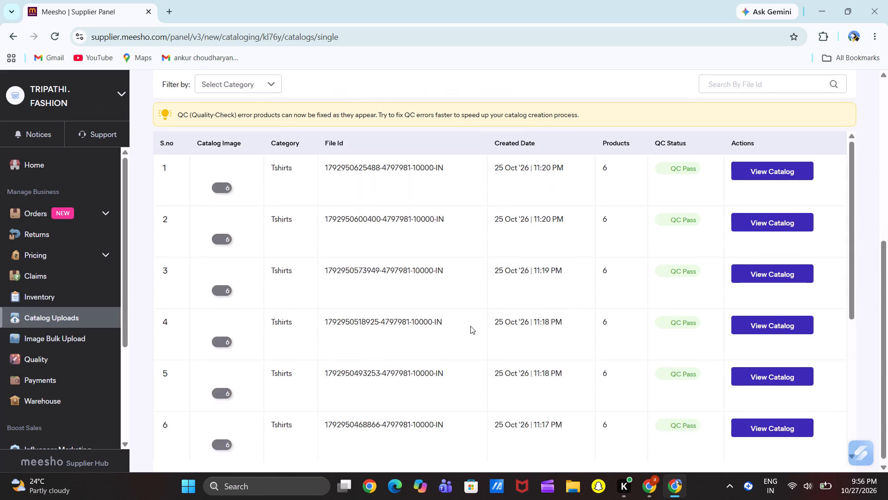
pyautogui.scroll(-2, 470, 326)
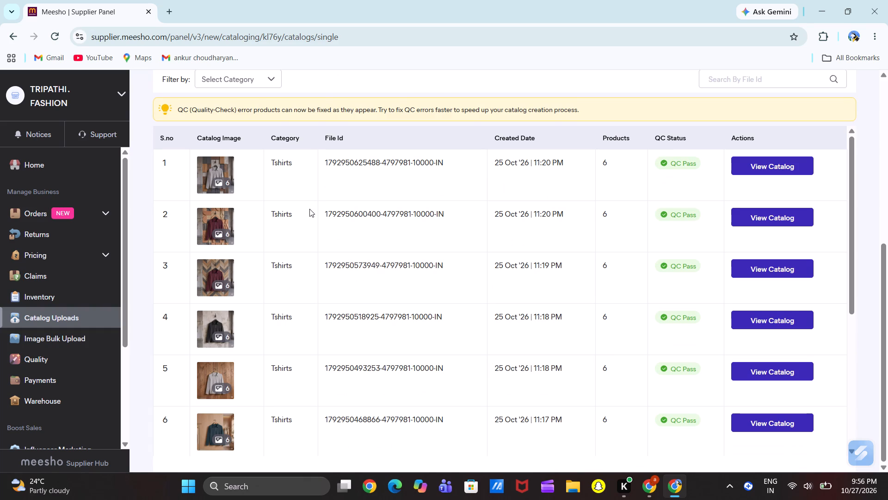
pyautogui.scroll(-13, 460, 259)
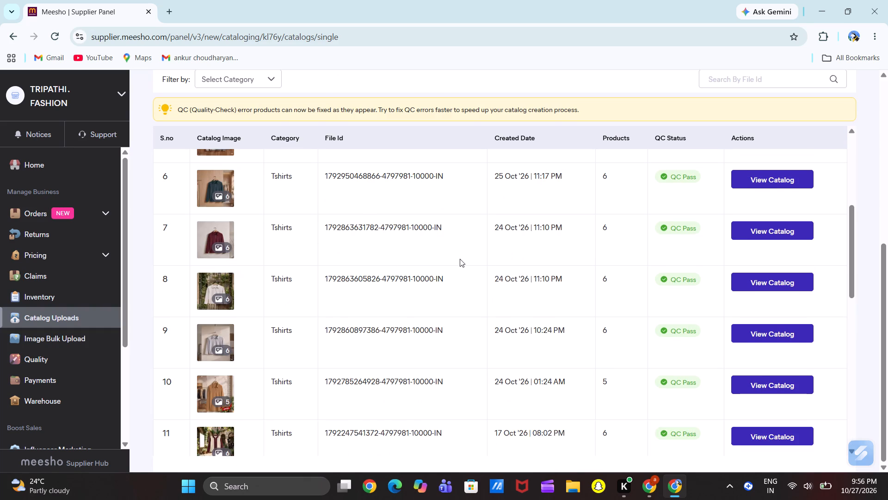
pyautogui.scroll(-11, 460, 259)
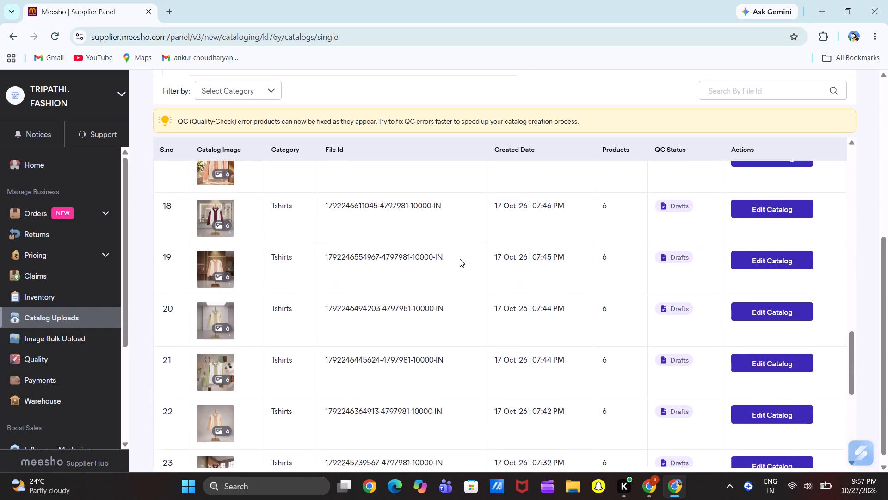
pyautogui.scroll(-2, 460, 259)
pyautogui.scroll(4, 460, 259)
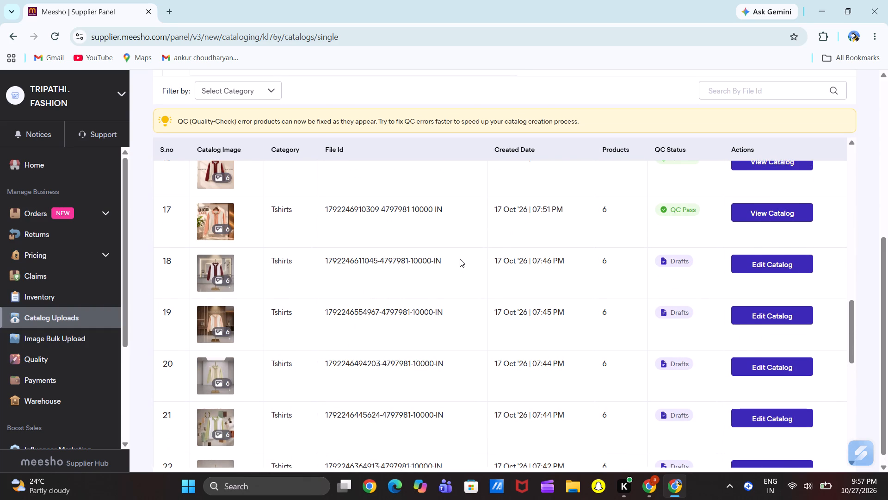
pyautogui.click(752, 258)
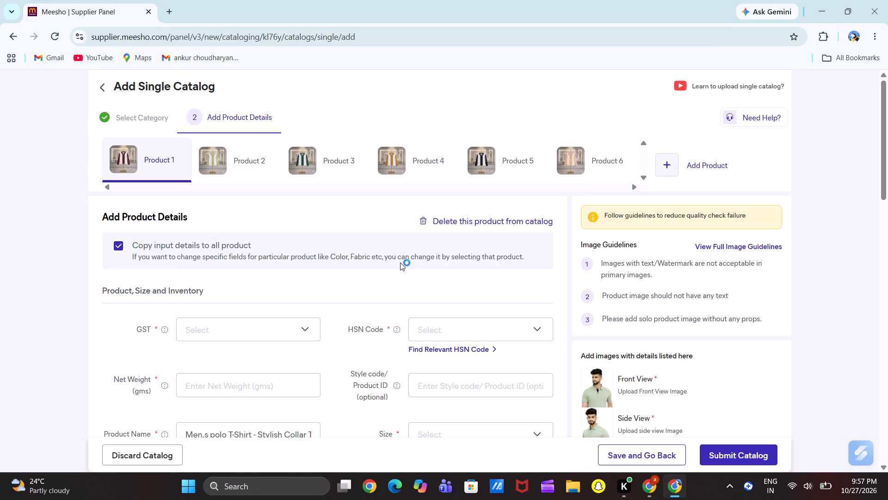
# Review the draft catalog's product details form from GST and HSN Code through Other Attributes and Description.
pyautogui.scroll(-2, 376, 322)
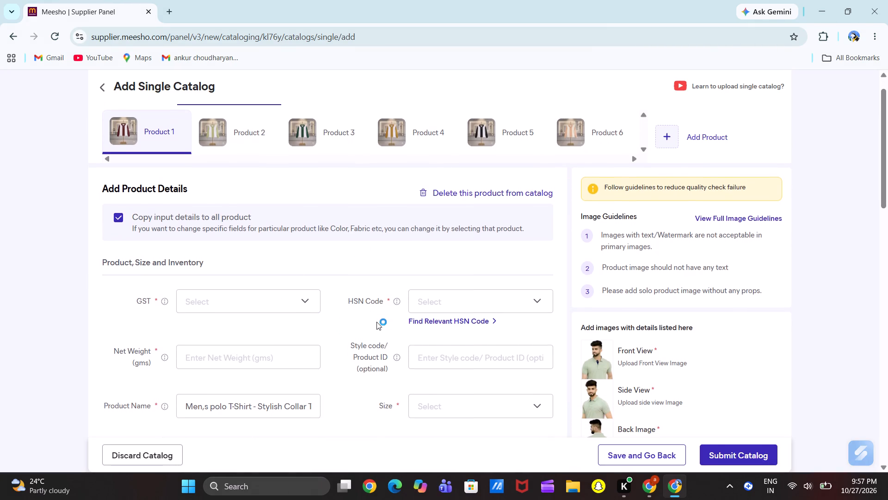
pyautogui.scroll(-3, 376, 322)
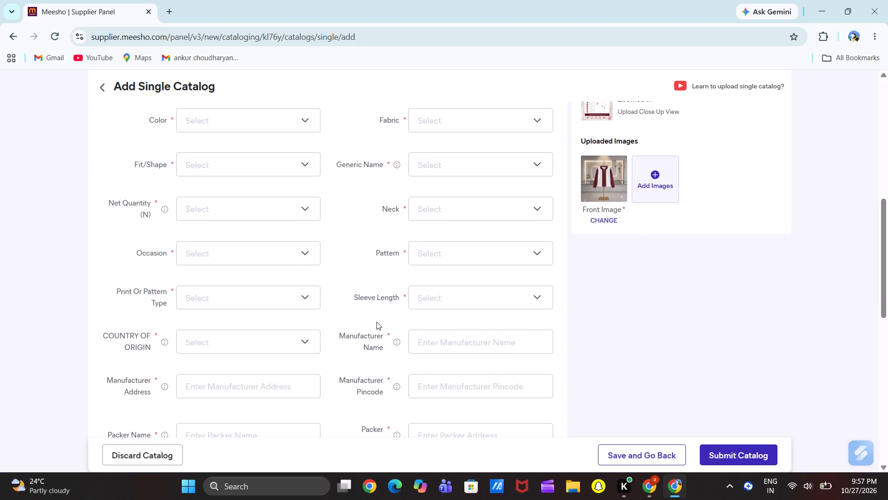
pyautogui.scroll(-1, 376, 322)
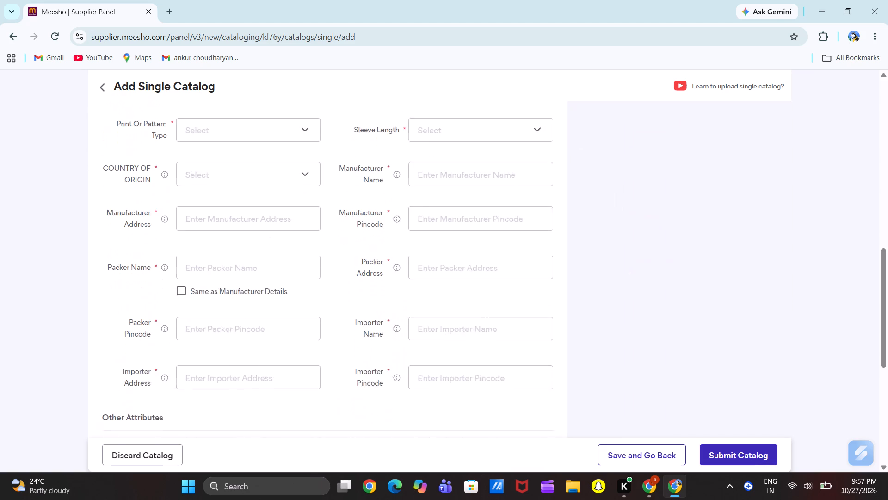
pyautogui.scroll(-4, 376, 322)
pyautogui.scroll(1, 376, 322)
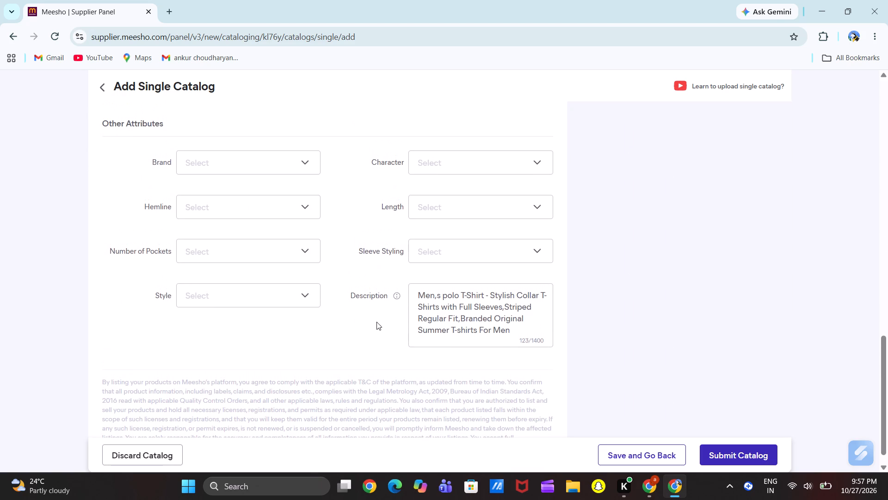
pyautogui.scroll(1, 376, 322)
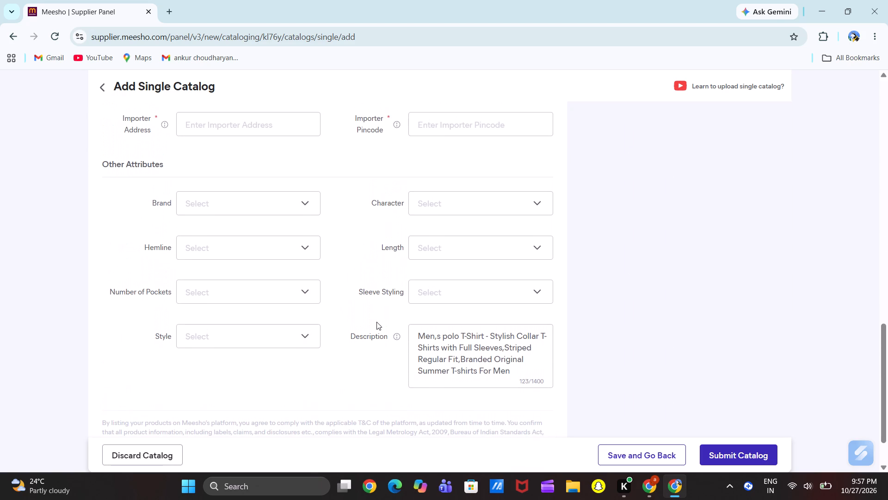
pyautogui.scroll(6, 376, 322)
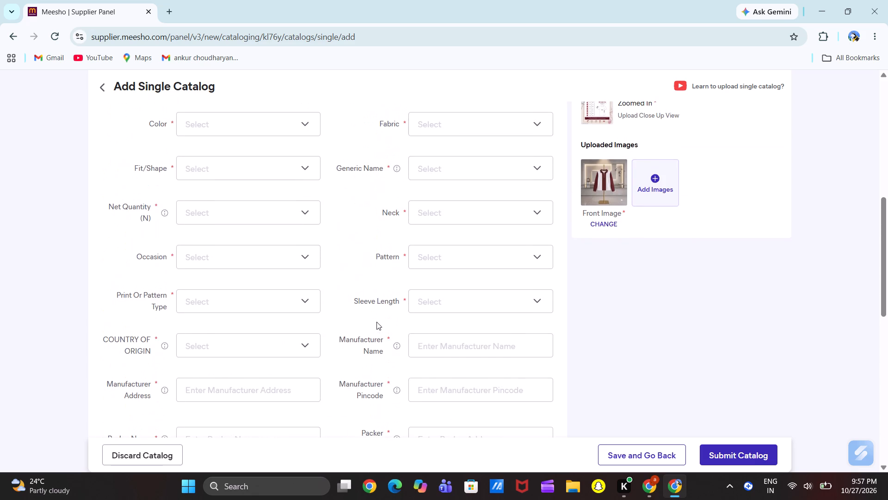
pyautogui.scroll(3, 376, 322)
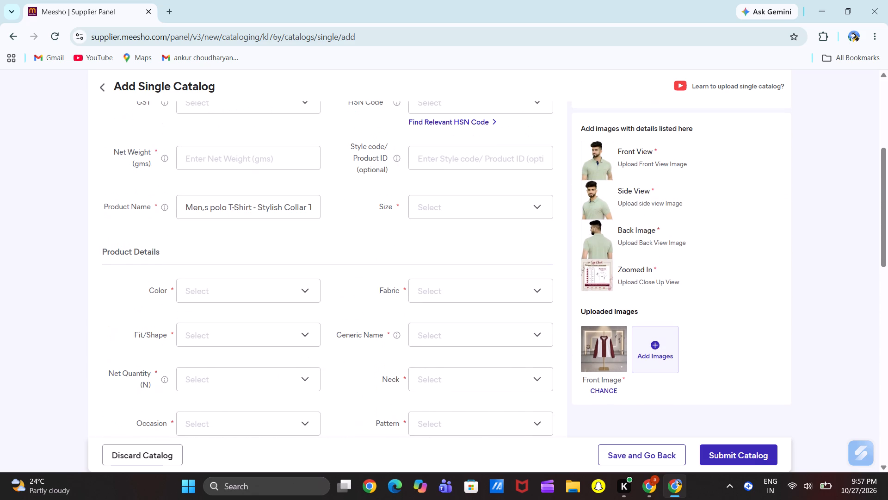
pyautogui.scroll(2, 376, 322)
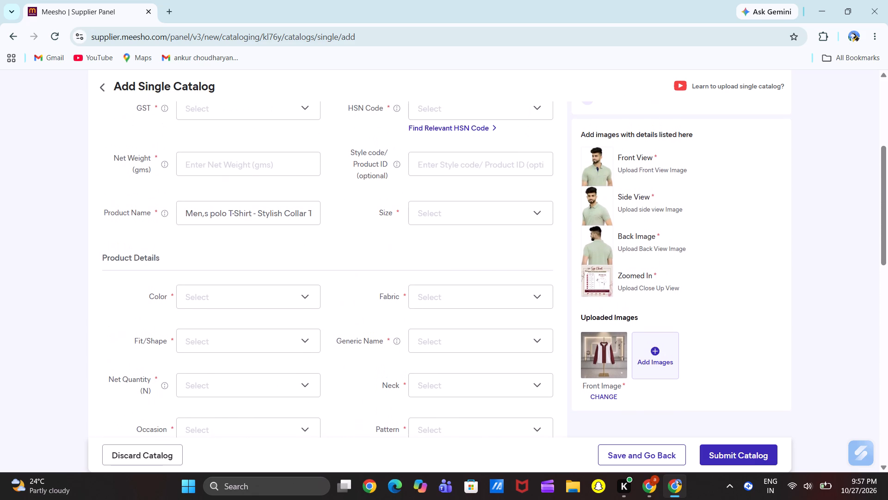
pyautogui.scroll(2, 376, 322)
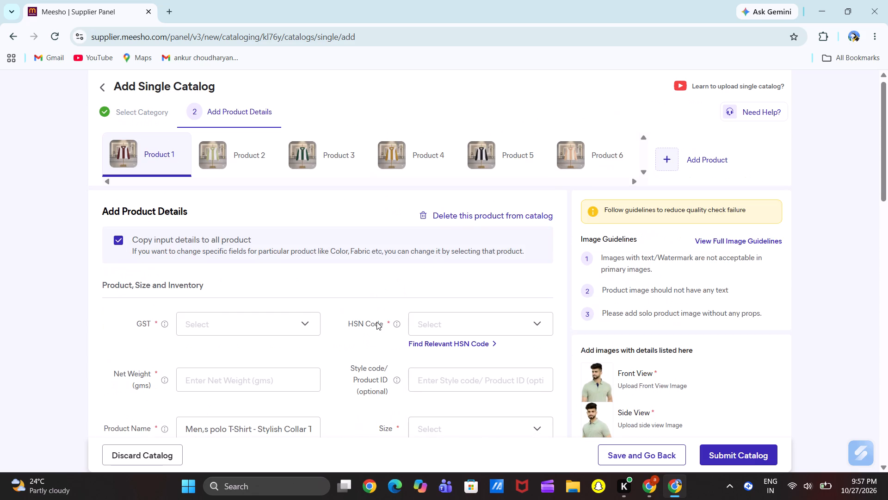
# Set the Style attribute of Product 1 to Korean under Other Attributes.
pyautogui.scroll(-9, 376, 322)
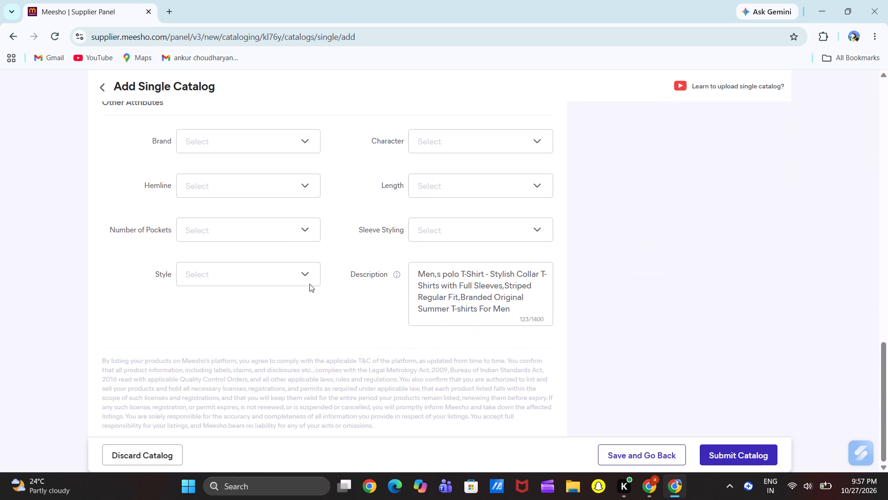
pyautogui.click(237, 271)
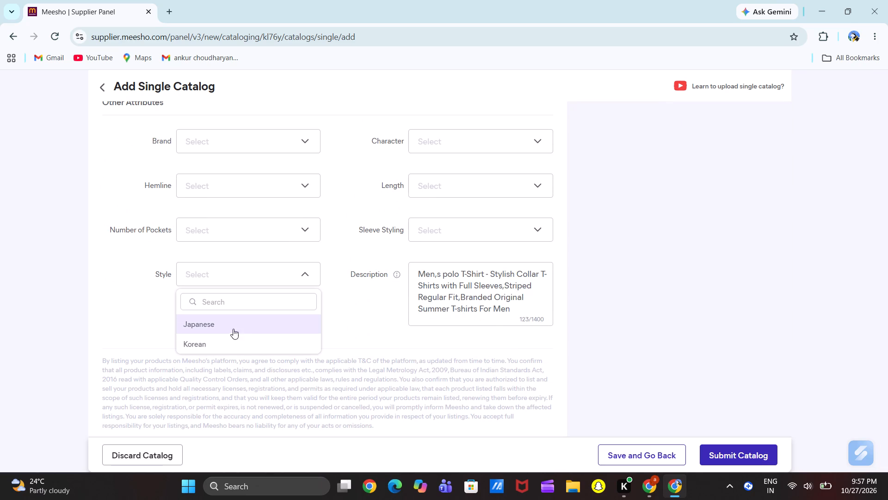
pyautogui.click(203, 343)
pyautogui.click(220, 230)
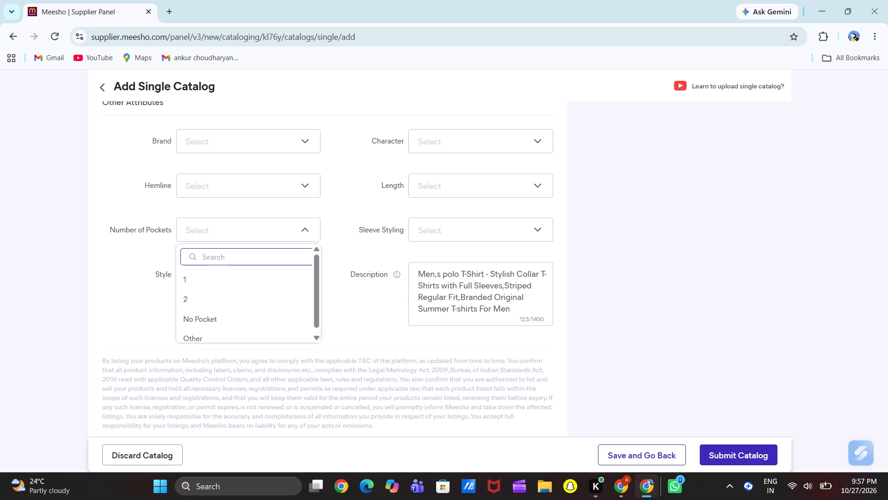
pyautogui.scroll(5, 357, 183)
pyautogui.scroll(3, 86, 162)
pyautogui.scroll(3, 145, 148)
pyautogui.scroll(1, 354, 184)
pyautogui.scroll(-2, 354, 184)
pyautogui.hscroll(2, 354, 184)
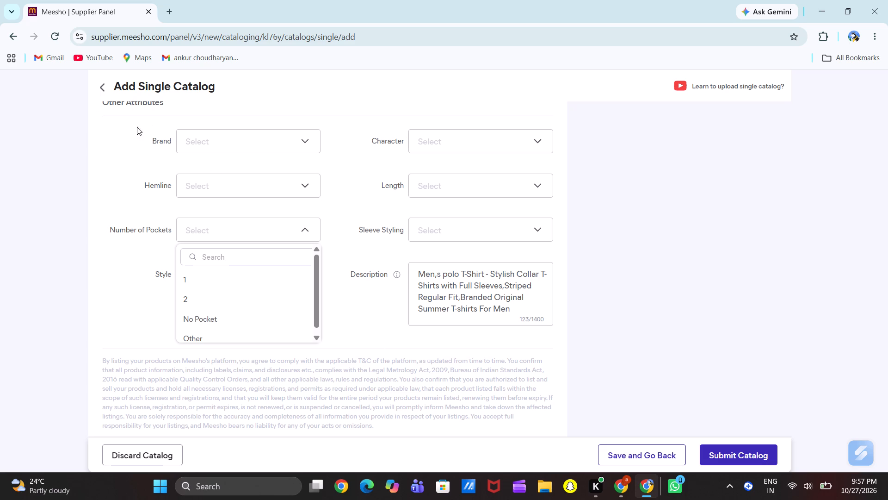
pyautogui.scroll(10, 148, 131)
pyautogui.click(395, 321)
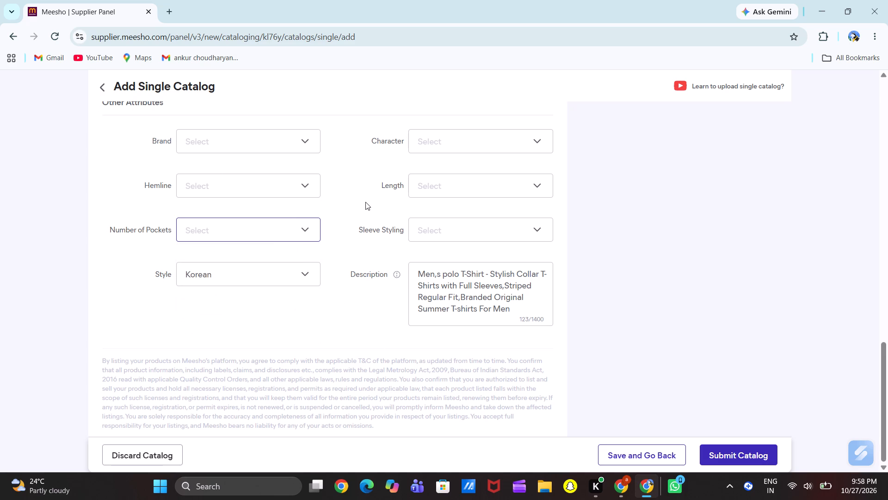
# Review Product 1's details form, from Product, Size and Inventory through the manufacturer, packer and importer fields to Other Attributes.
pyautogui.scroll(8, 365, 202)
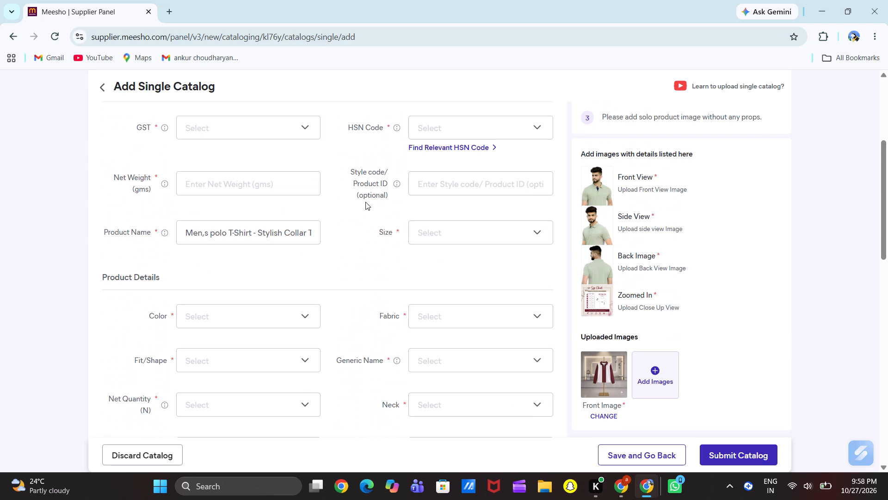
pyautogui.scroll(-1, 365, 202)
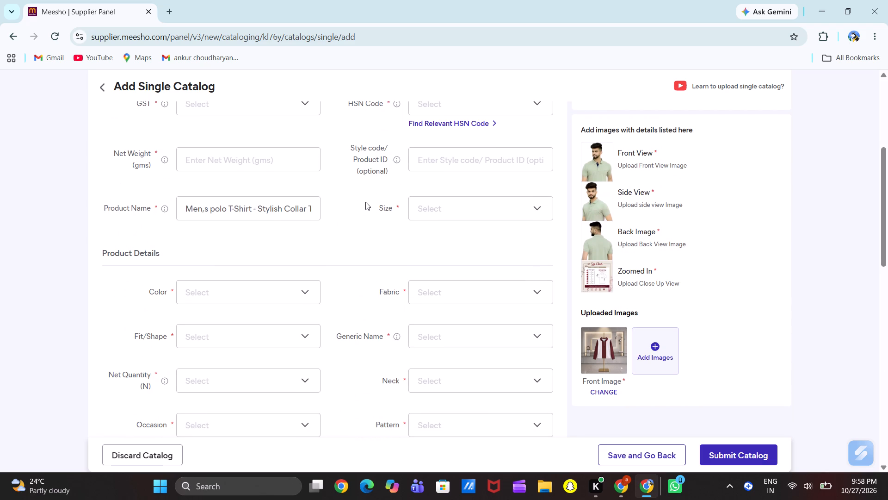
pyautogui.scroll(-4, 365, 202)
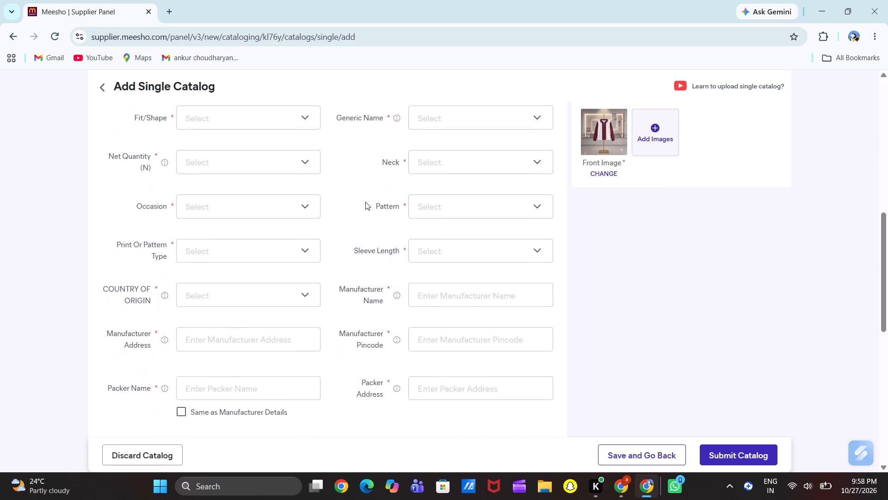
pyautogui.scroll(-5, 365, 202)
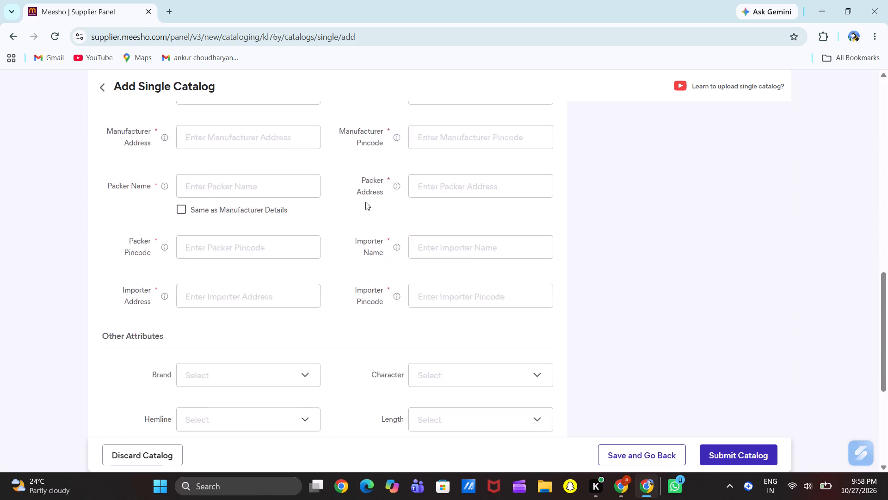
pyautogui.scroll(-3, 365, 202)
pyautogui.scroll(2, 365, 202)
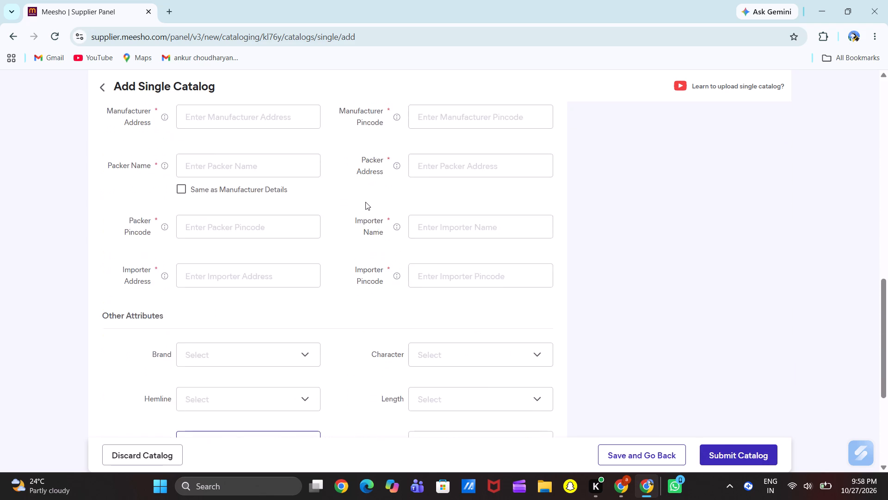
pyautogui.scroll(5, 365, 202)
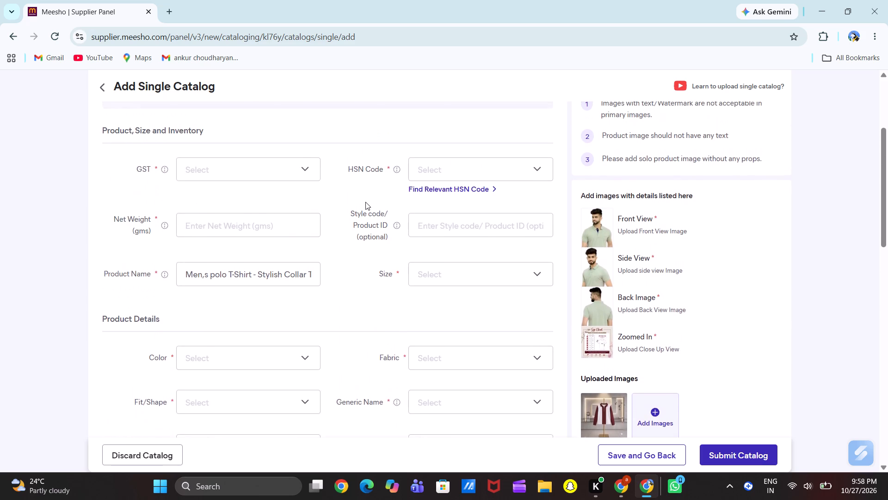
pyautogui.scroll(3, 365, 202)
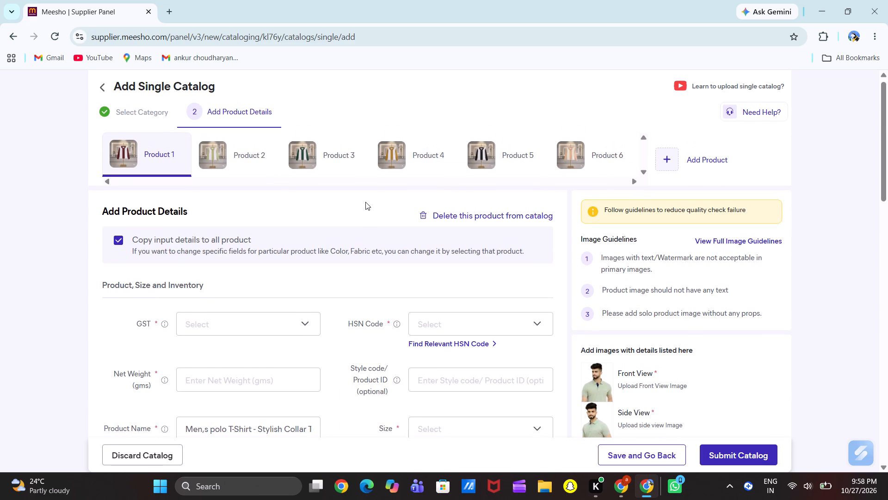
# Set the Size of Product 1 to S, M, L and XL and apply the selection.
pyautogui.scroll(-4, 360, 180)
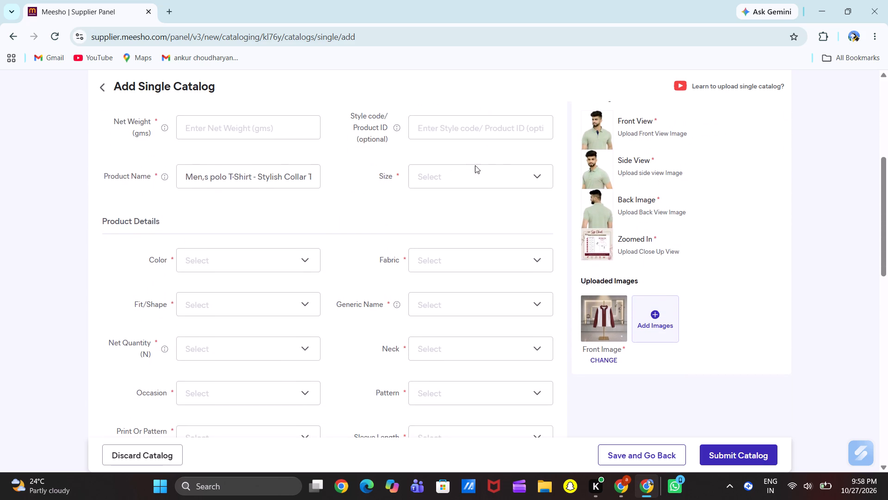
pyautogui.click(478, 169)
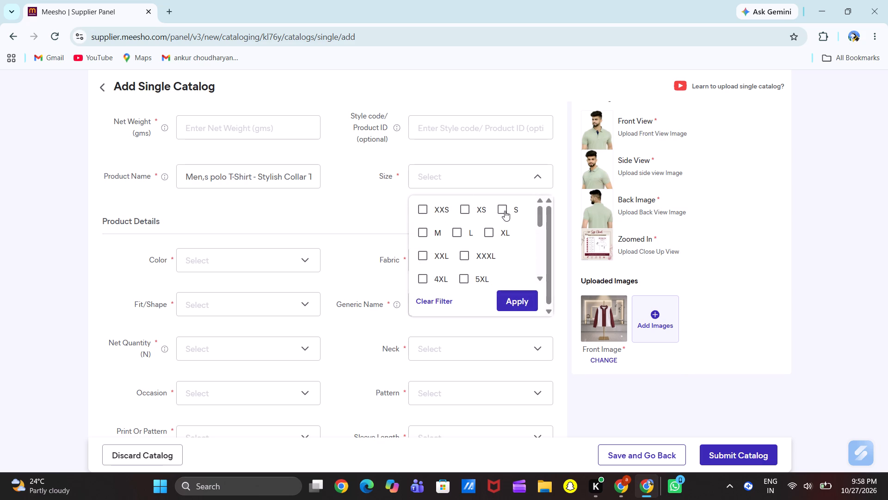
pyautogui.click(503, 211)
pyautogui.click(424, 234)
pyautogui.click(461, 234)
pyautogui.click(490, 234)
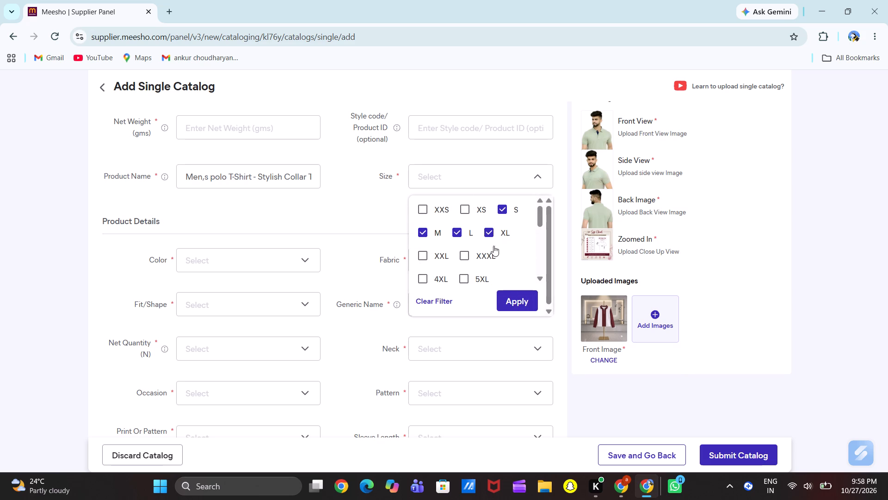
pyautogui.click(519, 294)
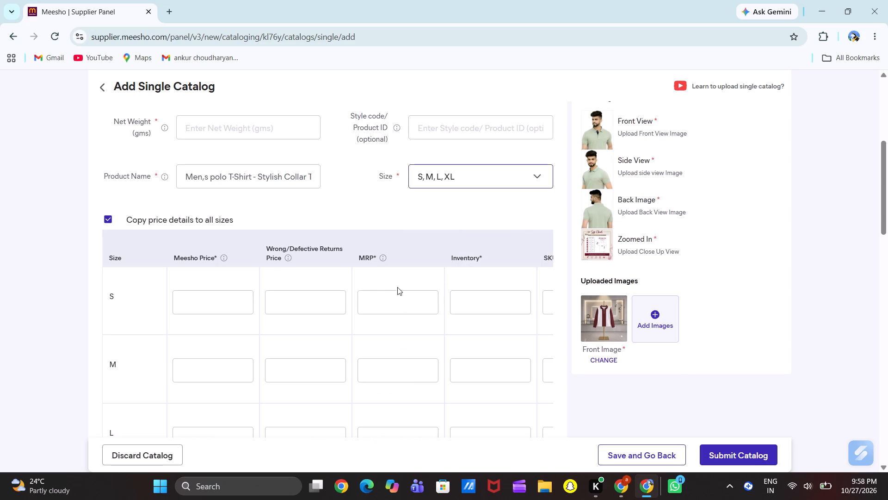
# Look over the size-wise price and inventory table and open the Meesho Price of size S for entry.
pyautogui.scroll(-4, 268, 245)
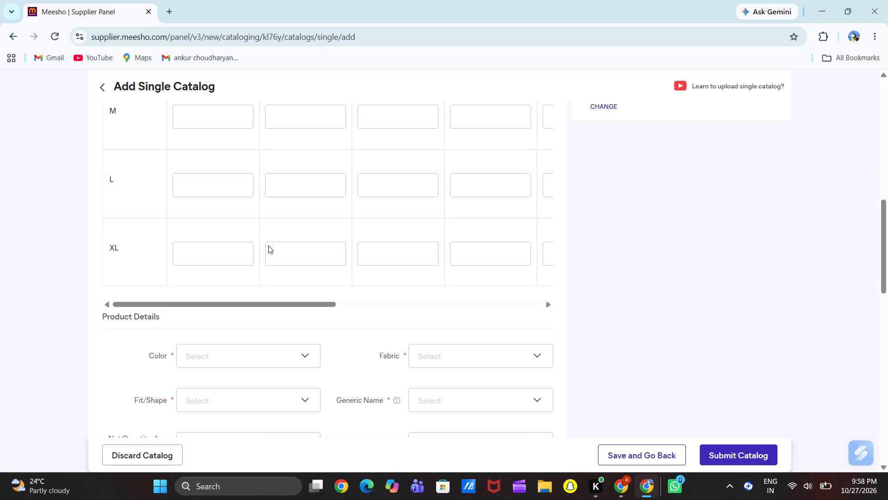
pyautogui.scroll(3, 268, 245)
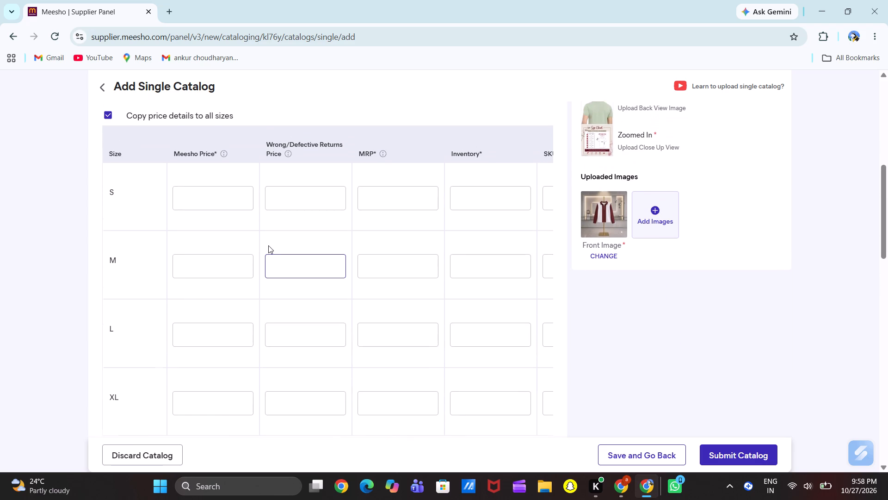
pyautogui.scroll(1, 268, 245)
pyautogui.click(194, 212)
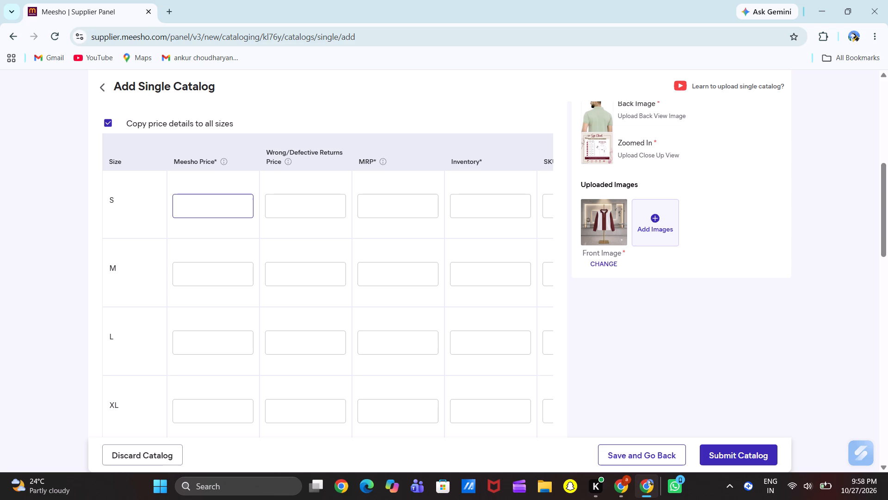
# Switch to WhatsApp.
pyautogui.click(674, 477)
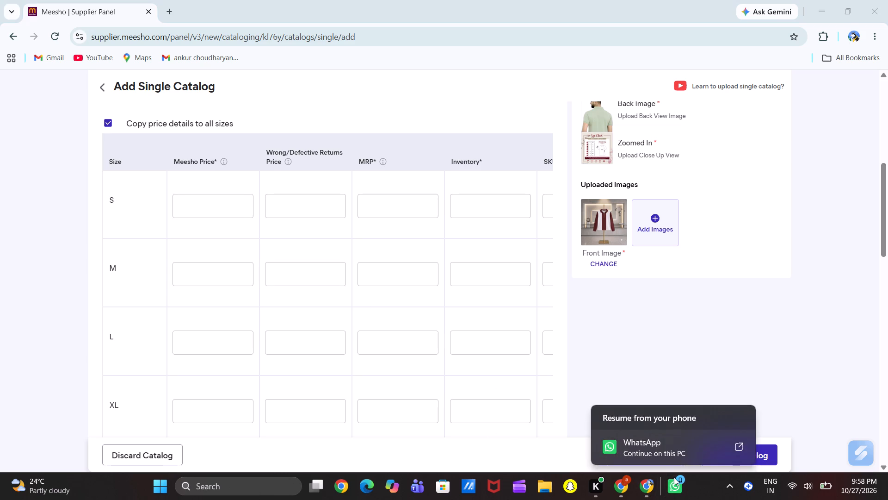
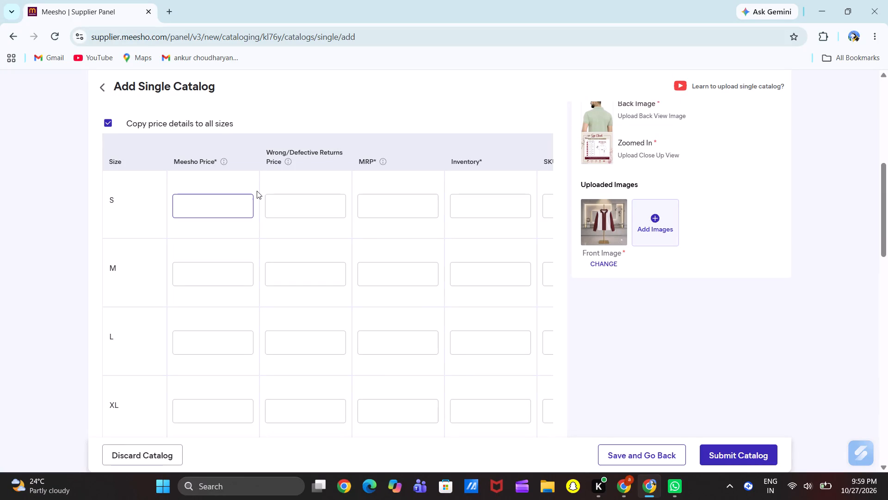
# Review Product 1's form again, from the product and size fields through the price table and packer details to Other Attributes.
pyautogui.scroll(4, 257, 191)
pyautogui.scroll(-1, 257, 191)
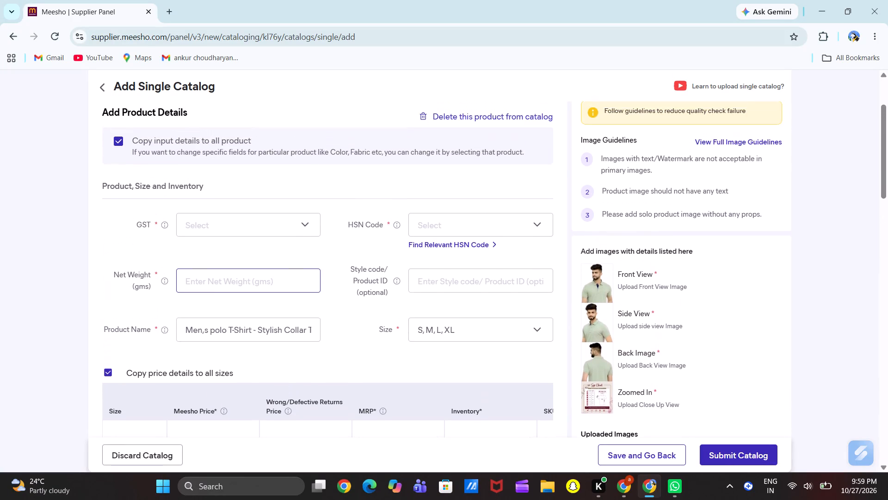
pyautogui.scroll(-4, 257, 191)
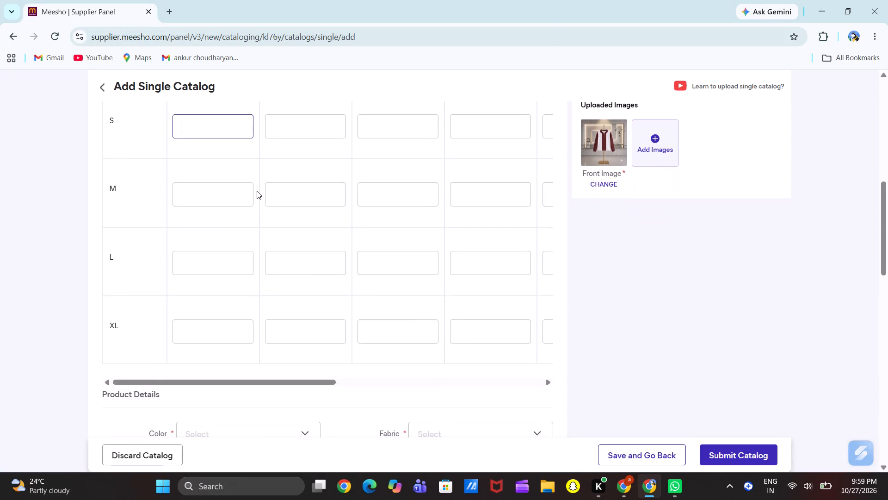
pyautogui.scroll(-6, 257, 191)
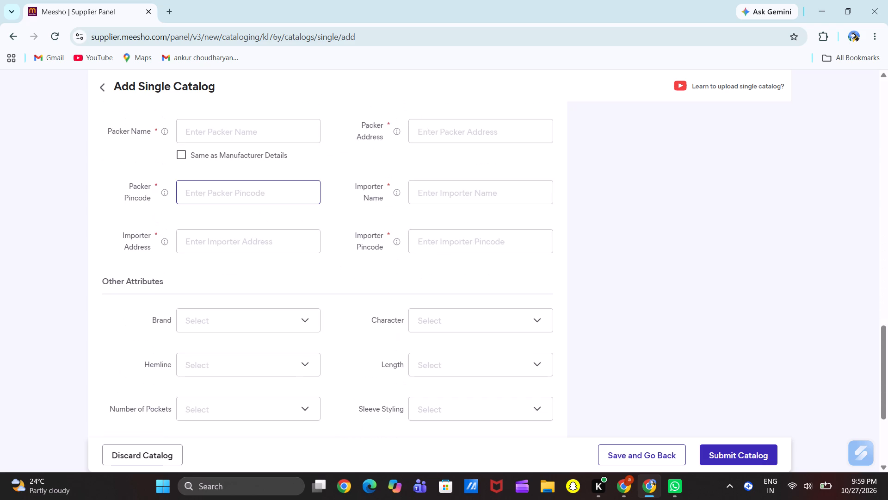
pyautogui.scroll(-2, 257, 191)
pyautogui.scroll(2, 257, 191)
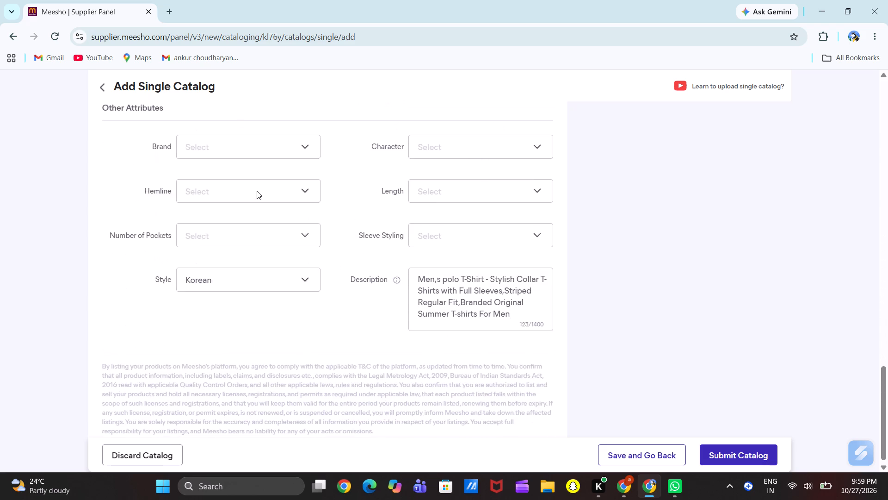
pyautogui.scroll(3, 257, 191)
pyautogui.scroll(-1, 257, 191)
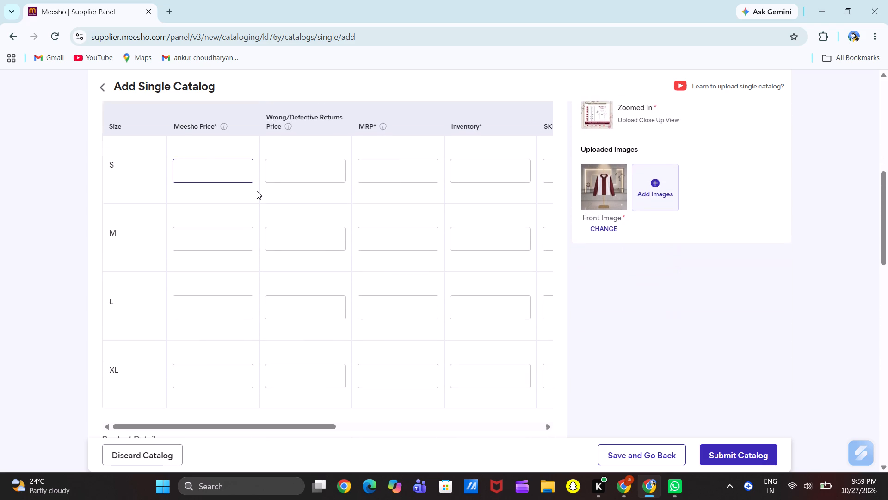
pyautogui.scroll(-1, 257, 191)
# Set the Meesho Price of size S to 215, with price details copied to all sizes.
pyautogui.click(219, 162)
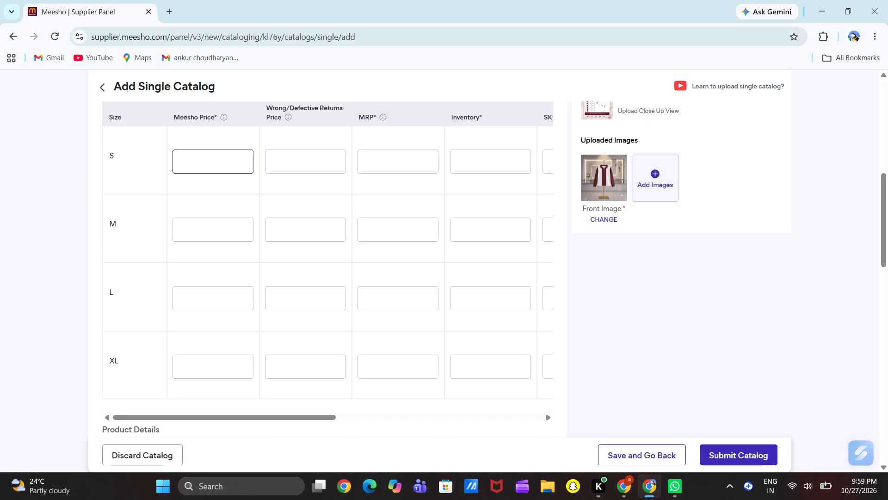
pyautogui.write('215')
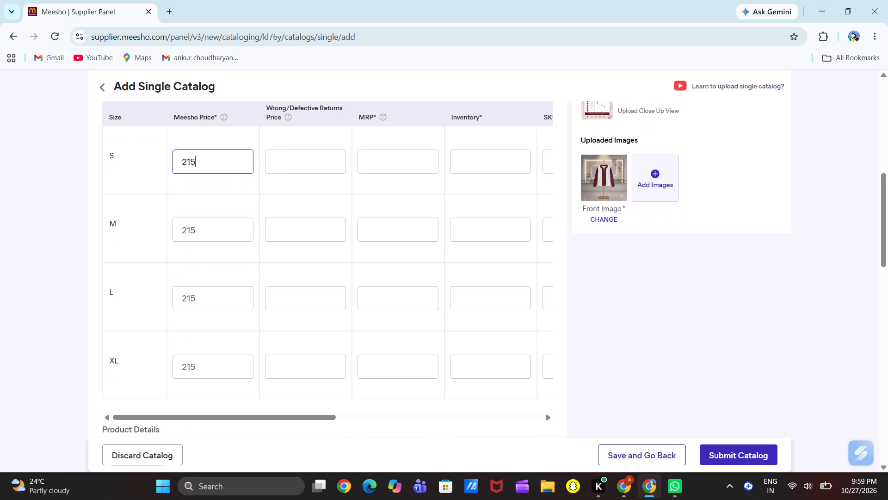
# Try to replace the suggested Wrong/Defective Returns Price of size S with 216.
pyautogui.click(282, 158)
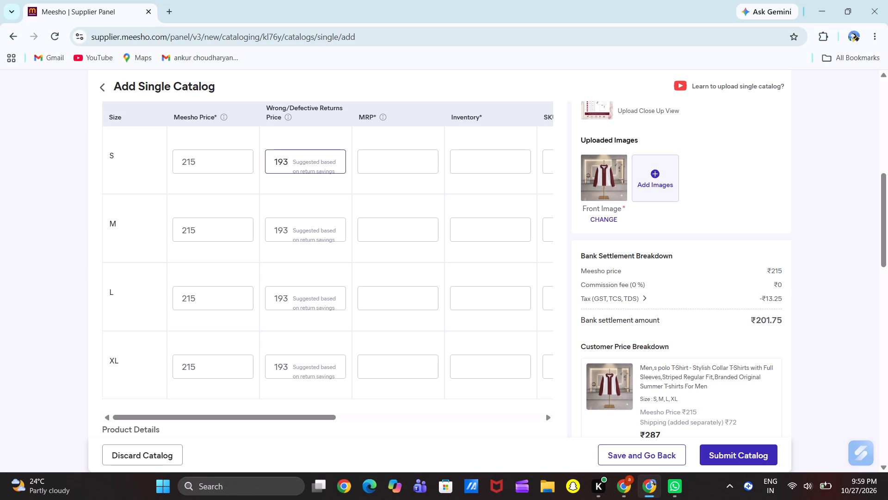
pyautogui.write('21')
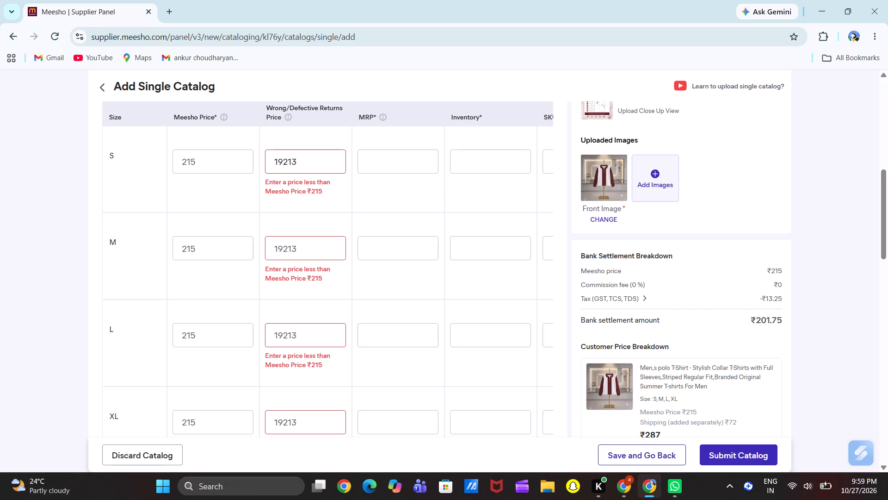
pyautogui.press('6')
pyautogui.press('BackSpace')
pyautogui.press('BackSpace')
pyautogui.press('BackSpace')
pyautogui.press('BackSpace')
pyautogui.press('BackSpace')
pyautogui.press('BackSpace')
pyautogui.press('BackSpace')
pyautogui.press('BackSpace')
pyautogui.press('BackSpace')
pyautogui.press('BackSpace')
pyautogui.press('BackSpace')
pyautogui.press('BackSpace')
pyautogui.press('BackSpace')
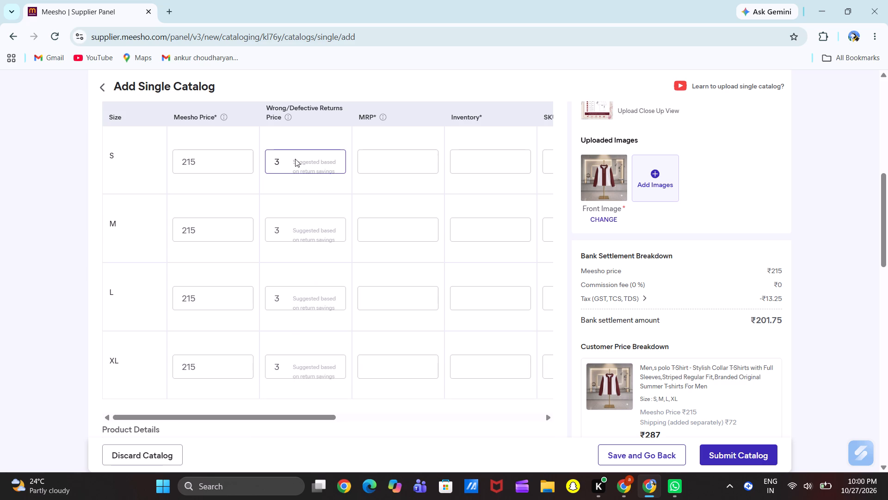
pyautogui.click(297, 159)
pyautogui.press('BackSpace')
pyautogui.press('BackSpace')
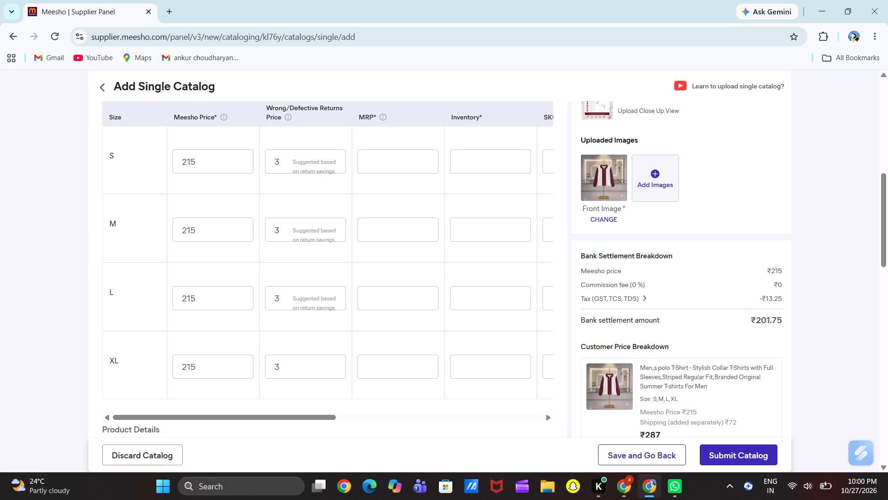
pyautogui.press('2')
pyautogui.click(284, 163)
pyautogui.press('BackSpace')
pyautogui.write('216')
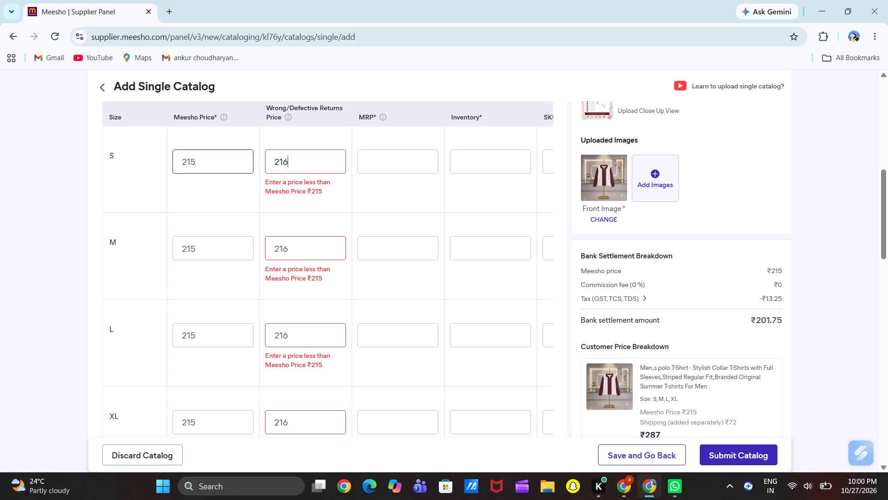
# Set the Meesho Price of size S to 216, with price details copied to all sizes.
pyautogui.click(209, 160)
pyautogui.press('BackSpace')
pyautogui.press('6')
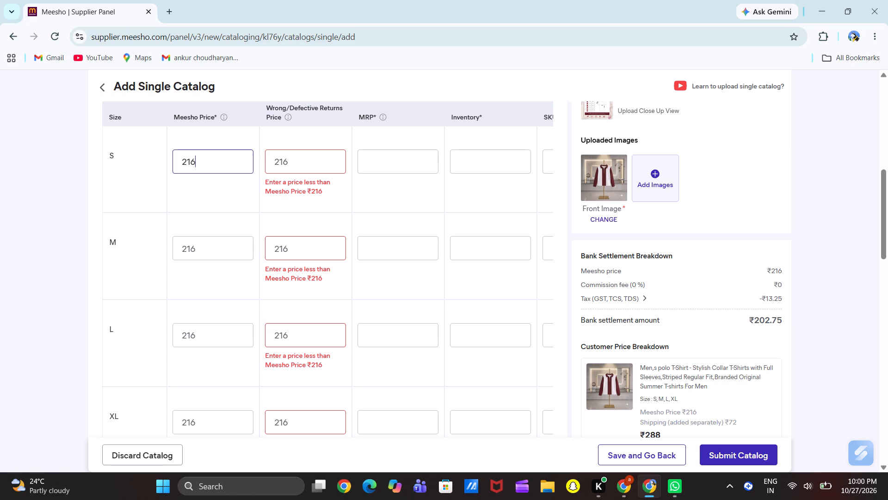
# Set the Wrong/Defective Returns Price of size S to 215, with price details copied to all sizes.
pyautogui.click(289, 159)
pyautogui.press('BackSpace')
pyautogui.press('5')
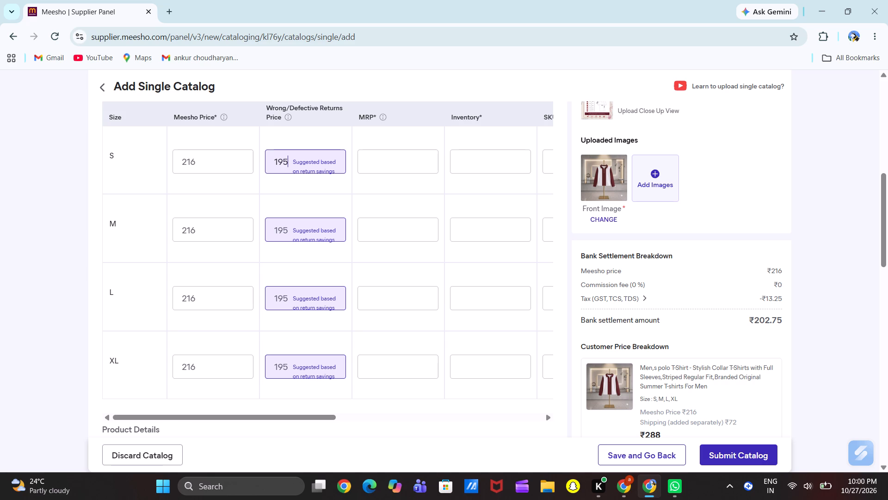
pyautogui.press('BackSpace')
pyautogui.press('BackSpace')
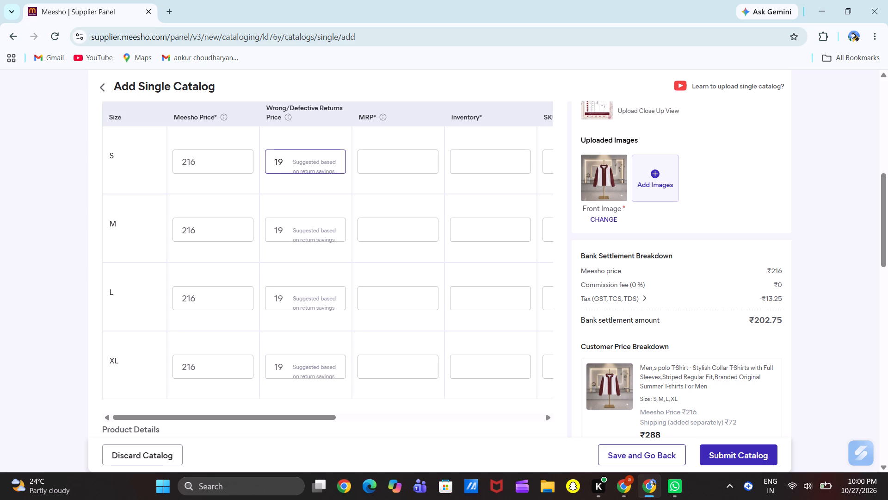
pyautogui.press('BackSpace')
pyautogui.write('215')
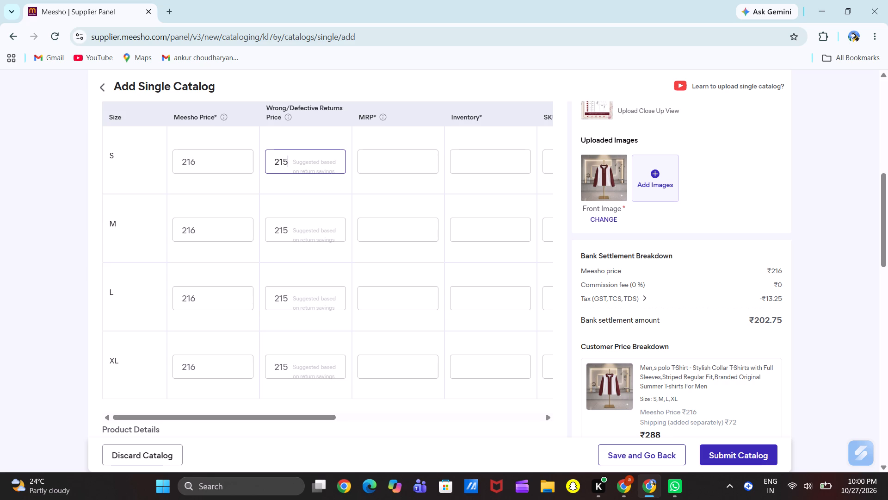
# Set the MRP of size S to 899, with price details copied to all sizes.
pyautogui.click(375, 154)
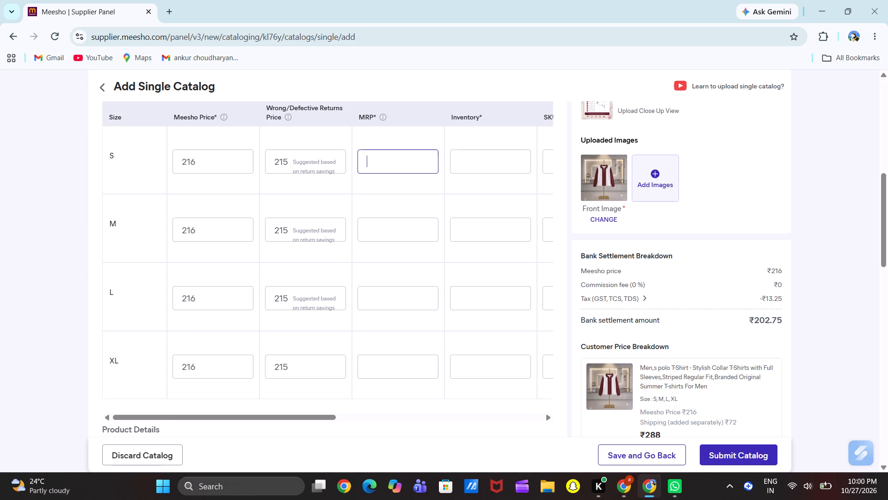
pyautogui.write('899')
# Set the Inventory to 100 for each of the sizes S, M, L and XL.
pyautogui.click(467, 165)
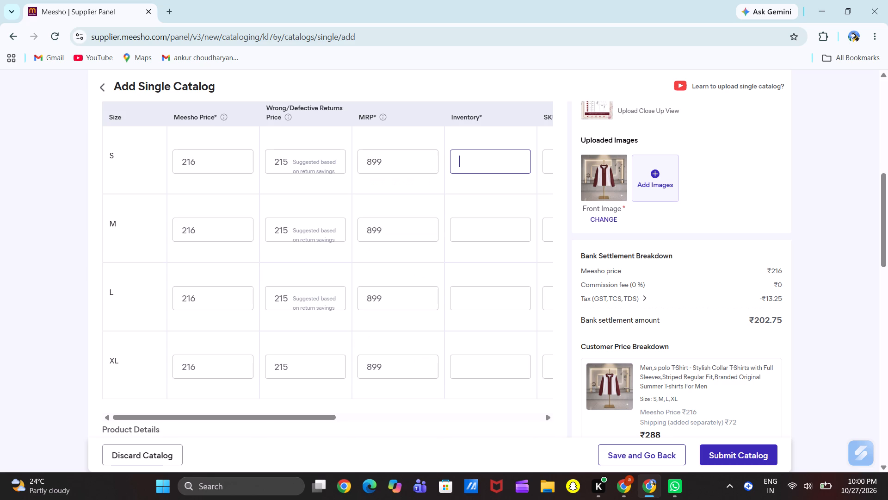
pyautogui.write('100')
pyautogui.hscroll(-3, 478, 164)
pyautogui.click(543, 163)
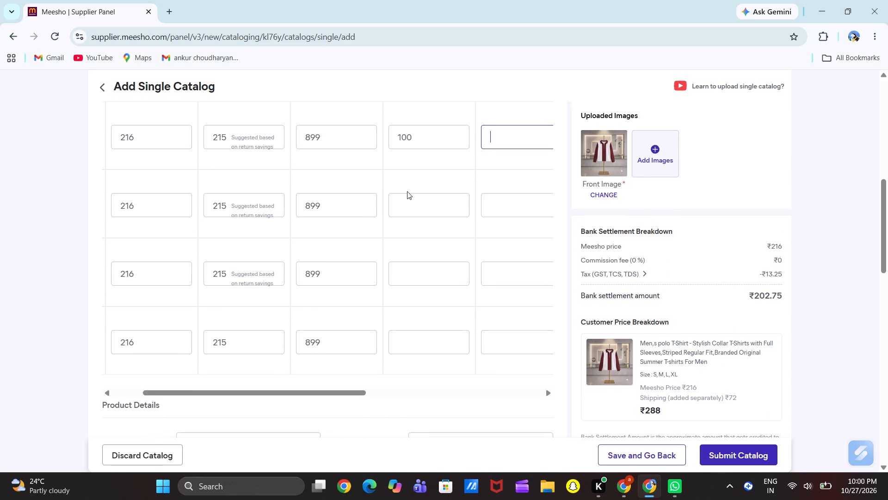
pyautogui.doubleClick(408, 201)
pyautogui.write('100')
pyautogui.click(416, 273)
pyautogui.write('19')
pyautogui.press('BackSpace')
pyautogui.write('00')
pyautogui.click(415, 343)
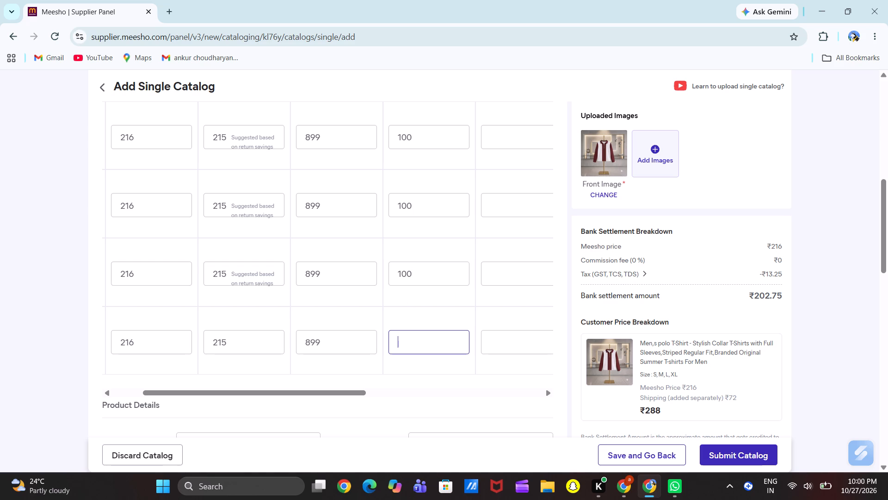
pyautogui.write('100')
# Set the Color in Product Details to Brown, searching the colour options for "br".
pyautogui.scroll(1, 481, 282)
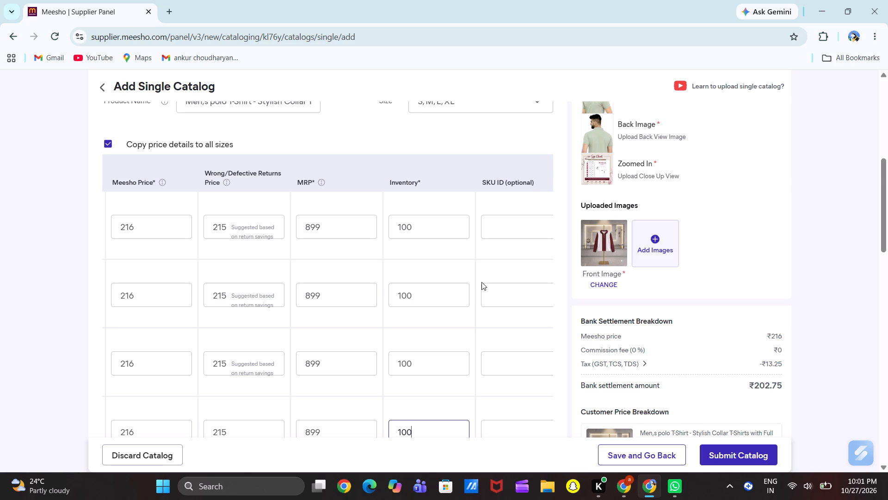
pyautogui.scroll(-5, 481, 282)
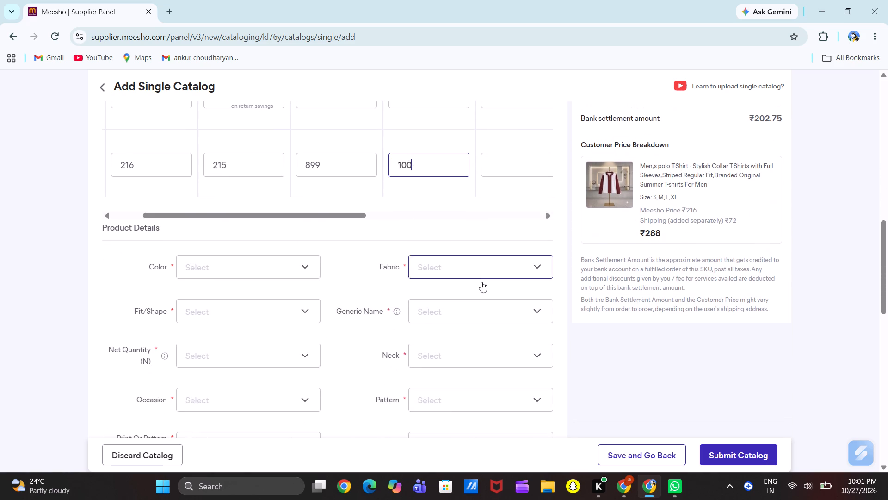
pyautogui.click(272, 257)
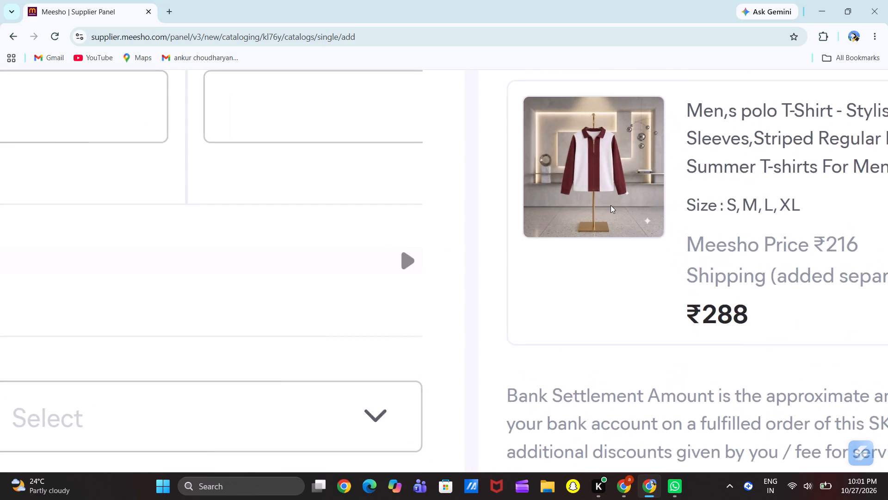
pyautogui.hscroll(2, 610, 205)
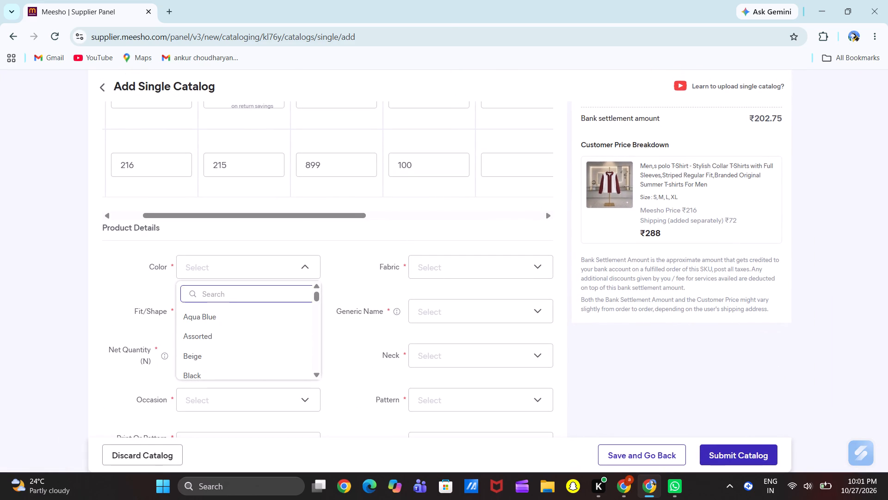
pyautogui.click(240, 264)
pyautogui.write('bro')
pyautogui.click(240, 264)
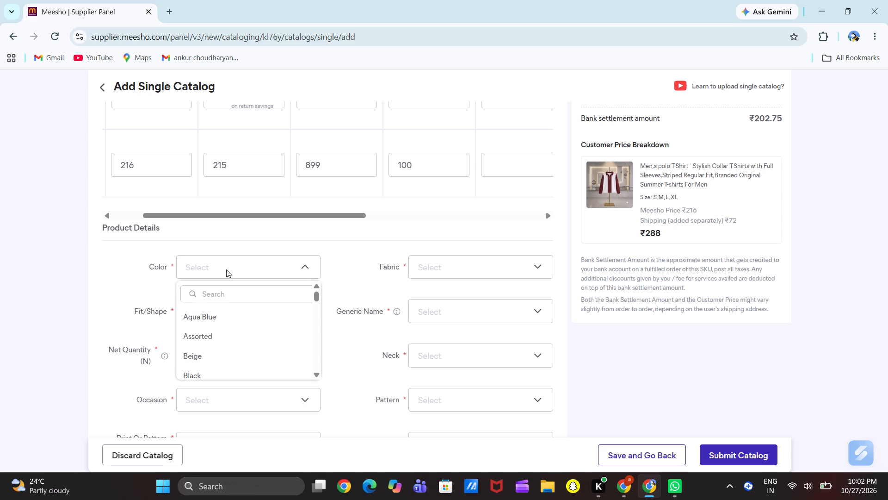
pyautogui.write('br')
pyautogui.click(211, 289)
pyautogui.write('br')
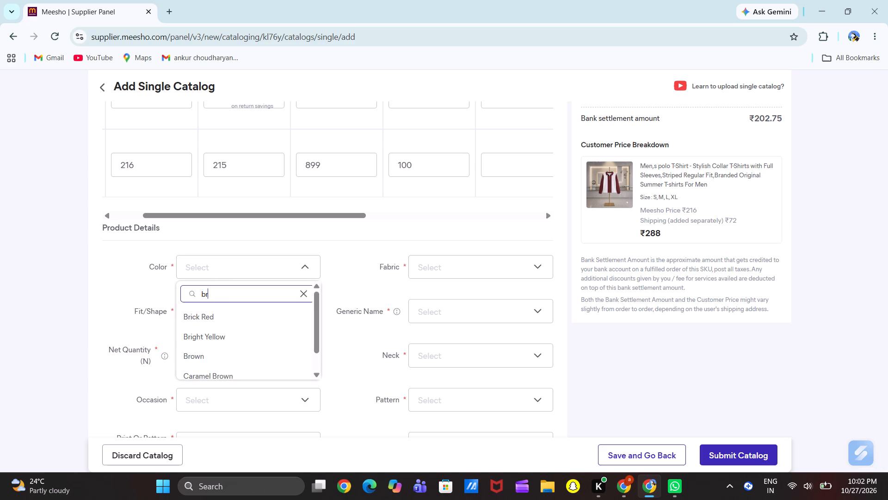
pyautogui.click(213, 357)
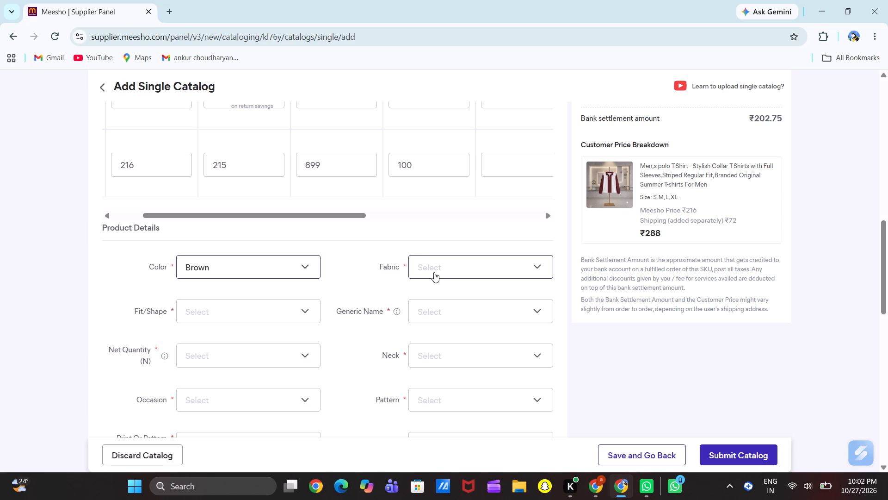
# Set the Fabric to Cotton and the Fit/Shape to Regular in Product Details.
pyautogui.click(434, 272)
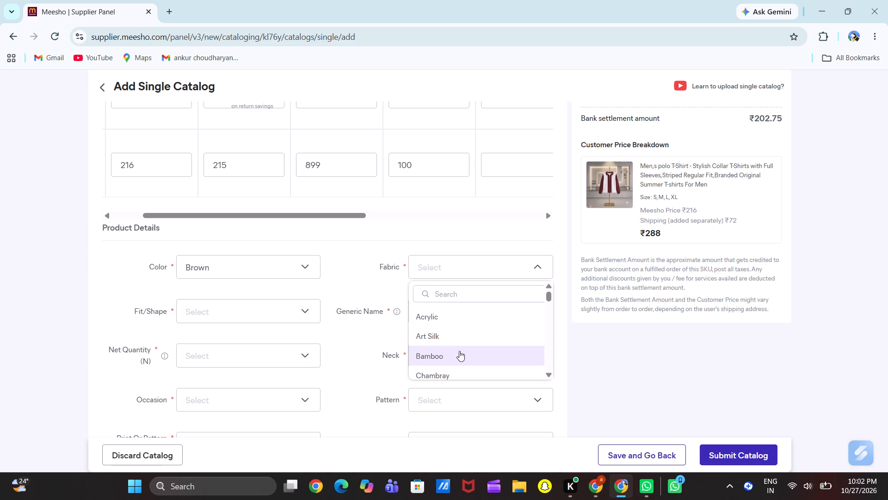
pyautogui.scroll(-2, 463, 354)
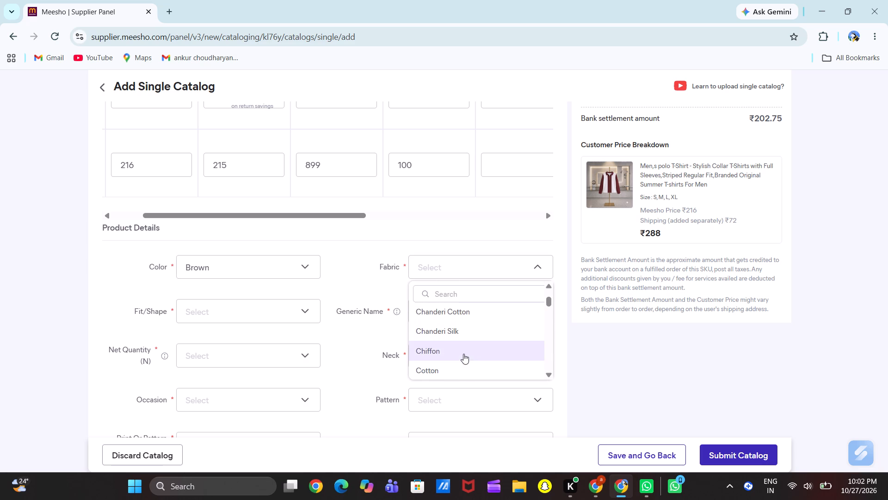
pyautogui.scroll(-1, 463, 354)
pyautogui.click(442, 344)
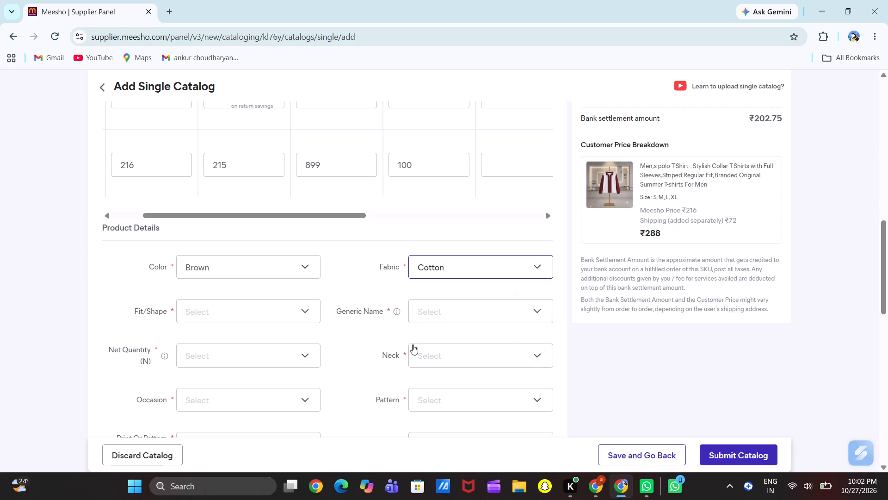
pyautogui.click(247, 304)
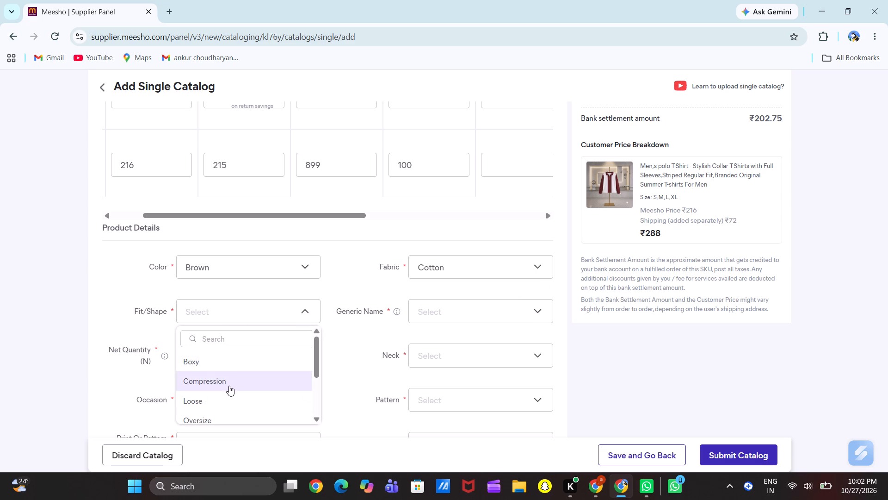
pyautogui.scroll(-1, 232, 392)
pyautogui.click(216, 387)
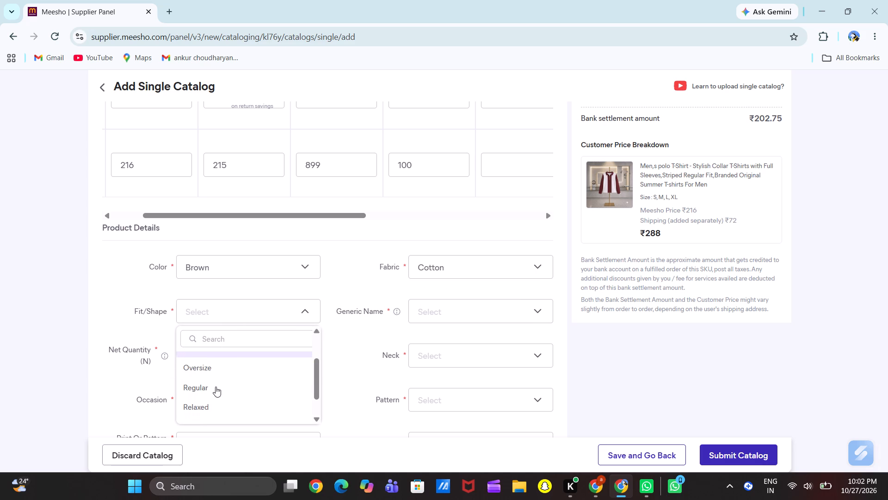
# Set the Generic Name to Tshirts and the Net Quantity (N) to 1.
pyautogui.click(472, 319)
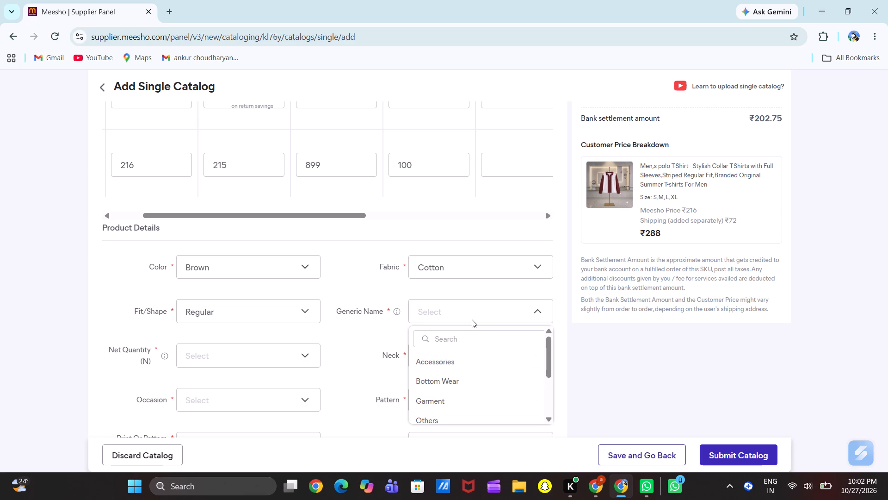
pyautogui.scroll(-1, 457, 375)
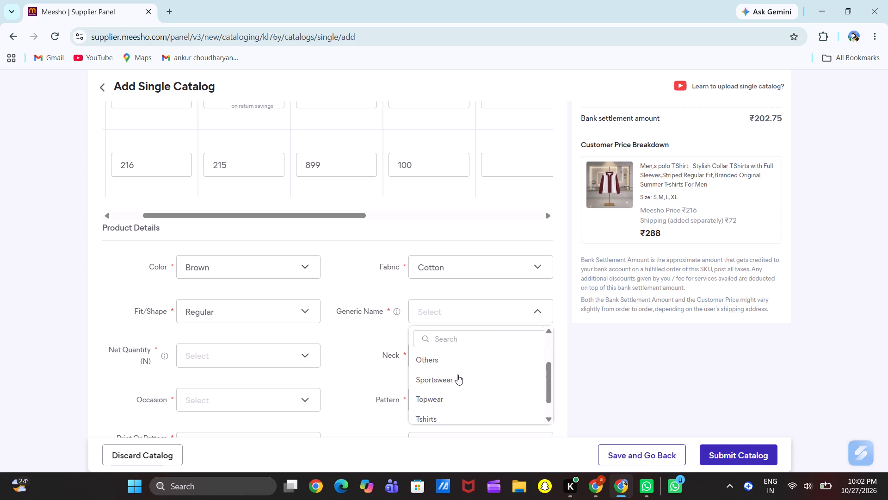
pyautogui.scroll(-1, 457, 375)
pyautogui.click(445, 390)
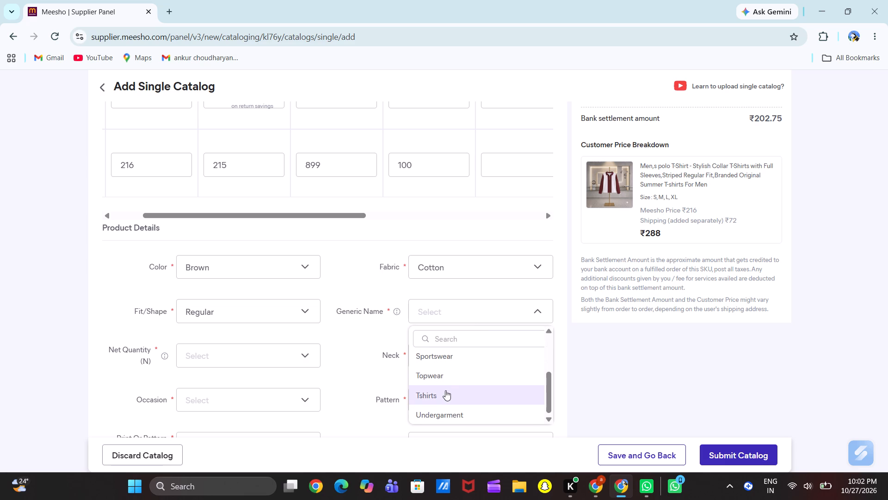
pyautogui.click(232, 362)
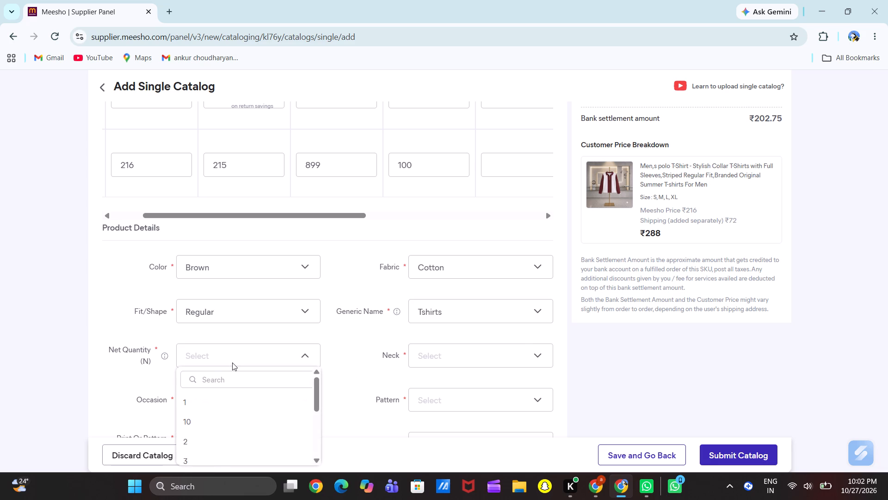
pyautogui.press('1')
pyautogui.click(215, 398)
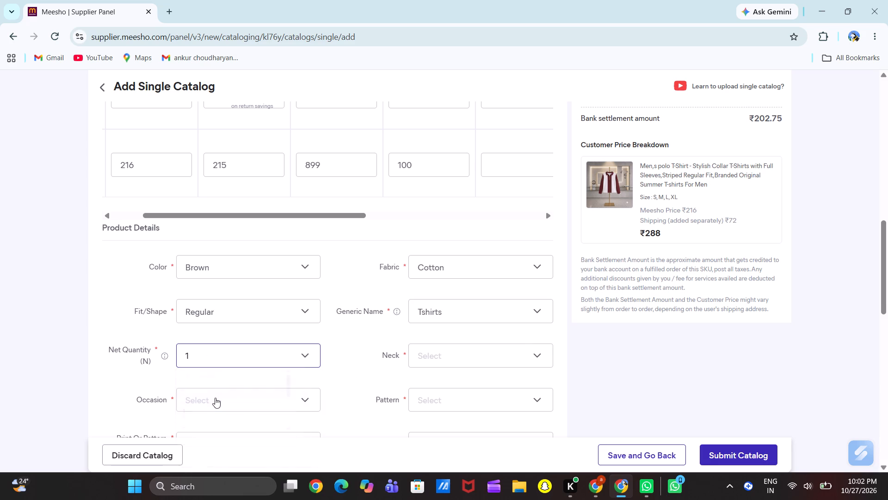
# Set the Neck to Polo and the Occasion to Casual in Product Details.
pyautogui.click(456, 351)
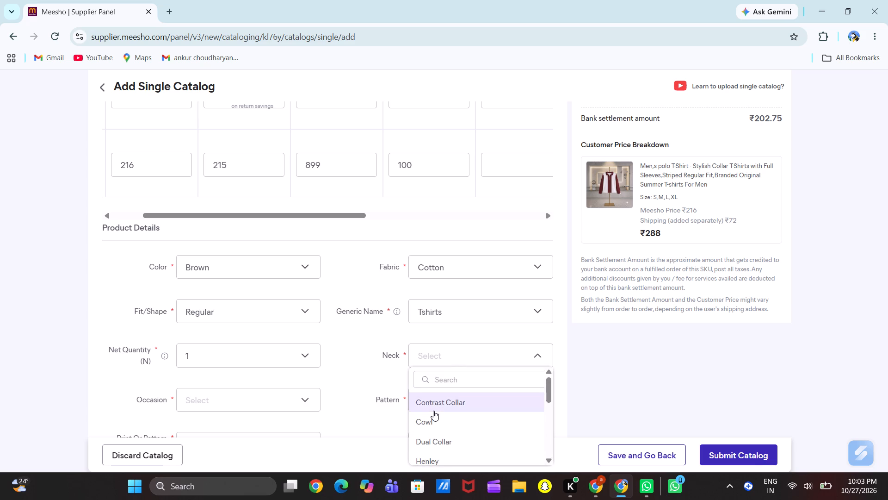
pyautogui.scroll(-3, 440, 419)
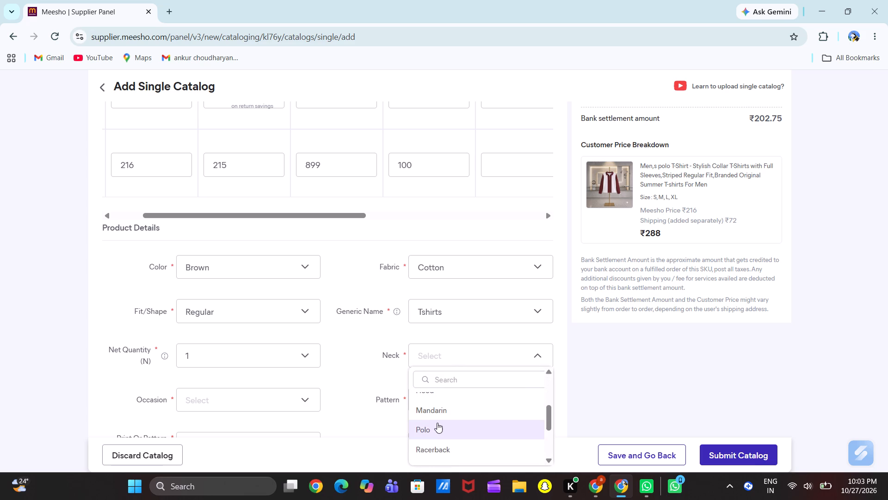
pyautogui.click(433, 426)
pyautogui.click(274, 401)
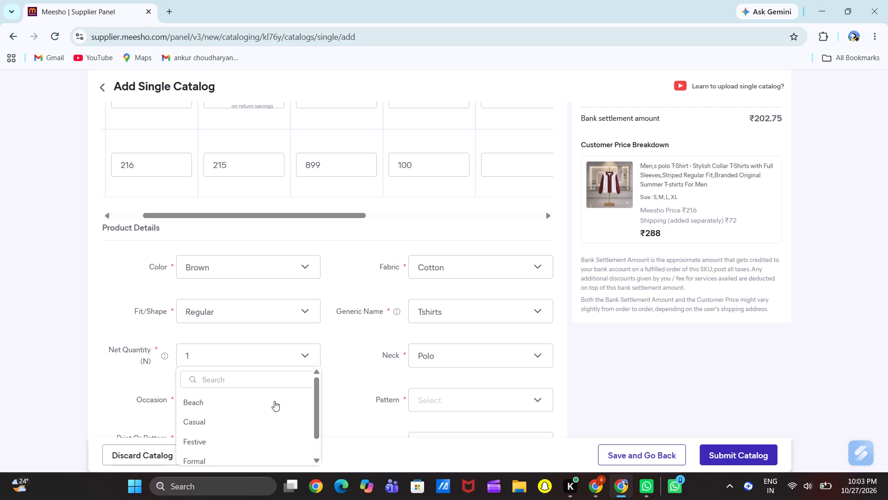
pyautogui.click(228, 424)
# Set the Pattern of the T-shirt to Solid in Product Details.
pyautogui.click(438, 404)
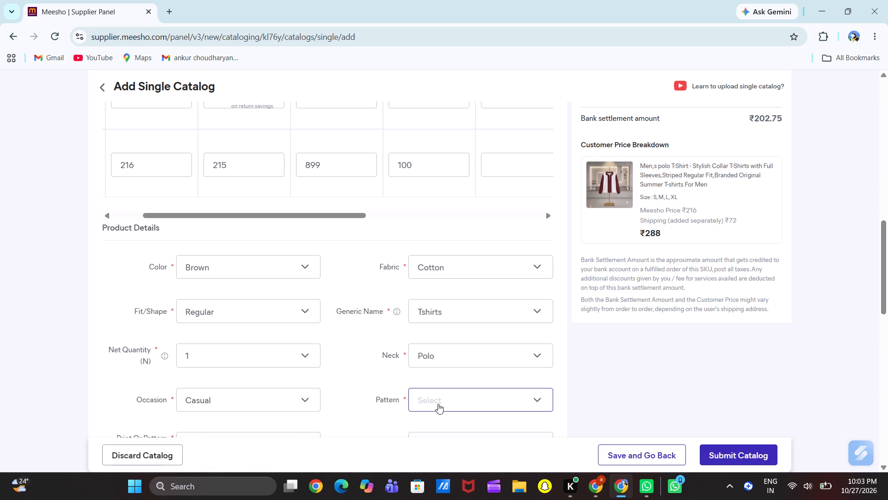
pyautogui.scroll(-2, 373, 400)
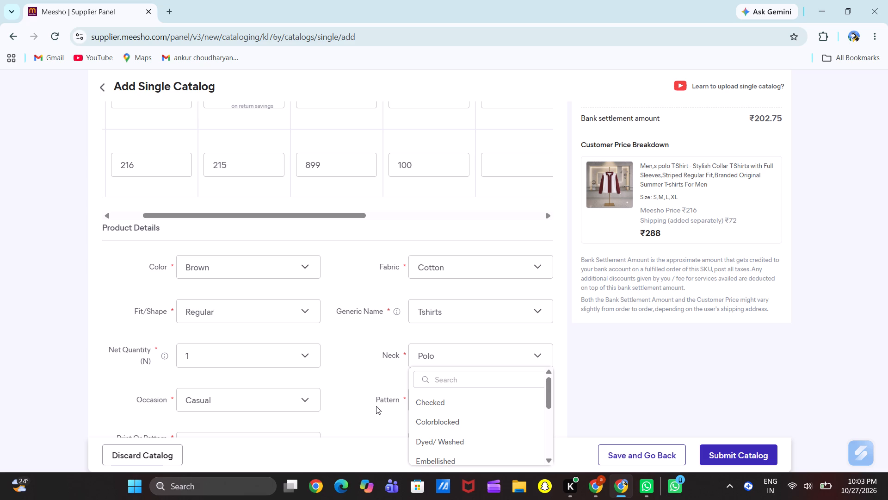
pyautogui.scroll(-2, 489, 416)
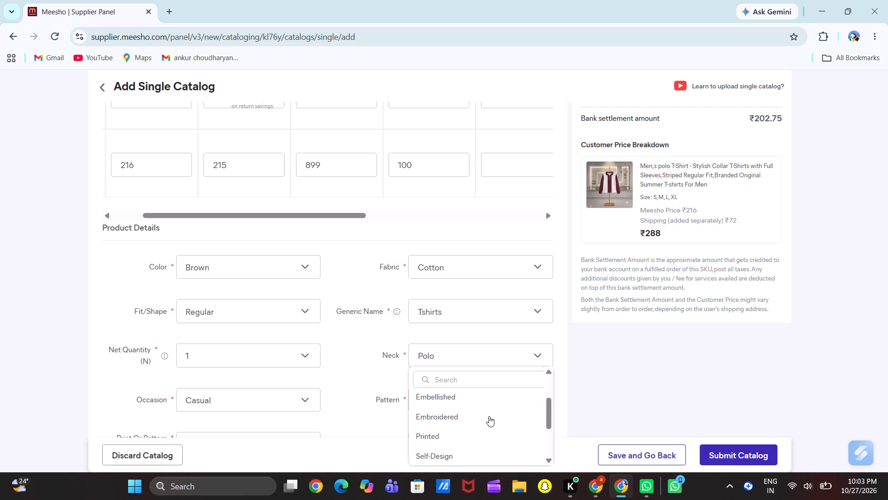
pyautogui.scroll(-2, 489, 416)
pyautogui.click(442, 426)
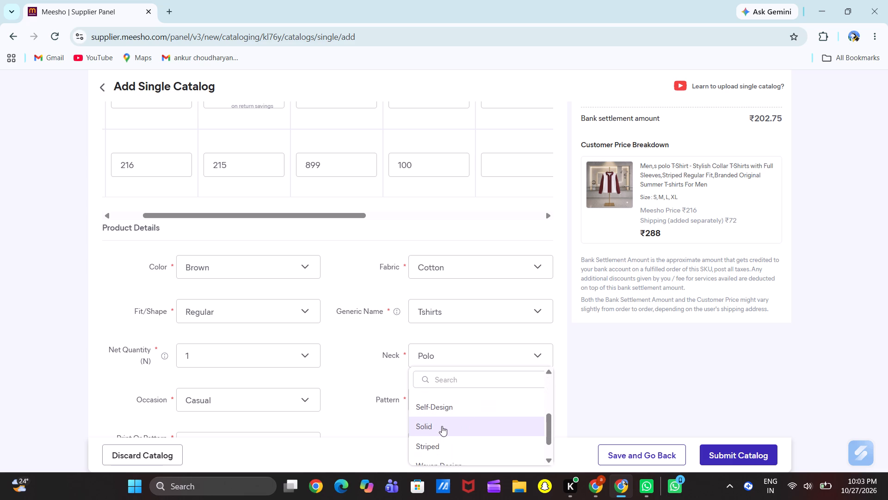
# Set the Print Or Pattern Type to Solid in Product Details.
pyautogui.scroll(-3, 353, 403)
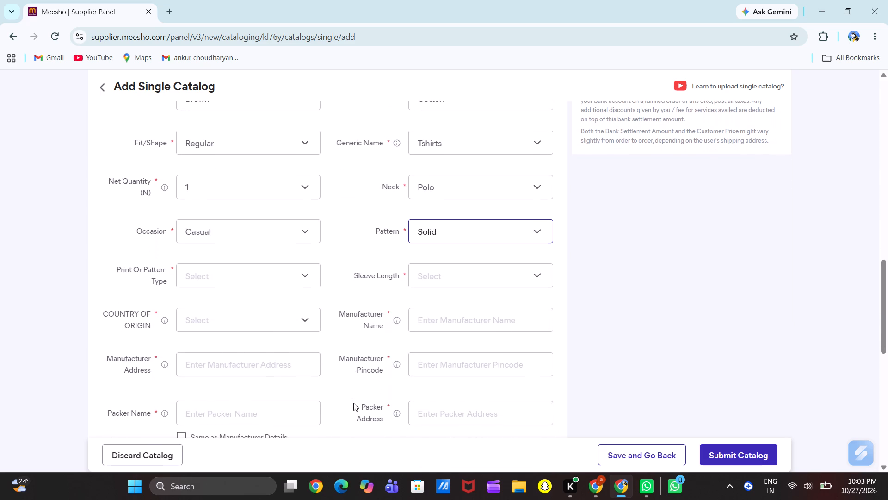
pyautogui.click(233, 280)
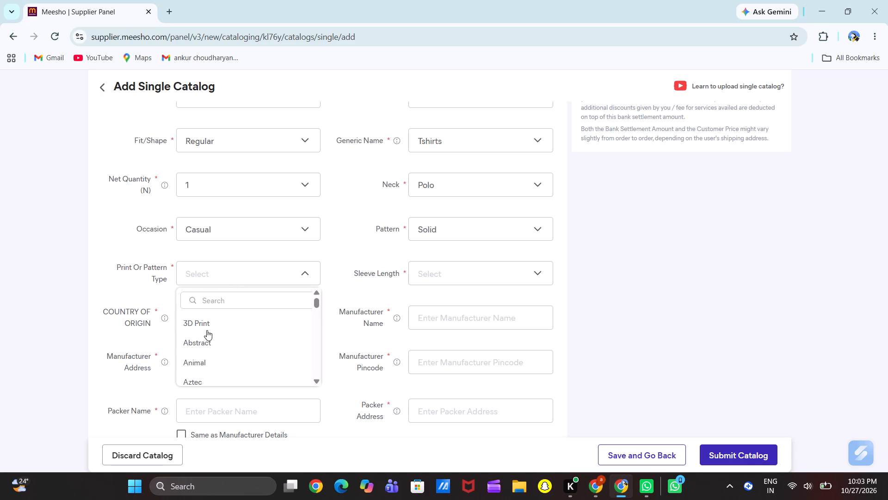
pyautogui.scroll(-2, 207, 330)
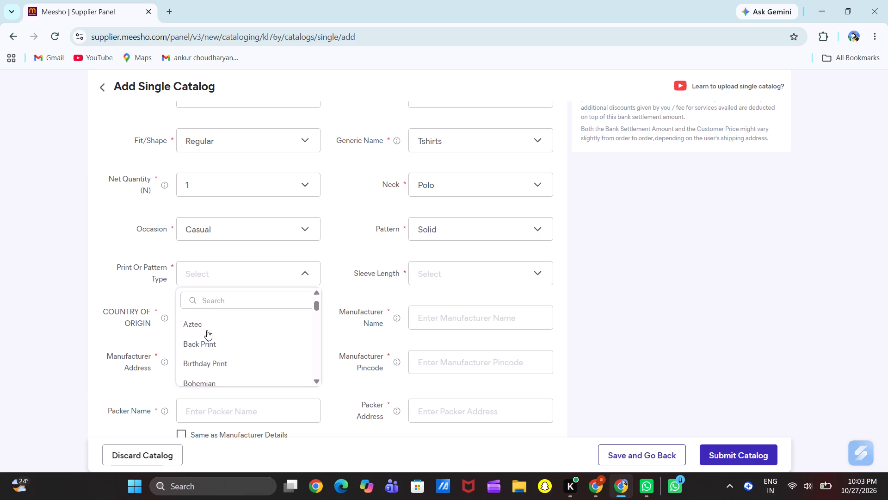
pyautogui.scroll(-7, 207, 330)
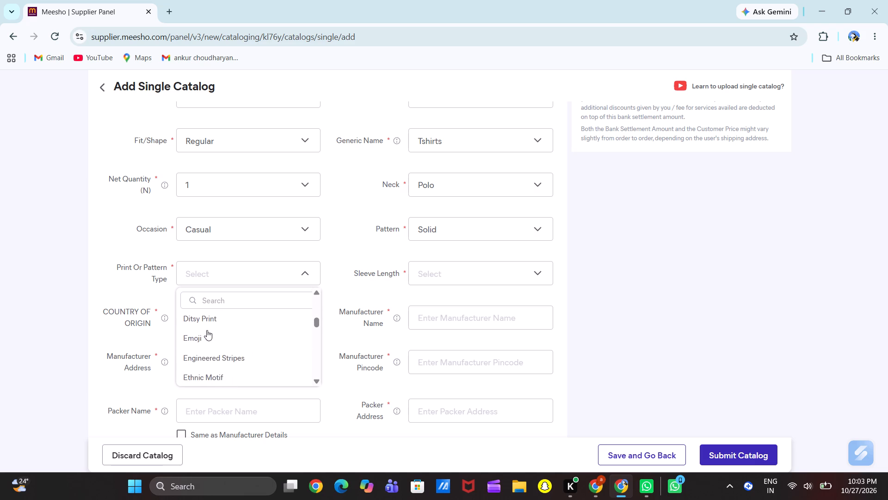
pyautogui.scroll(-5, 207, 330)
pyautogui.scroll(3, 207, 330)
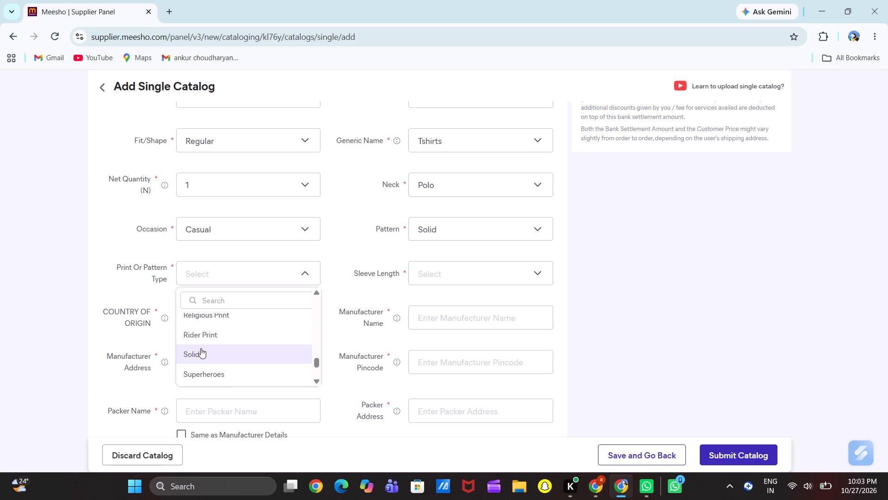
pyautogui.click(201, 348)
# Set the Sleeve Length to Long Sleeves and the Country of Origin to India.
pyautogui.click(419, 273)
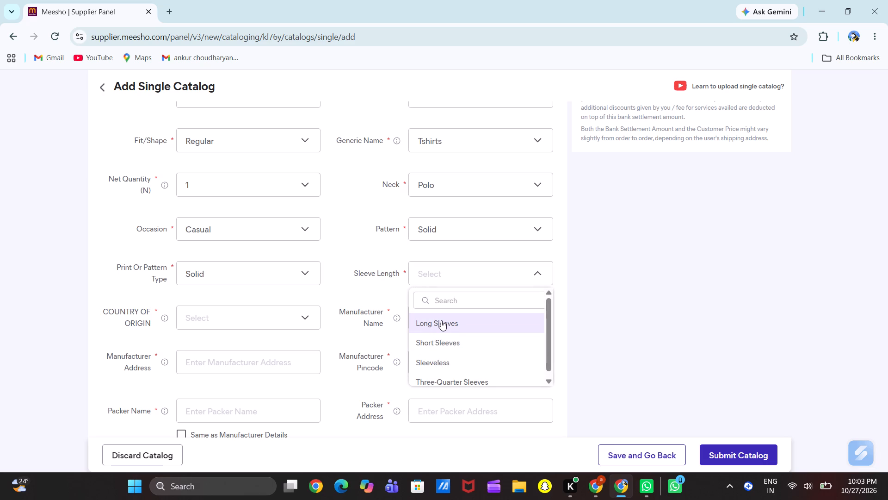
pyautogui.click(441, 320)
pyautogui.click(242, 319)
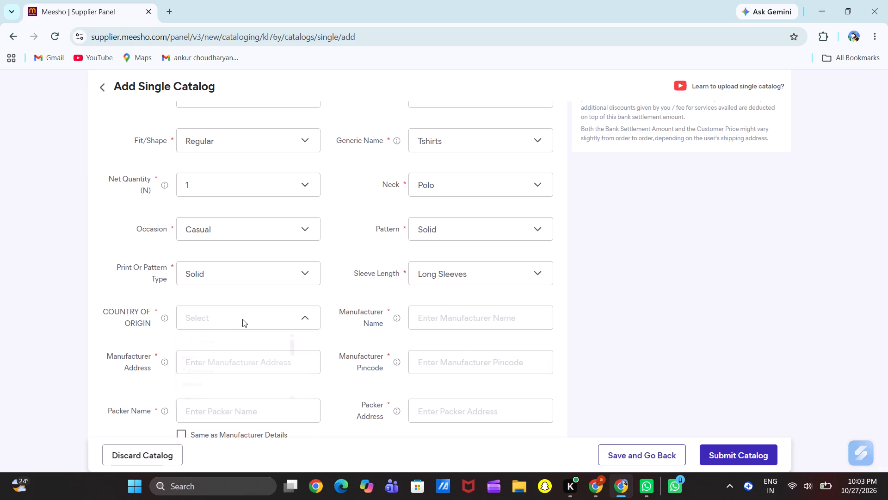
pyautogui.click(207, 373)
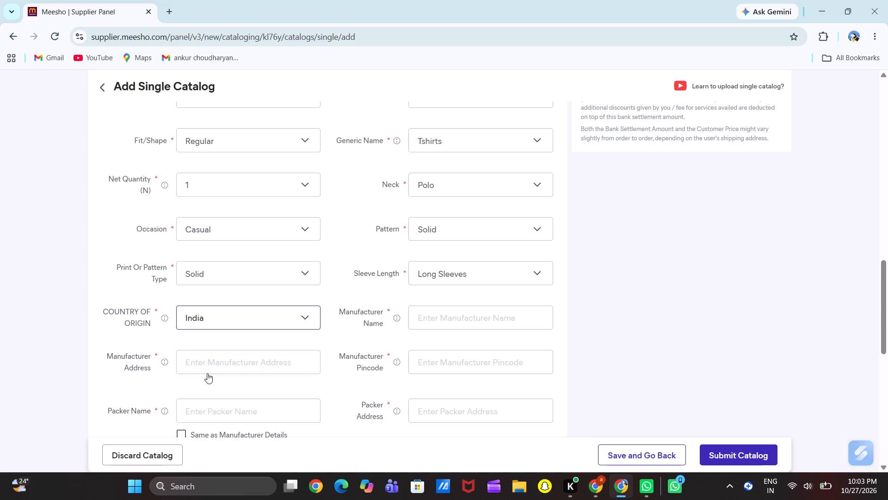
# Fill in the Manufacturer Name, Manufacturer Address and Manufacturer Pincode in Product Details.
pyautogui.click(446, 317)
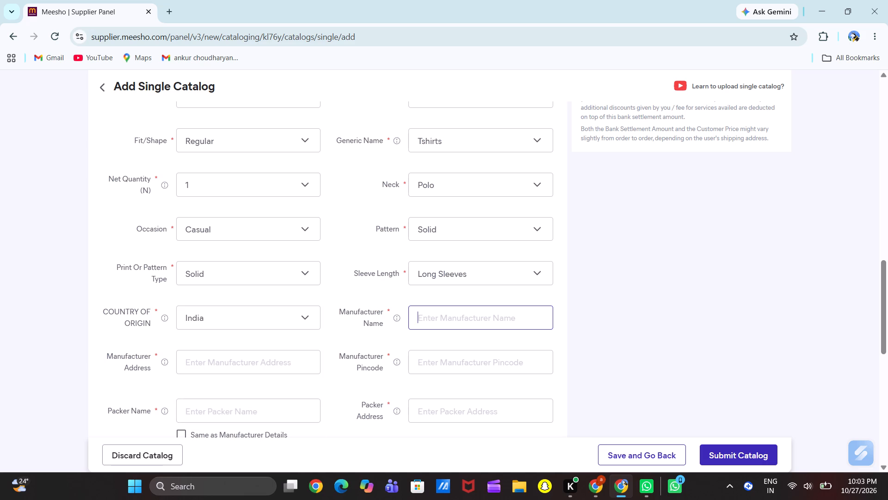
pyautogui.click(498, 349)
pyautogui.scroll(-1, 331, 349)
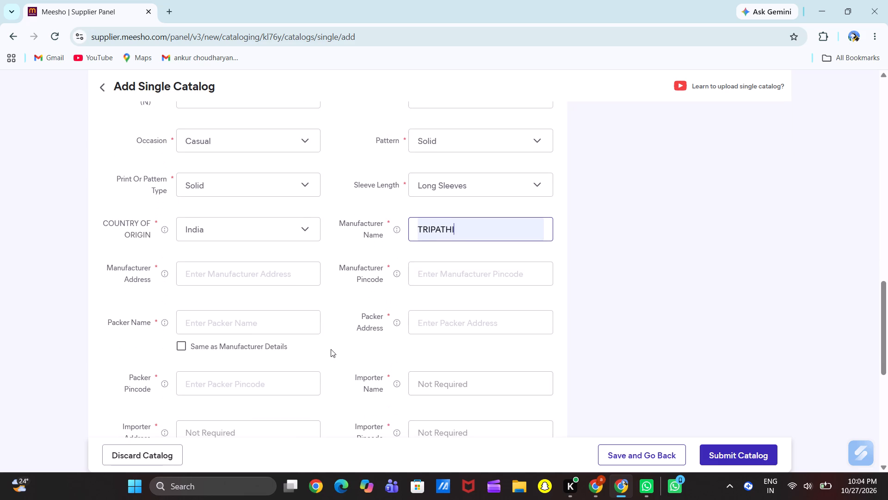
pyautogui.click(245, 278)
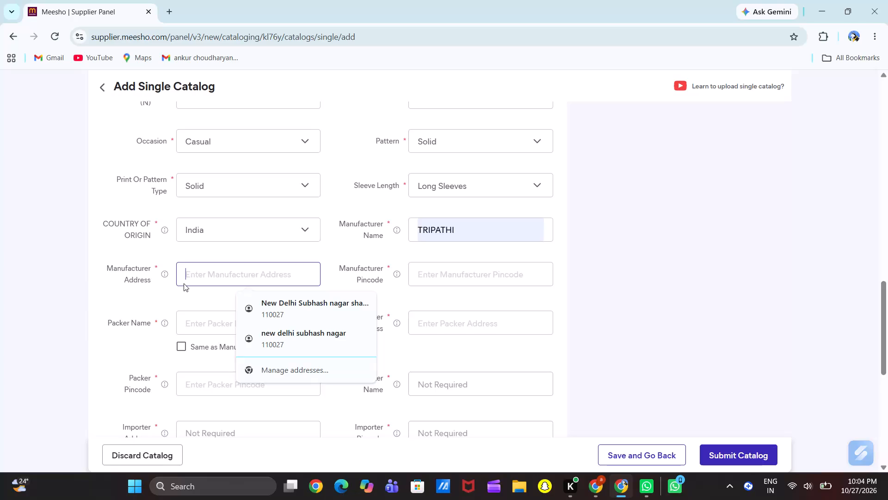
pyautogui.click(194, 280)
pyautogui.press('s')
pyautogui.click(262, 297)
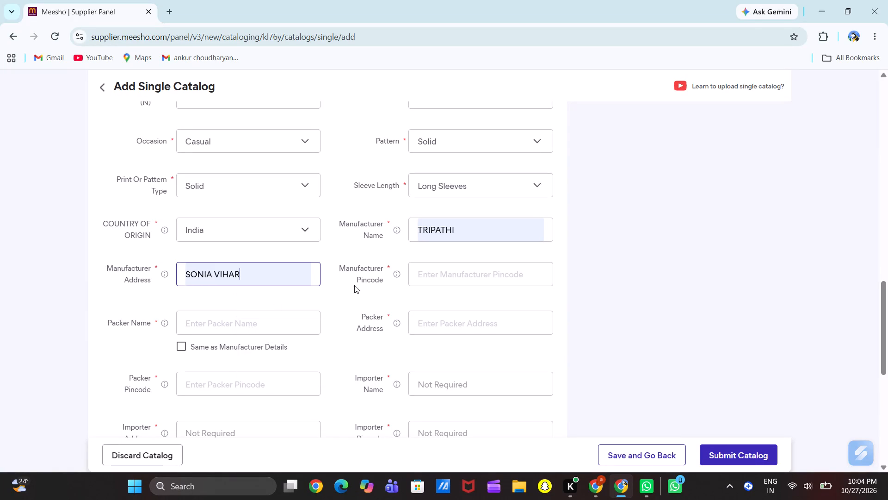
pyautogui.click(465, 276)
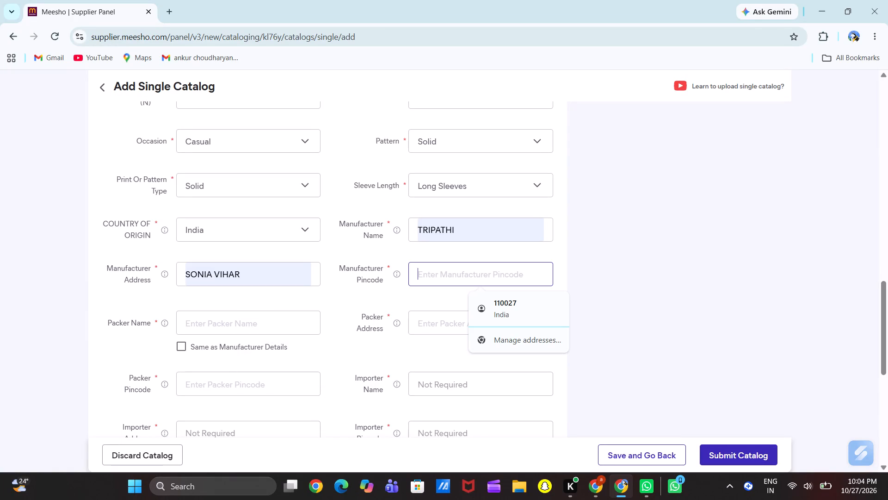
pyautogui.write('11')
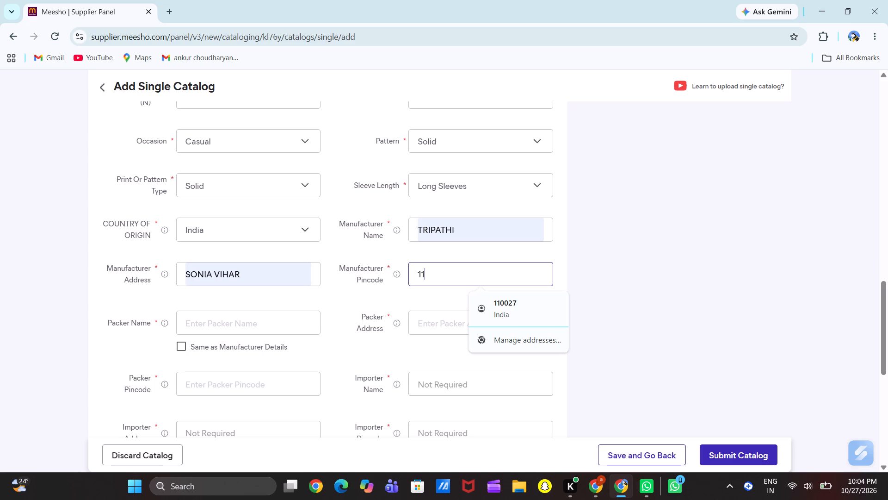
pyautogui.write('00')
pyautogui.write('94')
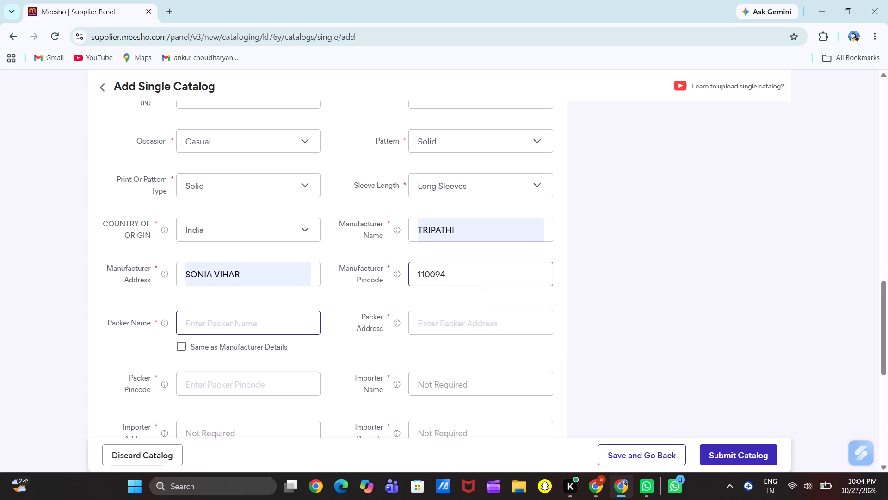
# Fill in the Packer Name, Packer Address and Packer Pincode with the same details as the manufacturer.
pyautogui.click(248, 325)
pyautogui.click(265, 350)
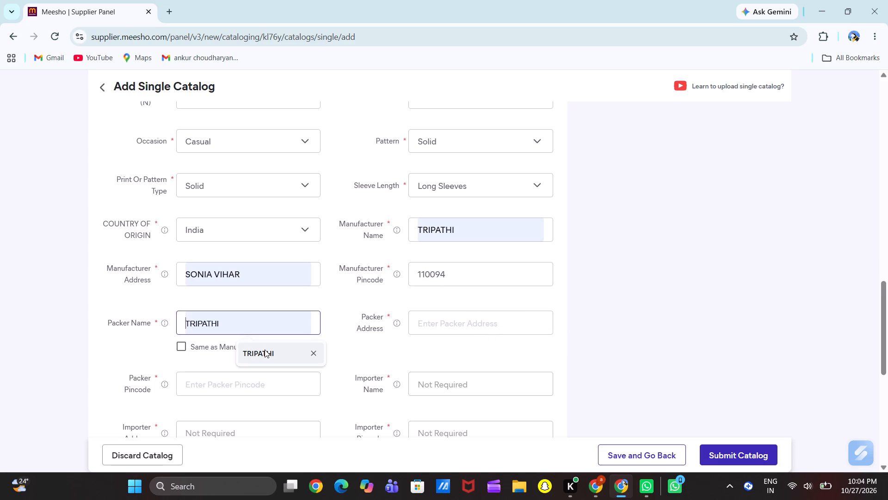
pyautogui.click(432, 326)
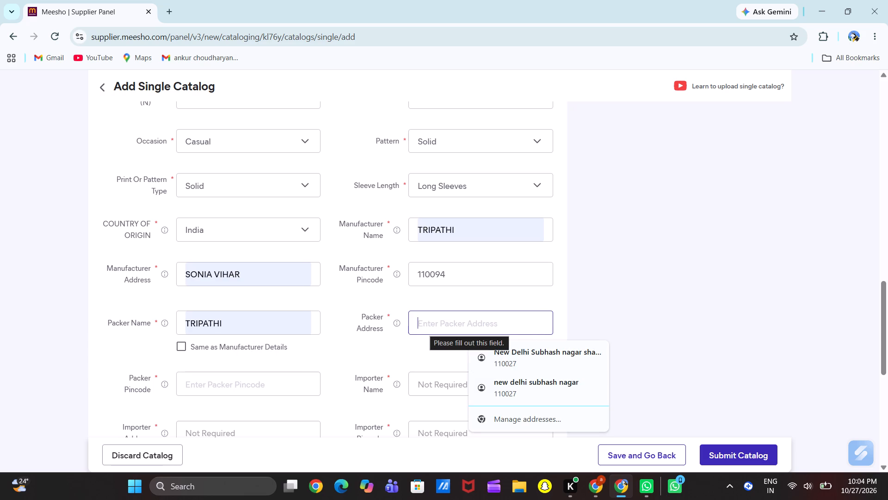
pyautogui.click(423, 328)
pyautogui.press('s')
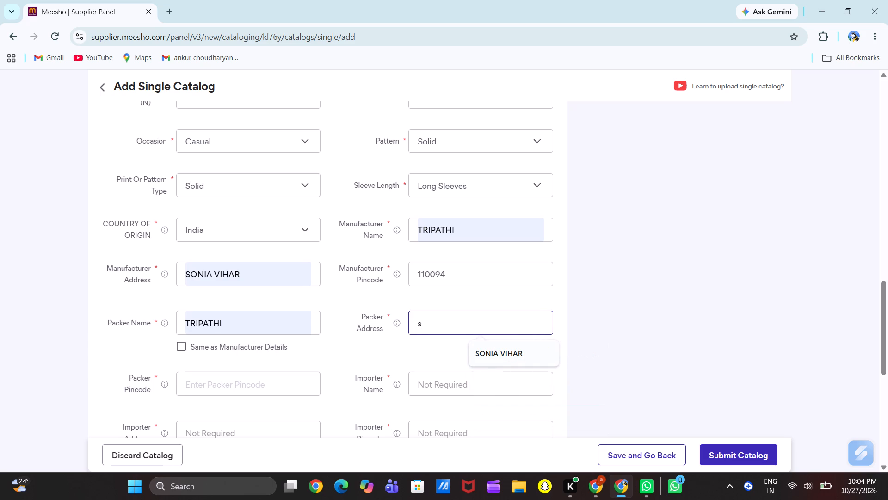
pyautogui.click(500, 357)
pyautogui.scroll(-2, 380, 346)
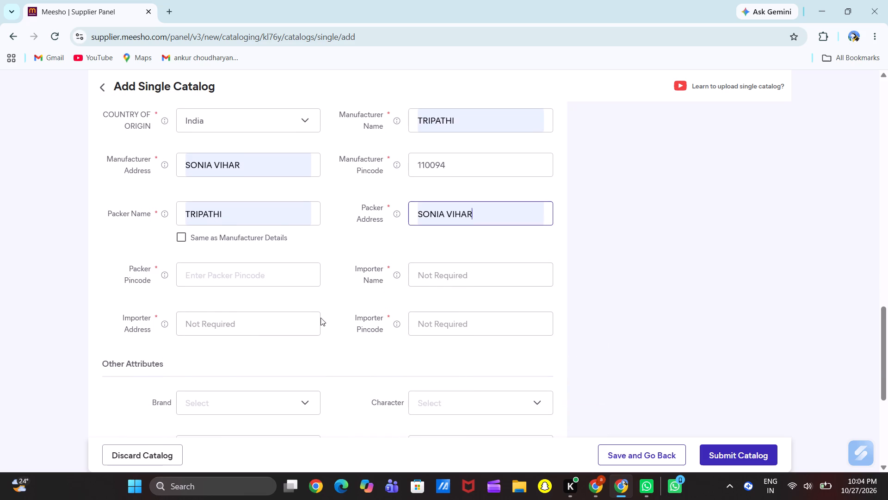
pyautogui.click(247, 273)
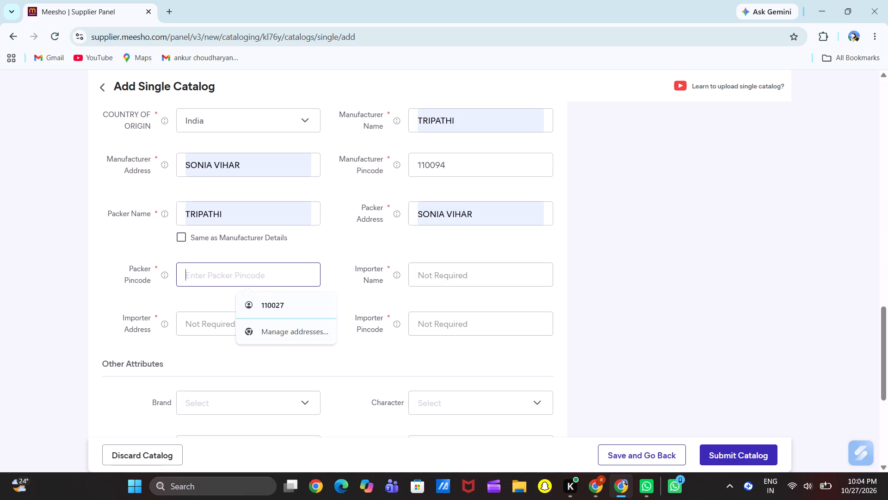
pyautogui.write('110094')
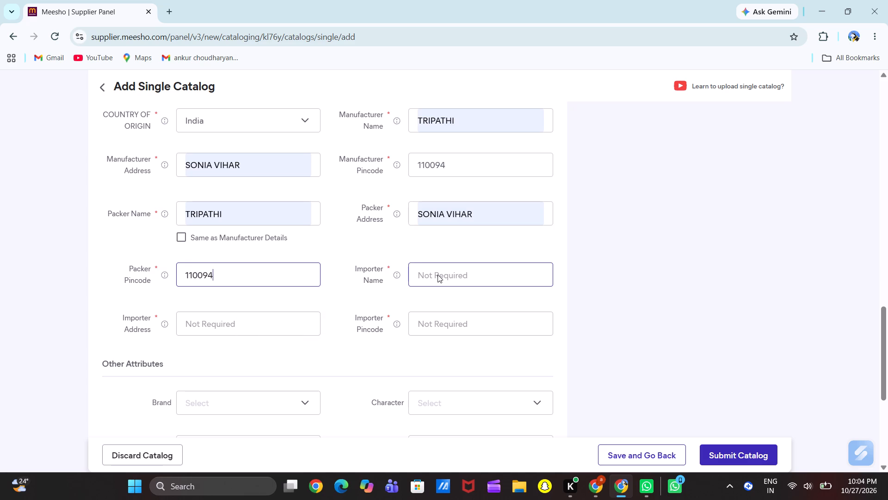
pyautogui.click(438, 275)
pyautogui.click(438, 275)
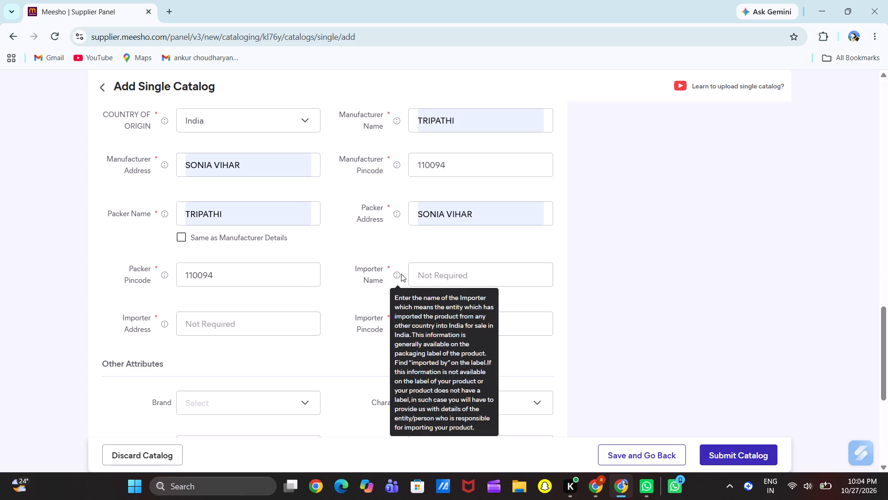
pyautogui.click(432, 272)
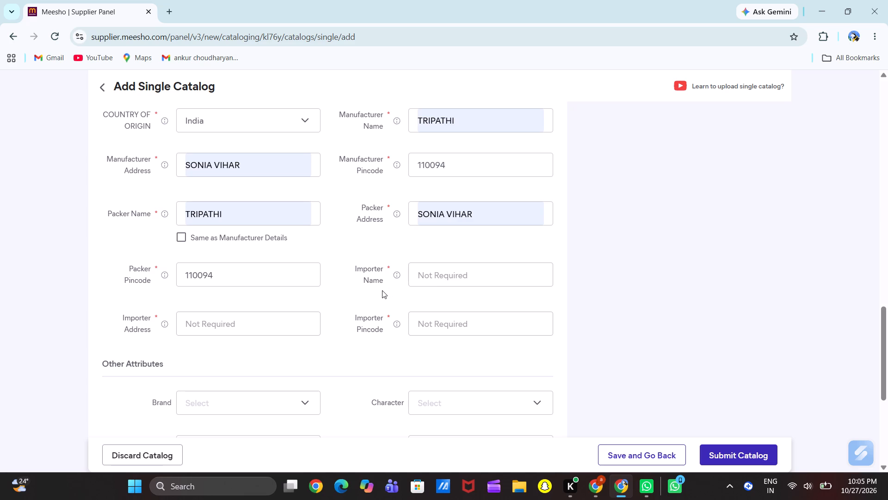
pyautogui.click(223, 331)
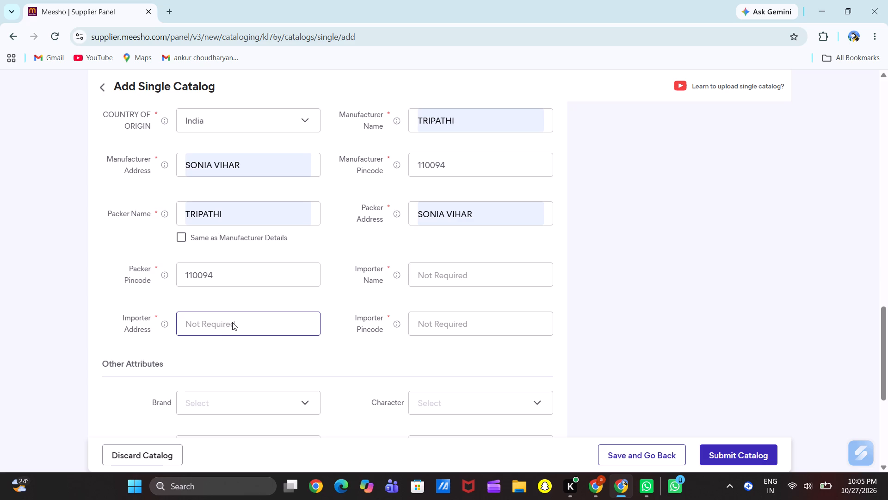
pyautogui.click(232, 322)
# Set the Length of the T-shirt to Regular in Other Attributes.
pyautogui.scroll(-1, 408, 329)
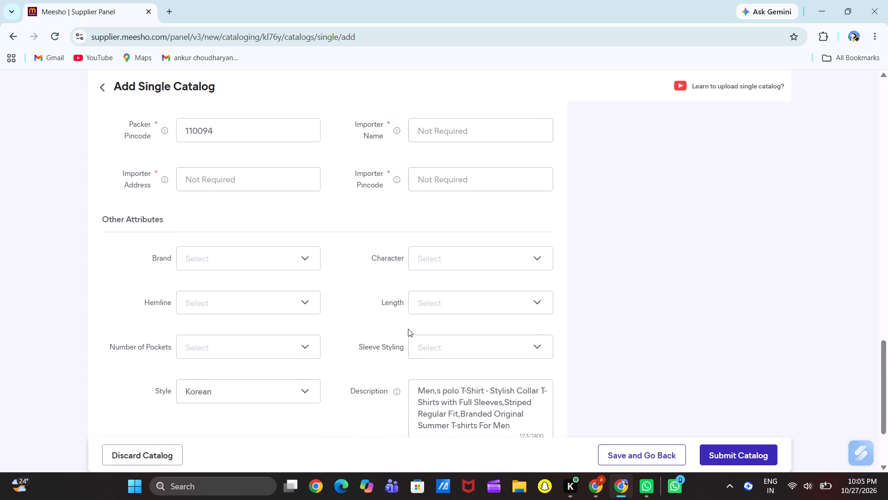
pyautogui.scroll(-1, 408, 329)
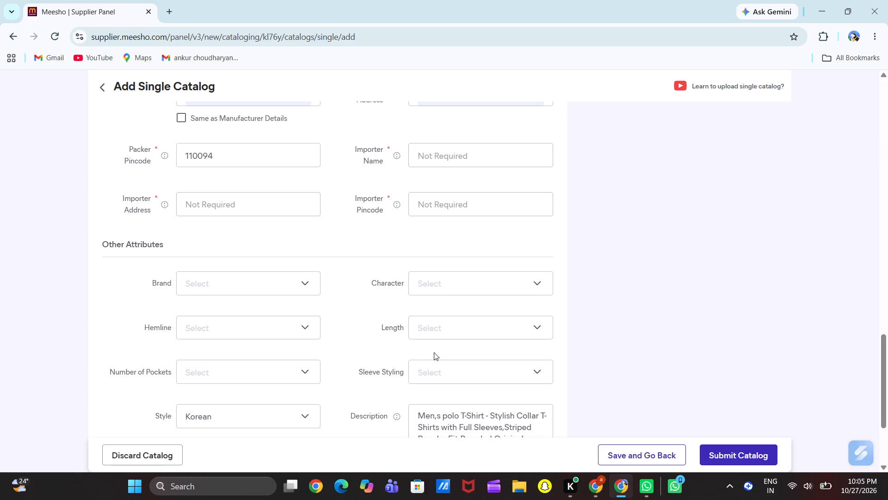
pyautogui.click(450, 335)
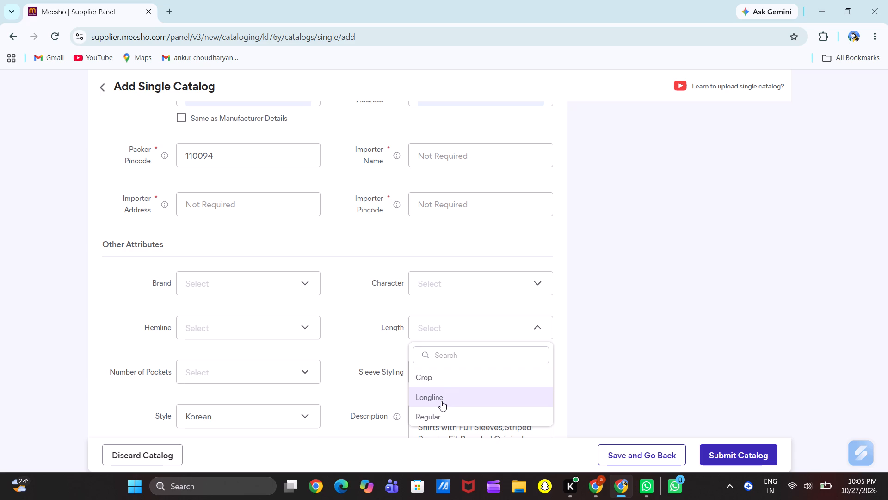
pyautogui.click(439, 412)
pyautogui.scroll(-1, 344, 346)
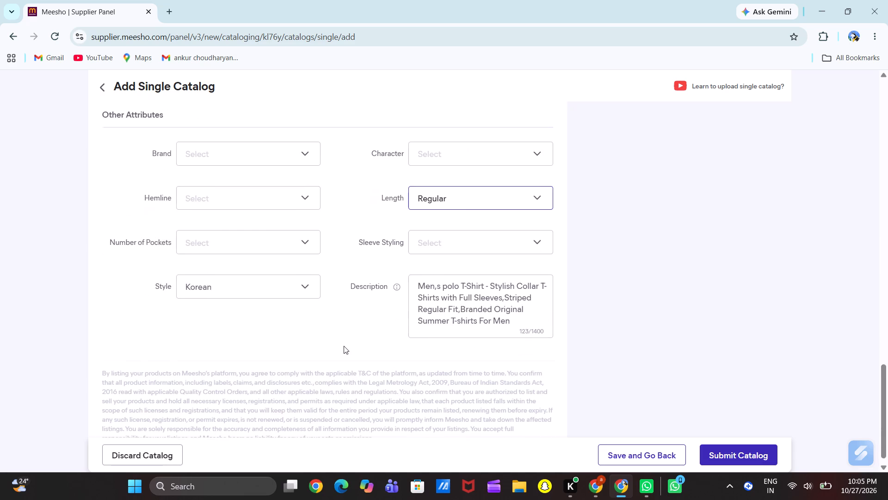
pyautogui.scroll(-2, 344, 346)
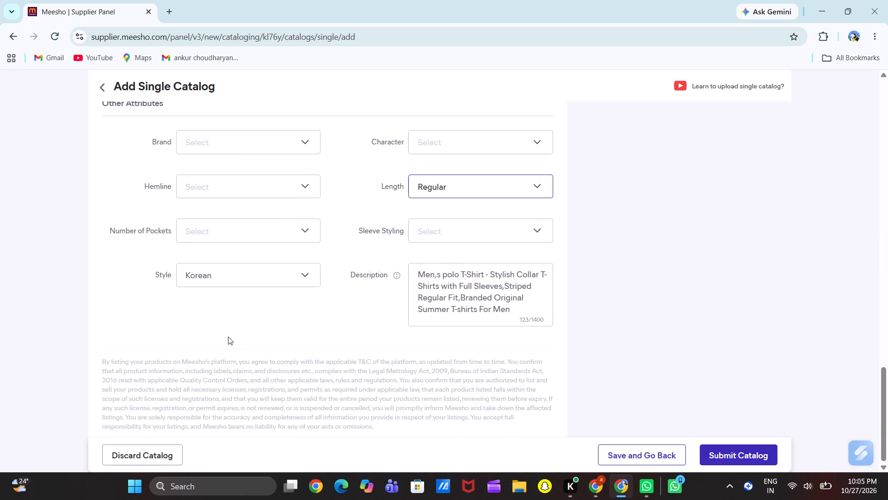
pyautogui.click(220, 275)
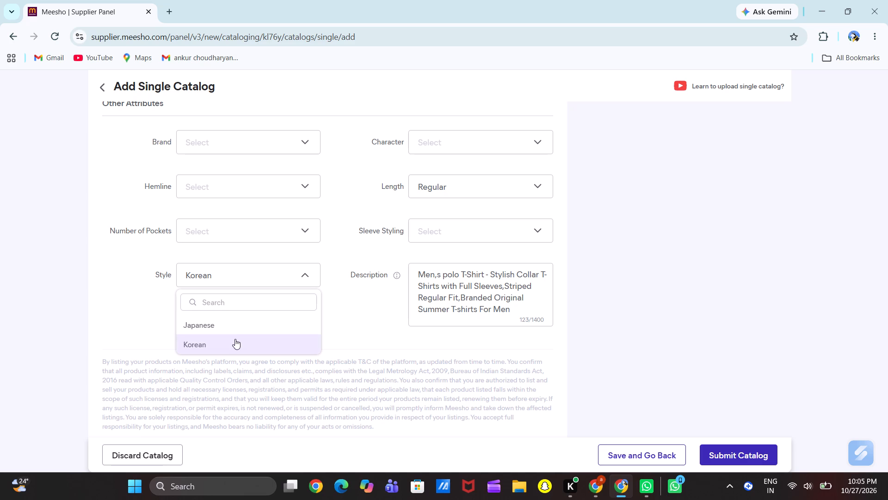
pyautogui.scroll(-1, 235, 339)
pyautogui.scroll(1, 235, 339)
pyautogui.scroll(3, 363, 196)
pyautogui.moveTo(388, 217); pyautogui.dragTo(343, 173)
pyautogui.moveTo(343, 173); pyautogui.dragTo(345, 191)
# Review the catalog form from Other Attributes back to Product, Size and Inventory, checking the entered details and empty fields.
pyautogui.scroll(2, 345, 191)
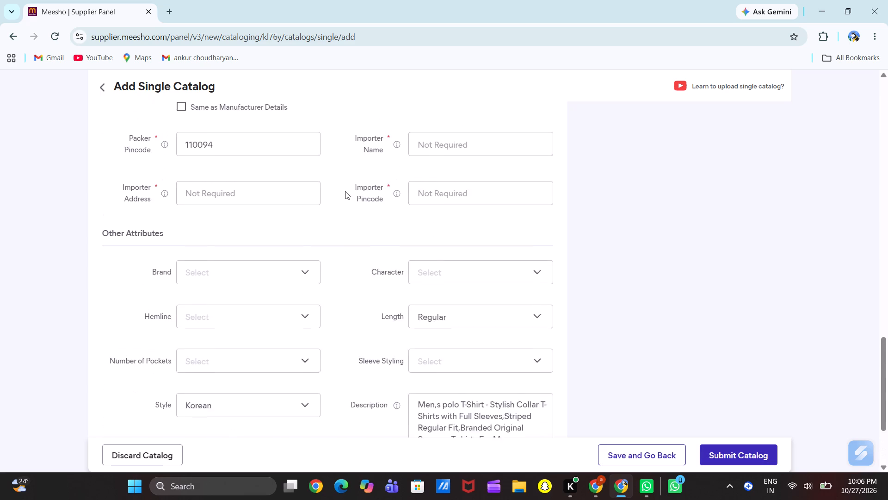
pyautogui.scroll(6, 345, 191)
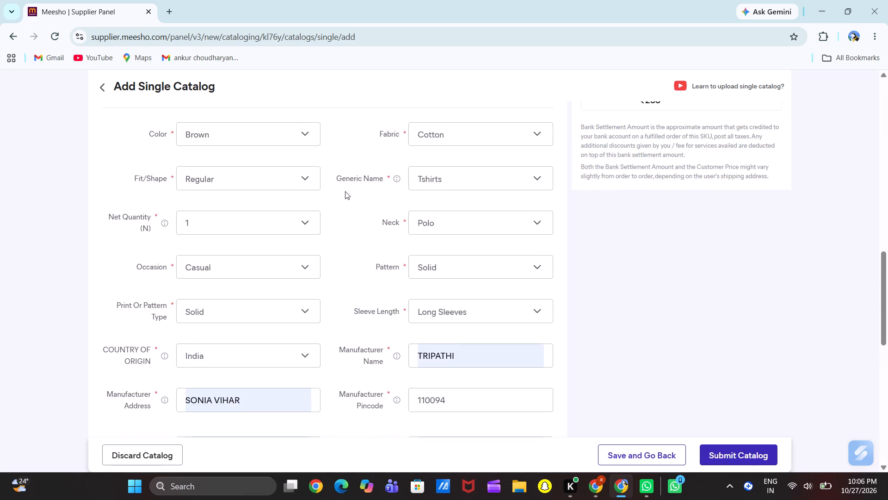
pyautogui.scroll(2, 345, 191)
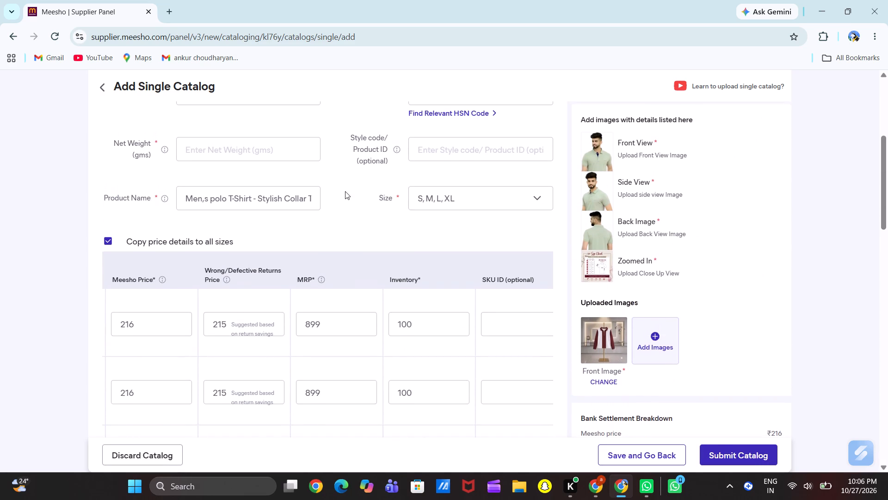
pyautogui.scroll(1, 345, 191)
pyautogui.scroll(-1, 345, 191)
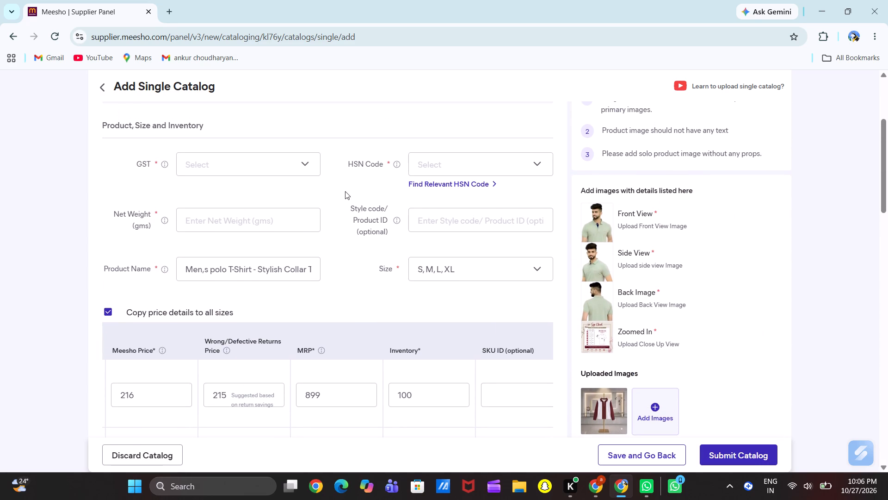
pyautogui.scroll(-10, 345, 191)
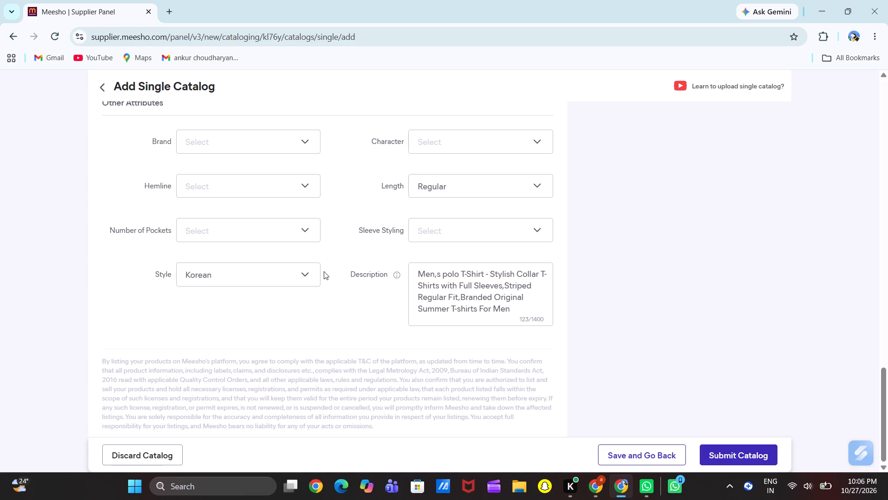
# Select Korean as the Style in Other Attributes.
pyautogui.click(296, 272)
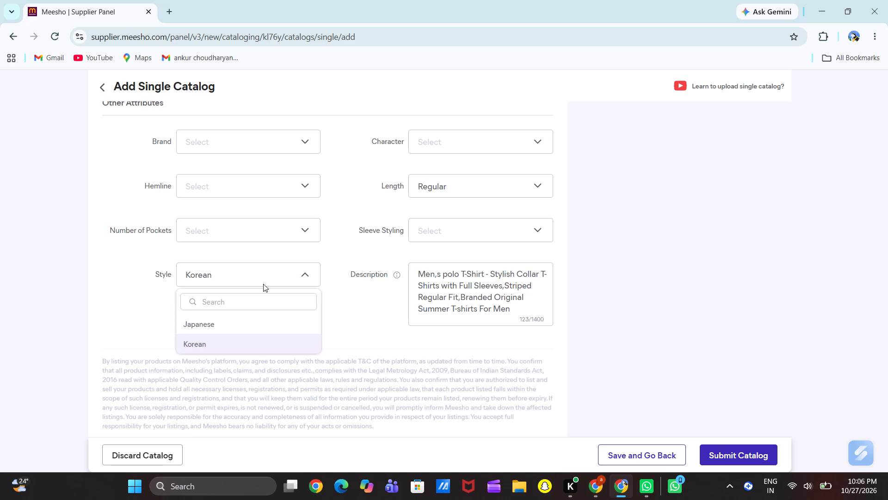
pyautogui.click(223, 344)
pyautogui.scroll(2, 337, 263)
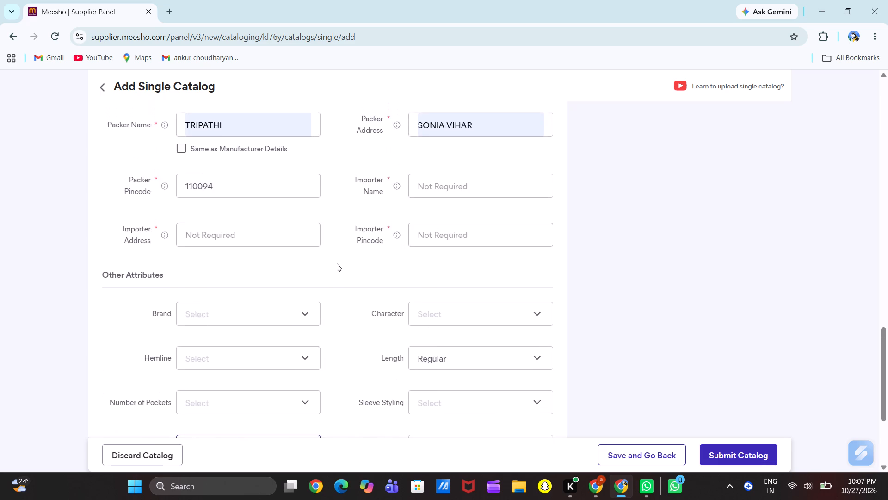
# Review the catalog form from Other Attributes up to the product thumbnails and back down to the Description, checking filled and empty fields.
pyautogui.scroll(4, 337, 263)
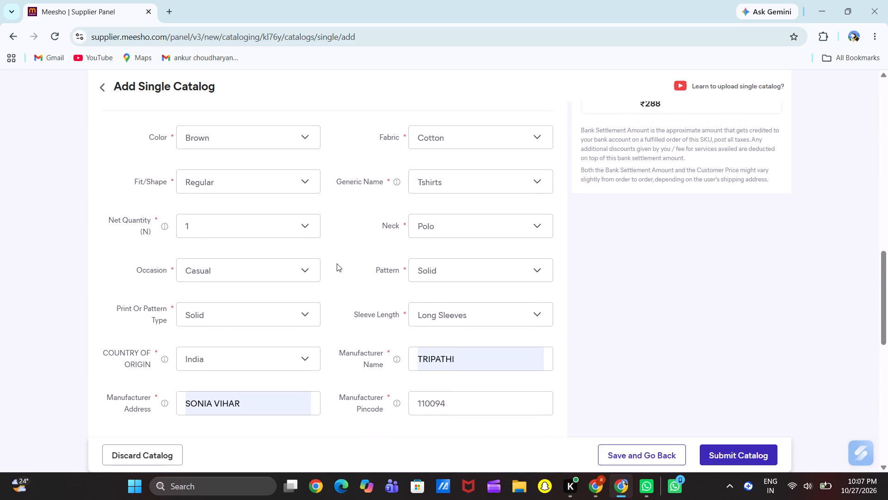
pyautogui.scroll(2, 337, 263)
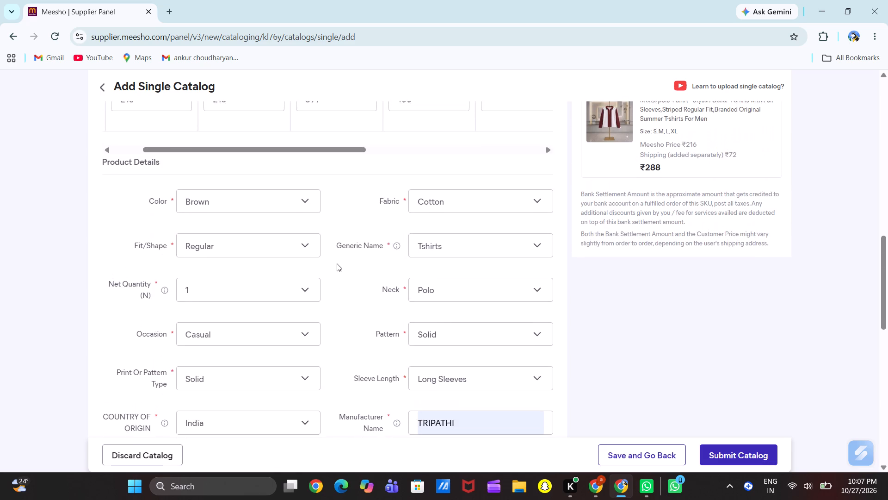
pyautogui.scroll(6, 337, 263)
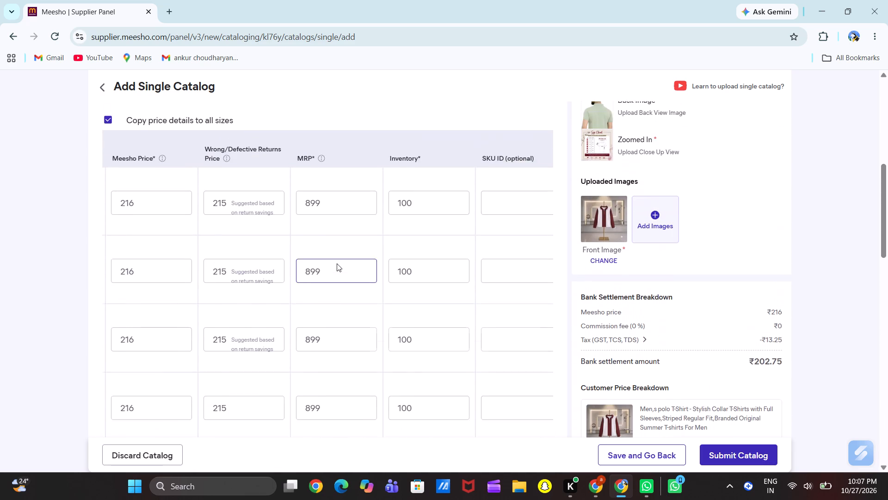
pyautogui.scroll(3, 337, 263)
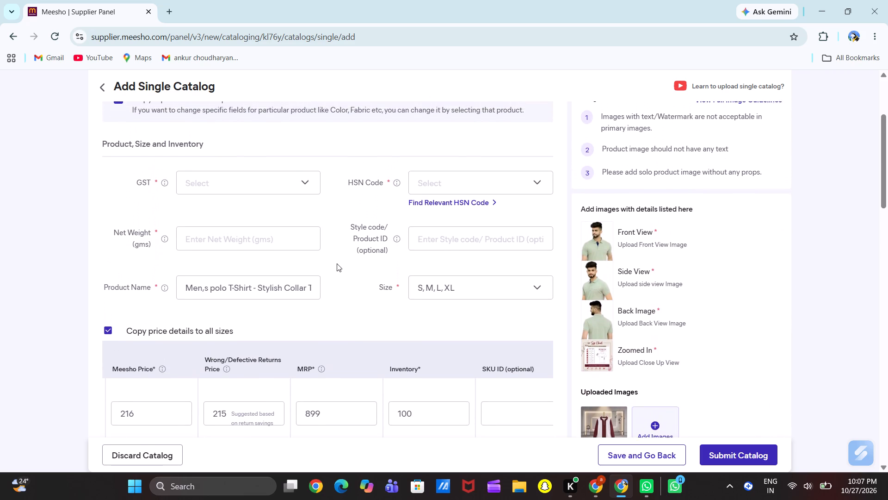
pyautogui.scroll(3, 337, 263)
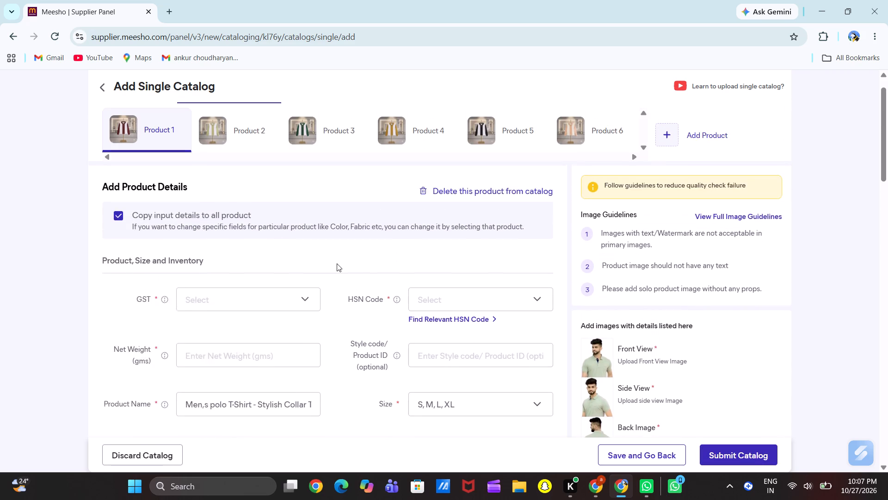
pyautogui.scroll(-7, 337, 263)
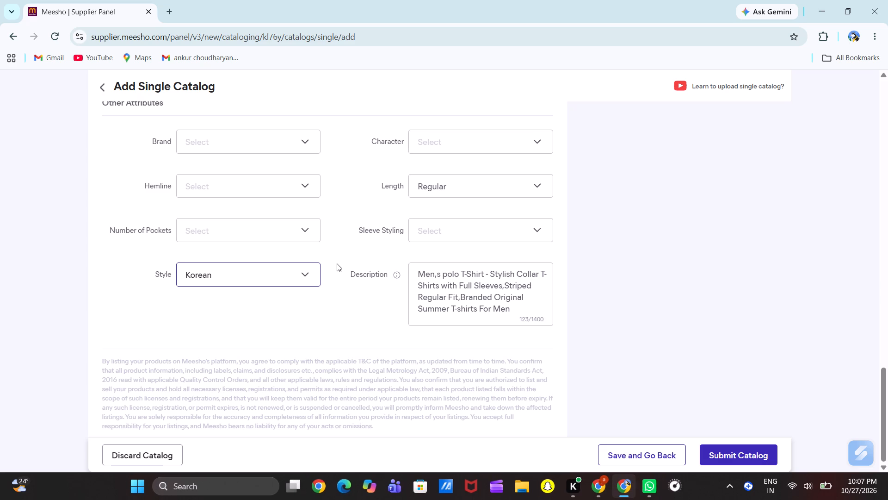
# Open YouTube in a new browser tab, view the current channel, and switch to the first channel under the other accounts.
pyautogui.click(173, 14)
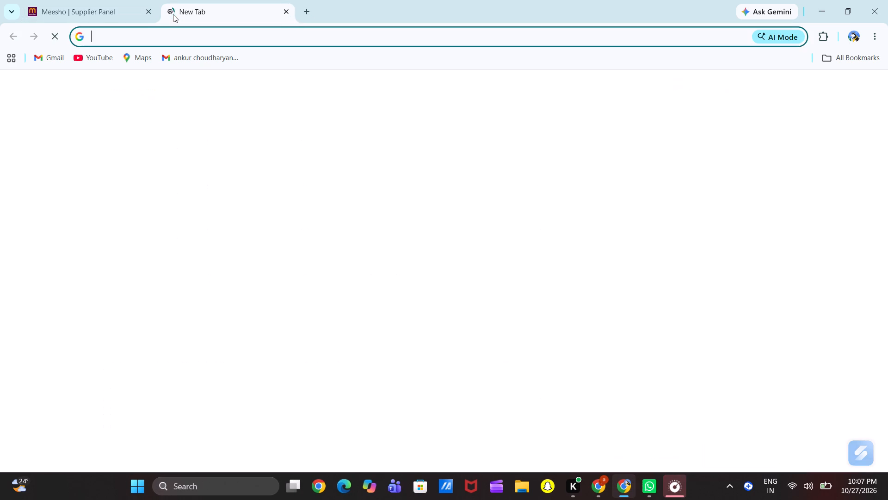
pyautogui.click(89, 55)
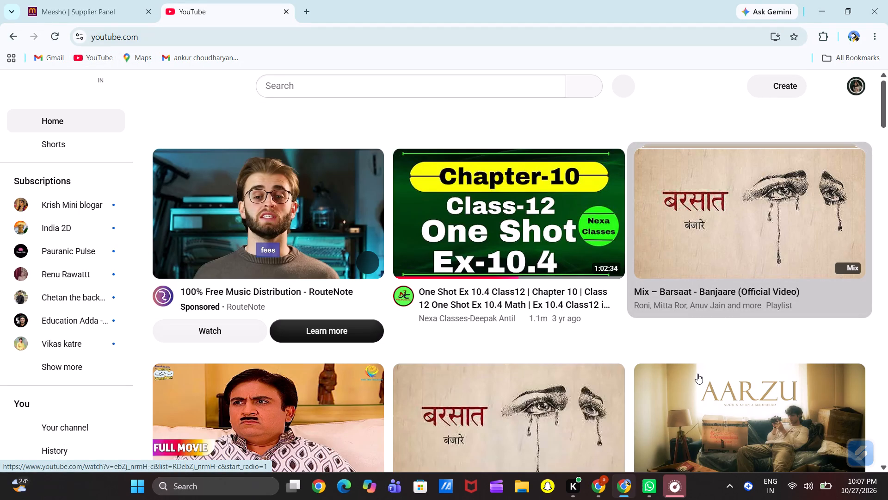
pyautogui.scroll(-2, 679, 359)
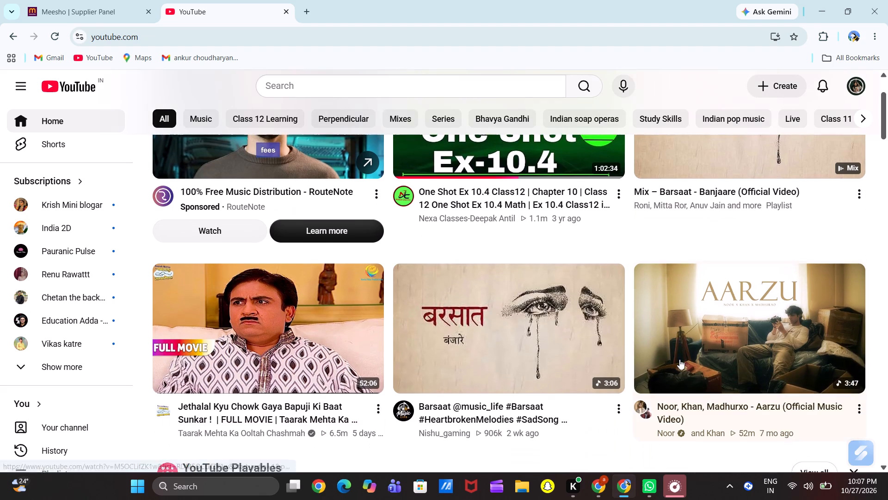
pyautogui.click(52, 425)
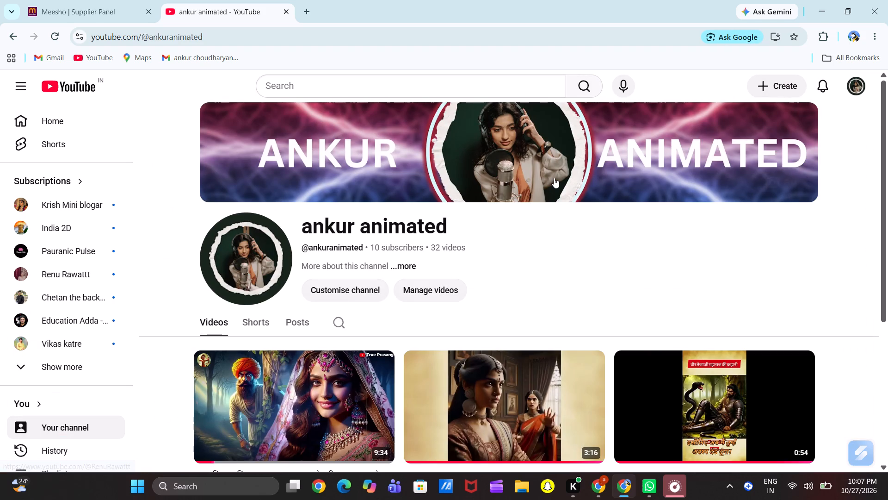
pyautogui.click(855, 80)
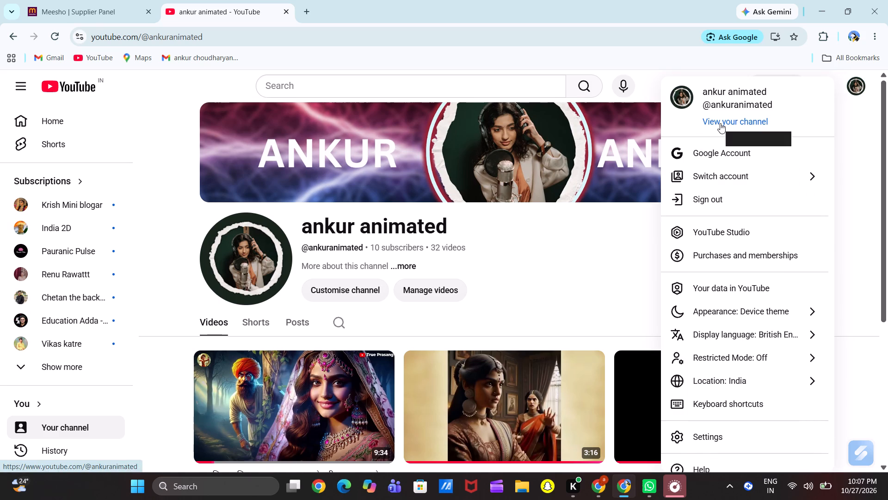
pyautogui.click(720, 123)
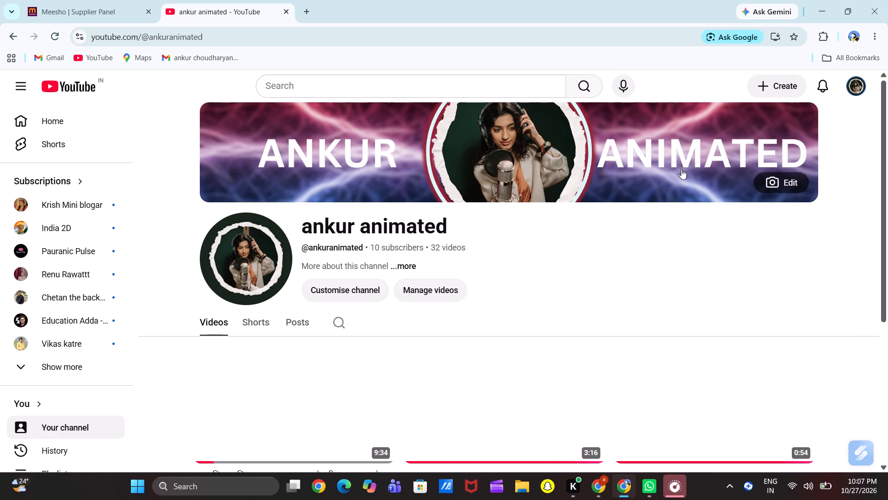
pyautogui.click(855, 88)
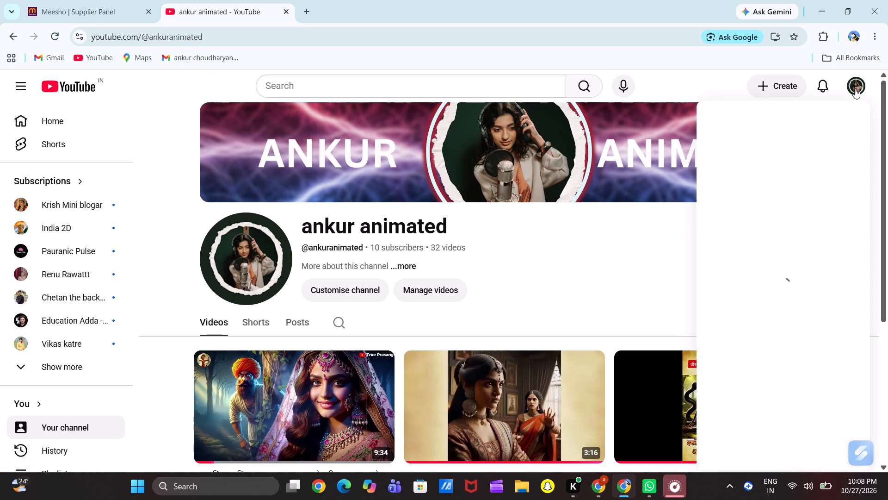
pyautogui.click(754, 170)
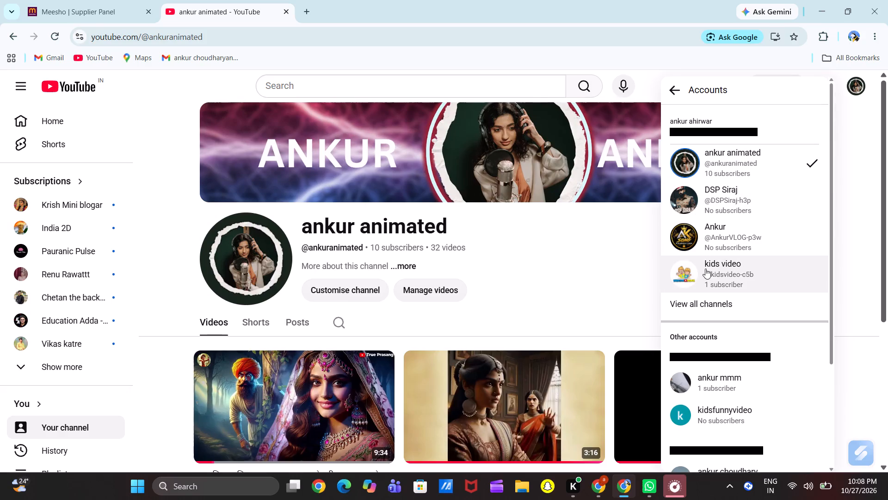
pyautogui.click(715, 383)
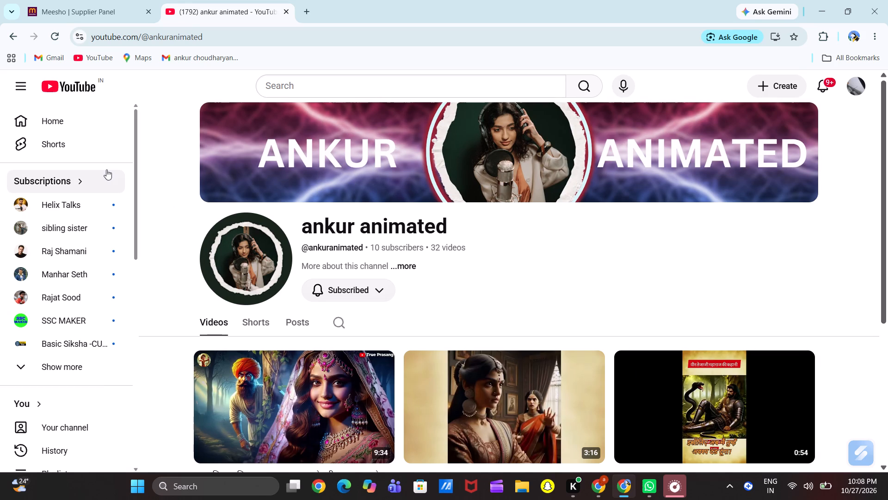
# Browse the liked videos, Watch later and saved playlists, and play the New song list playlist.
pyautogui.scroll(-3, 66, 396)
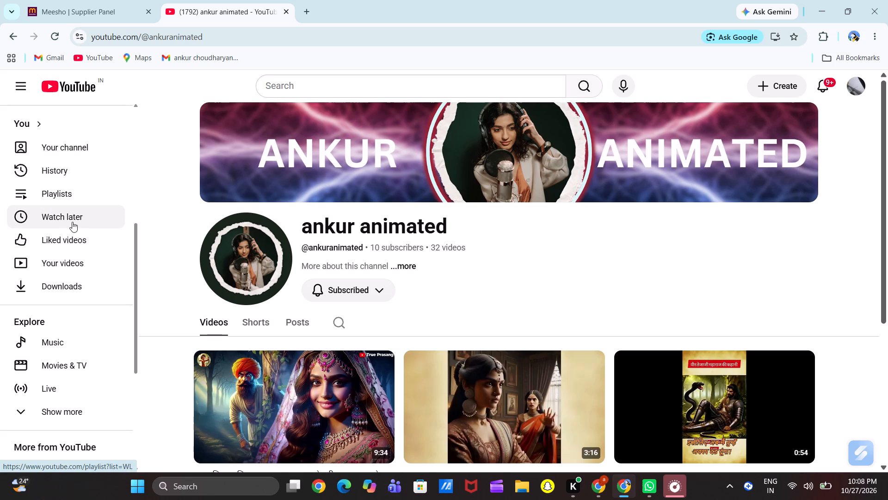
pyautogui.click(65, 238)
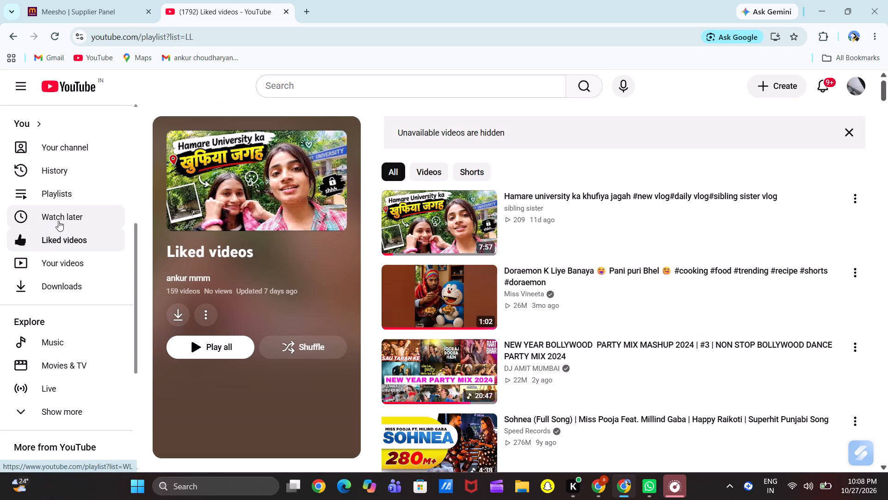
pyautogui.click(58, 221)
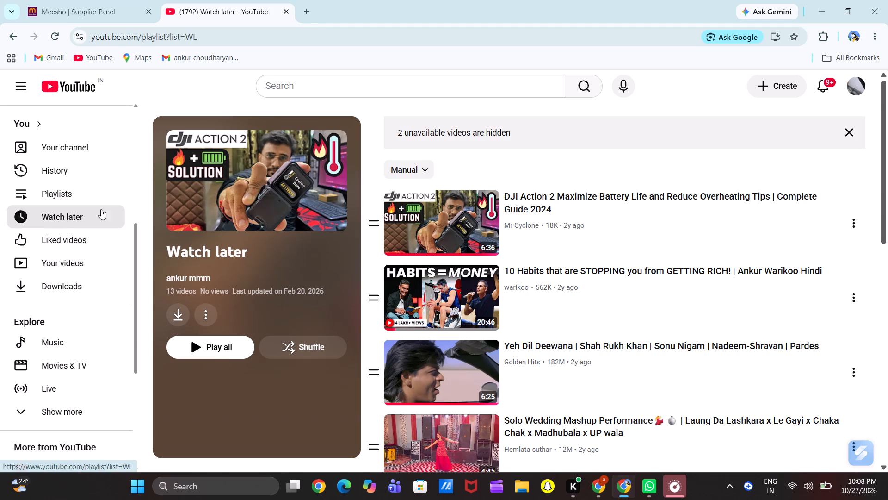
pyautogui.click(68, 194)
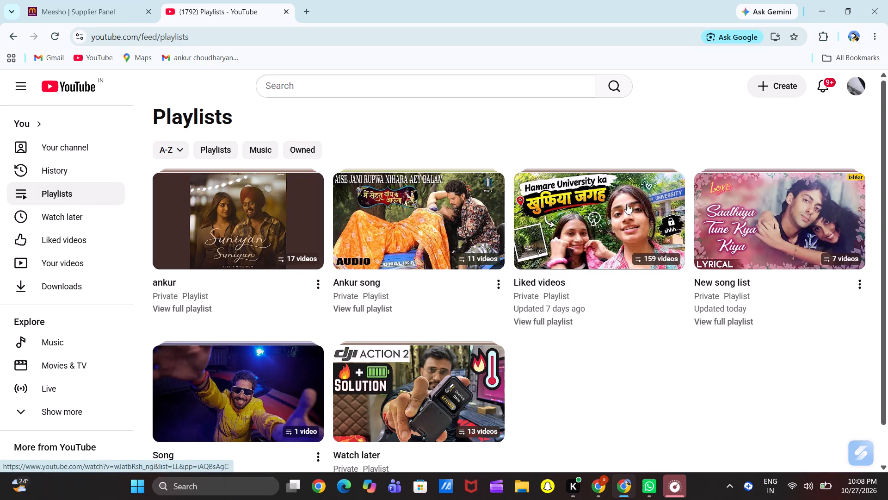
pyautogui.click(703, 209)
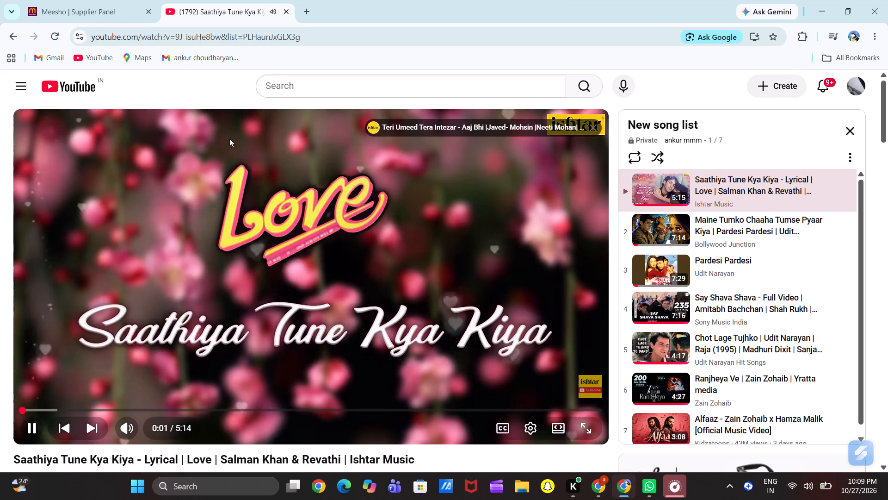
# Return to the Meesho Supplier Panel, try to submit the catalog, and check the form for missing details.
pyautogui.click(68, 0)
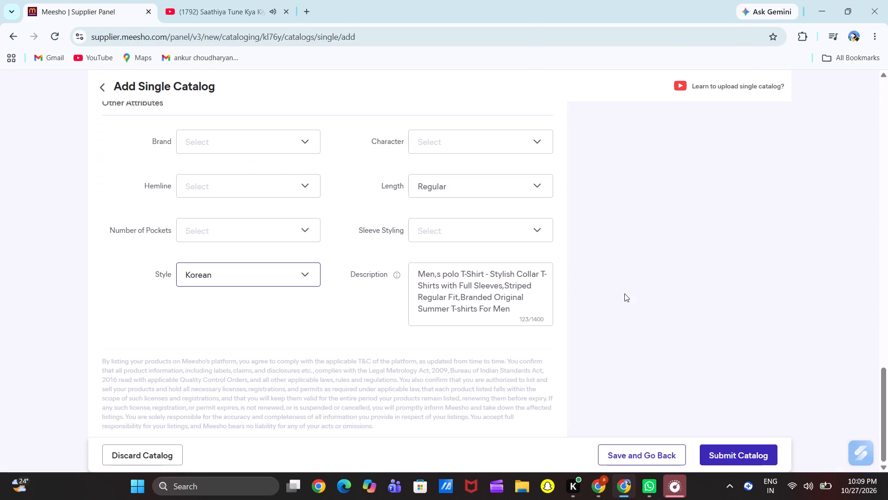
pyautogui.click(731, 455)
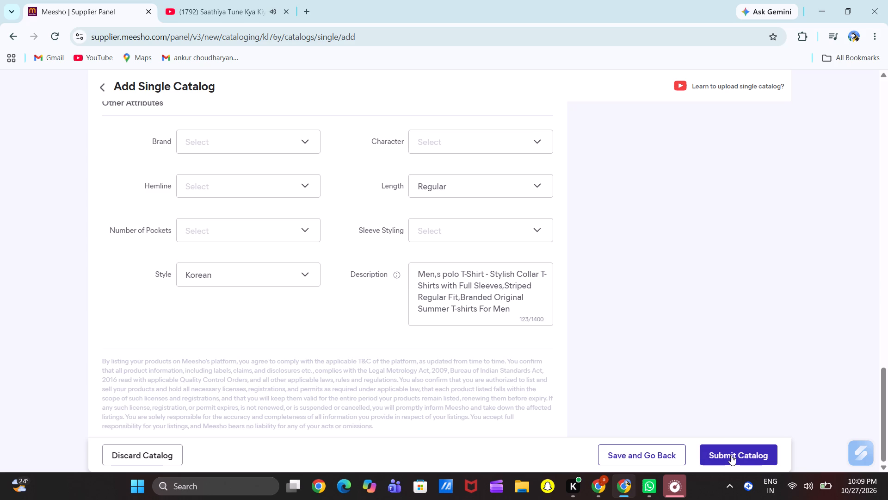
pyautogui.scroll(-3, 682, 366)
pyautogui.scroll(11, 682, 366)
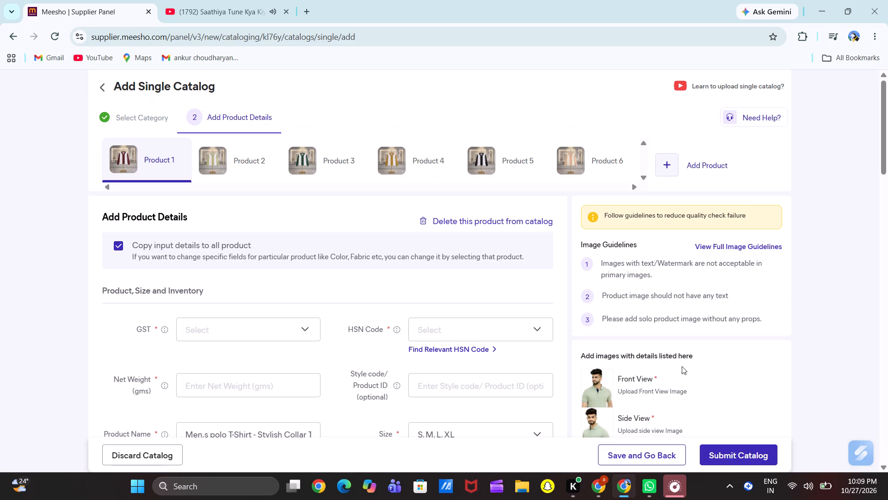
pyautogui.scroll(-6, 682, 366)
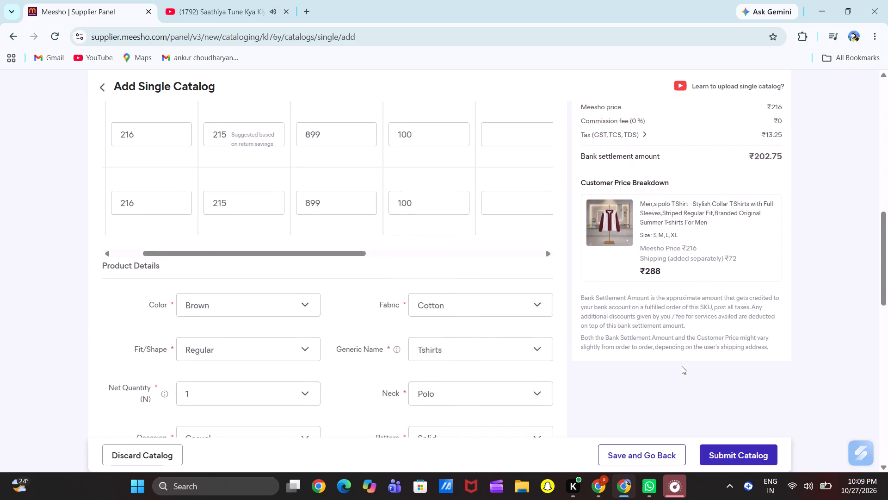
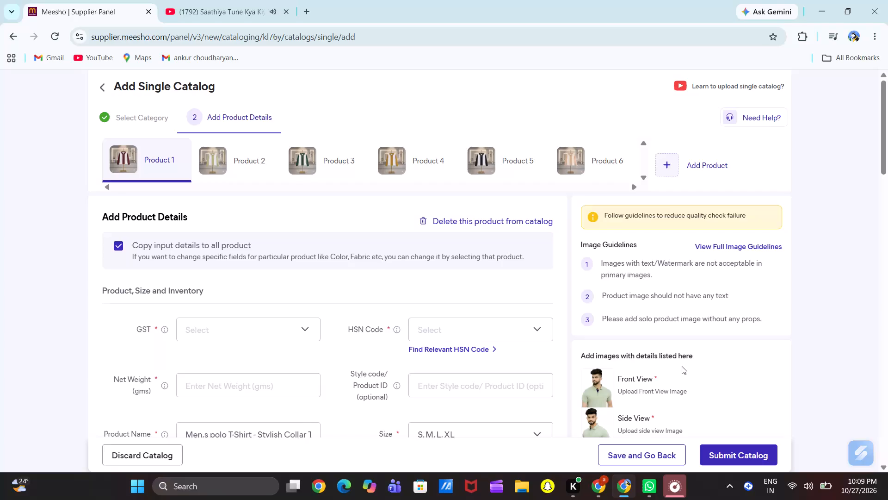
# Review the product details of Product 1 and try to submit the catalog.
pyautogui.scroll(-1, 682, 366)
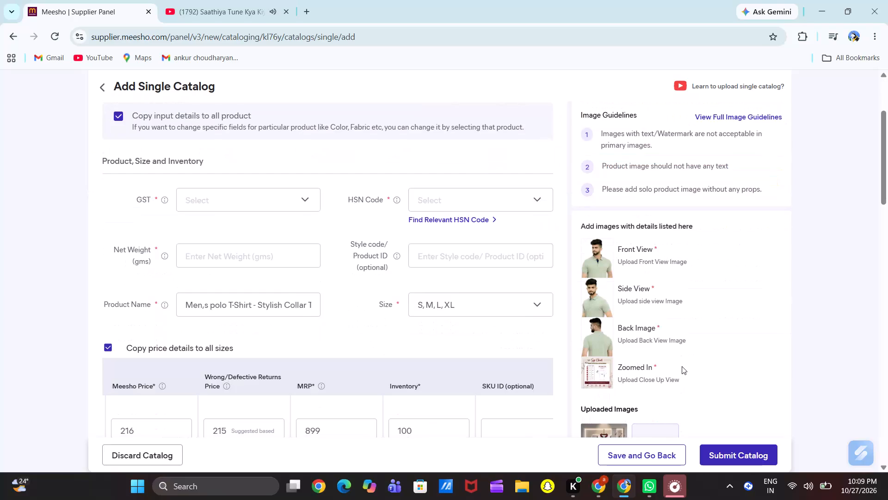
pyautogui.scroll(-1, 682, 366)
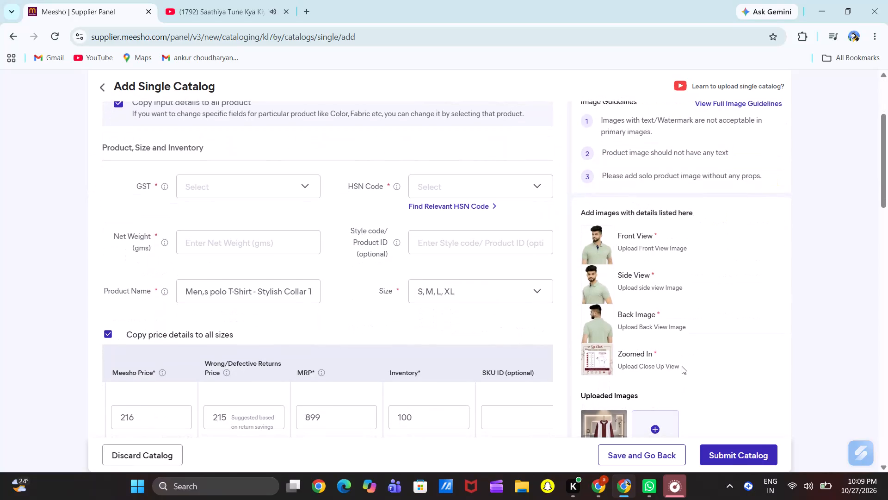
pyautogui.scroll(-1, 682, 366)
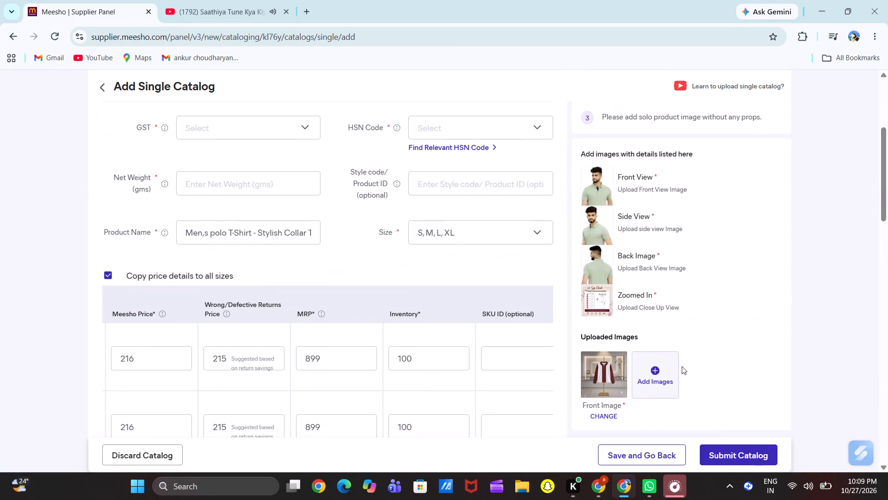
pyautogui.click(726, 455)
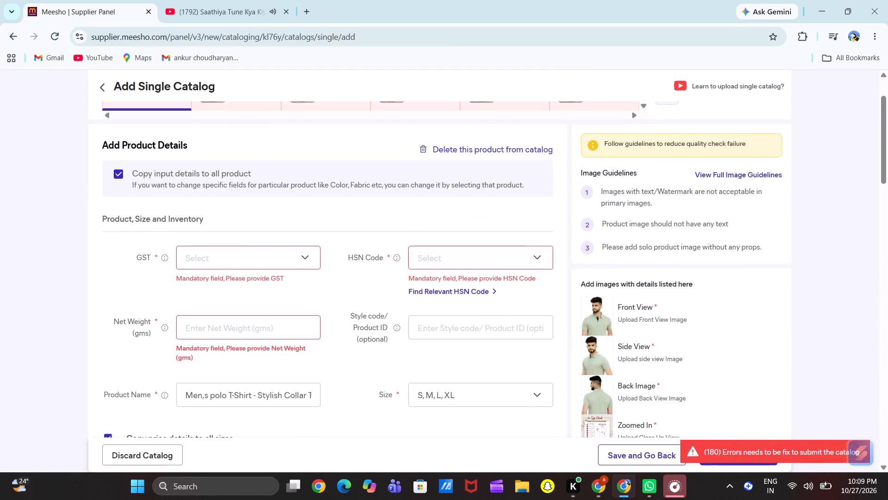
# Set the GST of Product 1 to 5.
pyautogui.click(266, 266)
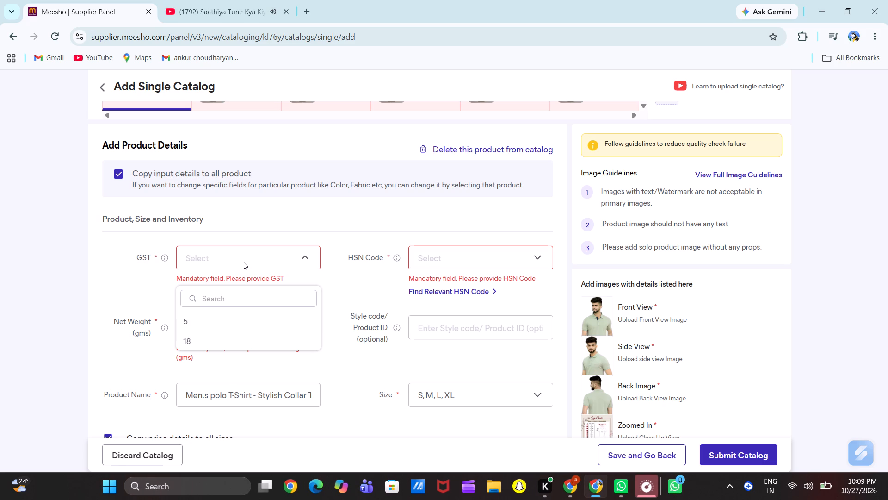
pyautogui.click(243, 262)
pyautogui.click(229, 254)
pyautogui.click(206, 320)
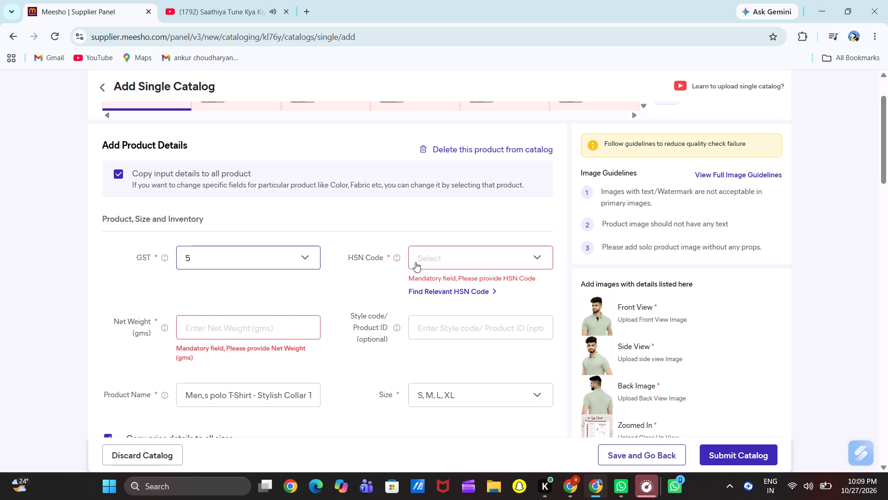
# Find the HSN codes starting with 61091 and set the HSN Code to 610910.
pyautogui.click(438, 255)
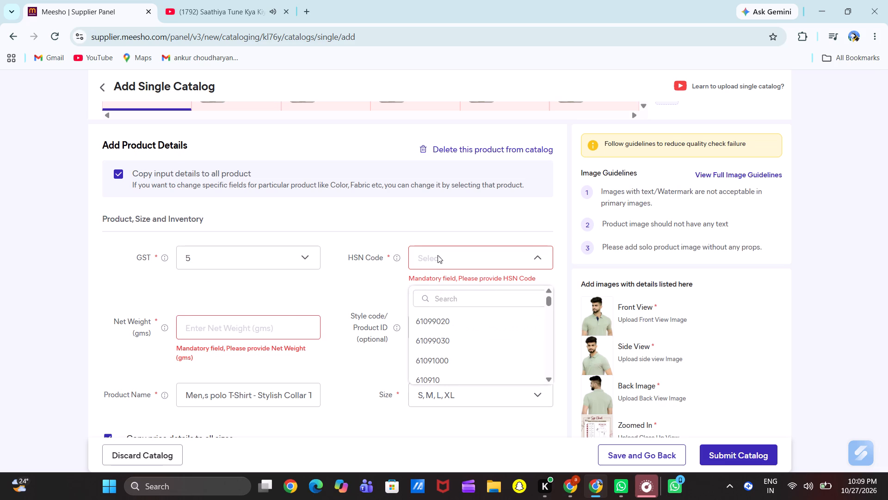
pyautogui.click(438, 255)
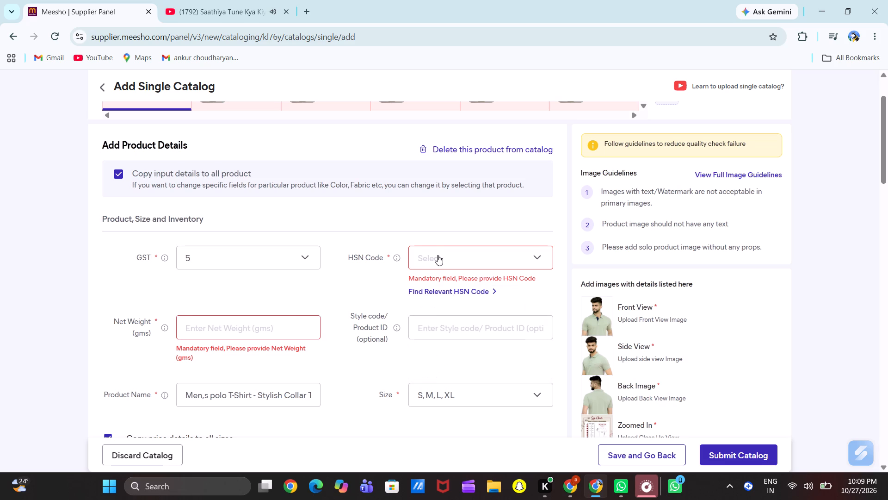
pyautogui.click(438, 255)
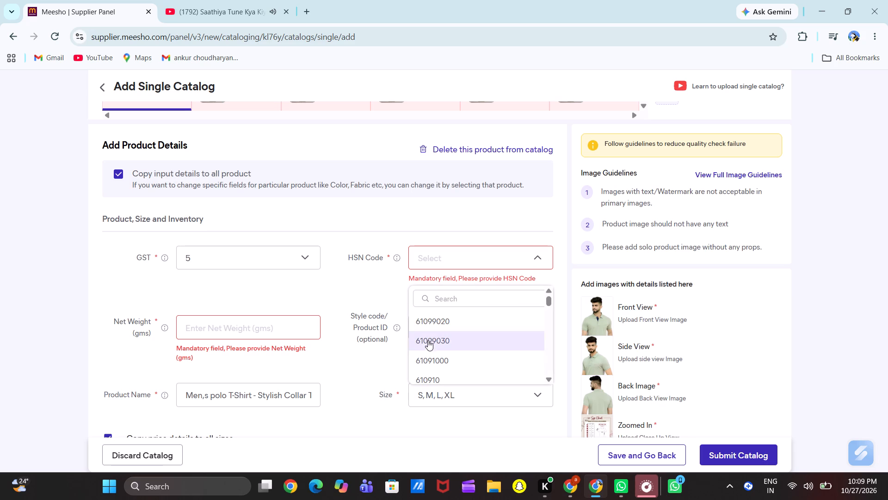
pyautogui.scroll(-1, 443, 363)
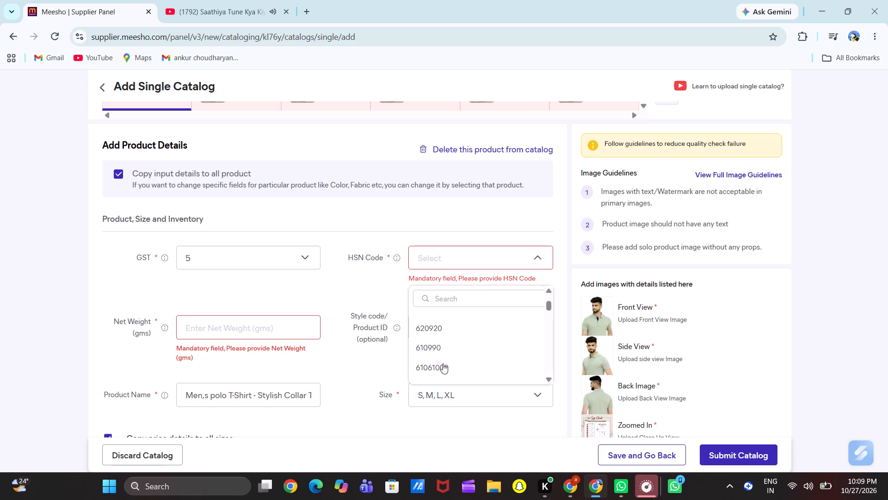
pyautogui.scroll(-3, 443, 363)
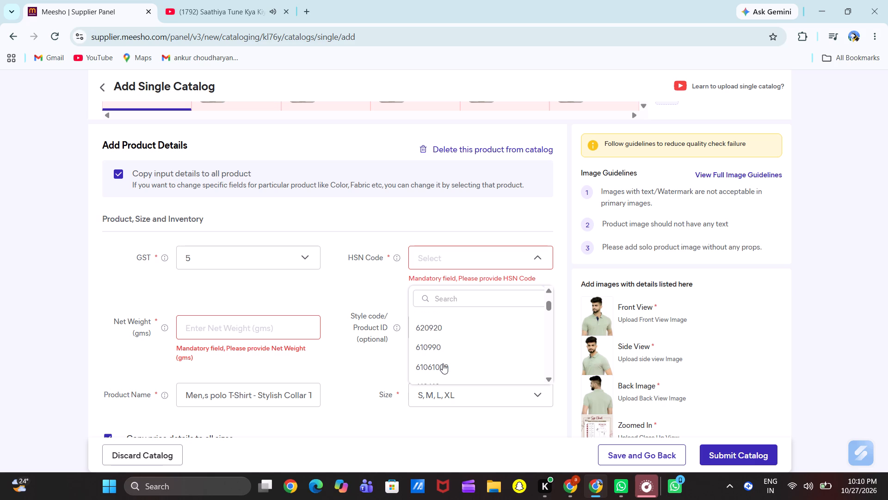
pyautogui.scroll(-2, 443, 363)
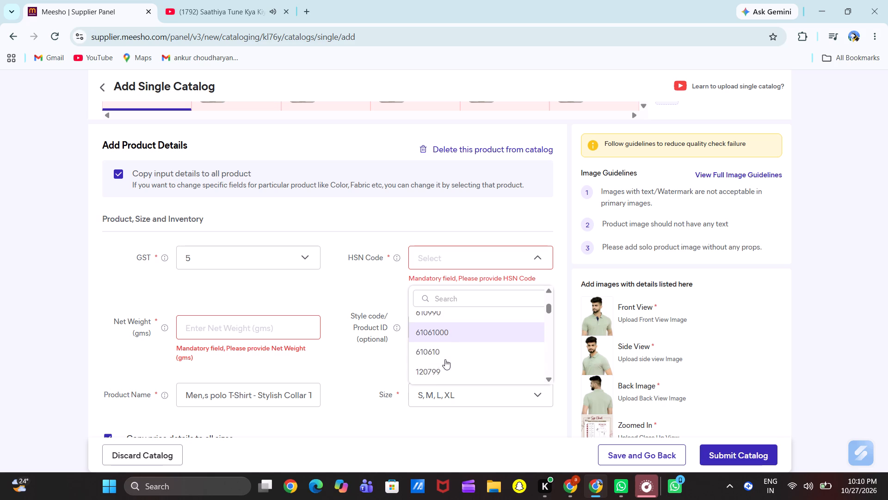
pyautogui.scroll(-1, 445, 359)
pyautogui.click(446, 300)
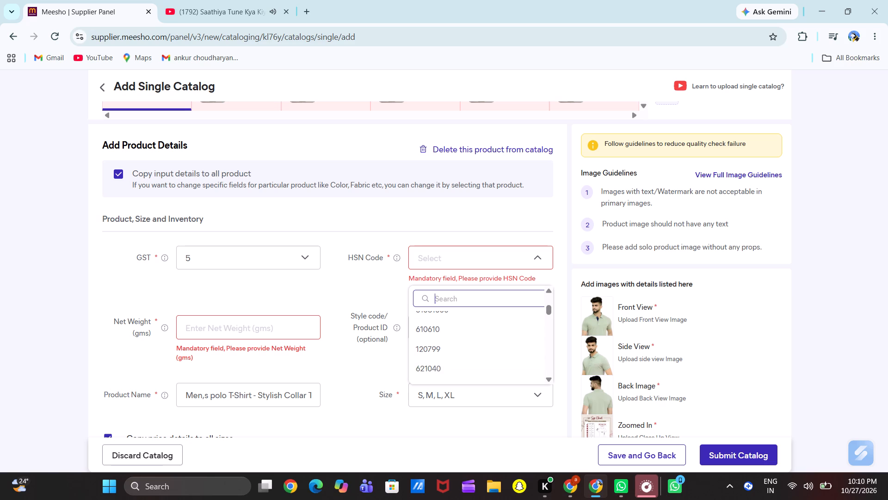
pyautogui.write('61')
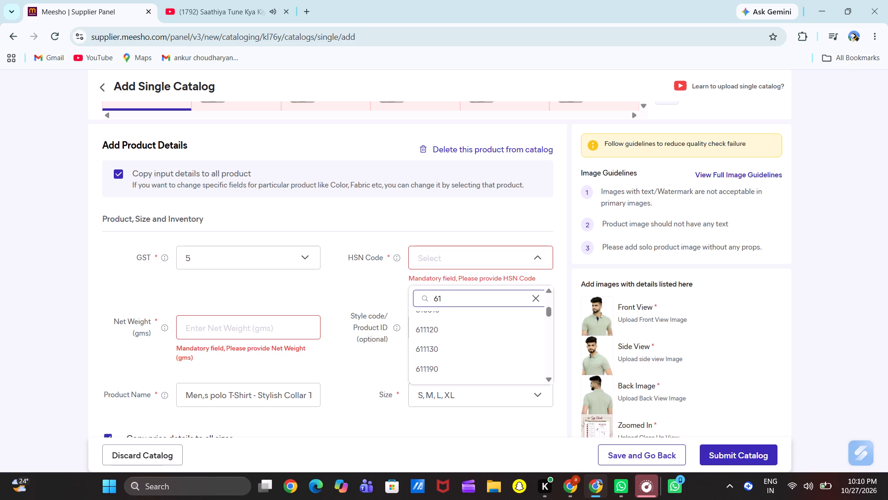
pyautogui.write('09')
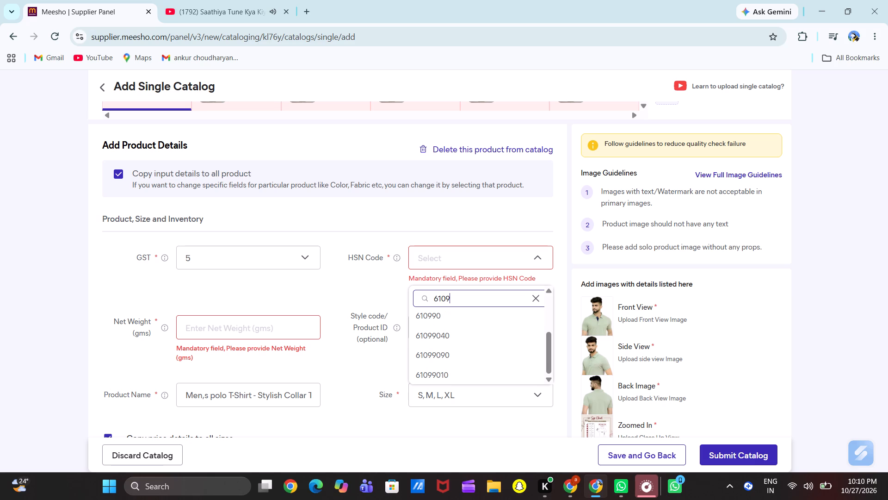
pyautogui.press('1')
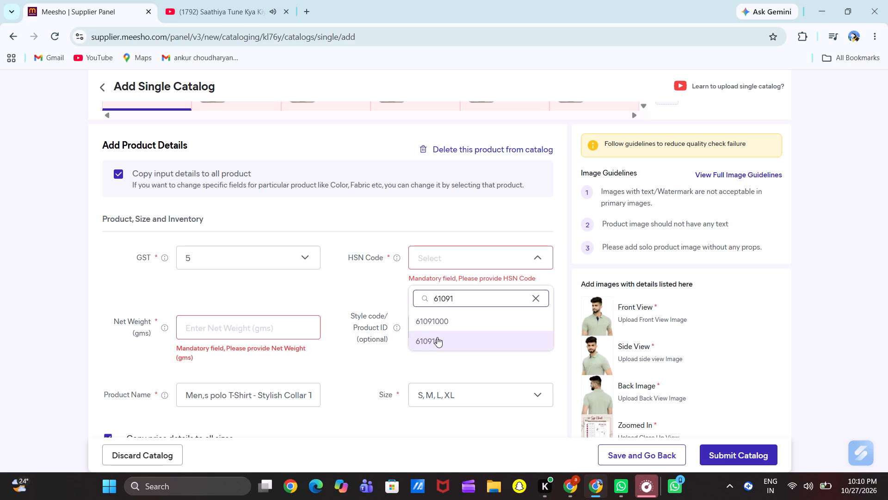
pyautogui.click(437, 337)
# Enter a net weight of 100 gms and reuse the saved style code (((FULL+KARARA_=MAROON))).
pyautogui.click(240, 315)
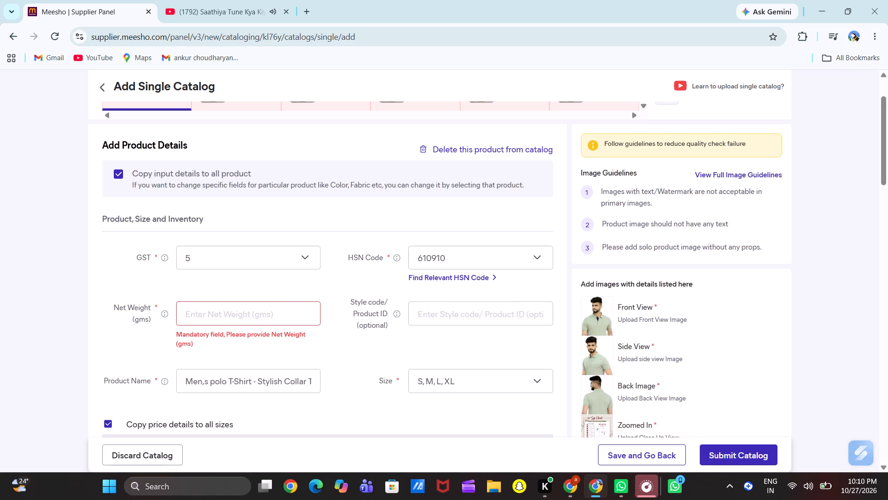
pyautogui.write('100')
pyautogui.click(458, 318)
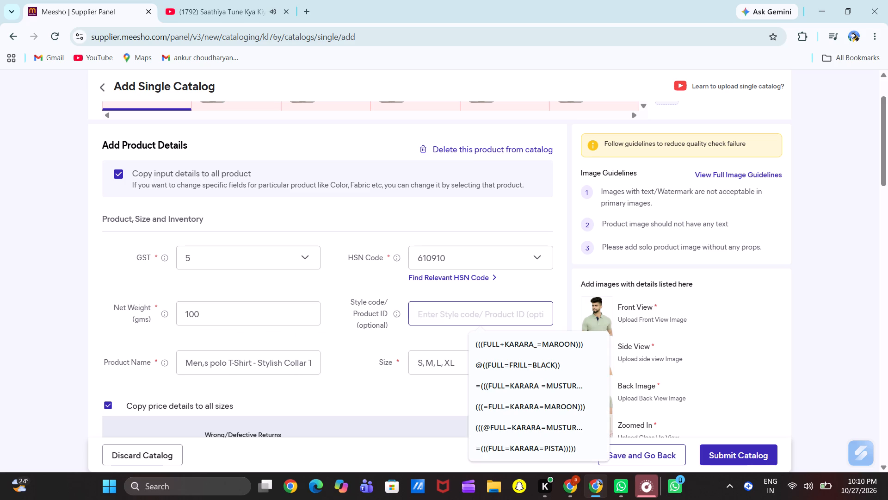
pyautogui.click(511, 342)
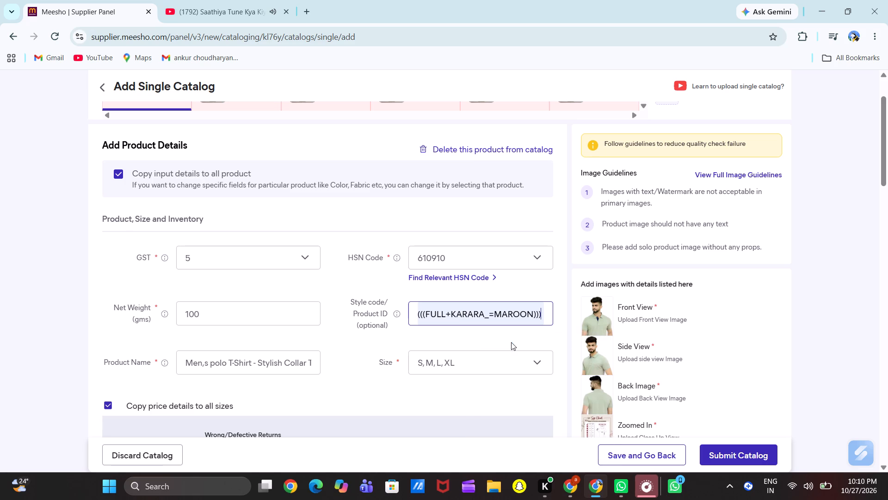
# Check the rest of the form down to the Description and try to submit the catalog again.
pyautogui.scroll(-2, 346, 352)
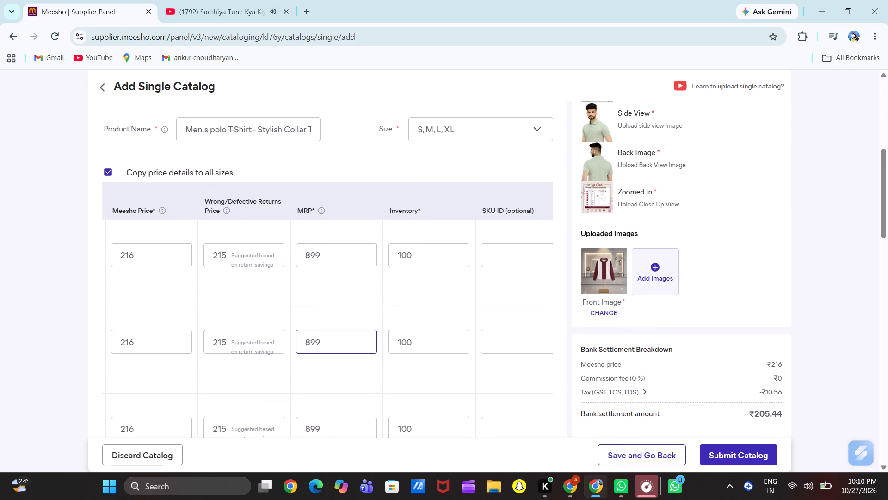
pyautogui.scroll(-7, 346, 352)
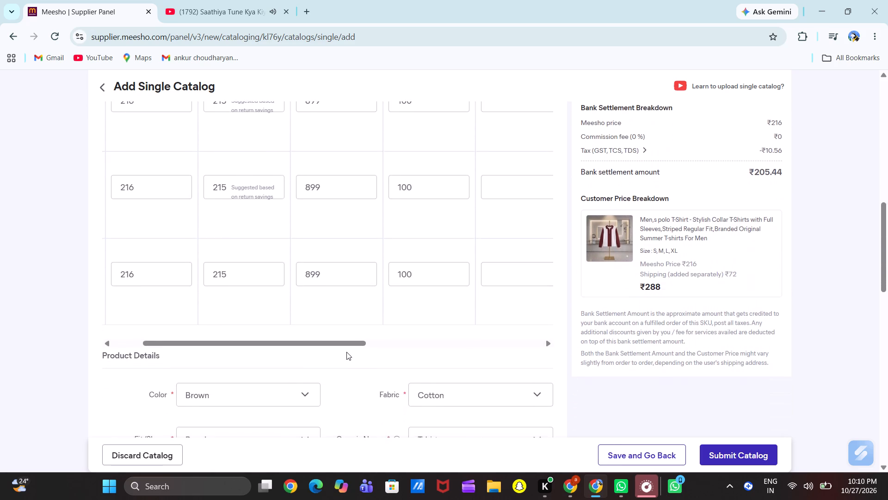
pyautogui.scroll(-6, 346, 352)
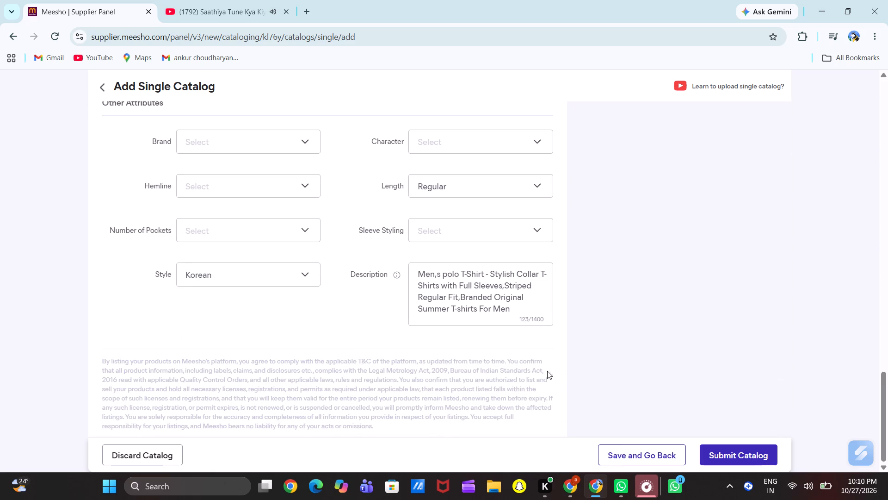
pyautogui.click(734, 451)
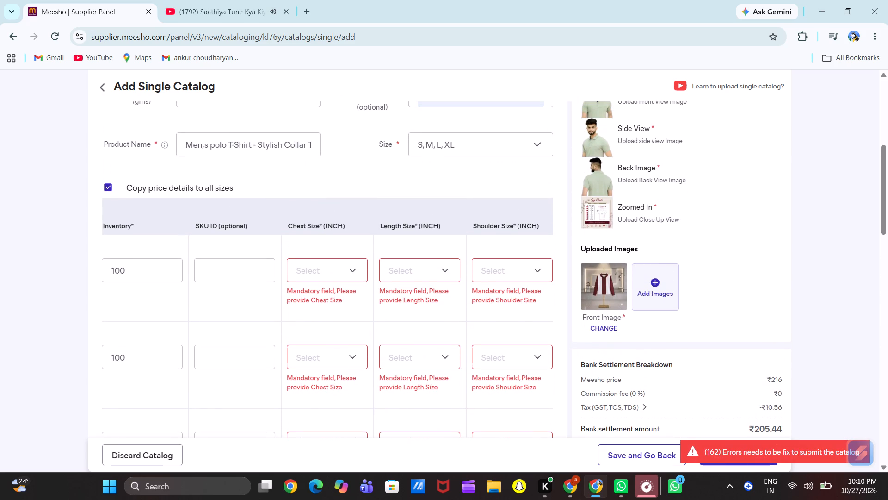
# Look through the Chest Size values offered for the first size row.
pyautogui.click(309, 266)
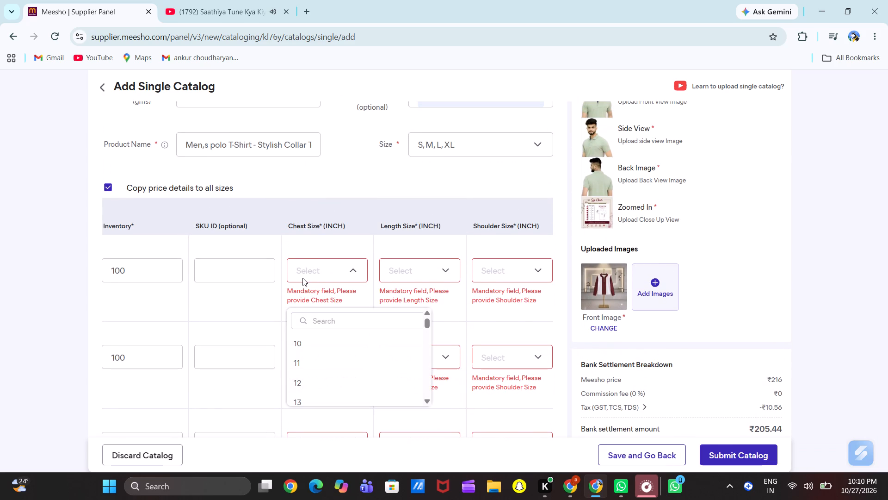
pyautogui.scroll(-3, 314, 359)
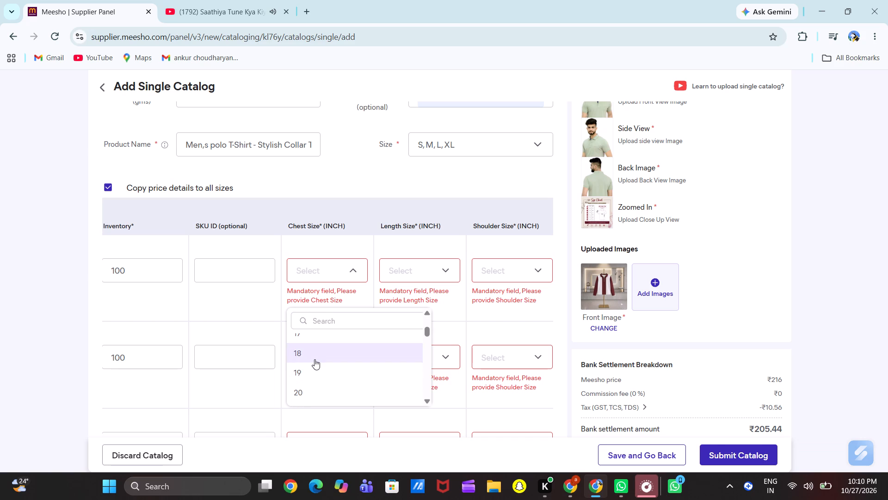
pyautogui.scroll(-11, 314, 359)
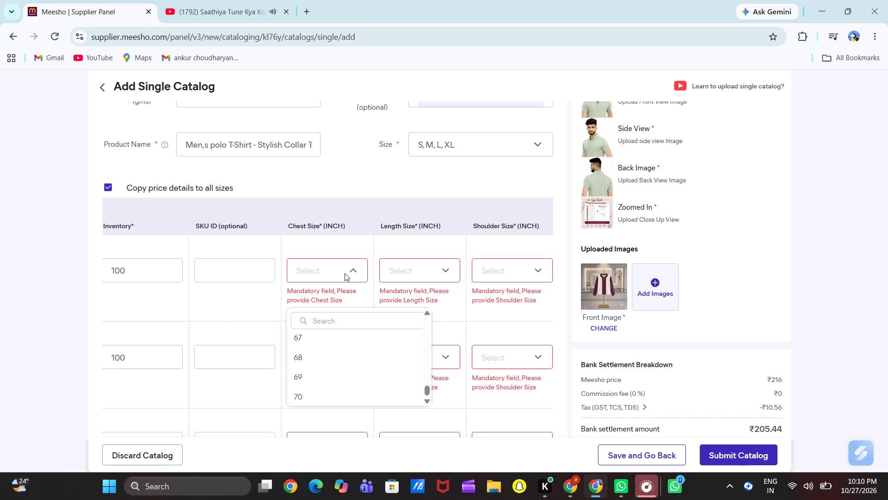
pyautogui.scroll(3, 342, 364)
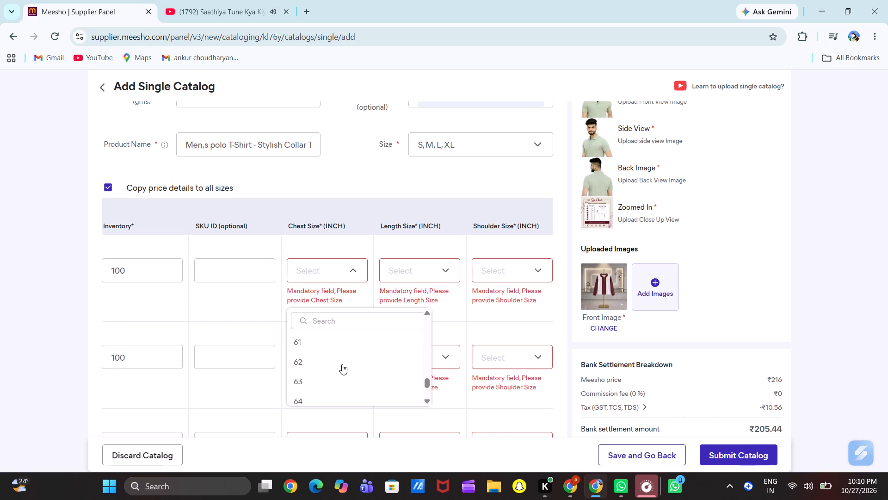
pyautogui.scroll(6, 342, 364)
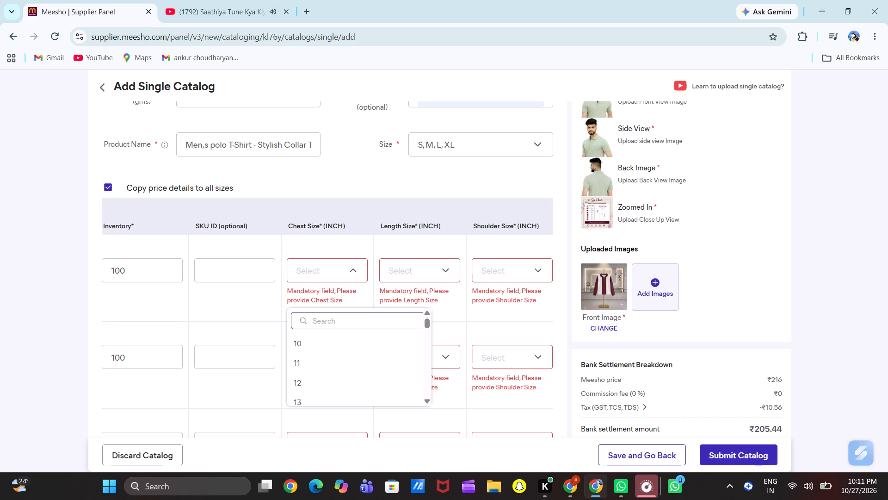
pyautogui.hscroll(1, 311, 315)
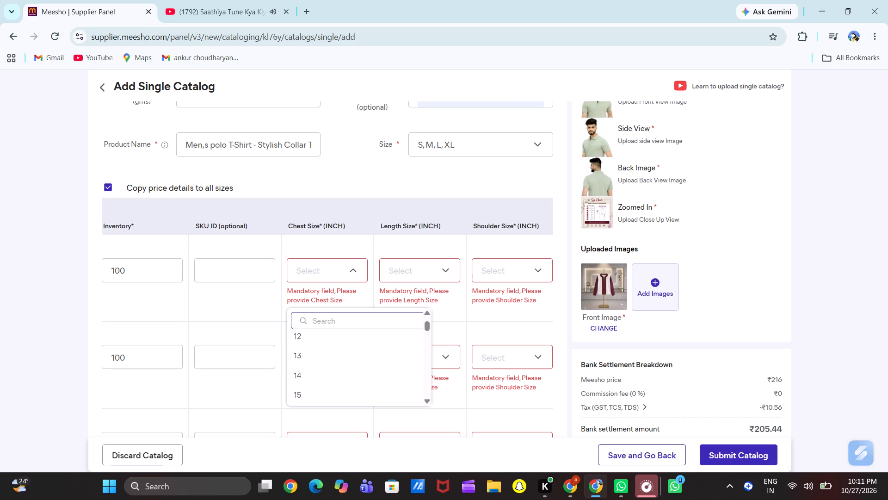
pyautogui.hscroll(1, 311, 315)
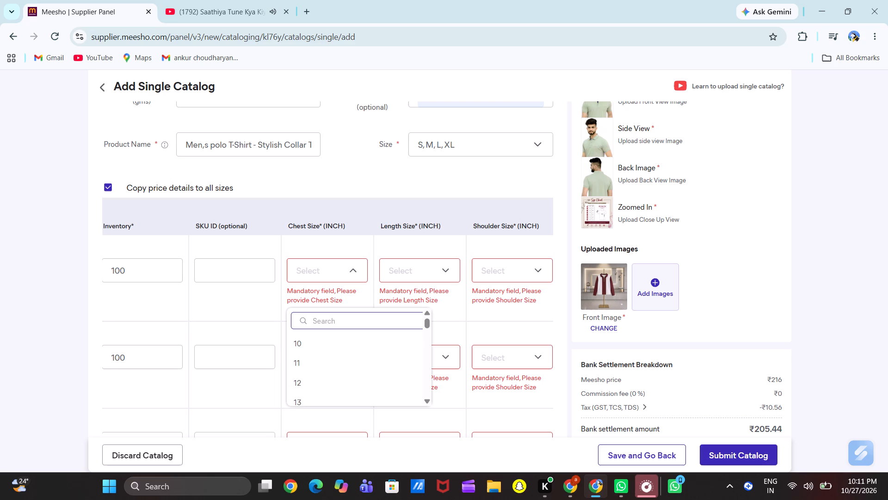
pyautogui.scroll(-1, 360, 213)
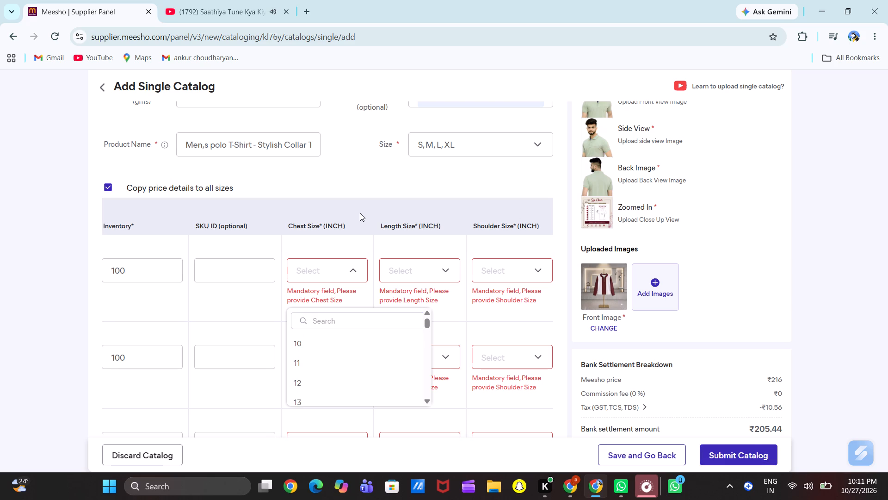
pyautogui.scroll(-1, 360, 213)
pyautogui.click(329, 289)
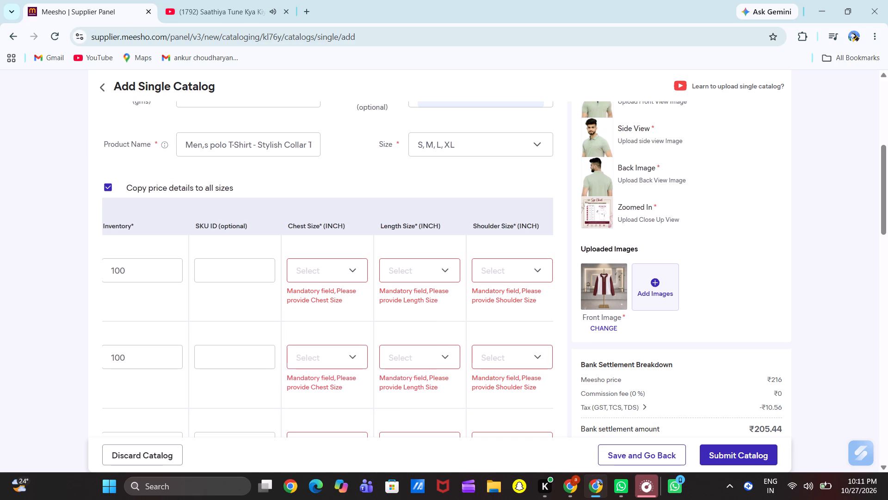
pyautogui.click(318, 267)
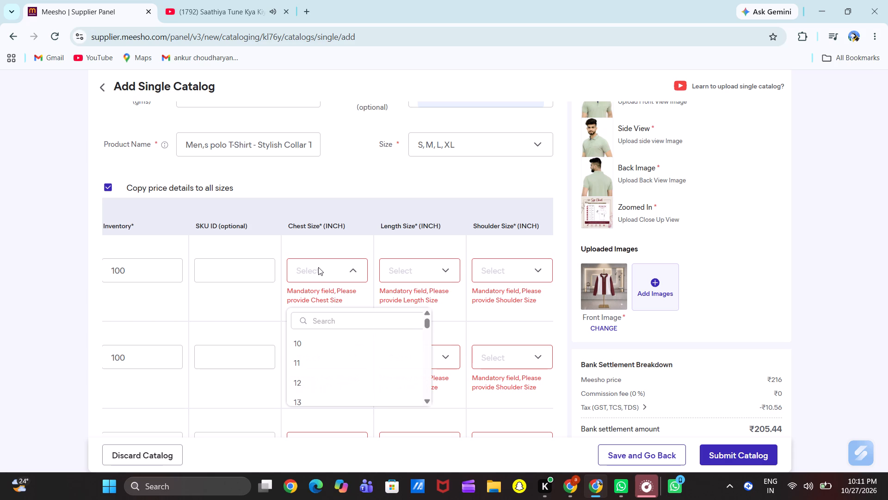
# Pause the Saathiya Tune Kya Kiya video on YouTube and return to the Meesho catalog form.
pyautogui.click(214, 22)
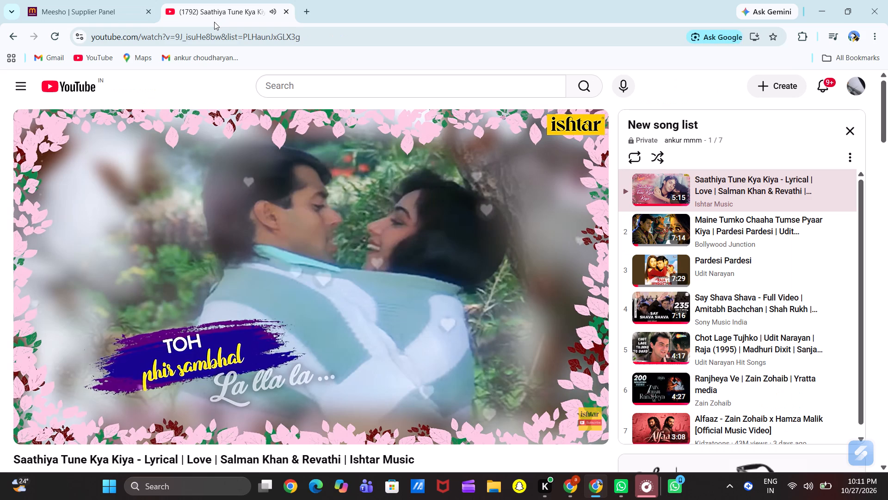
pyautogui.click(286, 186)
pyautogui.click(62, 0)
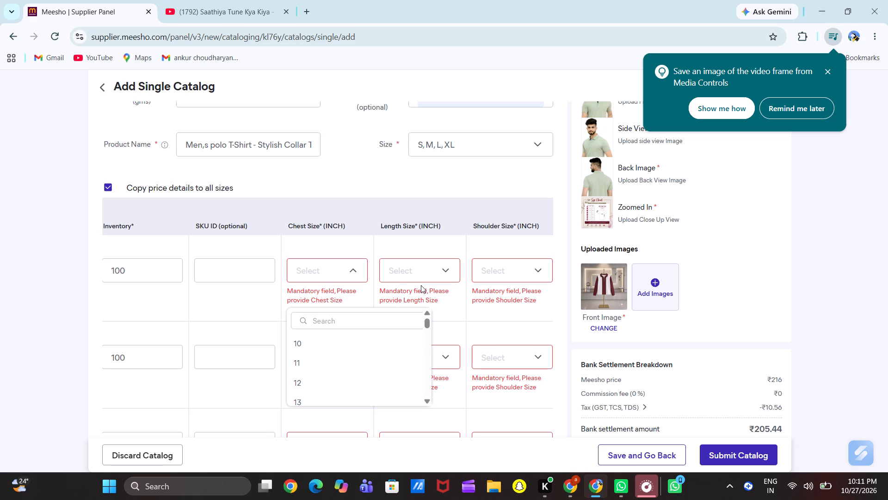
# Look through the first size row's Chest Size values again, as far as the mid-30s.
pyautogui.hscroll(-1, 421, 285)
pyautogui.click(336, 270)
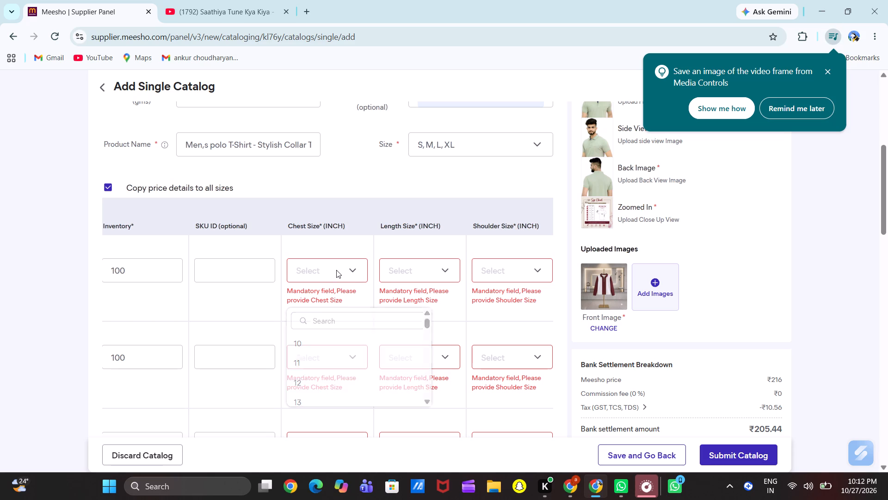
pyautogui.click(336, 270)
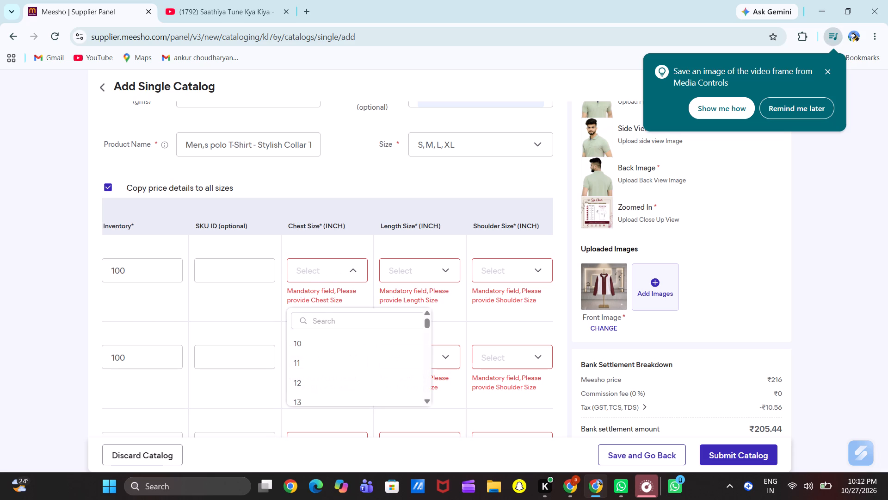
pyautogui.scroll(-6, 327, 362)
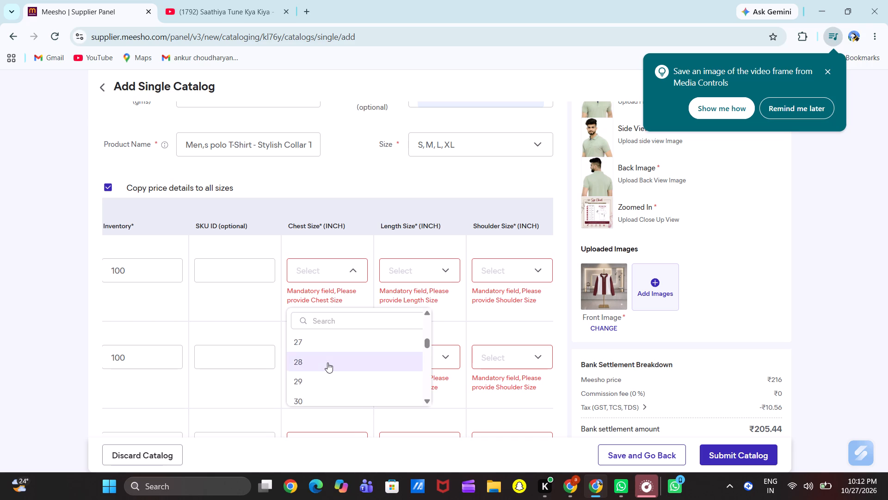
pyautogui.scroll(-2, 327, 362)
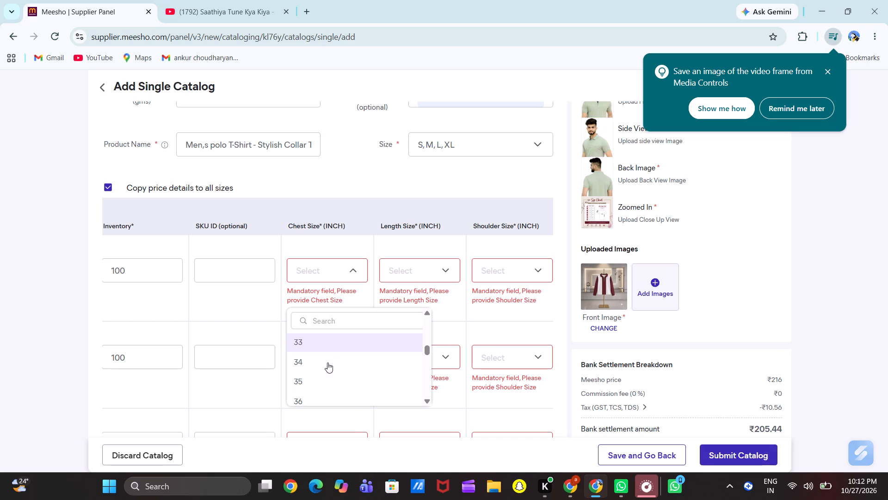
pyautogui.scroll(-2, 327, 362)
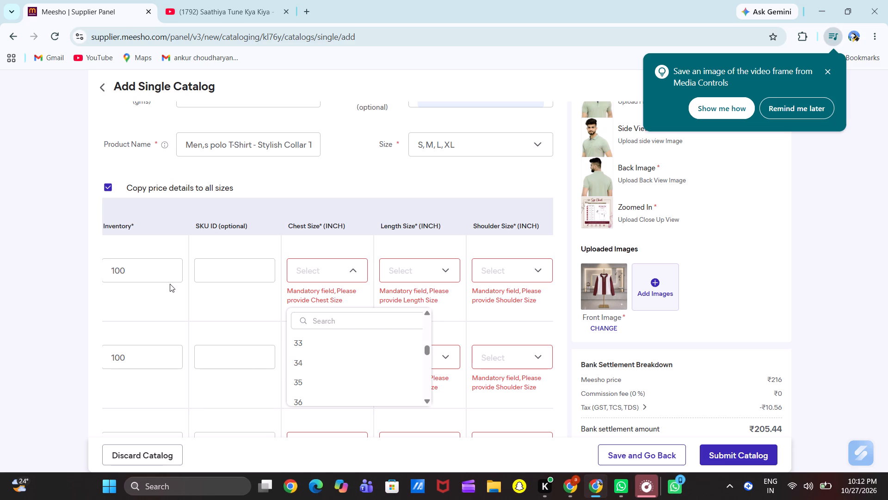
pyautogui.hscroll(2, 170, 284)
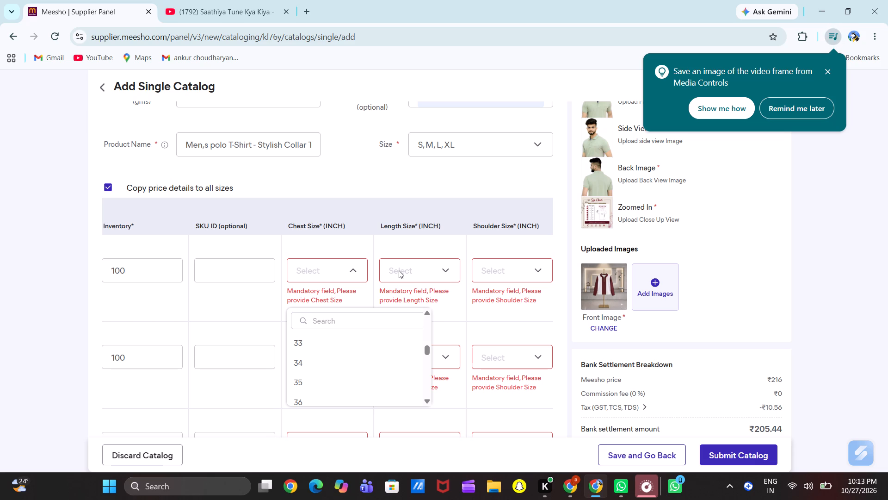
pyautogui.click(324, 272)
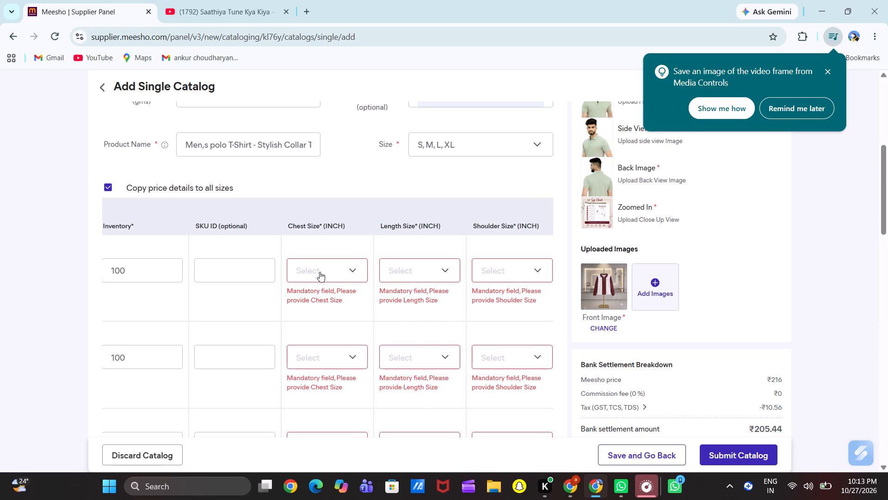
# Find 36 among the Chest Size values and set it as the first size row's chest size in inches.
pyautogui.click(320, 272)
pyautogui.click(320, 272)
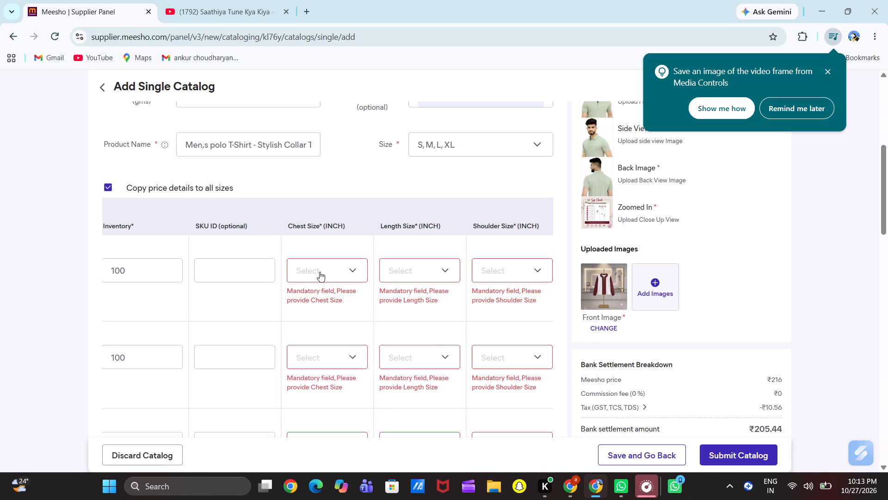
pyautogui.click(320, 272)
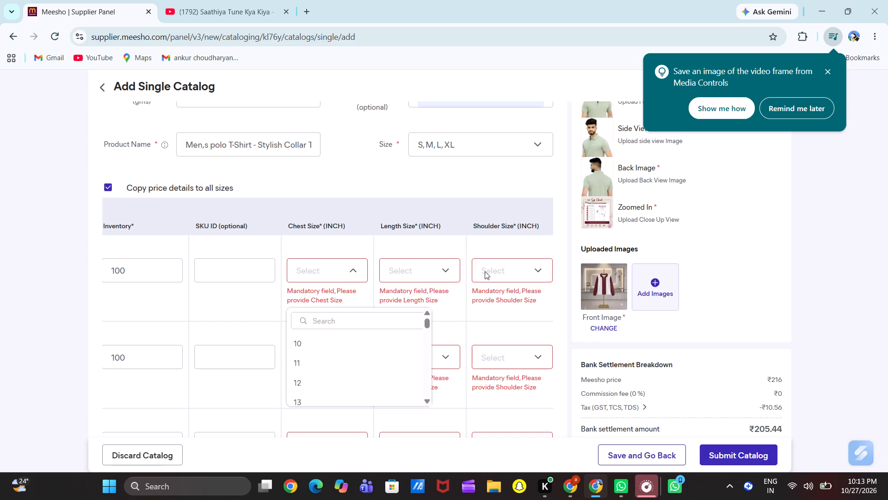
pyautogui.click(326, 270)
pyautogui.click(326, 270)
pyautogui.write('36')
pyautogui.click(327, 317)
pyautogui.press('3')
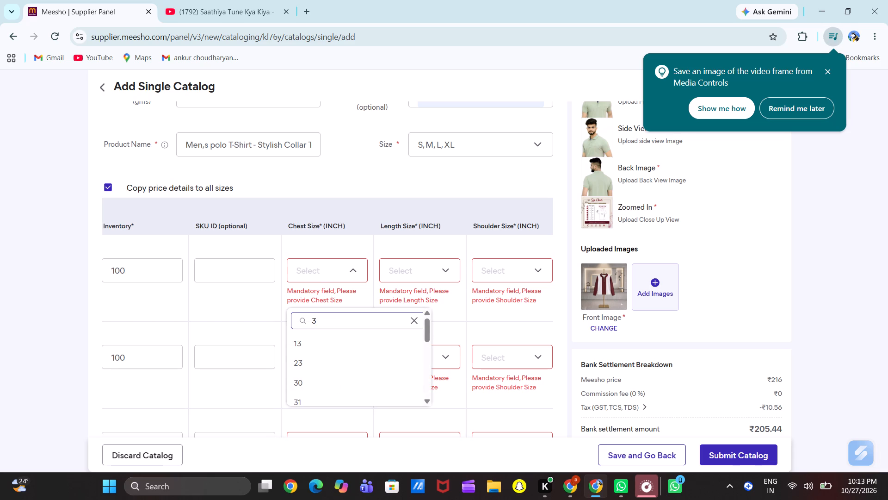
pyautogui.press('6')
pyautogui.click(321, 341)
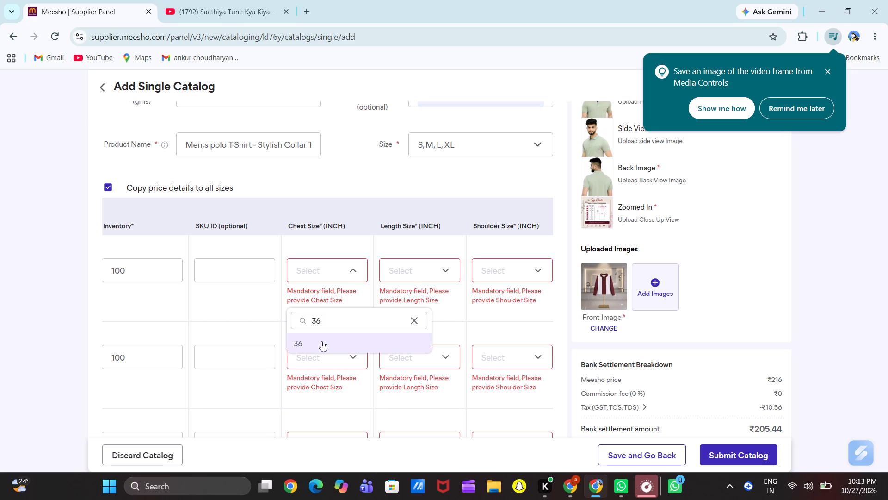
# Try to set the first size row's Length Size to 25 inches.
pyautogui.click(409, 262)
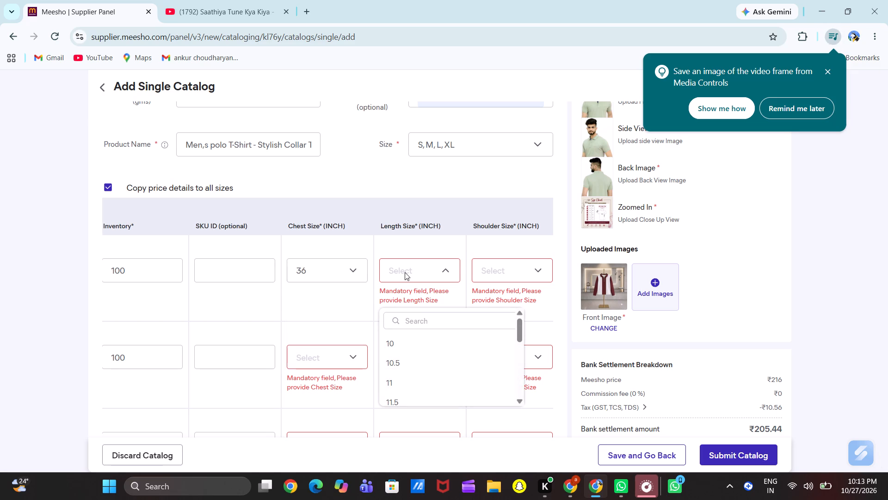
pyautogui.write('25')
pyautogui.click(424, 328)
pyautogui.press('2')
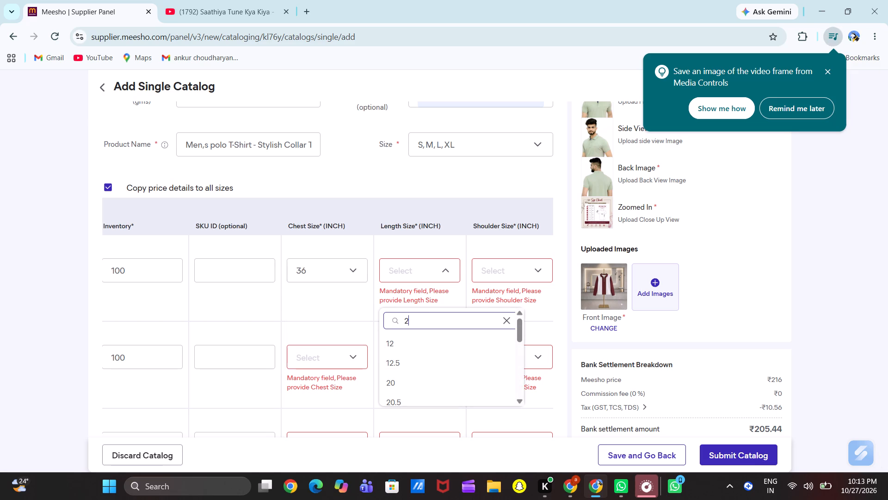
pyautogui.press('5')
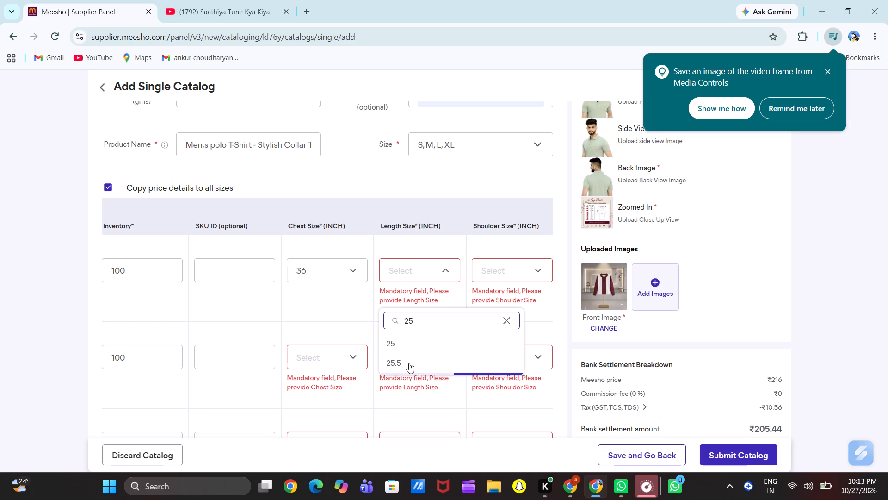
pyautogui.doubleClick(400, 349)
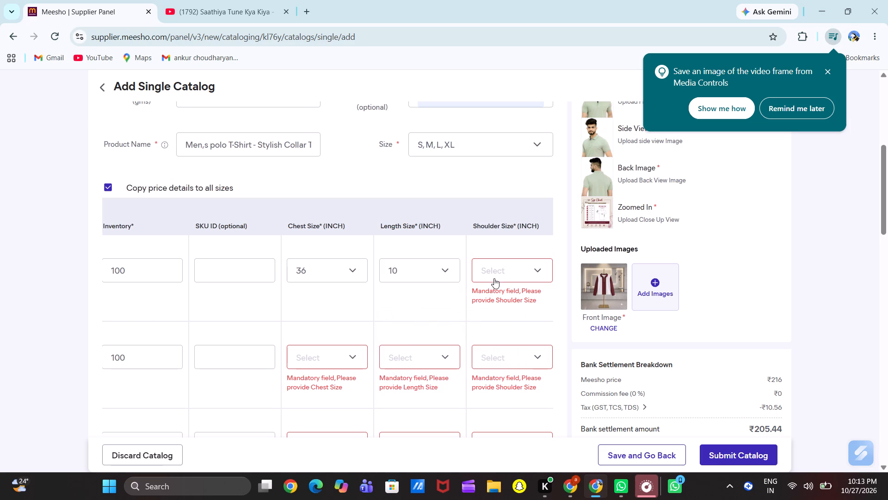
# Find the Shoulder Size values matching 14 and set the first size row's shoulder size to 14.5 inches.
pyautogui.click(494, 278)
pyautogui.write('14')
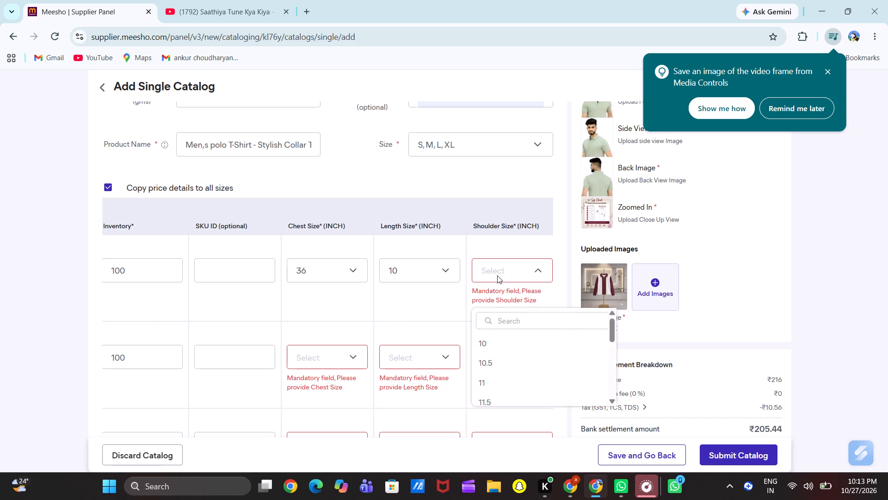
pyautogui.click(519, 317)
pyautogui.write('14')
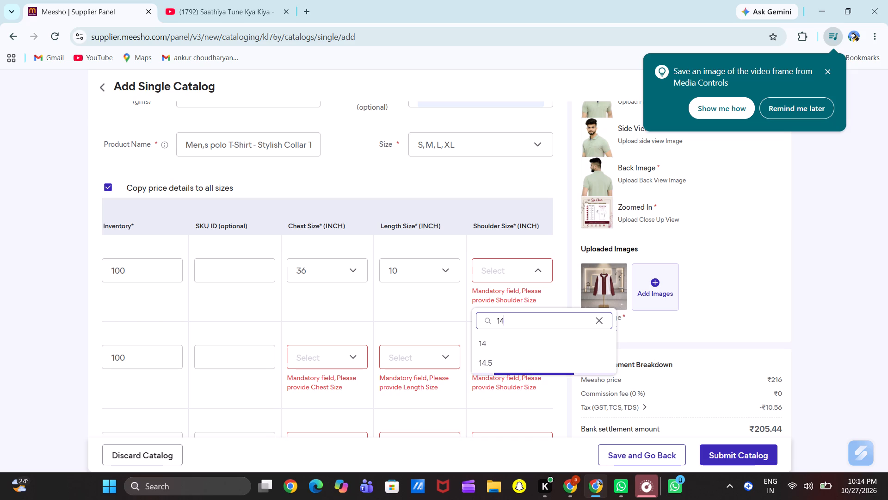
pyautogui.click(503, 362)
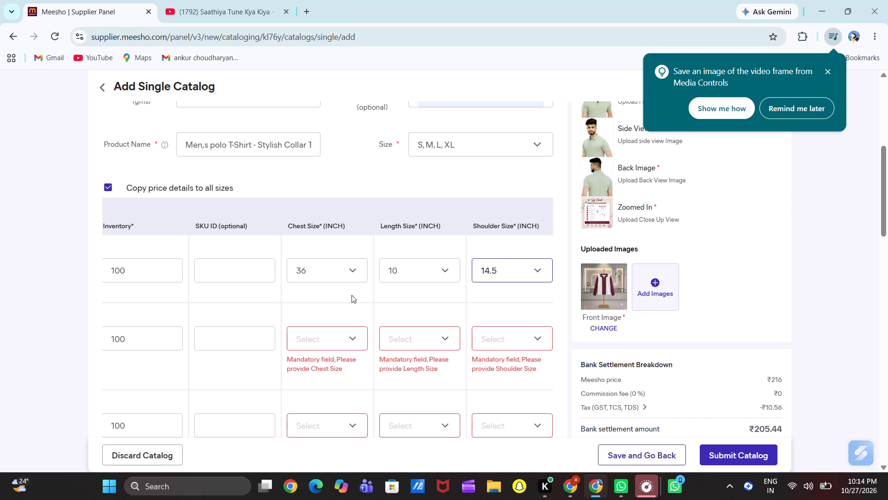
# Find 25 among the Chest Size values and set it as the second size row's chest size in inches.
pyautogui.scroll(-1, 351, 295)
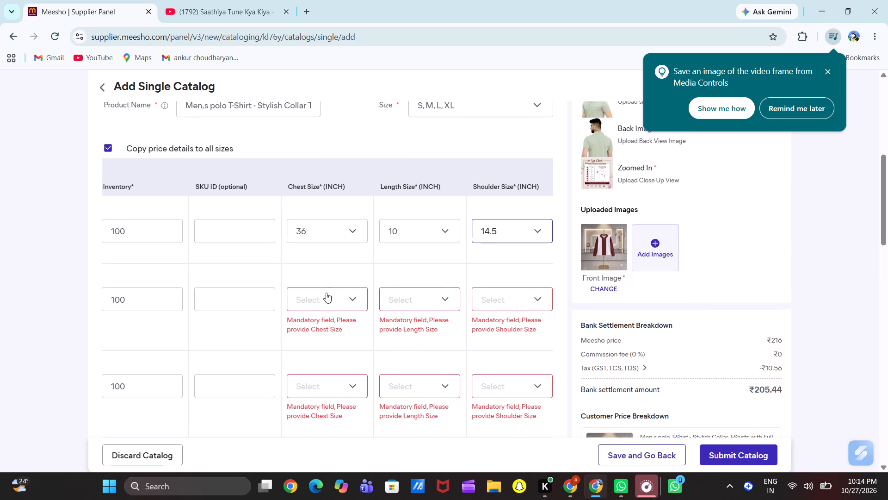
pyautogui.click(317, 292)
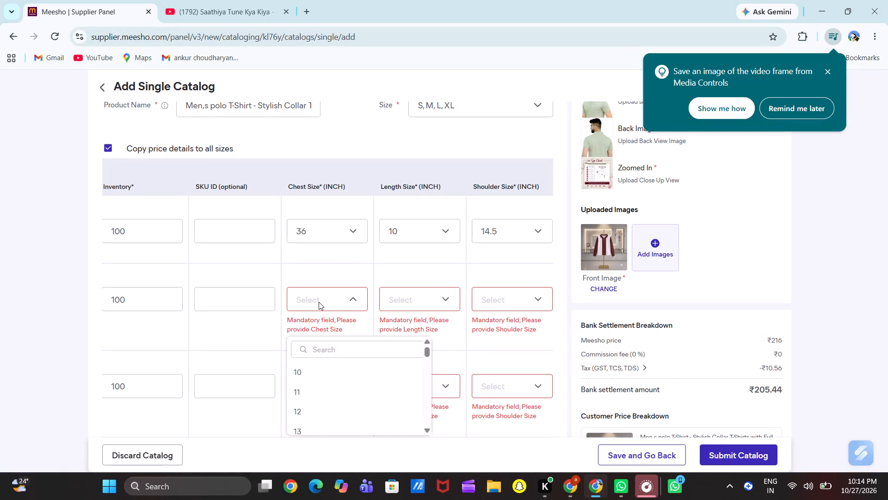
pyautogui.press('2')
pyautogui.click(324, 352)
pyautogui.write('25')
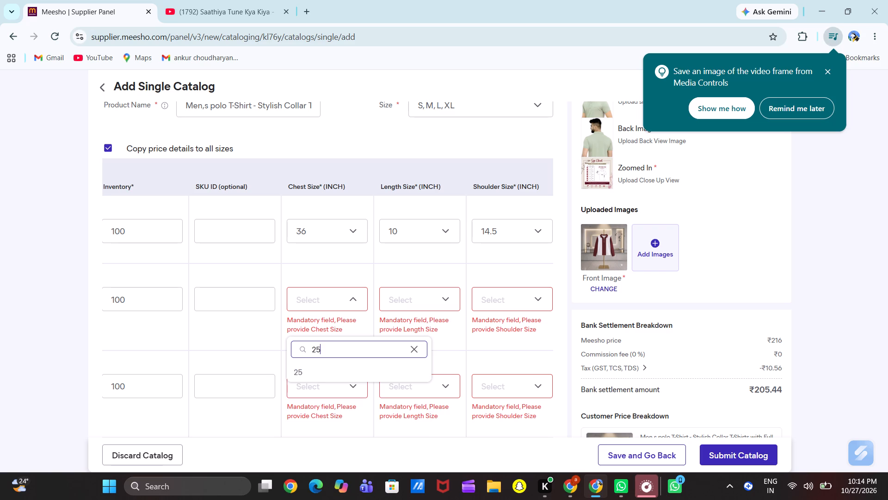
pyautogui.click(324, 368)
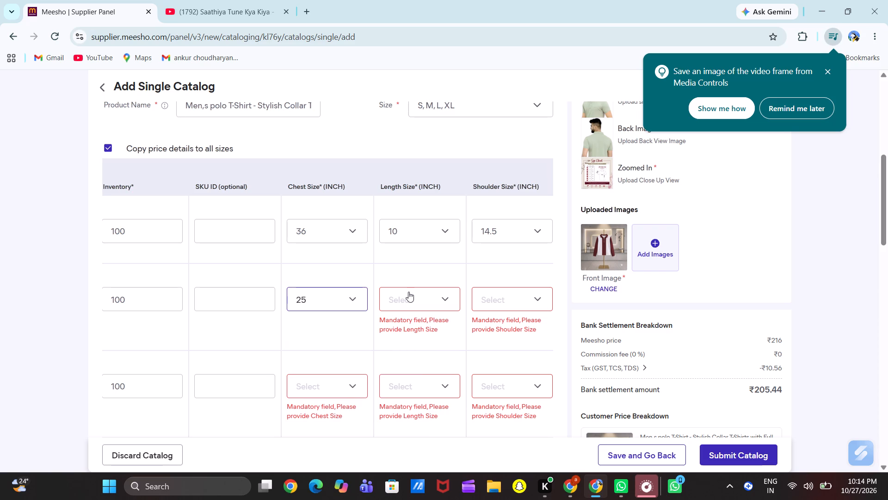
# Save the catalog with its current entries and go back to the catalog uploads list.
pyautogui.click(408, 291)
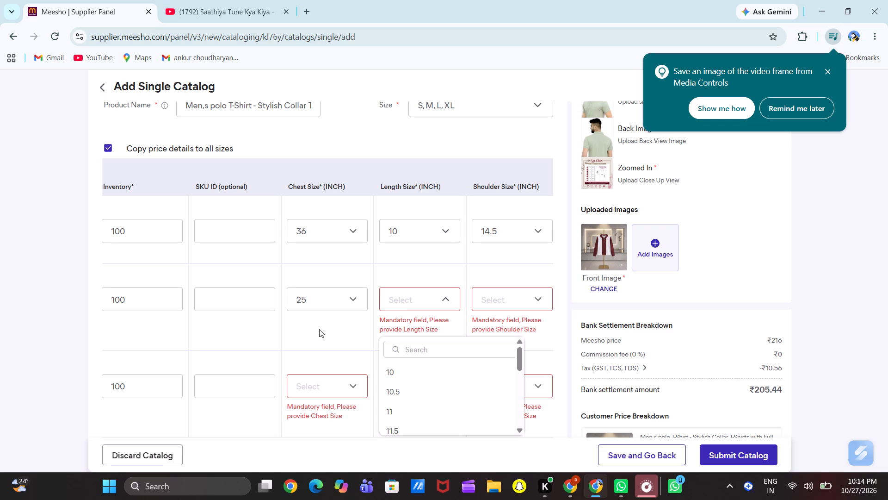
pyautogui.click(618, 453)
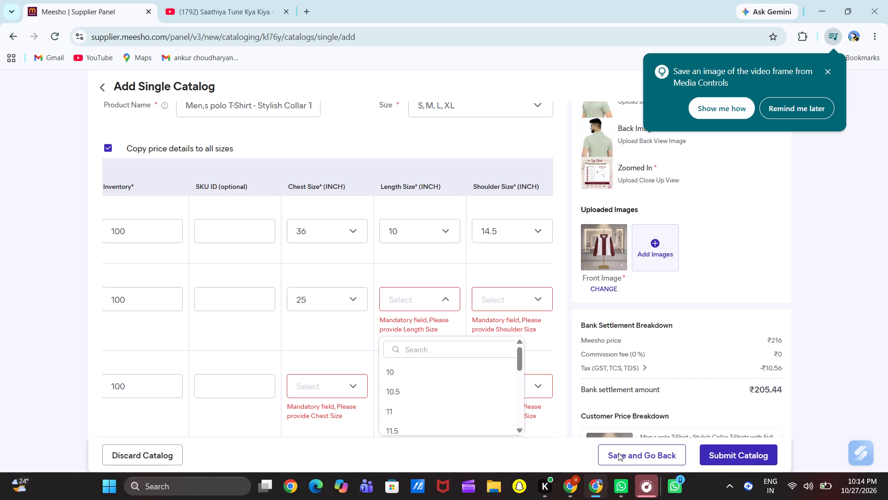
pyautogui.click(618, 453)
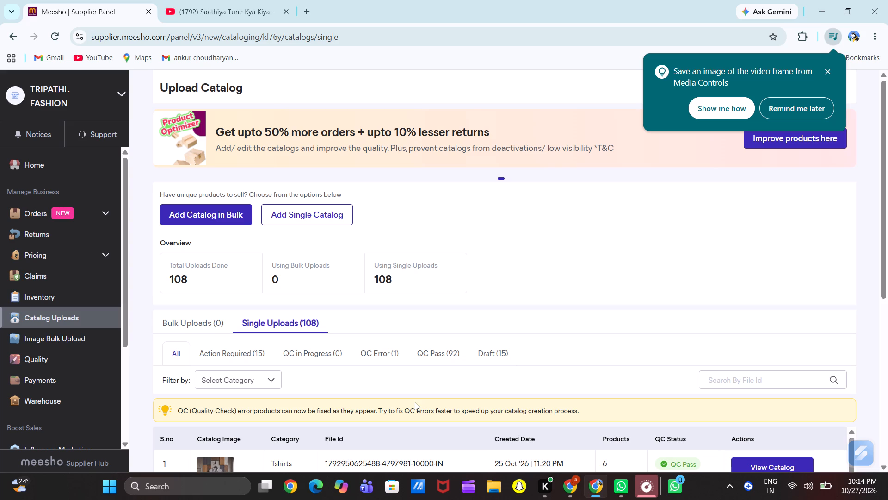
# Look through the list of all single-upload catalogs, checking their images, creation dates and QC statuses.
pyautogui.scroll(-2, 415, 402)
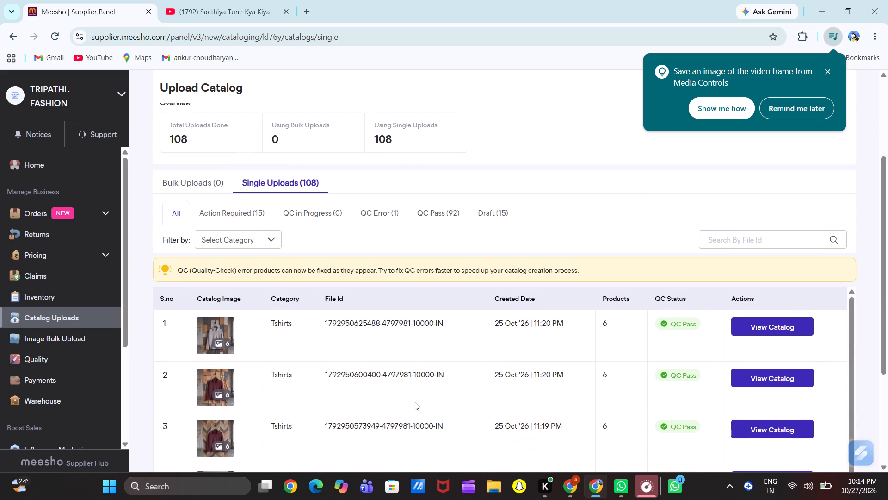
pyautogui.scroll(-2, 415, 402)
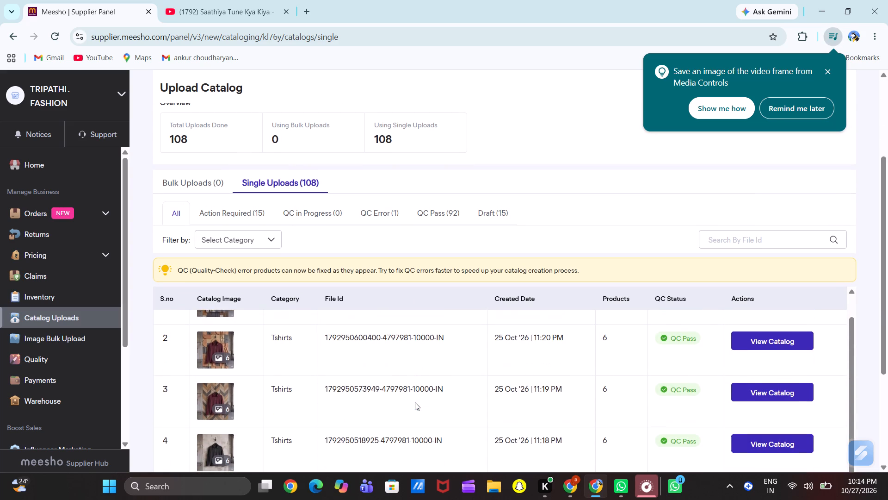
pyautogui.scroll(-2, 415, 402)
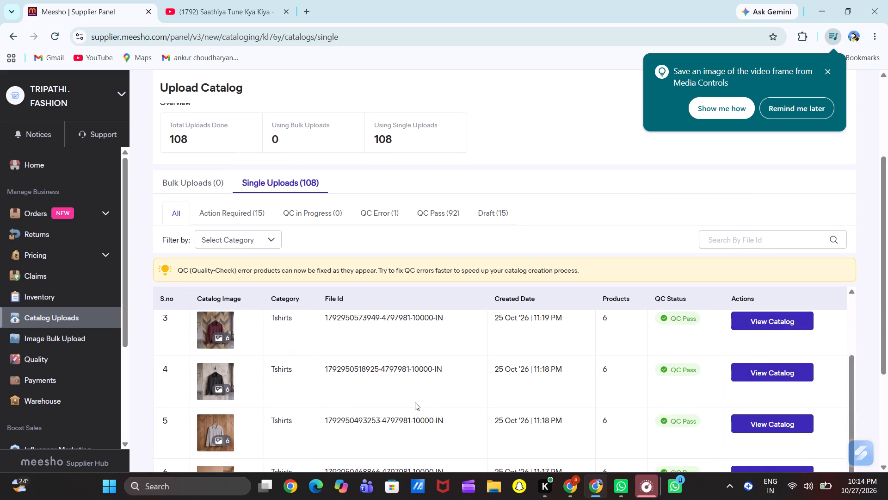
pyautogui.scroll(1, 415, 402)
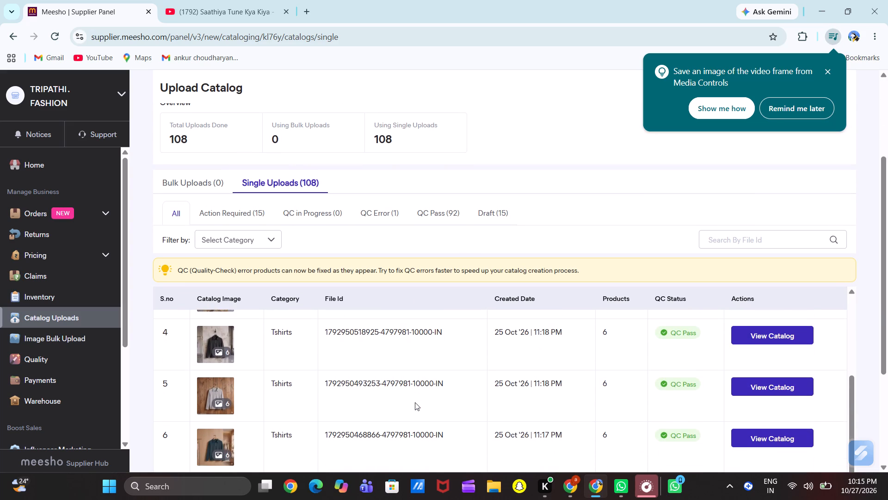
pyautogui.scroll(1, 415, 402)
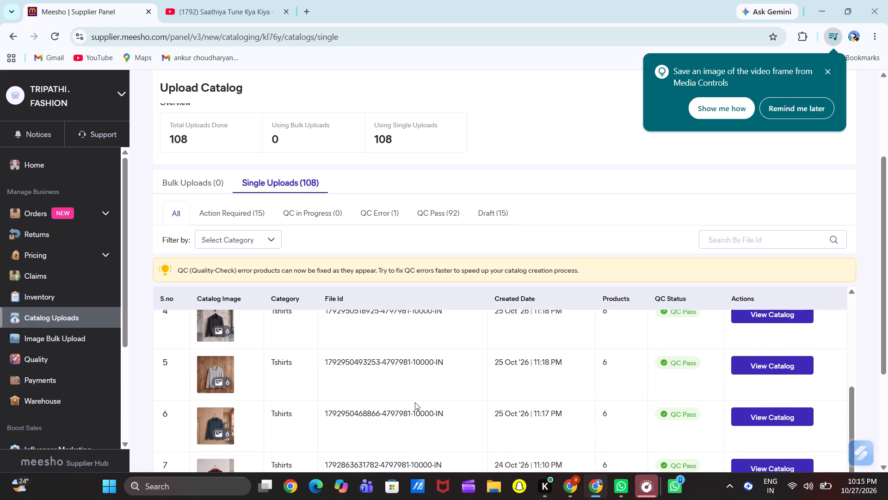
pyautogui.scroll(3, 415, 402)
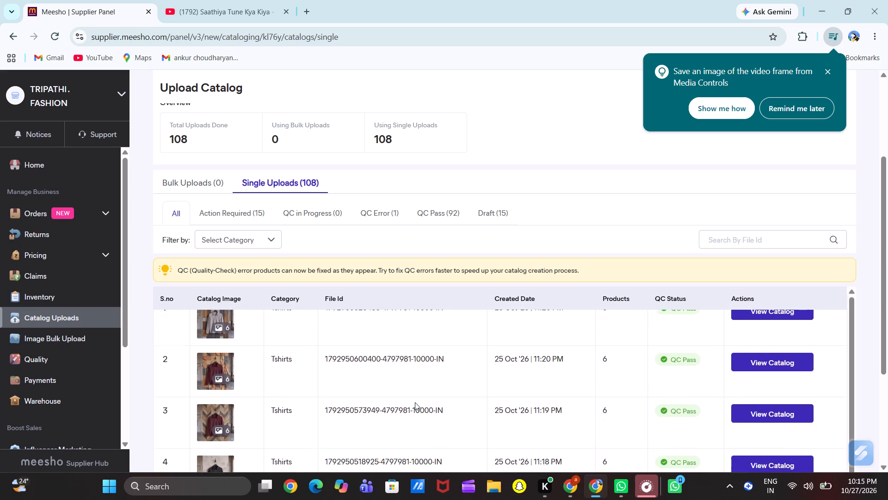
pyautogui.scroll(2, 415, 402)
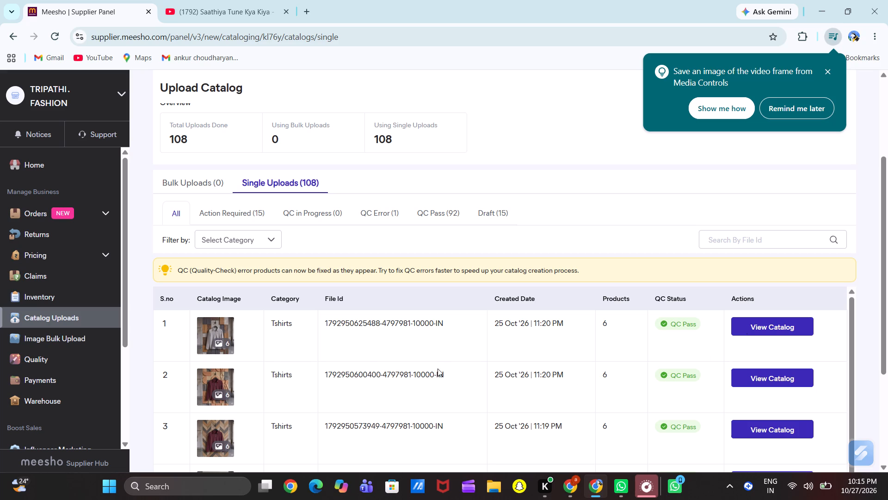
pyautogui.scroll(-4, 364, 386)
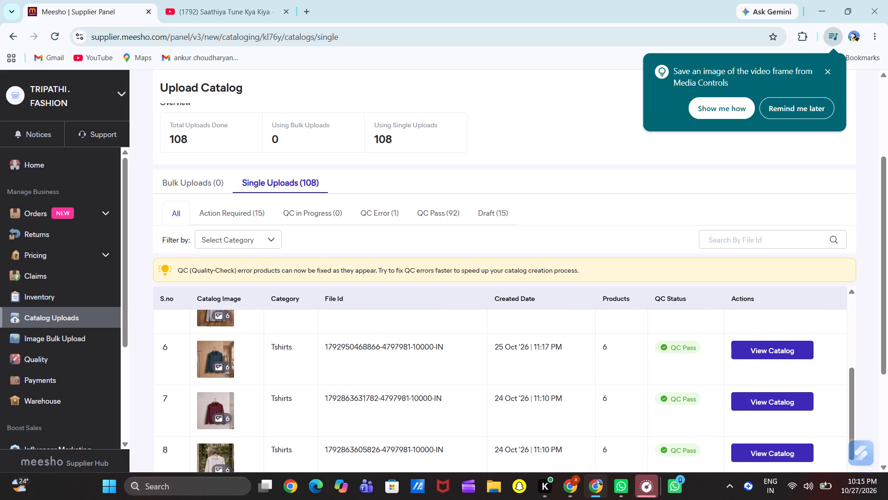
pyautogui.scroll(-9, 364, 386)
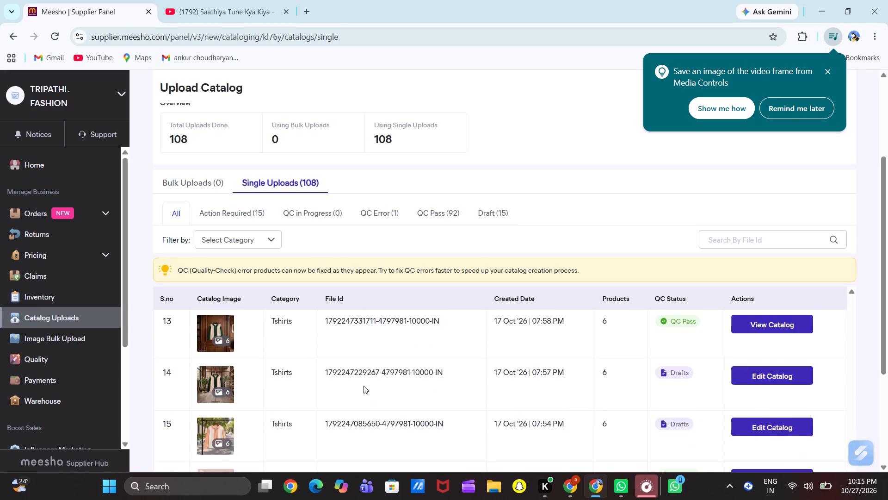
pyautogui.scroll(-7, 364, 386)
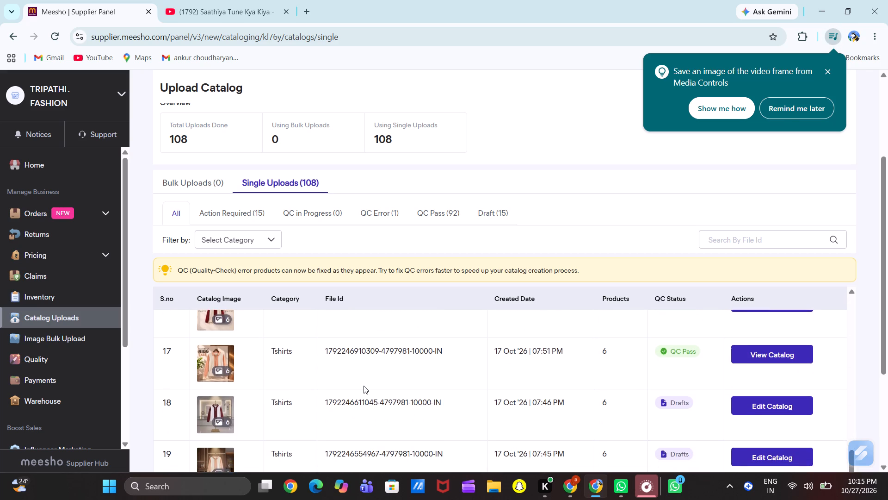
pyautogui.scroll(-2, 364, 386)
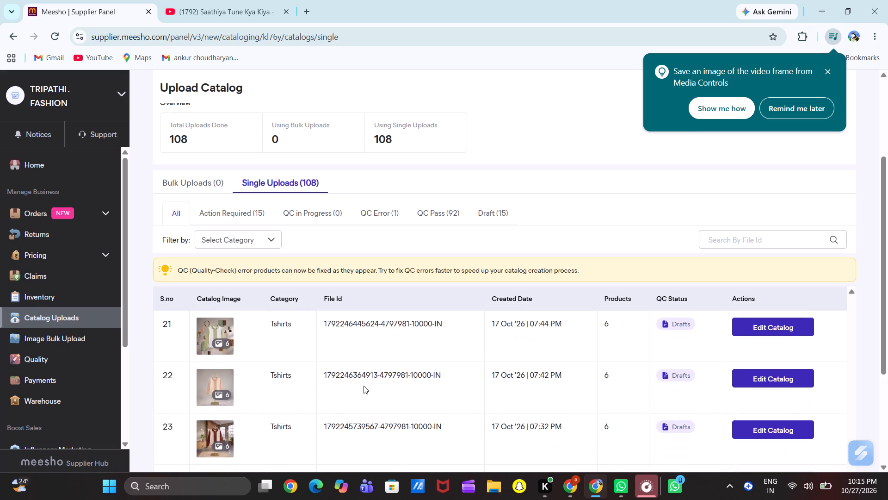
pyautogui.scroll(-2, 364, 386)
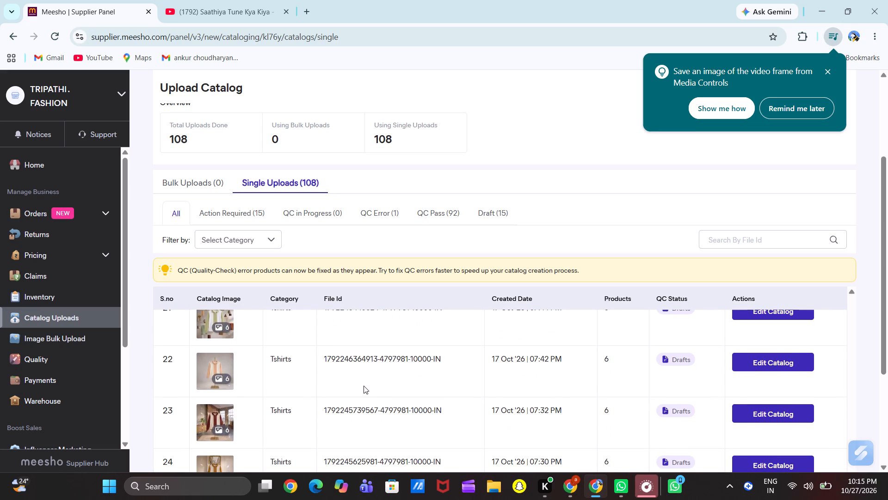
pyautogui.scroll(-6, 364, 386)
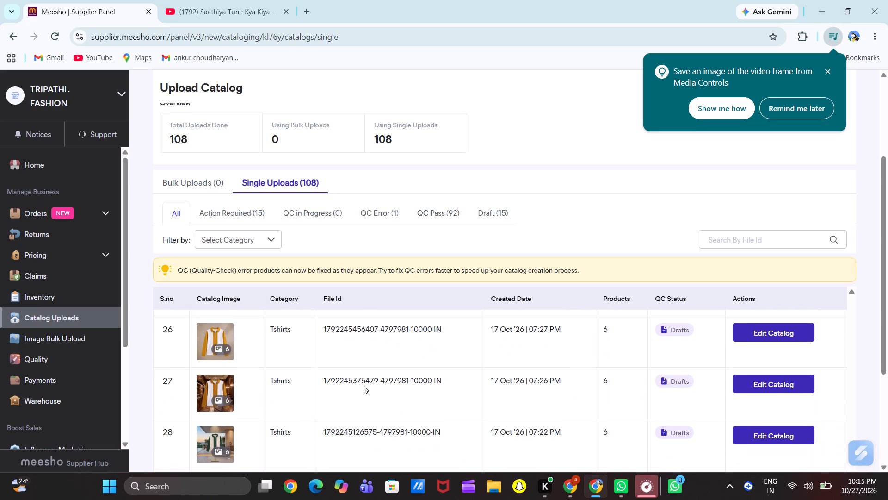
pyautogui.scroll(-1, 364, 386)
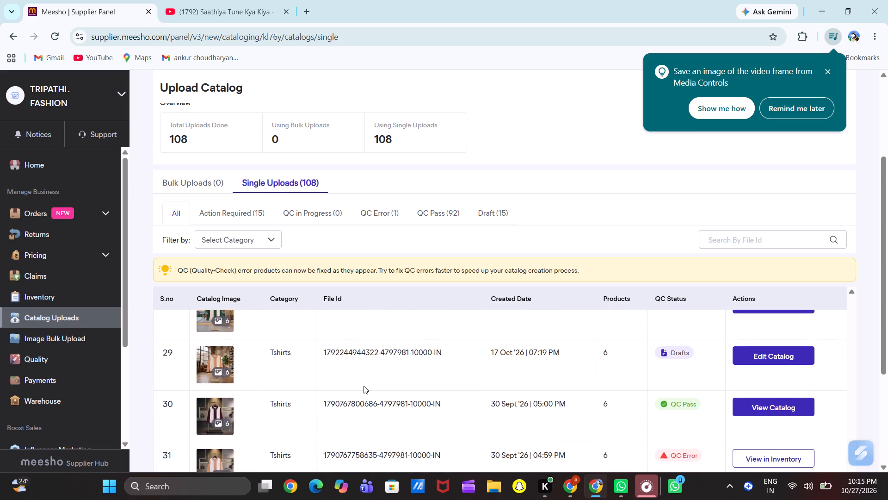
pyautogui.scroll(-1, 364, 386)
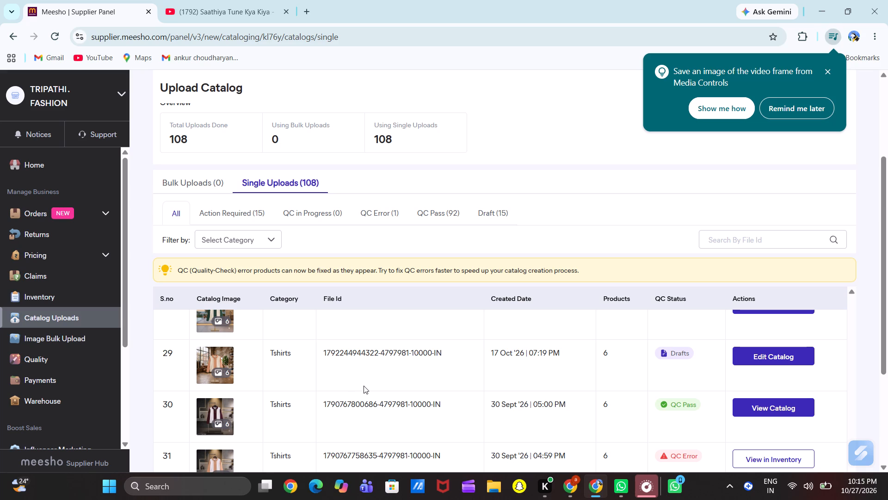
pyautogui.scroll(-1, 364, 386)
# Show only the draft catalogs and open the first one, created 17 Oct '26 at 07:57 PM, for editing.
pyautogui.click(494, 209)
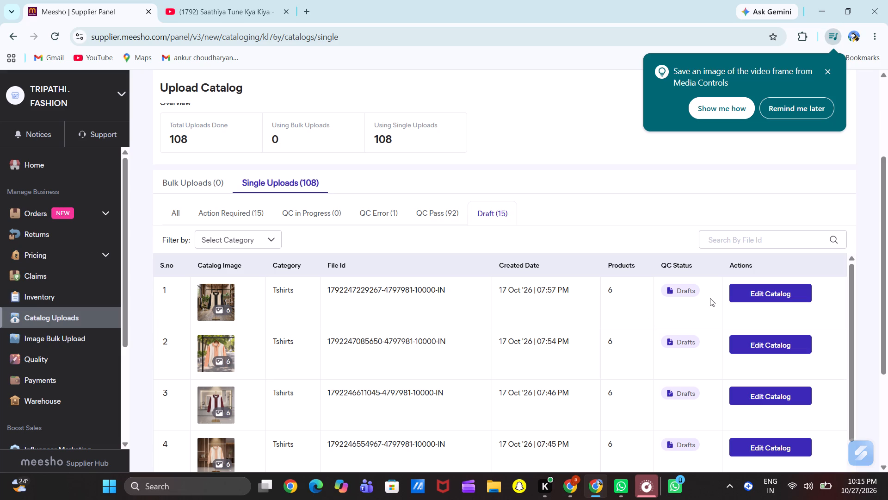
pyautogui.click(792, 296)
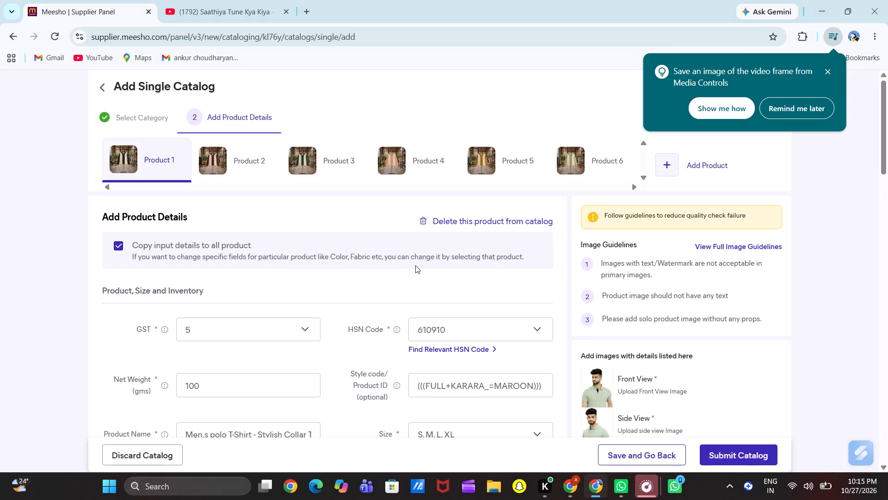
# Examine Product 2's details in the opened draft, including its size, price and inventory table.
pyautogui.scroll(1, 382, 380)
pyautogui.click(213, 162)
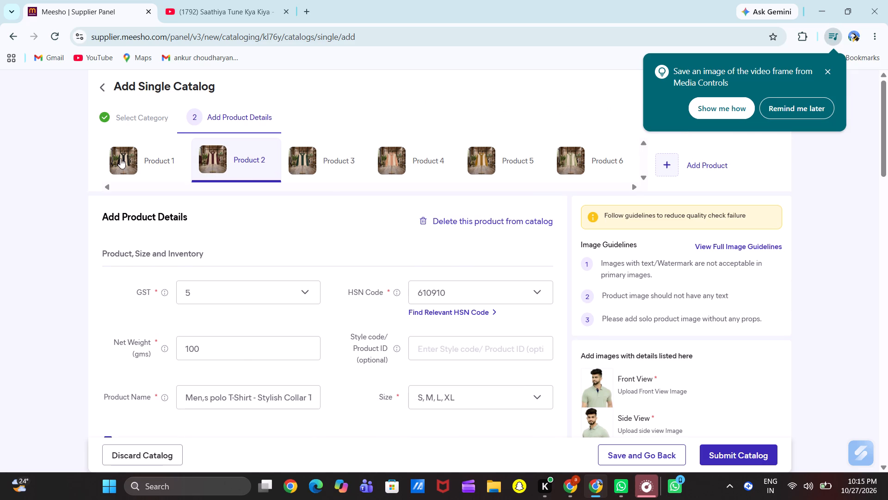
pyautogui.scroll(-3, 365, 344)
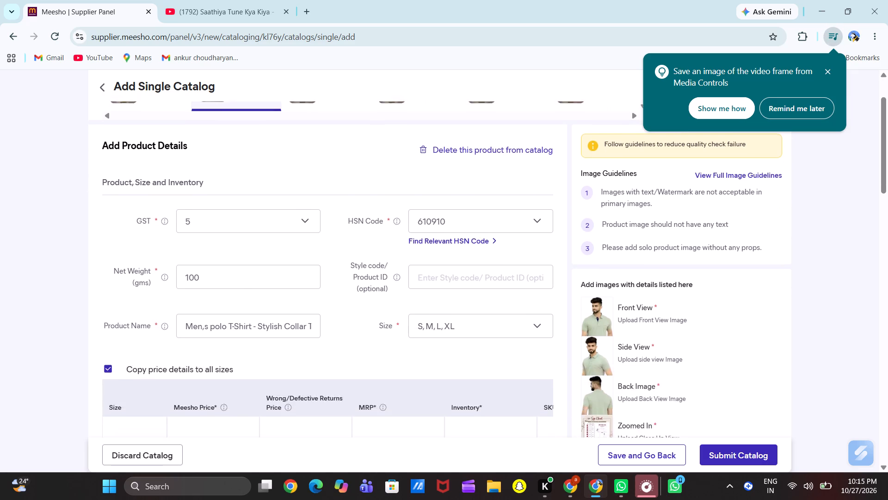
pyautogui.scroll(-4, 365, 344)
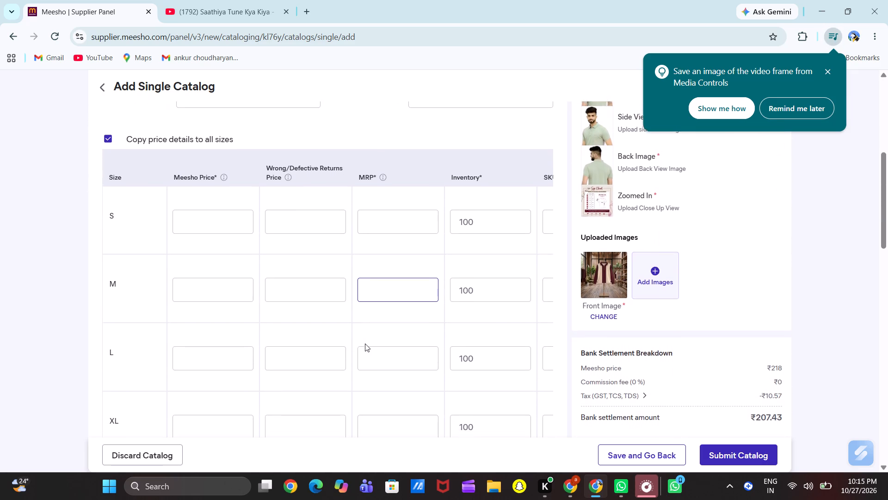
pyautogui.scroll(-1, 365, 344)
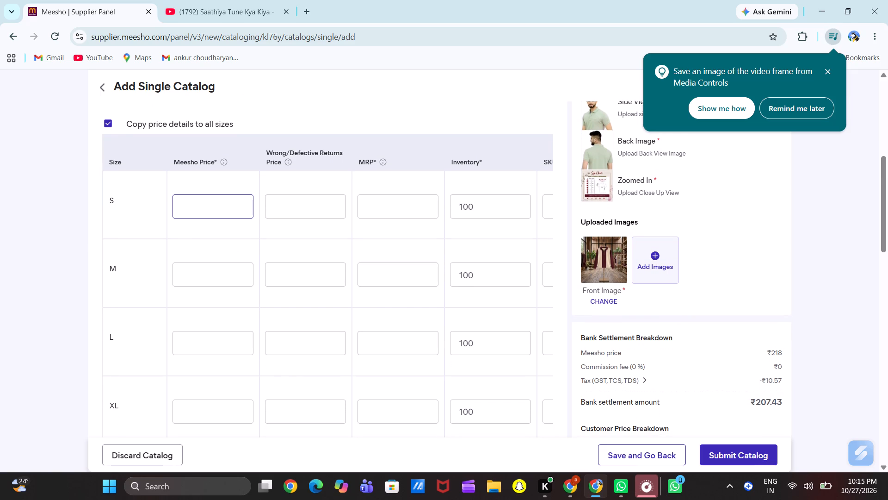
pyautogui.scroll(4, 254, 214)
pyautogui.scroll(-1, 254, 214)
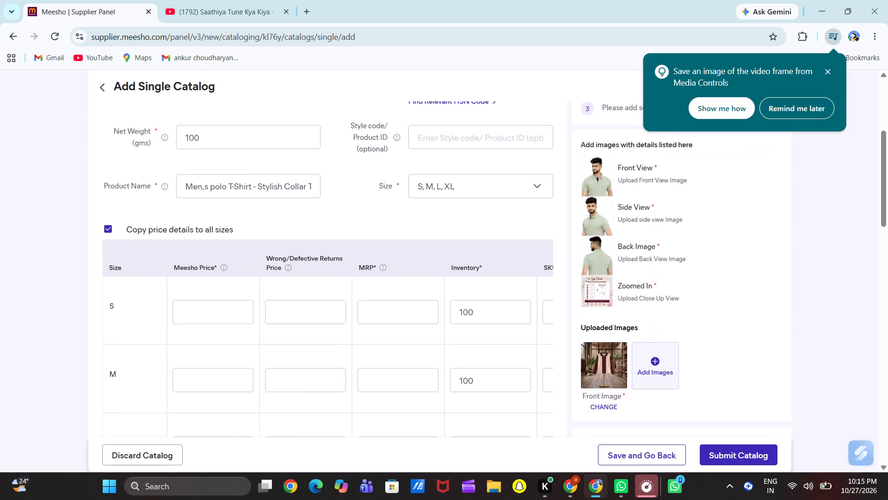
pyautogui.scroll(-2, 254, 214)
pyautogui.scroll(2, 336, 206)
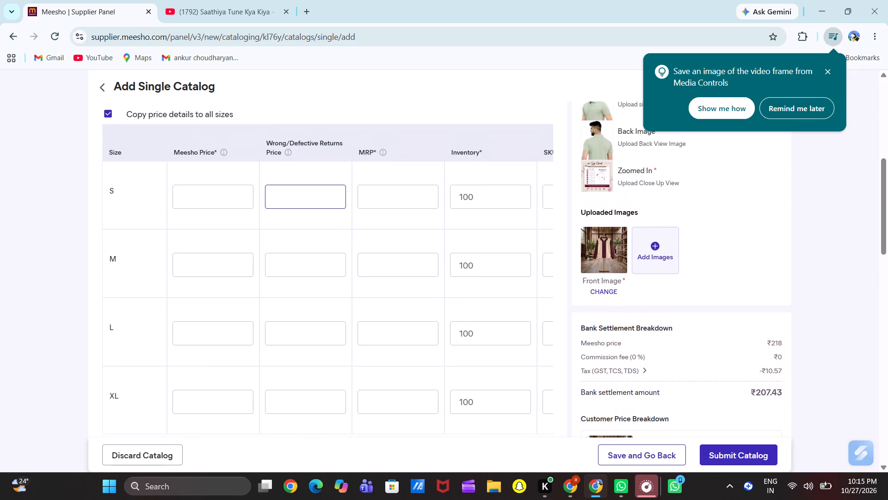
pyautogui.scroll(3, 336, 206)
pyautogui.scroll(-1, 336, 206)
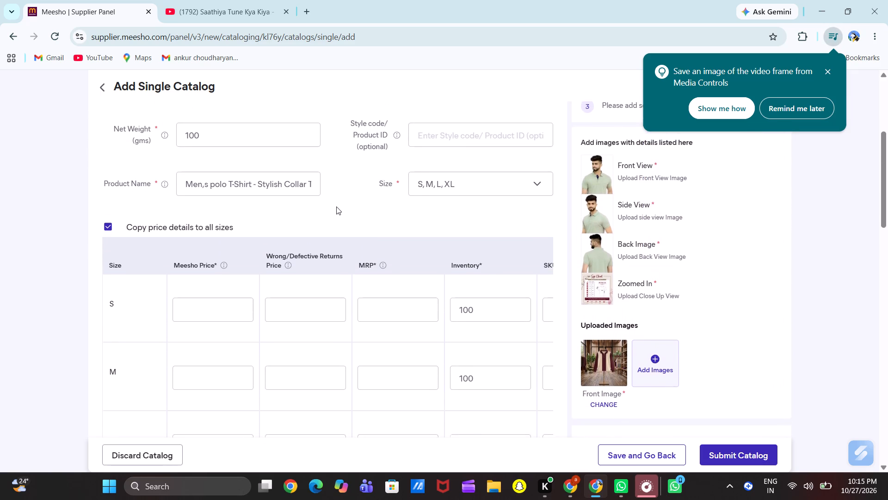
pyautogui.scroll(-1, 336, 206)
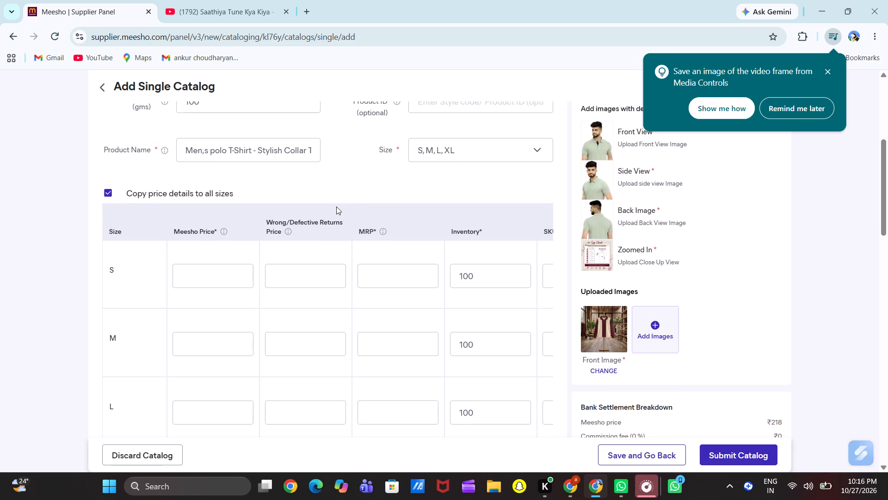
# Set Product 2's shoulder size for size S to 14.5 inches in the size and inventory table.
pyautogui.scroll(5, 336, 206)
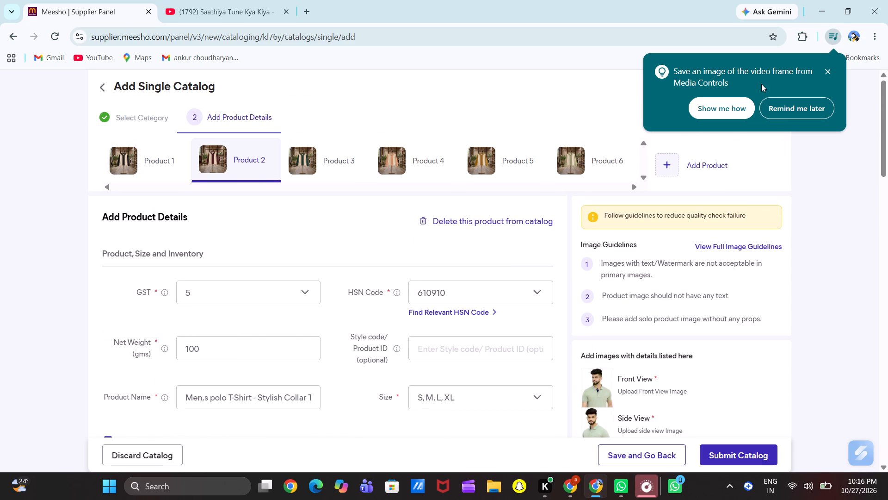
pyautogui.click(827, 71)
pyautogui.scroll(-5, 405, 283)
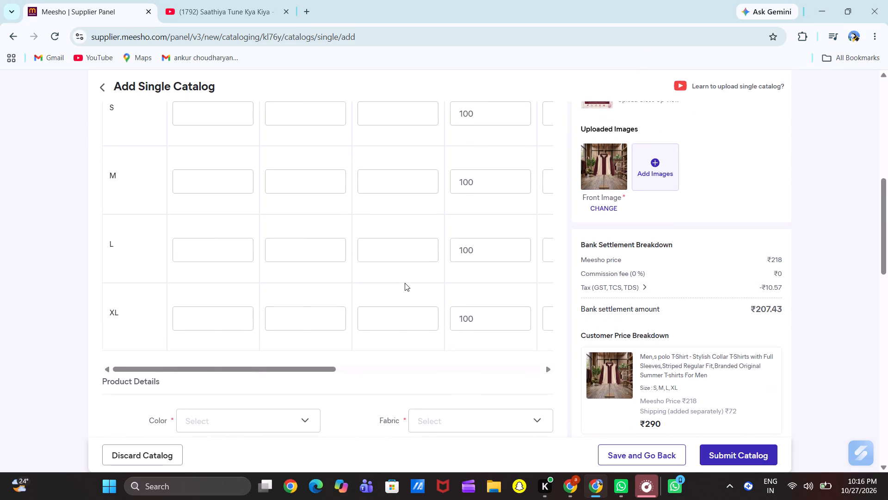
pyautogui.hscroll(-8, 405, 283)
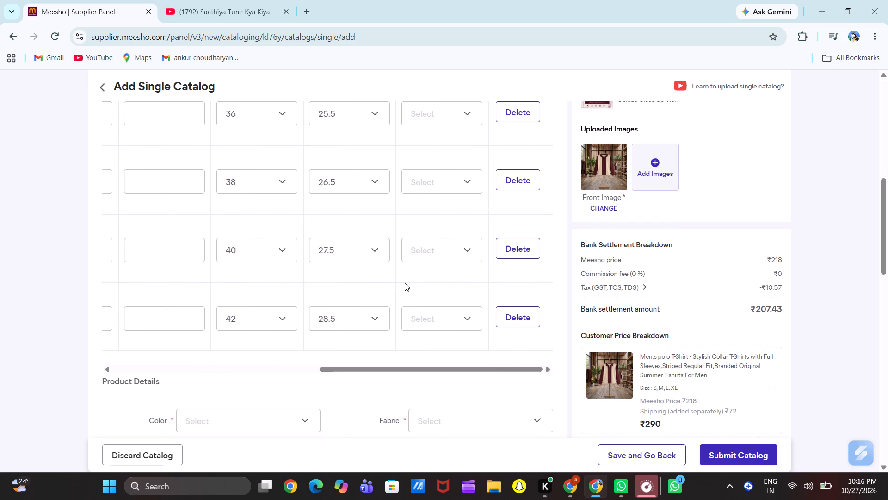
pyautogui.scroll(1, 405, 283)
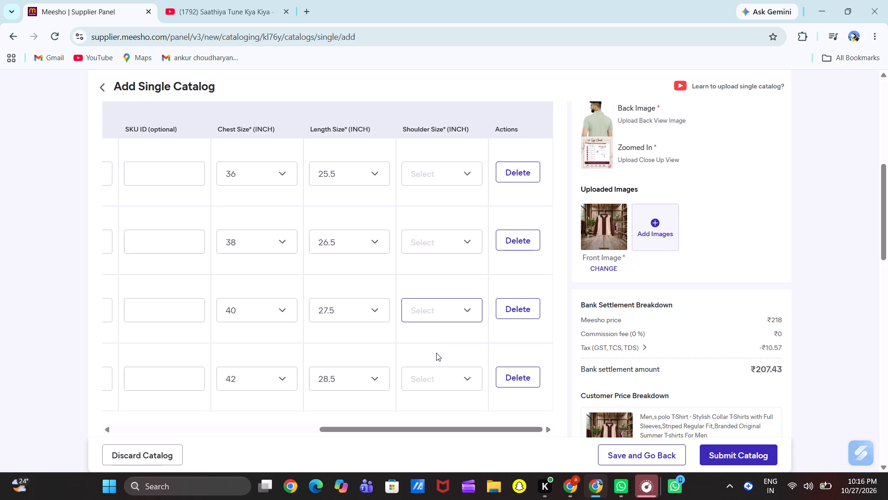
pyautogui.click(446, 179)
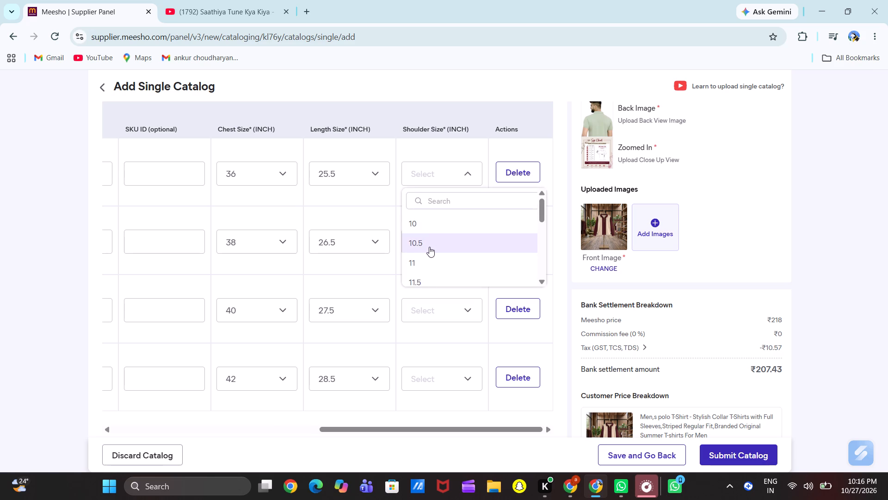
pyautogui.scroll(-1, 423, 263)
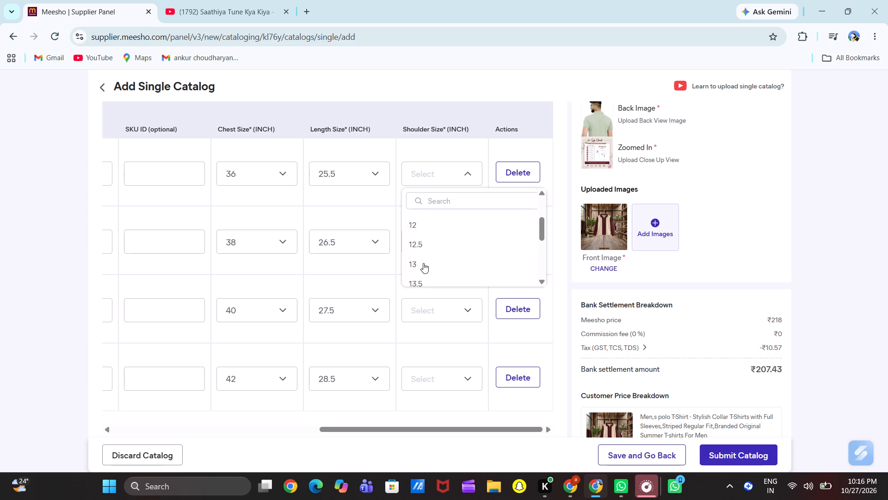
pyautogui.scroll(-2, 423, 263)
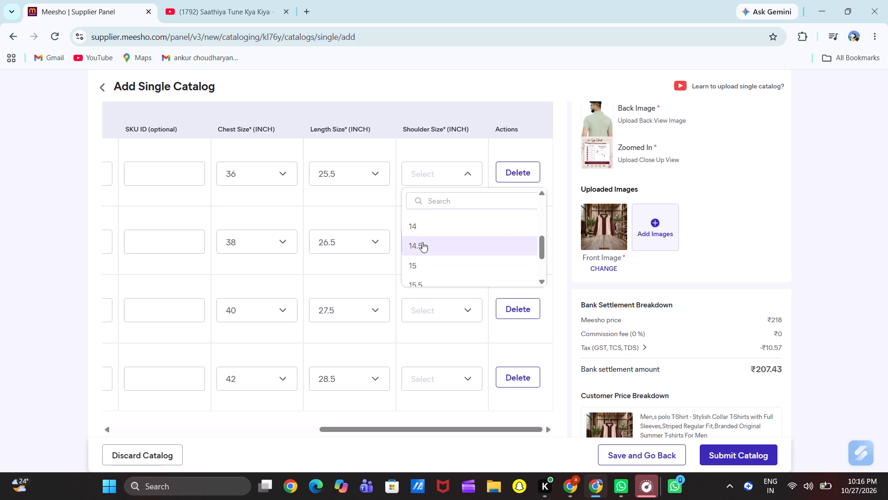
pyautogui.click(422, 242)
# Set Product 2's shoulder size for size M to 15.5 inches.
pyautogui.click(414, 241)
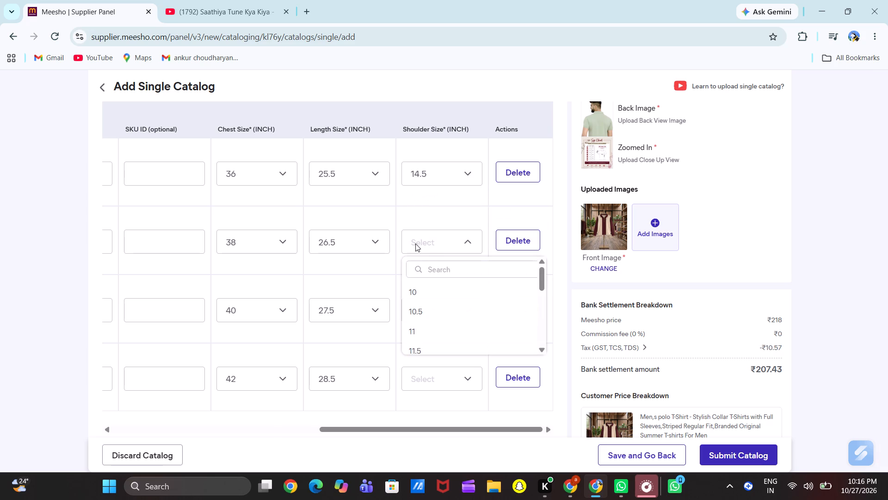
pyautogui.scroll(-3, 434, 346)
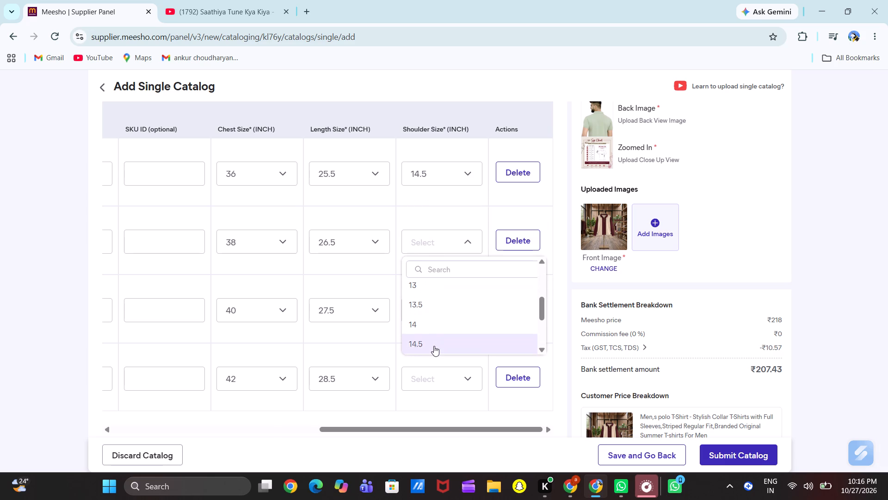
pyautogui.click(426, 340)
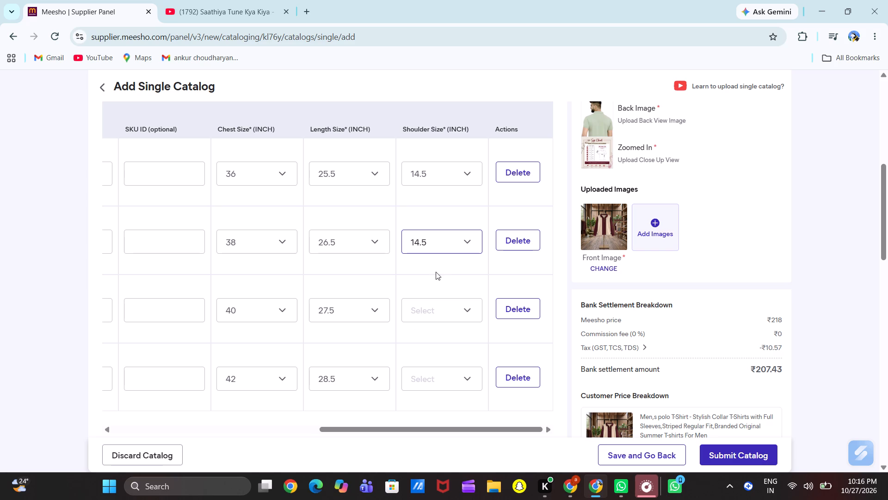
pyautogui.click(449, 241)
pyautogui.scroll(-1, 438, 324)
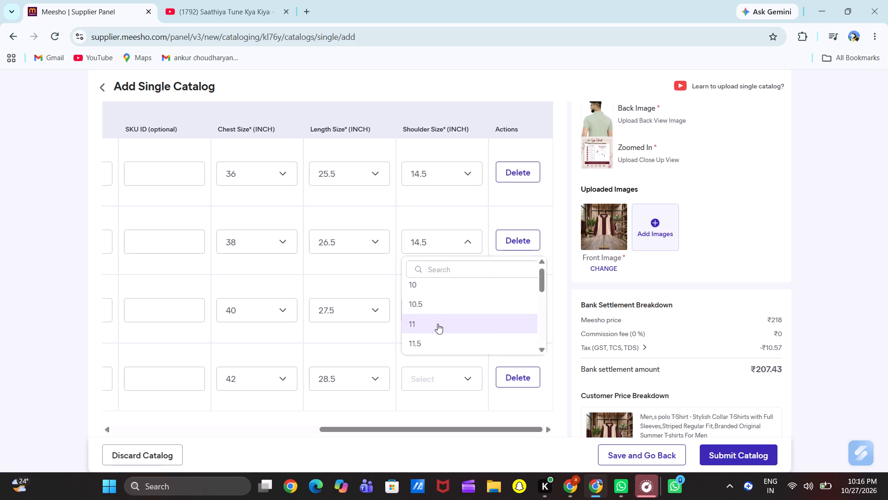
pyautogui.scroll(-3, 438, 324)
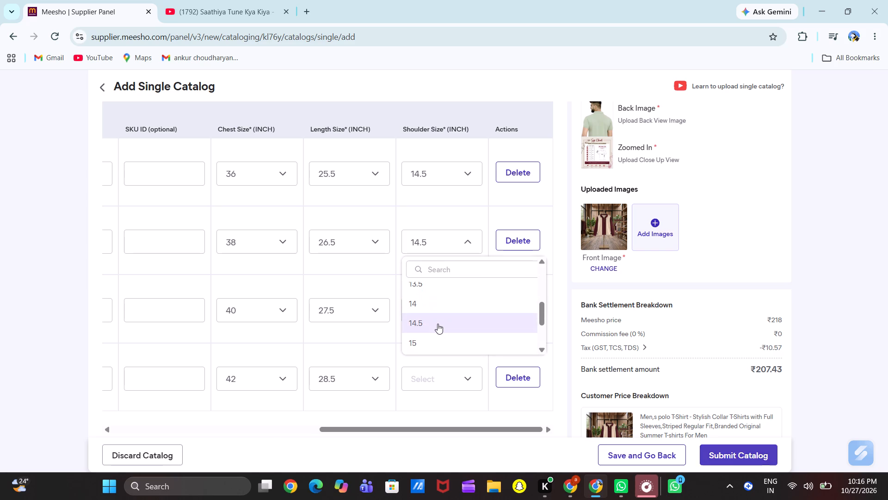
pyautogui.scroll(-1, 438, 324)
pyautogui.click(438, 324)
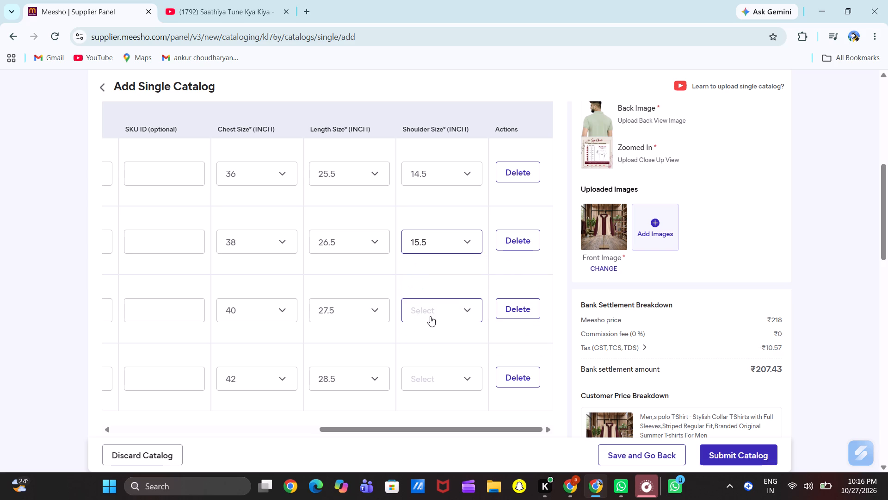
# Set Product 2's shoulder size for size L to 16.5 inches.
pyautogui.click(429, 312)
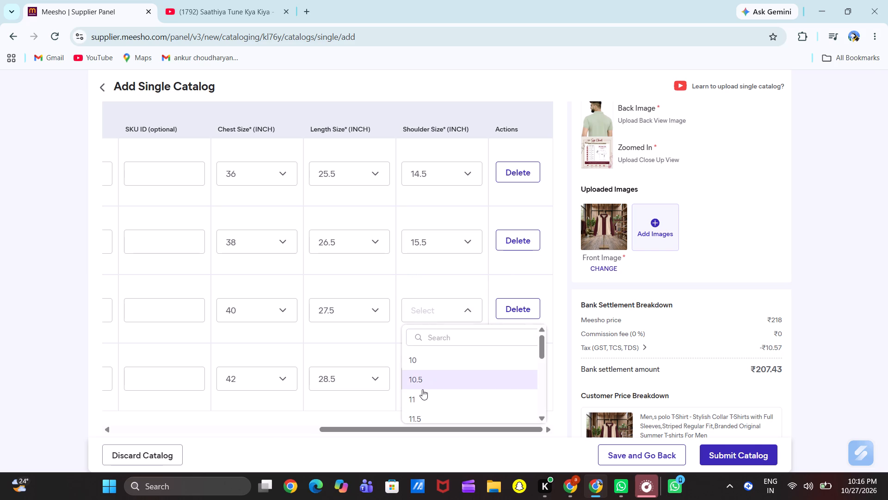
pyautogui.scroll(-2, 422, 389)
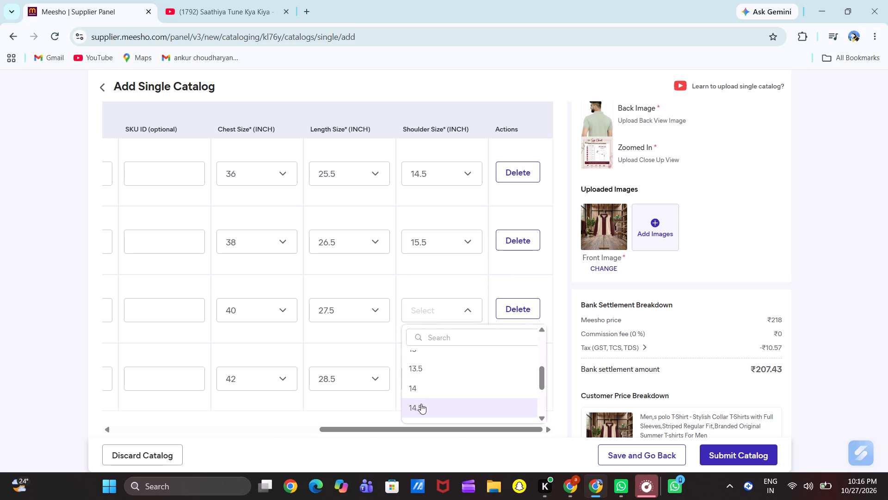
pyautogui.click(421, 404)
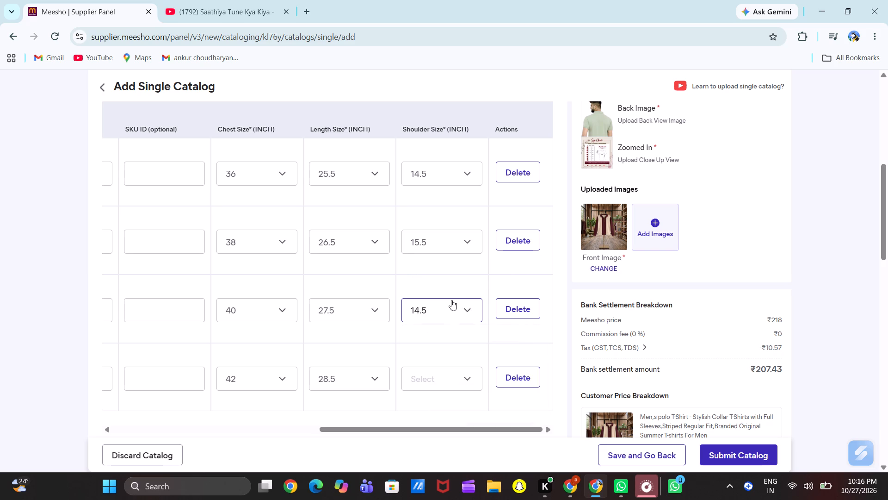
pyautogui.click(451, 300)
pyautogui.scroll(-3, 438, 385)
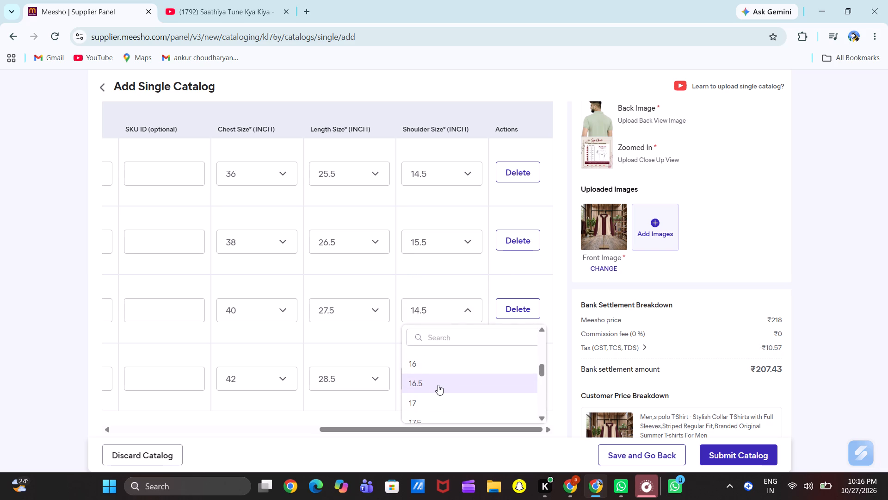
pyautogui.click(434, 377)
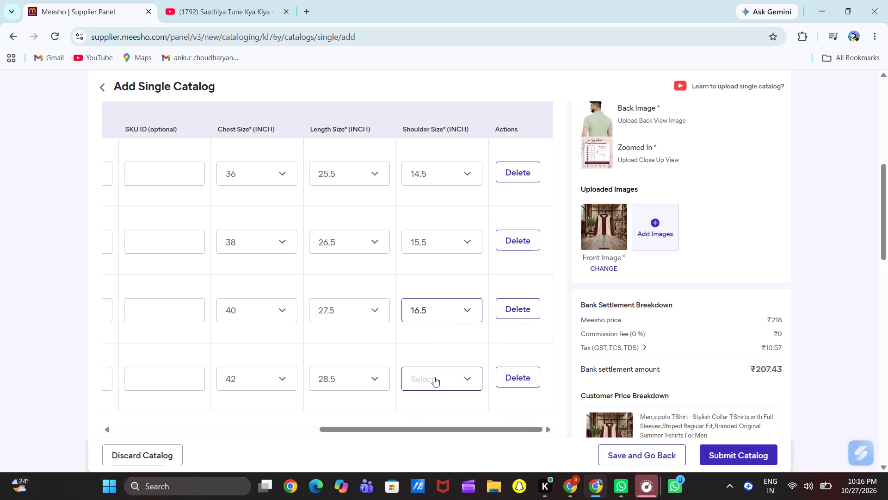
# Set Product 2's shoulder size for size XL to 17.5 inches.
pyautogui.click(434, 377)
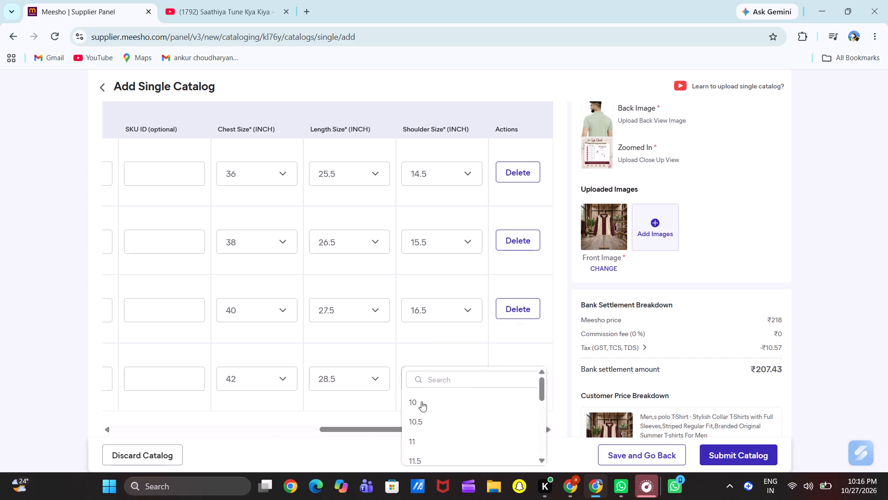
pyautogui.scroll(-4, 429, 426)
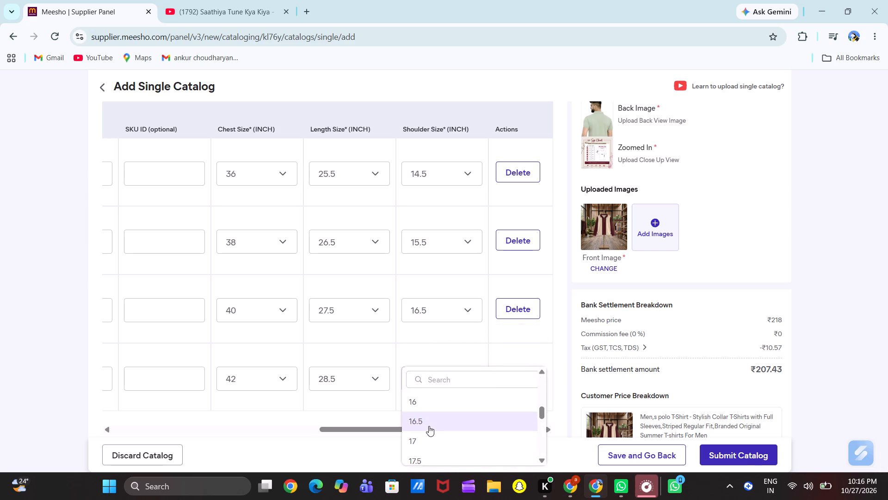
pyautogui.scroll(-2, 429, 426)
pyautogui.click(427, 428)
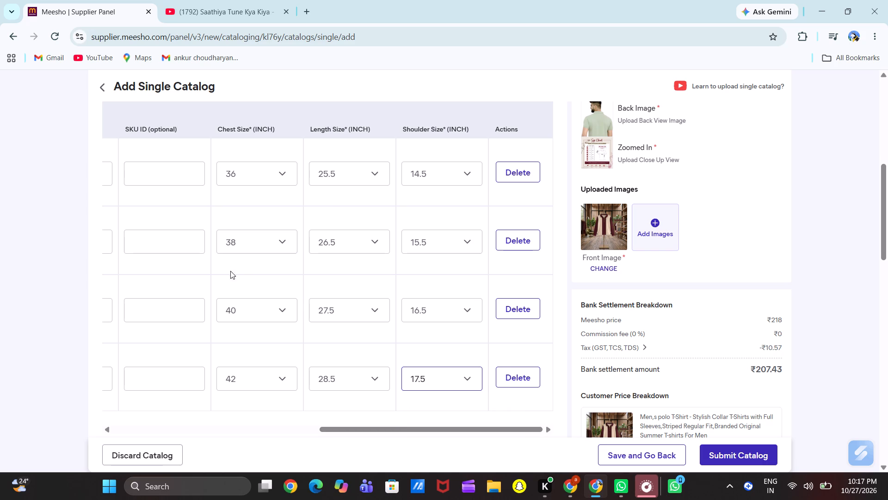
# Examine Product 2's size table and remaining form sections, including product details, manufacturer, packer and importer fields, other attributes and description.
pyautogui.hscroll(-2, 470, 246)
pyautogui.scroll(-1, 470, 246)
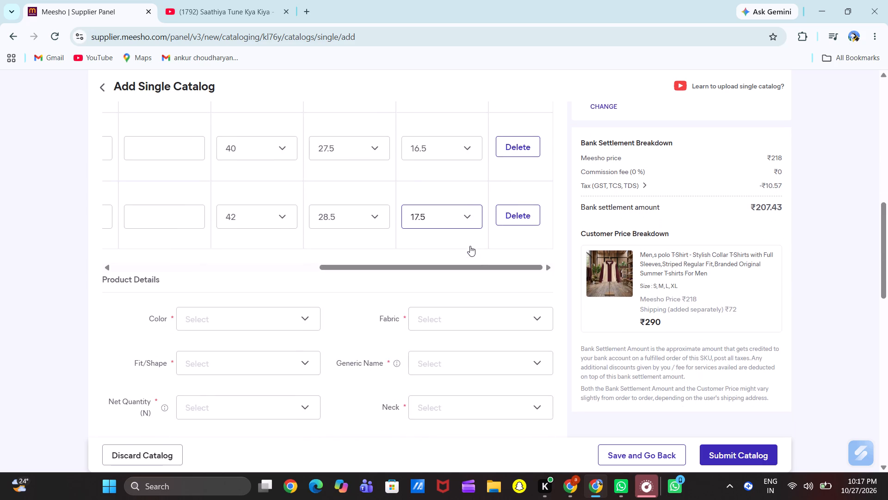
pyautogui.scroll(-2, 470, 246)
pyautogui.scroll(1, 470, 246)
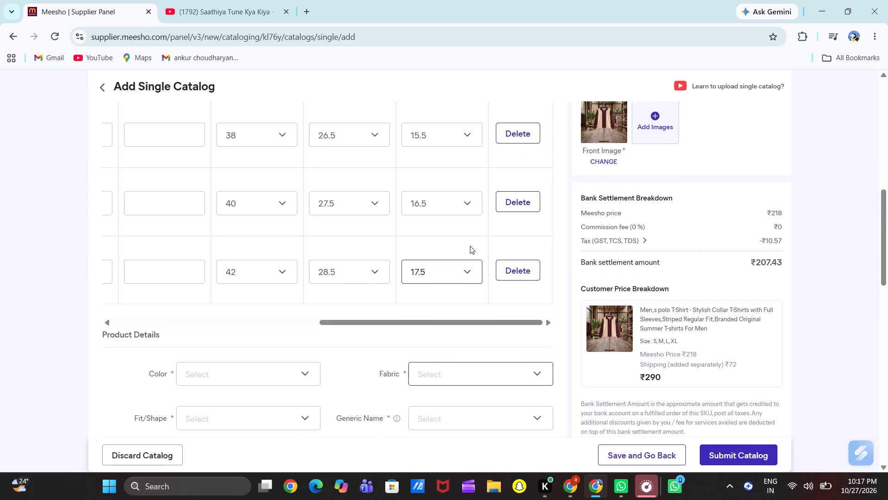
pyautogui.scroll(2, 470, 246)
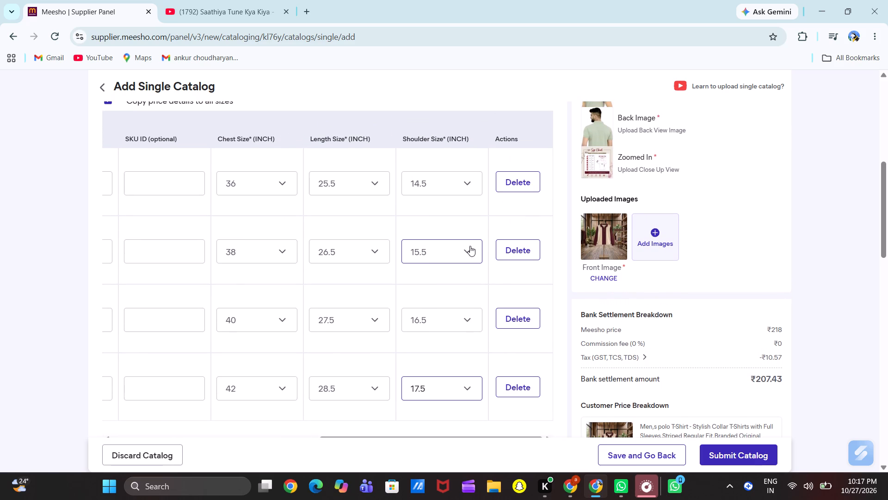
pyautogui.scroll(1, 470, 246)
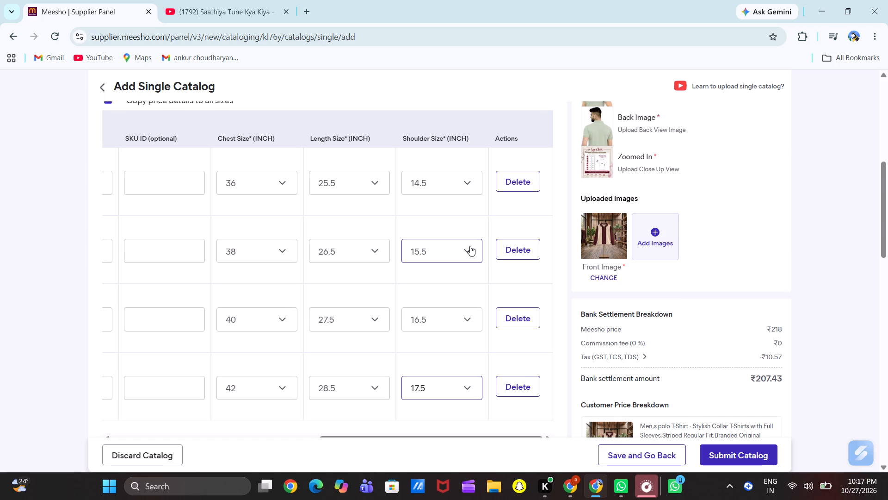
pyautogui.hscroll(1, 470, 246)
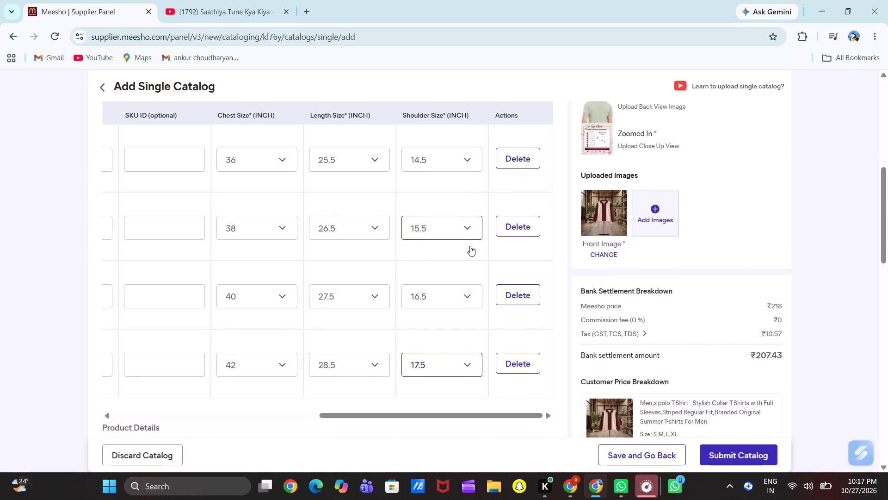
pyautogui.hscroll(1, 470, 246)
pyautogui.scroll(1, 470, 246)
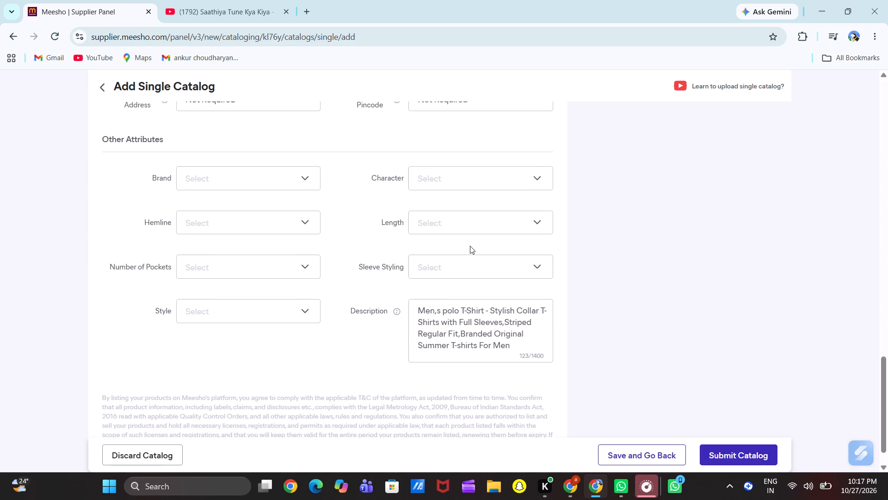
pyautogui.scroll(6, 470, 246)
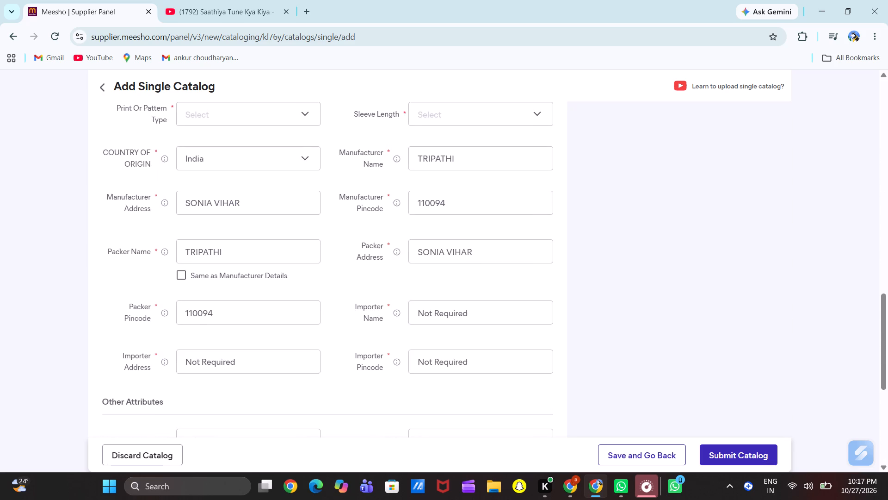
pyautogui.scroll(6, 470, 246)
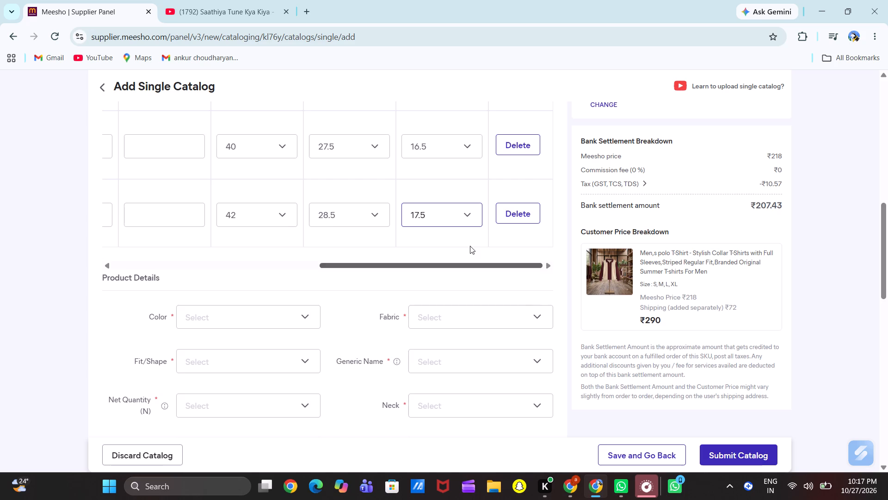
pyautogui.scroll(-3, 470, 246)
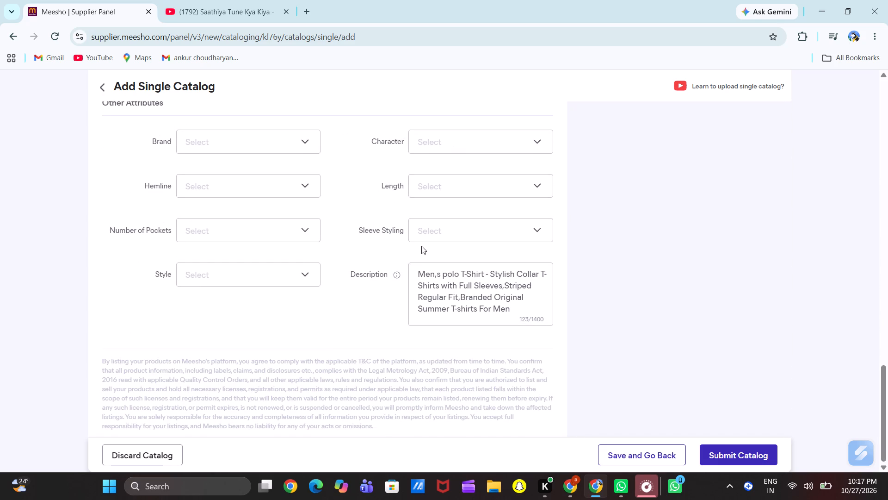
pyautogui.scroll(4, 433, 192)
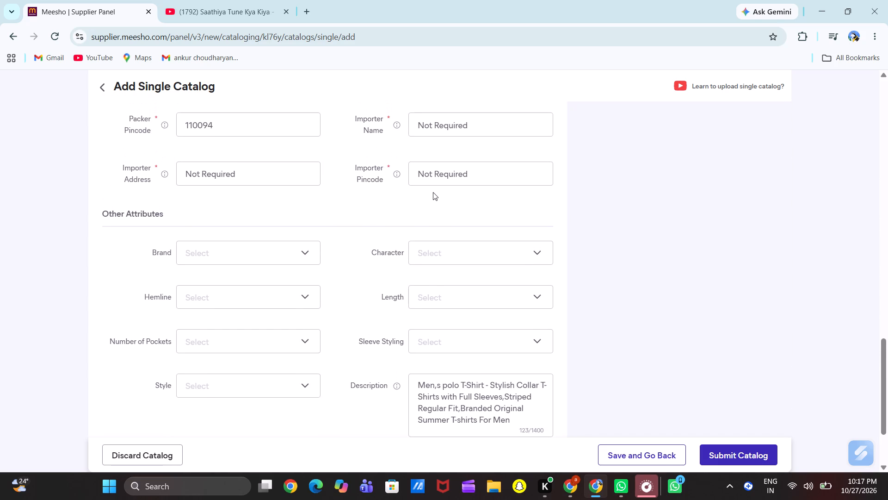
pyautogui.scroll(3, 433, 192)
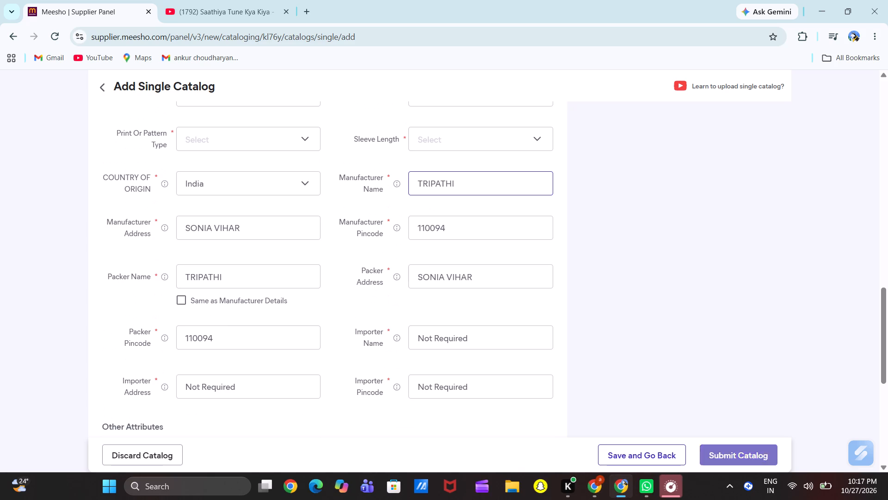
pyautogui.scroll(-1, 350, 162)
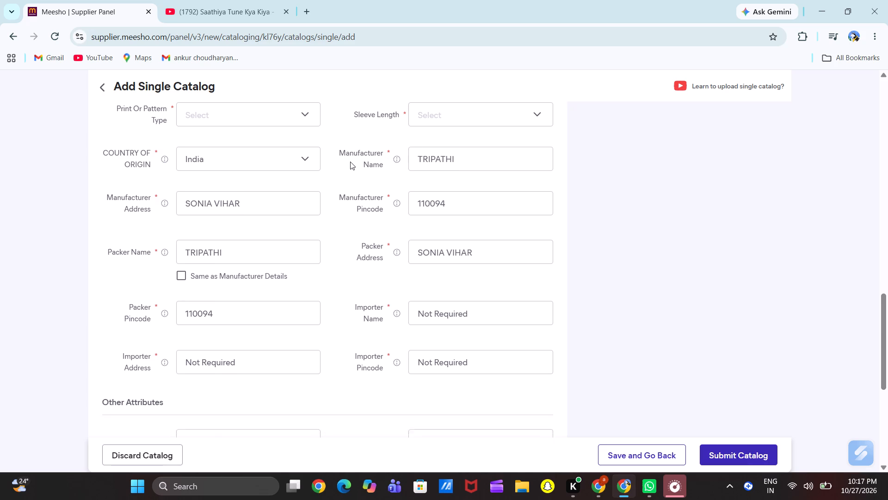
pyautogui.scroll(-2, 350, 162)
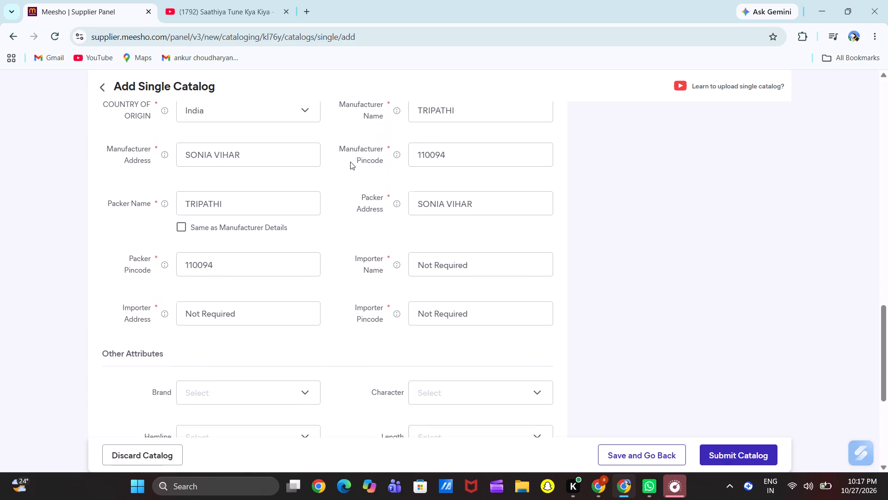
pyautogui.scroll(-2, 350, 162)
pyautogui.scroll(2, 350, 162)
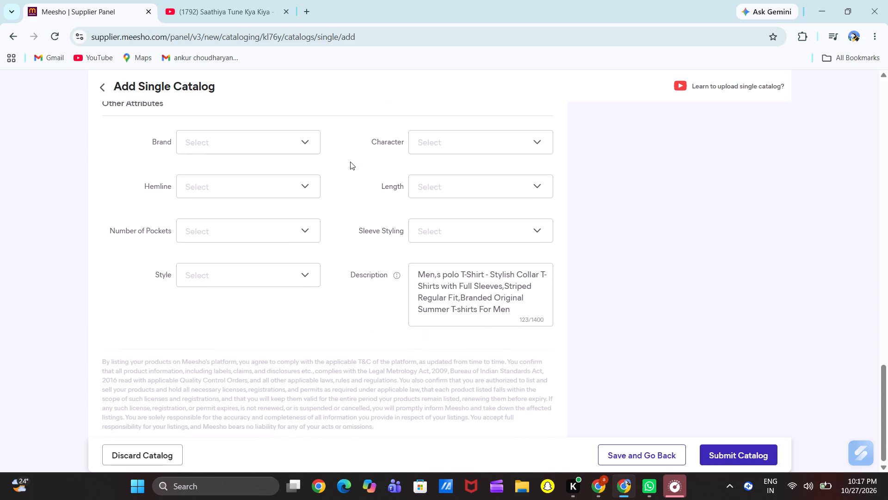
# Review Product 2's form from the other attributes back through the product details, size table and inventory fields.
pyautogui.scroll(3, 350, 162)
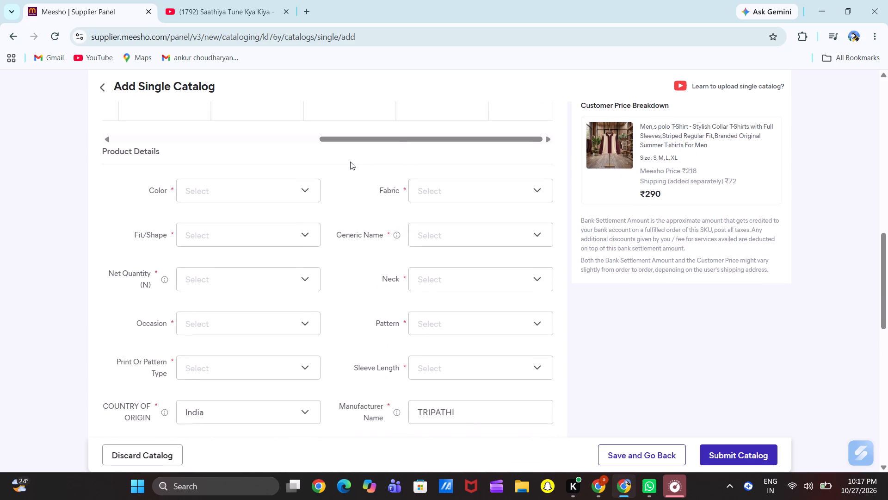
pyautogui.scroll(6, 350, 162)
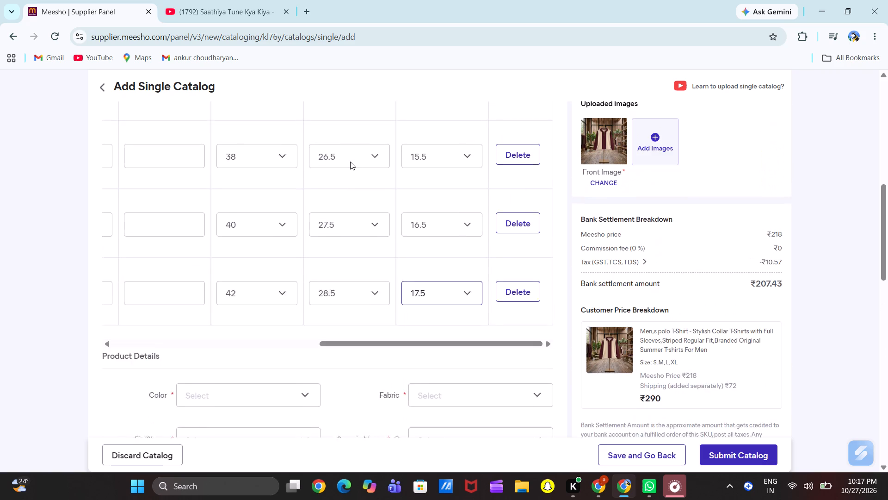
pyautogui.scroll(6, 350, 162)
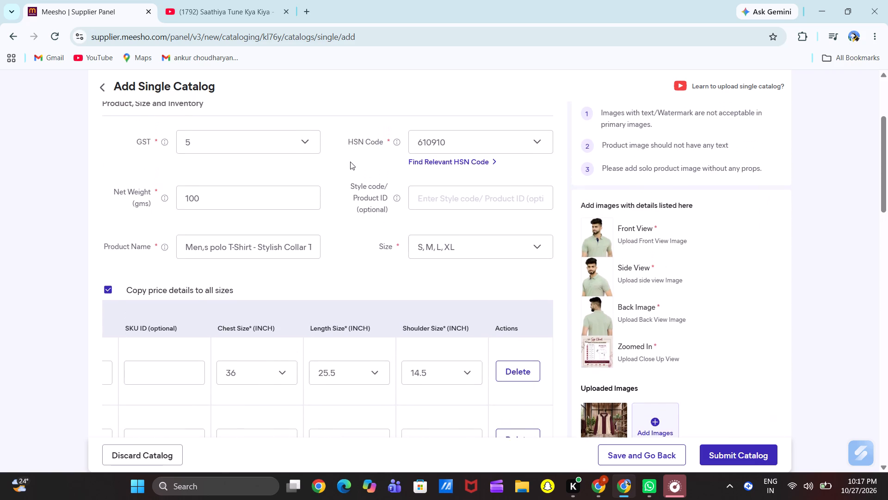
pyautogui.scroll(2, 350, 162)
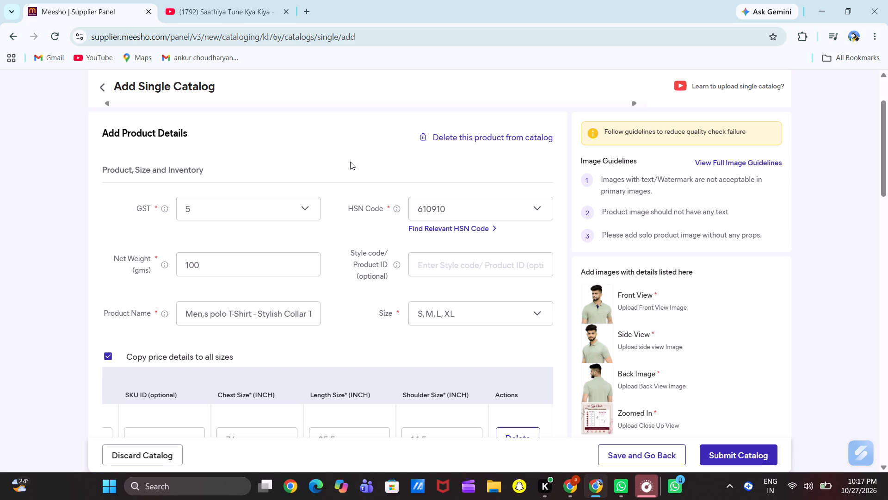
pyautogui.scroll(-4, 350, 162)
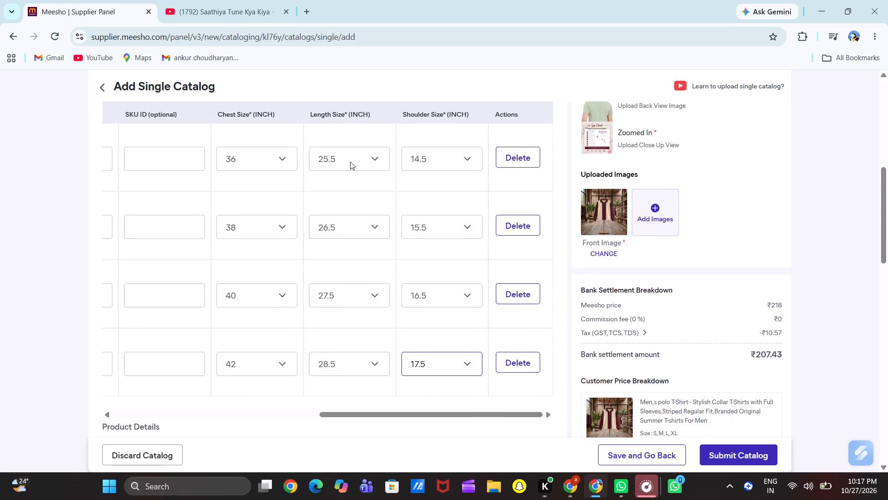
pyautogui.scroll(-1, 350, 162)
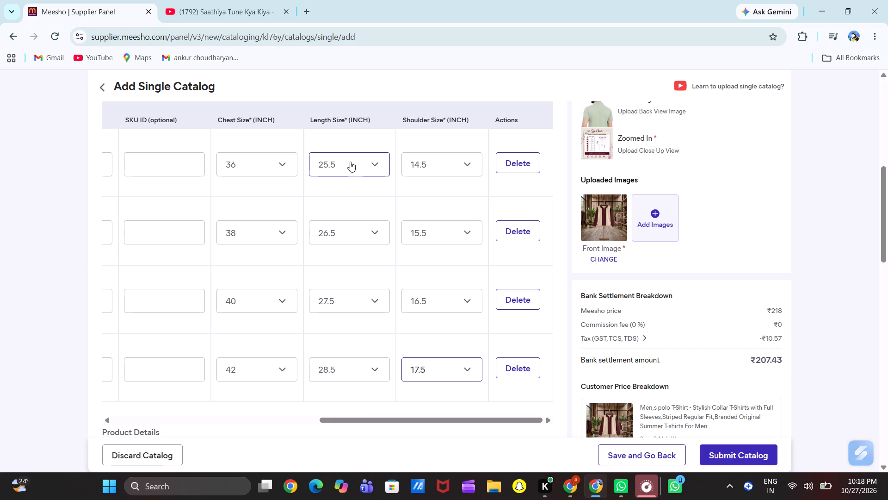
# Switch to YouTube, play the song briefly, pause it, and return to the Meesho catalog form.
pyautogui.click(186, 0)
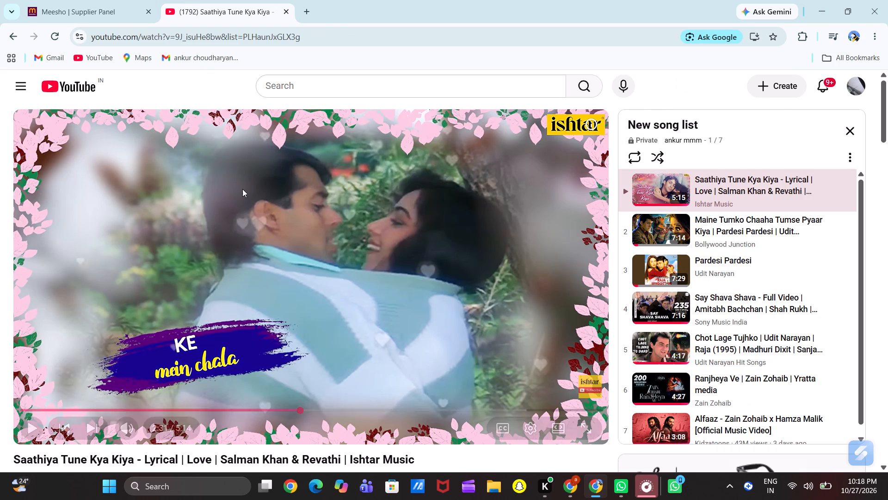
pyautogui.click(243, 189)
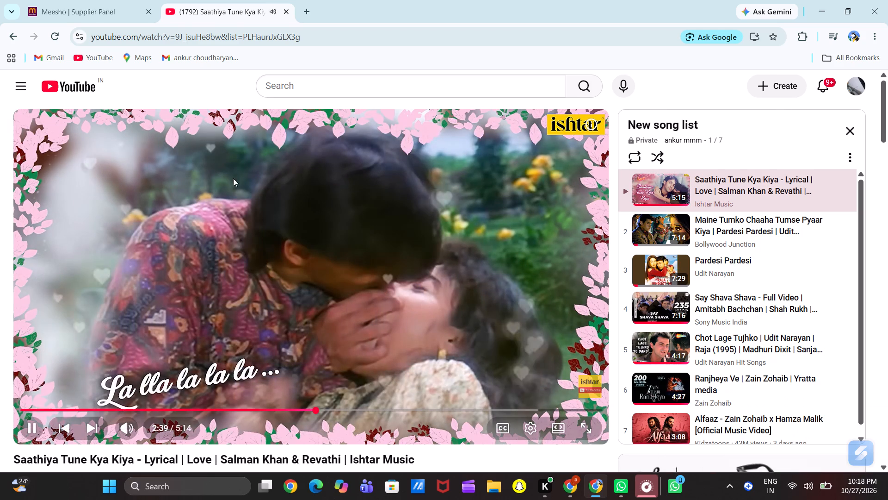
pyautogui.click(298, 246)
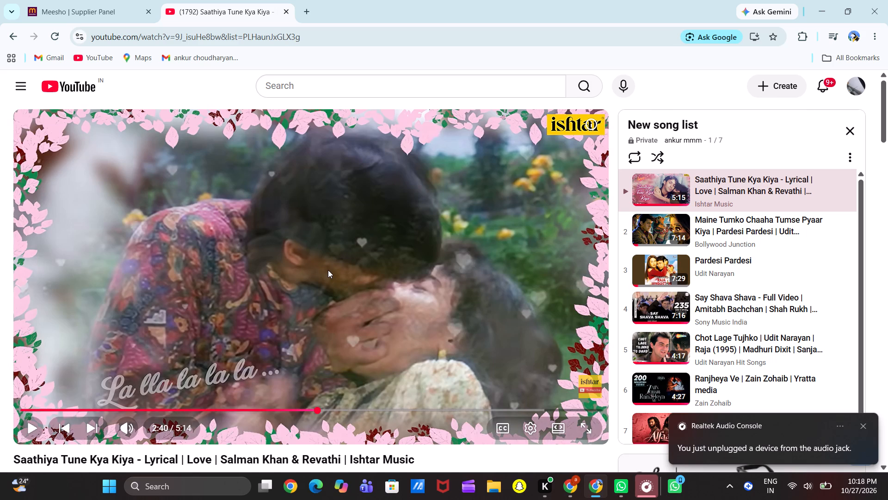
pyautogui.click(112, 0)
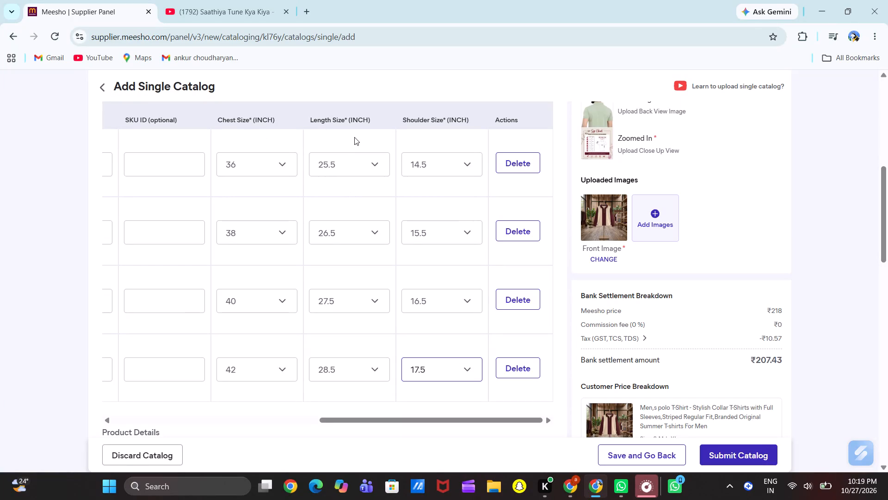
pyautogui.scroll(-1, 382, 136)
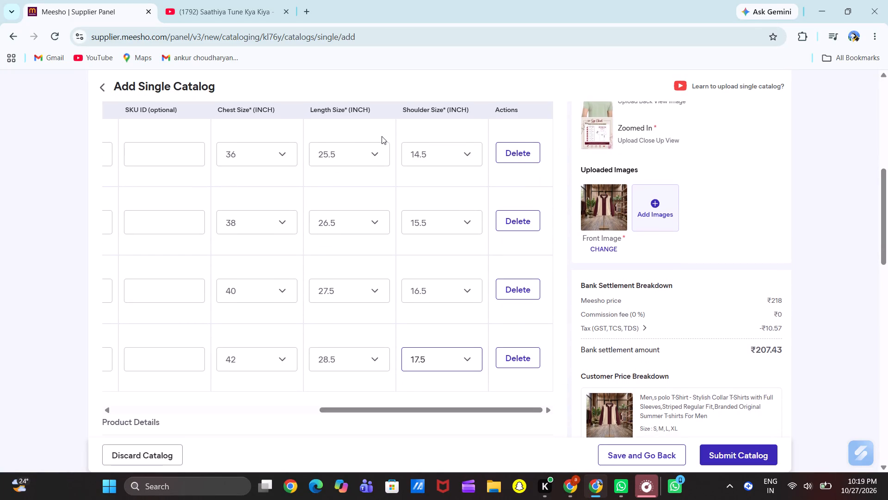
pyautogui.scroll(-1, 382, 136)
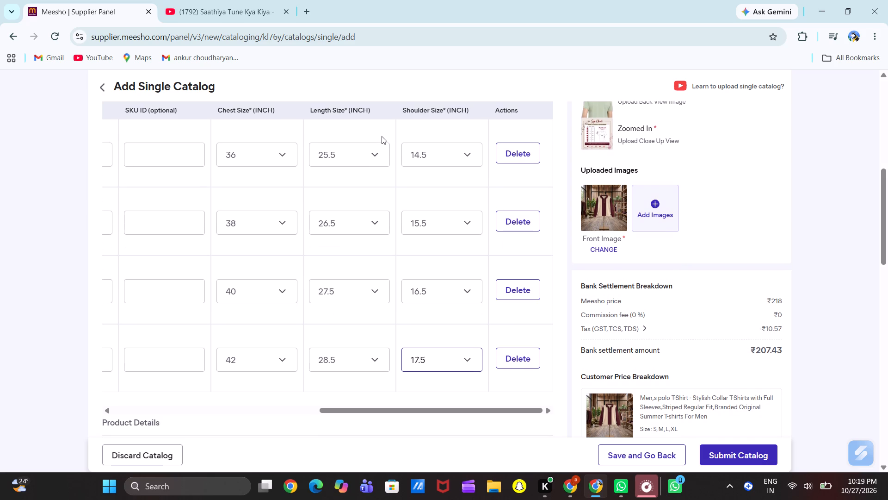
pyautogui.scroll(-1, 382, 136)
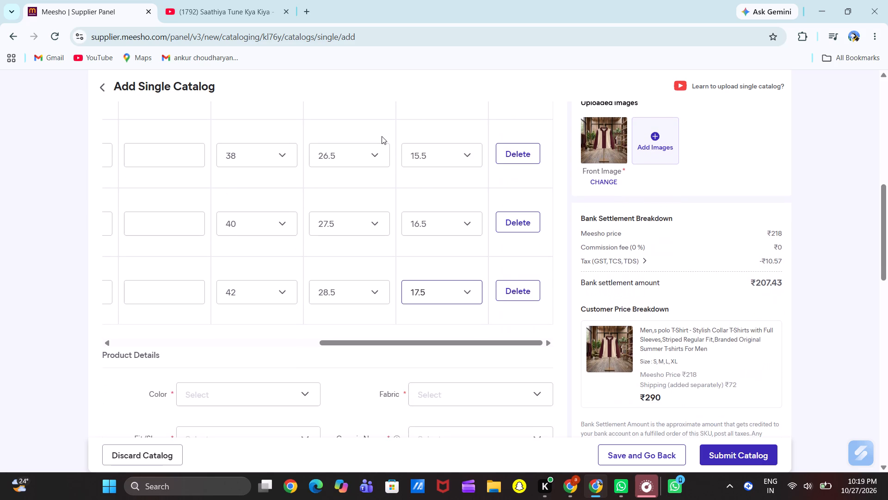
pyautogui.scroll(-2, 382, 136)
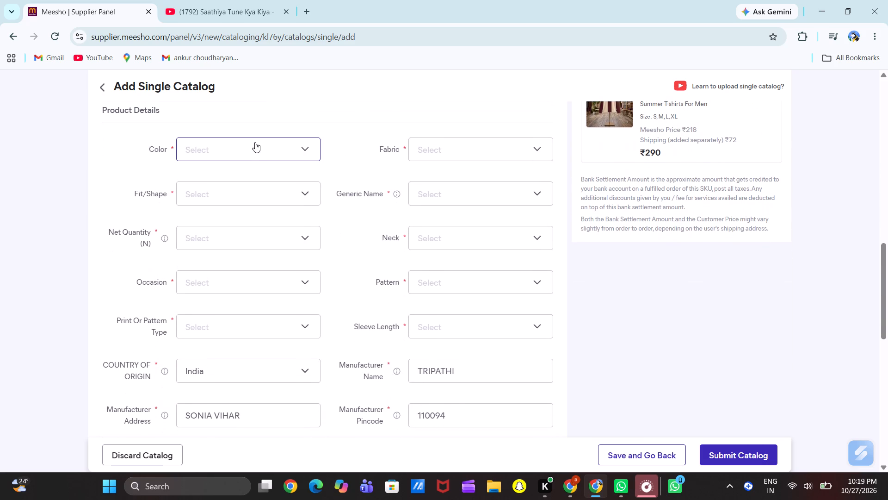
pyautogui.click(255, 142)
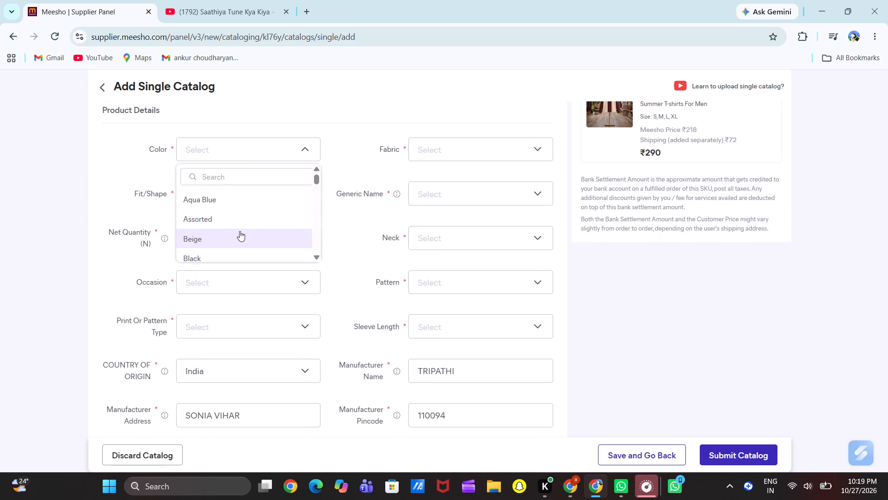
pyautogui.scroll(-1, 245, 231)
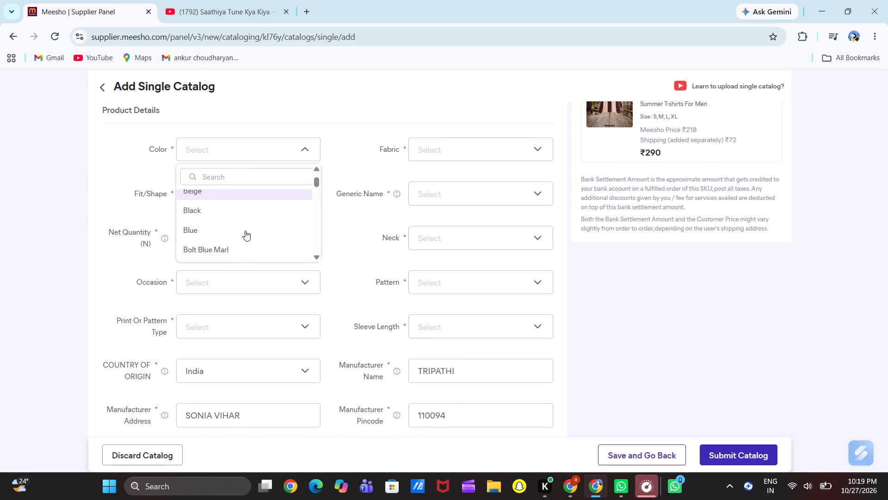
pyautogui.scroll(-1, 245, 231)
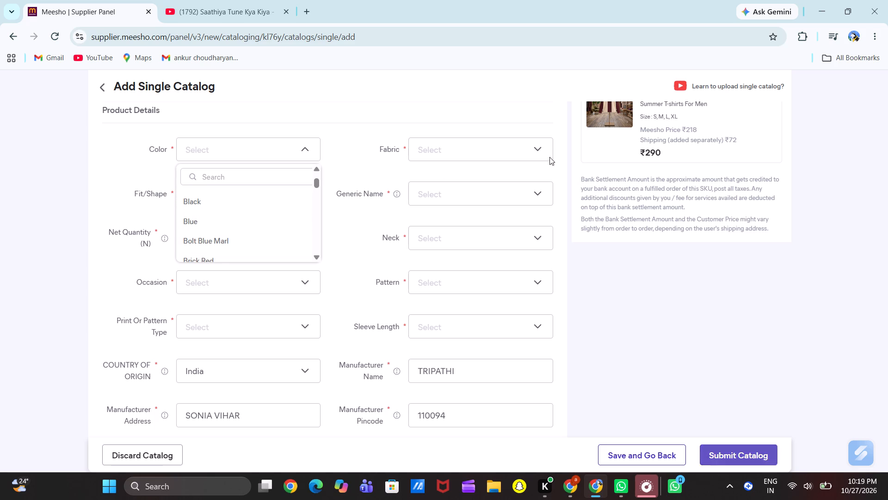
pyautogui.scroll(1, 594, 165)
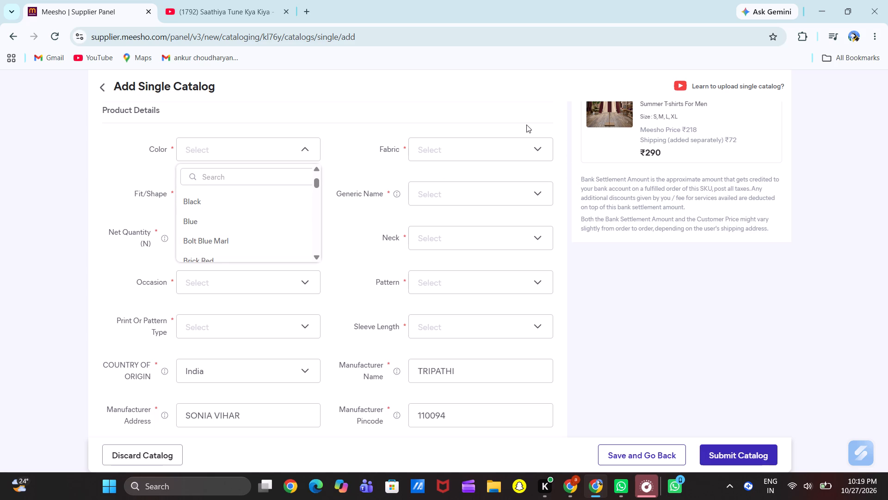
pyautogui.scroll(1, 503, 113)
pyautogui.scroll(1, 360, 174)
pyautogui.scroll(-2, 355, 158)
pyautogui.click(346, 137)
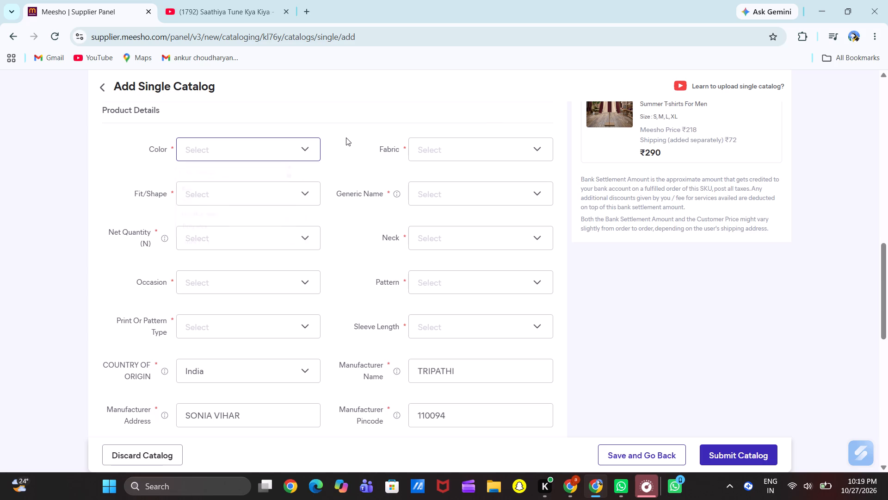
# Set Product 2's color to Brown in the product details.
pyautogui.scroll(1, 360, 145)
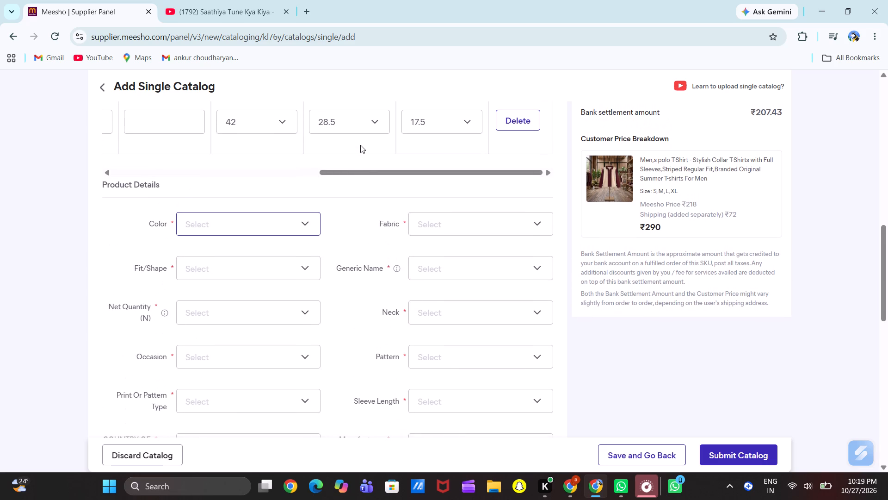
pyautogui.scroll(1, 360, 145)
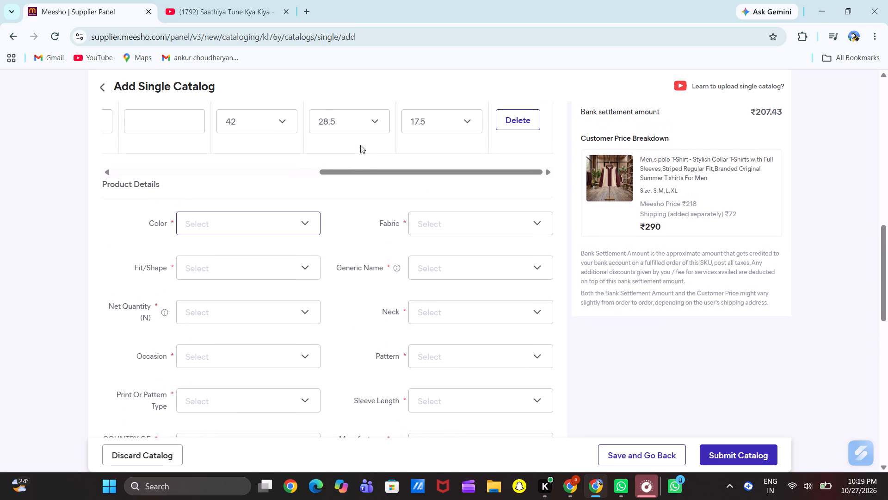
pyautogui.scroll(1, 360, 145)
pyautogui.click(239, 210)
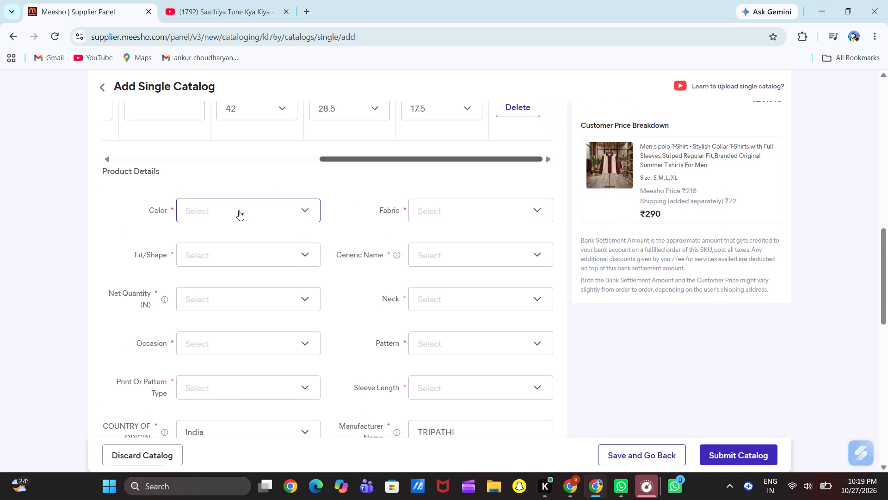
pyautogui.scroll(-1, 233, 296)
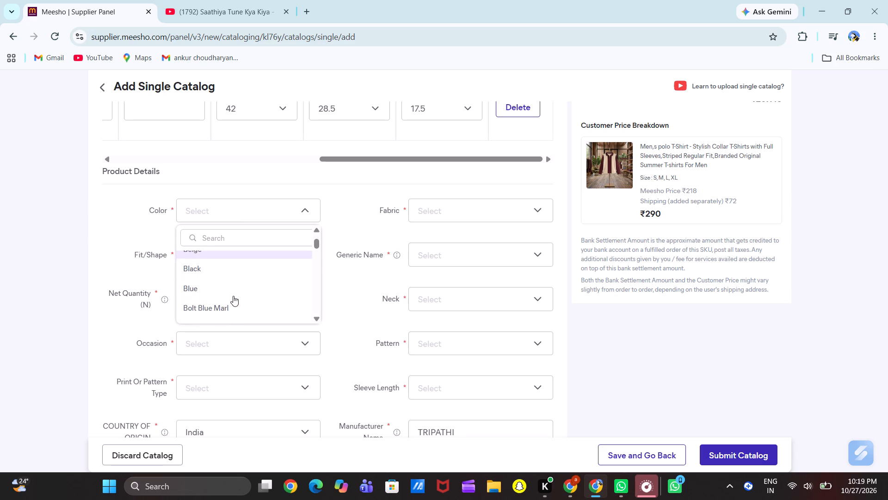
pyautogui.scroll(-3, 233, 296)
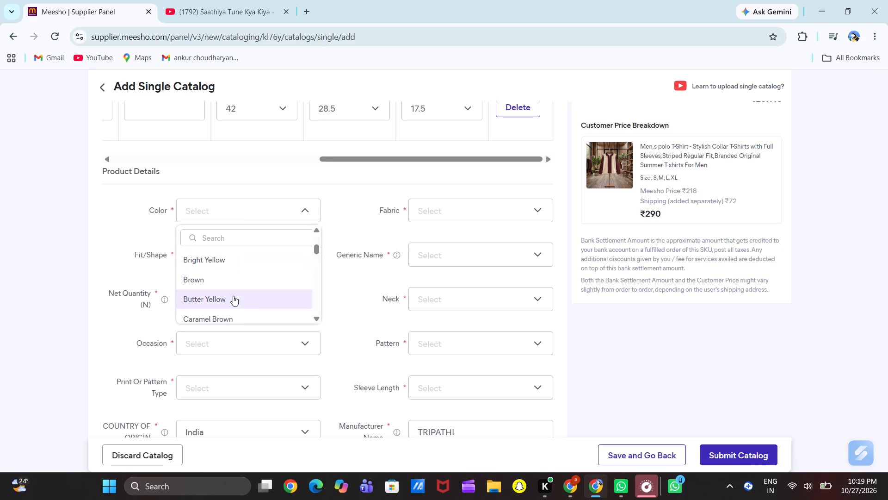
pyautogui.click(211, 284)
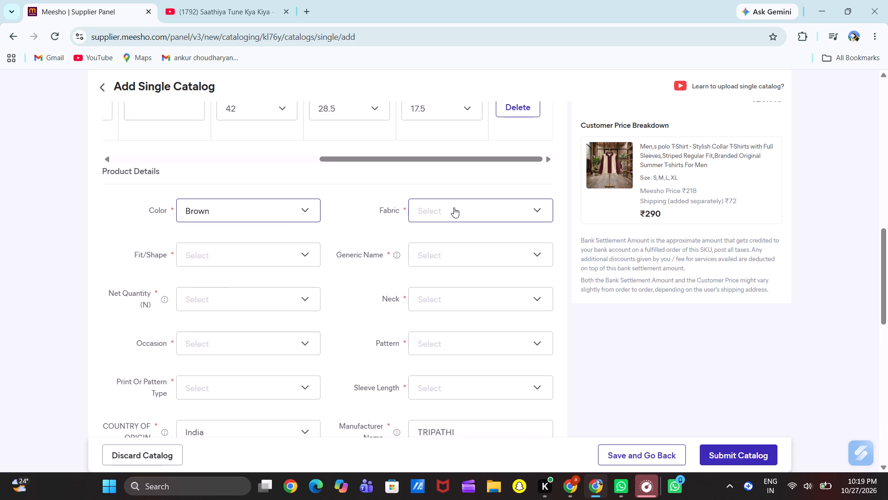
# Set Product 2's fabric to Cotton.
pyautogui.click(452, 206)
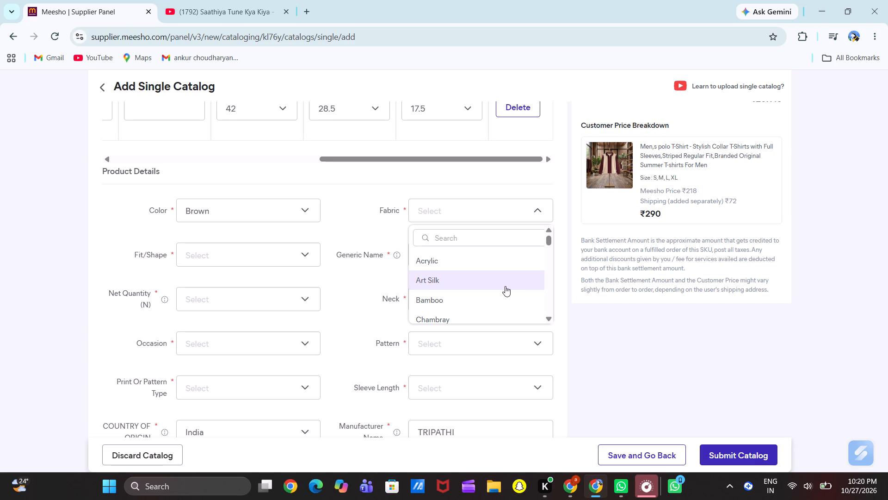
pyautogui.scroll(-3, 505, 286)
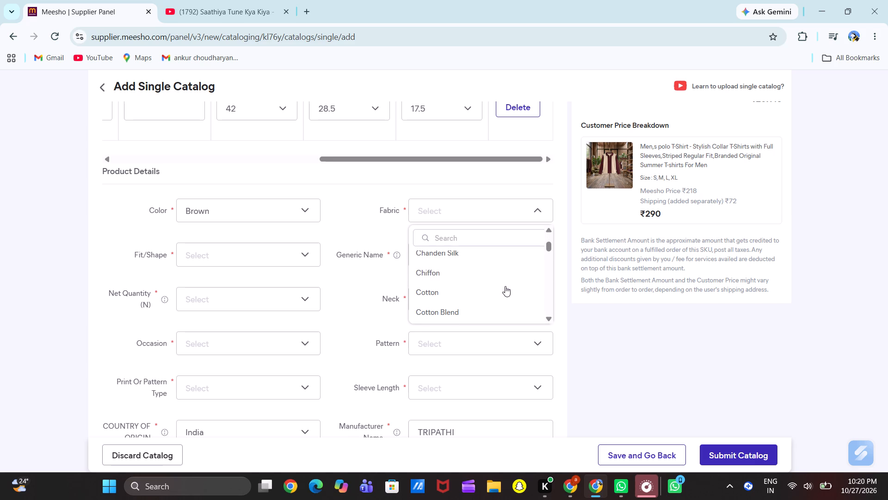
pyautogui.click(460, 284)
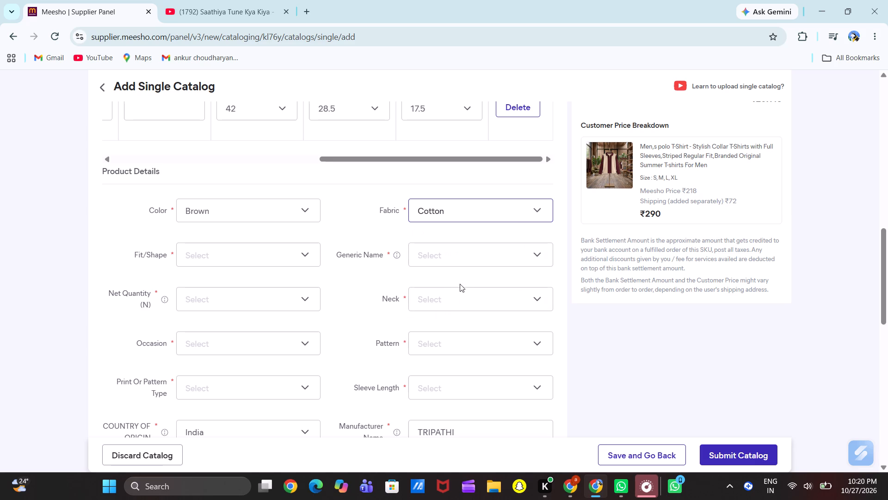
# Set Product 2's fit/shape to Regular.
pyautogui.click(238, 255)
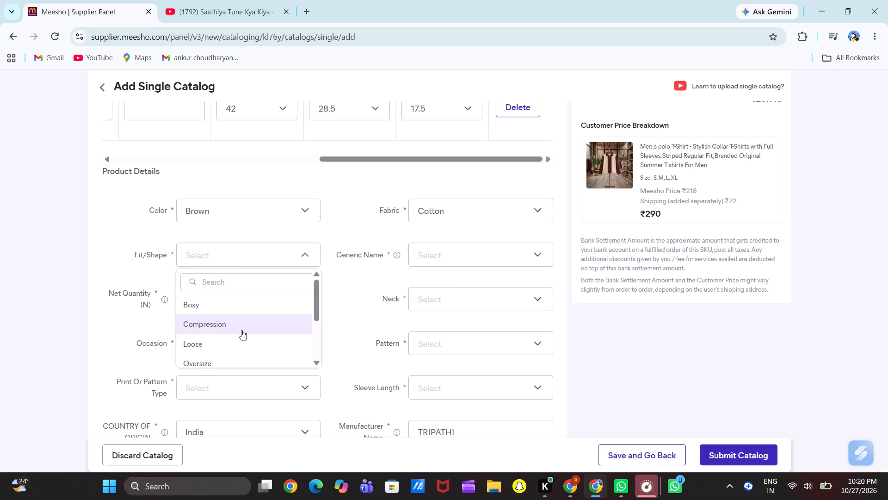
pyautogui.scroll(-1, 228, 343)
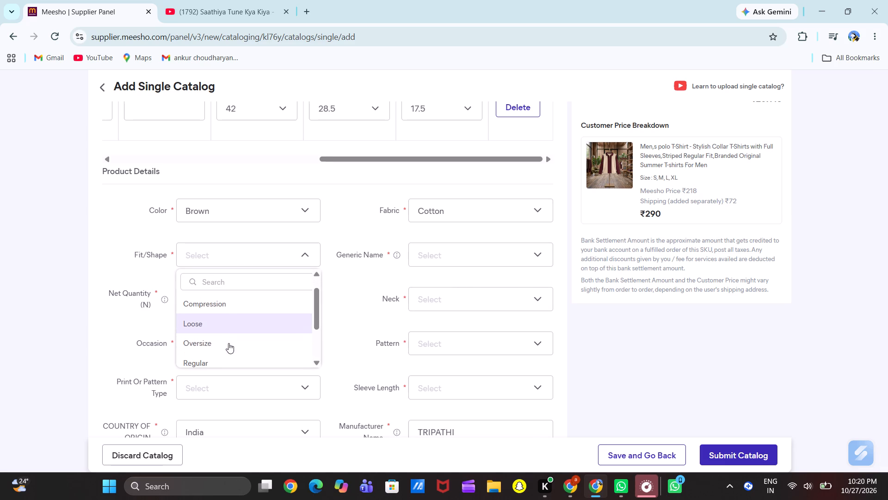
pyautogui.scroll(-1, 228, 343)
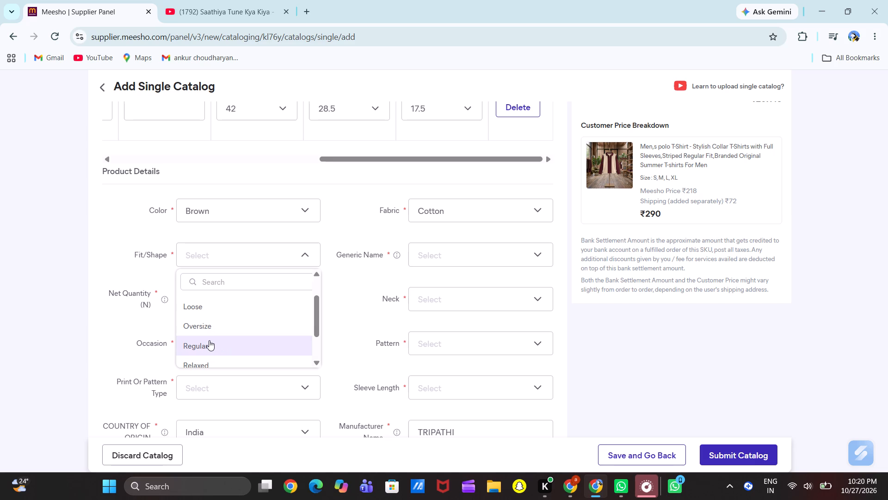
pyautogui.click(209, 340)
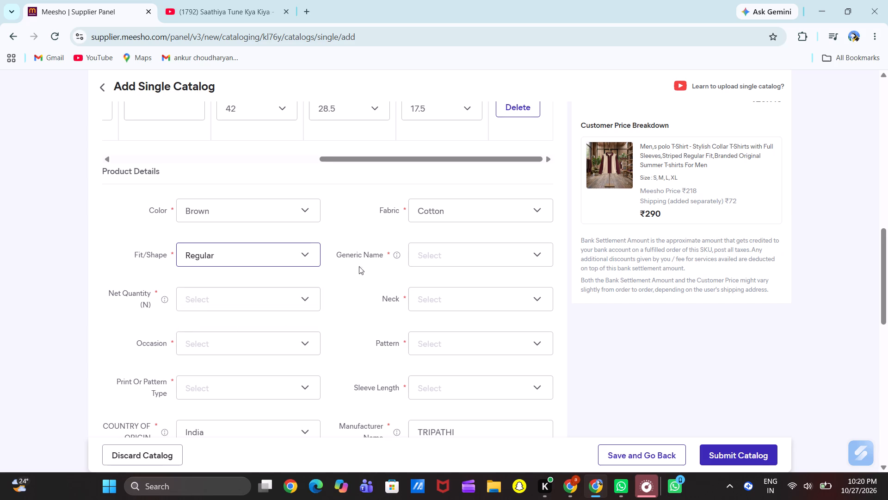
# Set Product 2's generic name to Tshirts in the product details.
pyautogui.click(446, 252)
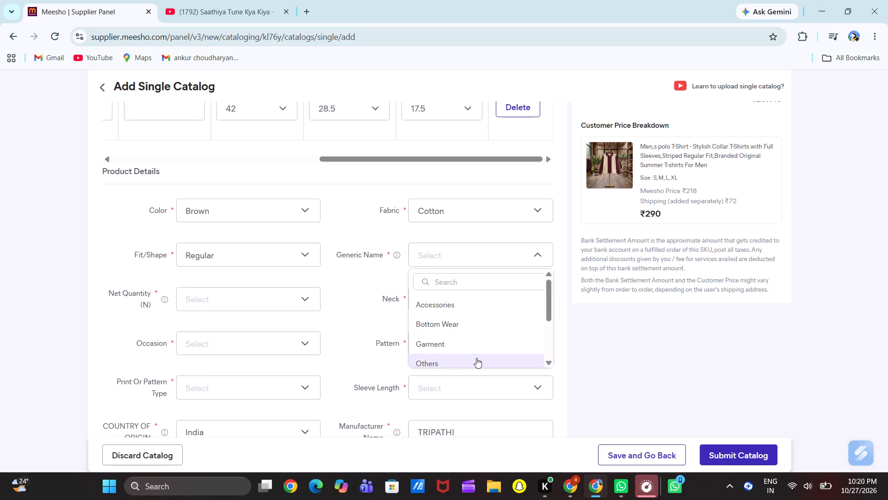
pyautogui.scroll(-2, 476, 358)
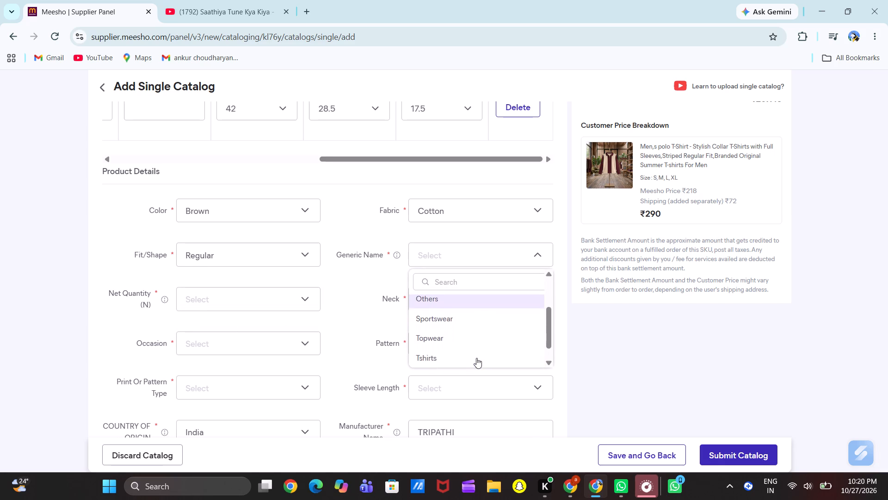
pyautogui.scroll(-1, 476, 358)
pyautogui.click(443, 336)
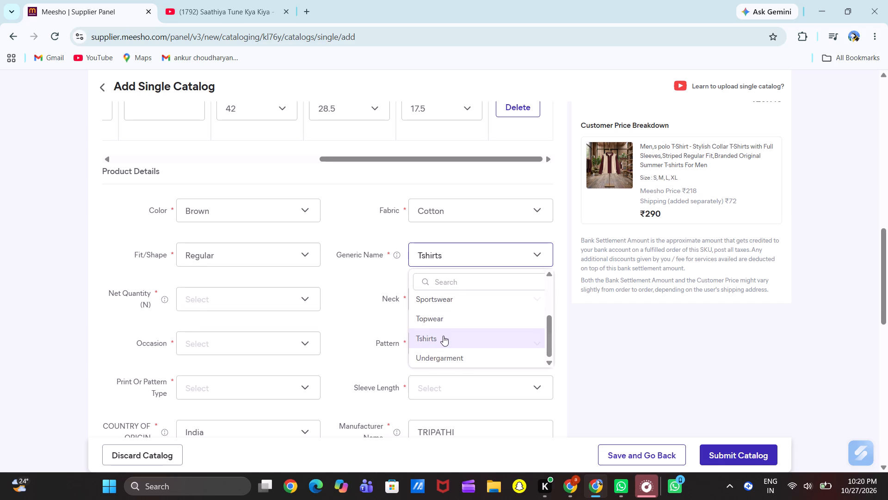
# Set Product 2's net quantity to 1.
pyautogui.click(248, 289)
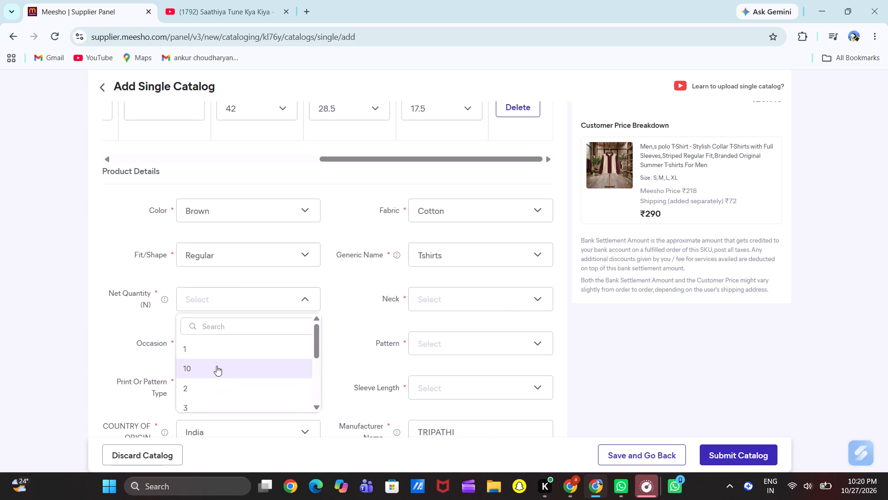
pyautogui.scroll(-3, 216, 366)
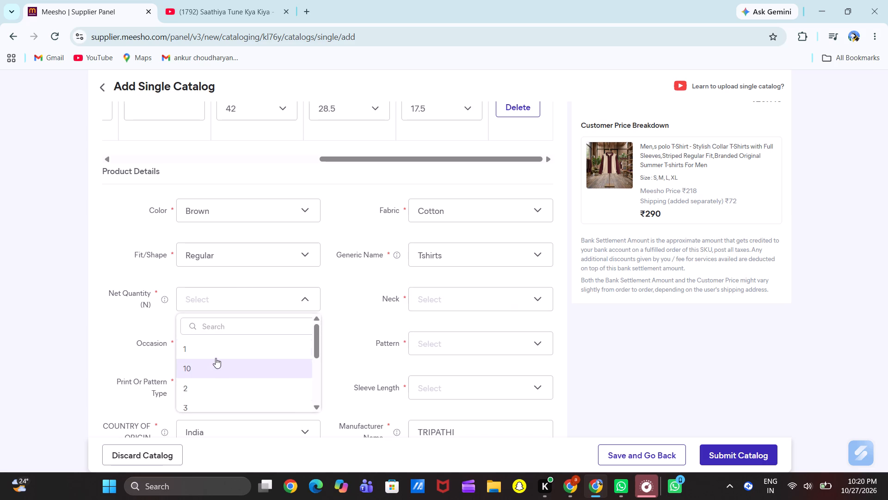
pyautogui.click(216, 349)
# Set Product 2's neck type to Polo.
pyautogui.click(430, 306)
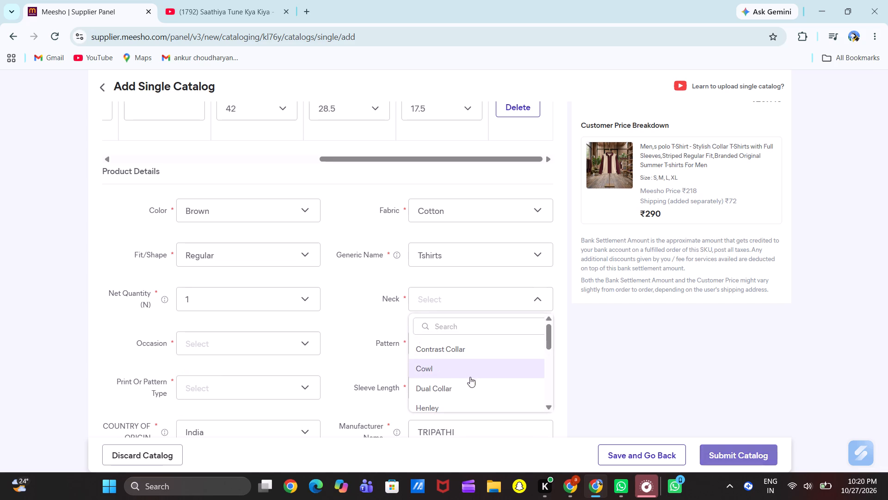
pyautogui.scroll(-3, 469, 381)
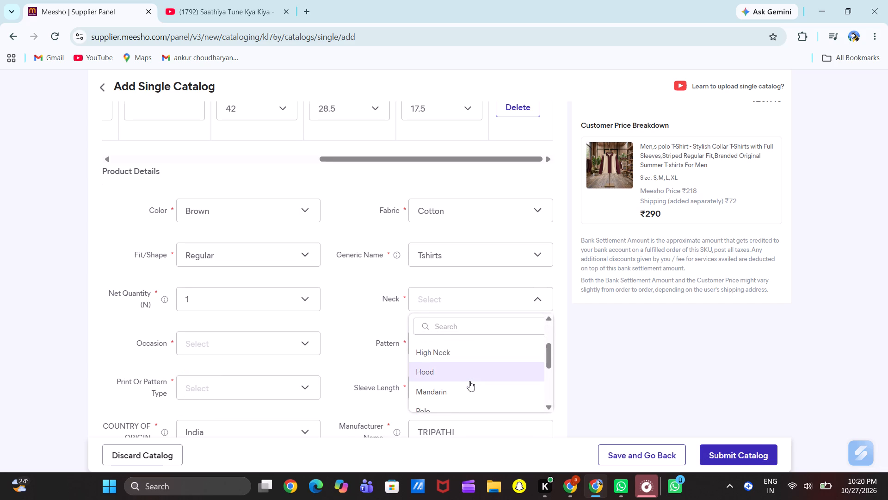
pyautogui.scroll(-1, 469, 381)
pyautogui.click(437, 370)
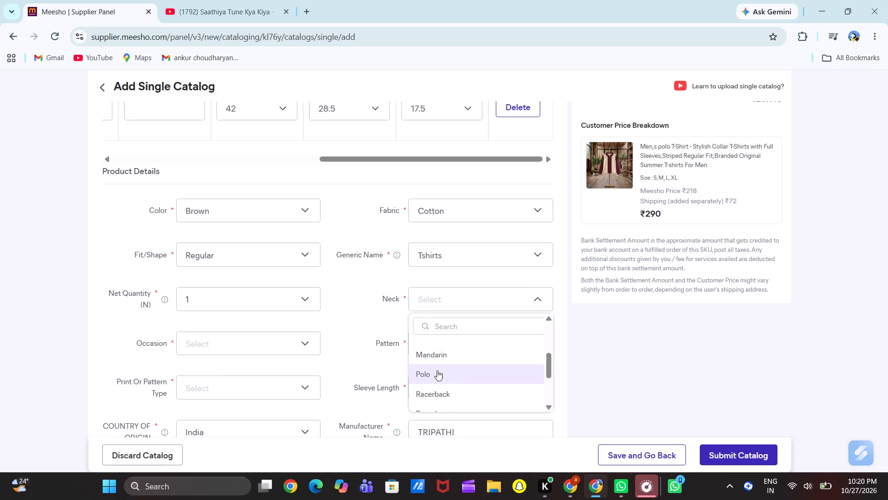
# Reopen Product 2's neck selection and look through the available neck types for the best match.
pyautogui.click(456, 293)
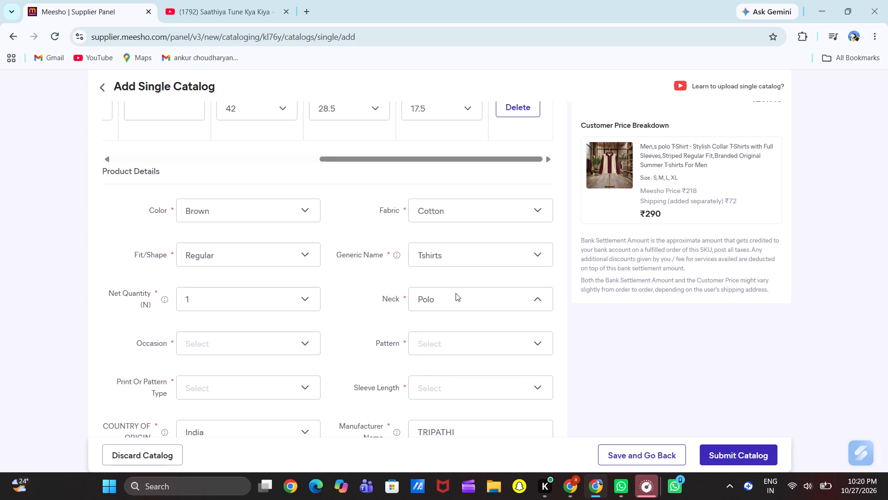
pyautogui.scroll(-1, 448, 363)
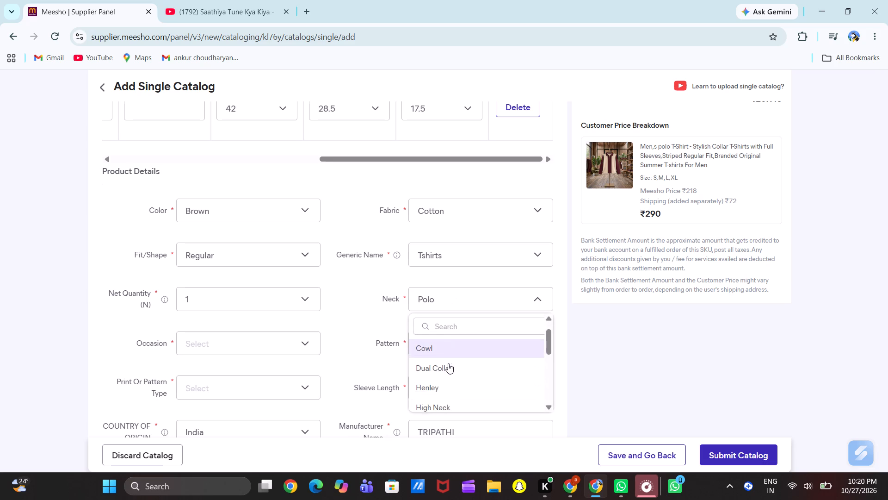
pyautogui.scroll(-1, 448, 363)
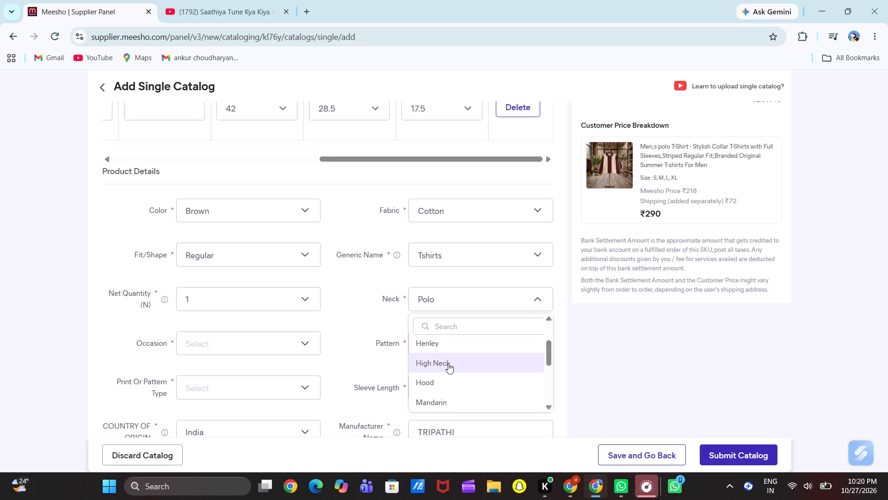
pyautogui.scroll(-3, 448, 363)
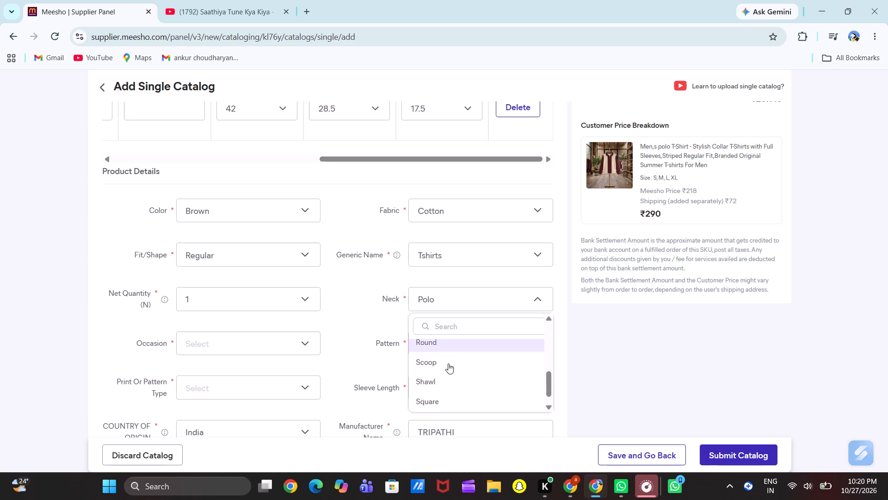
pyautogui.scroll(-1, 448, 363)
pyautogui.scroll(3, 448, 363)
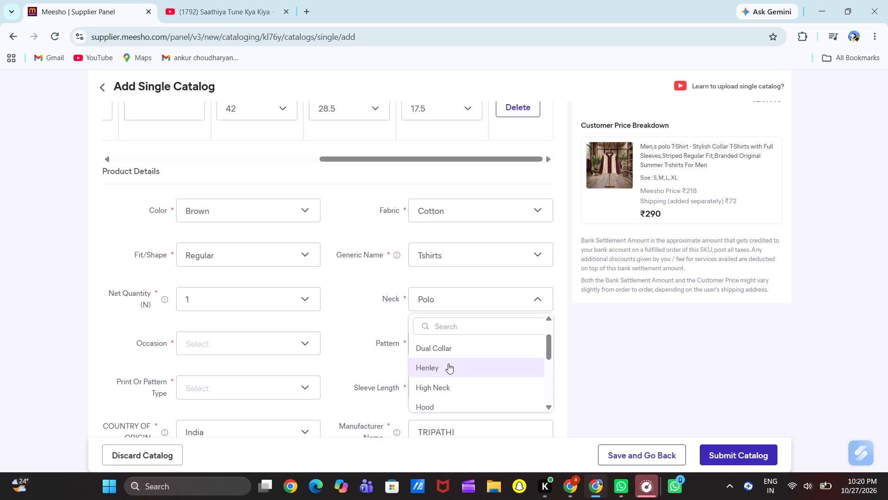
pyautogui.scroll(1, 448, 363)
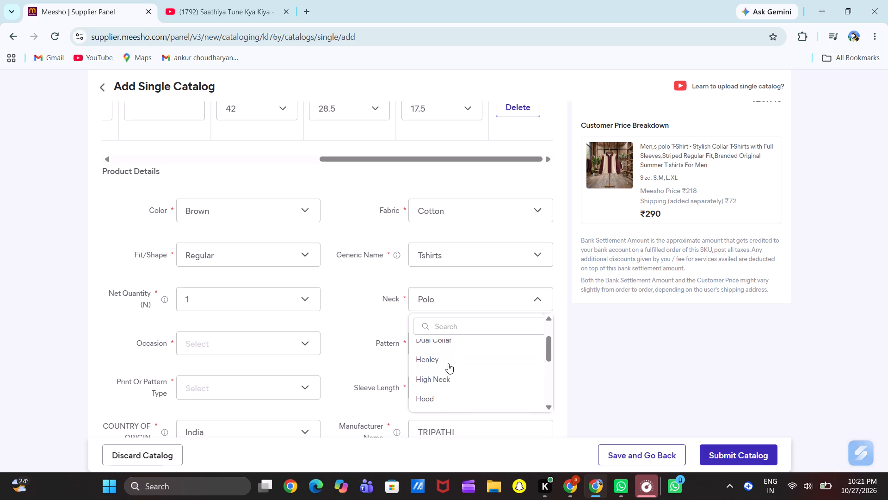
pyautogui.scroll(-2, 448, 363)
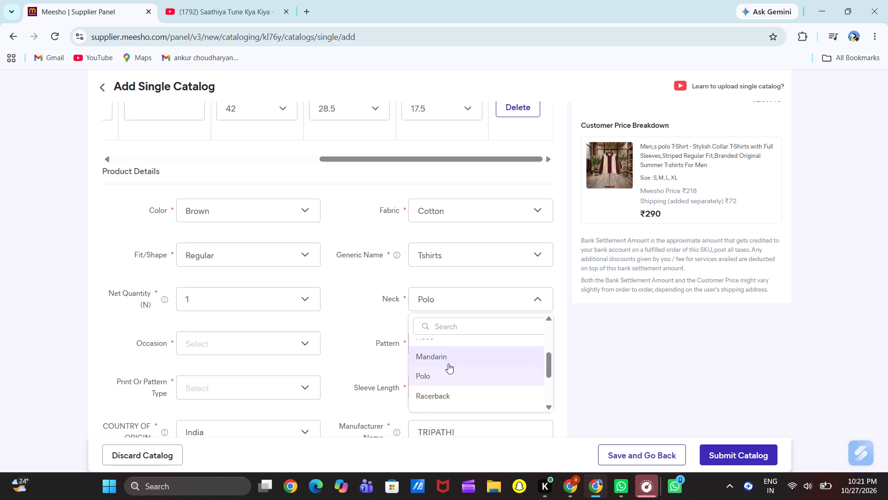
pyautogui.scroll(-2, 448, 363)
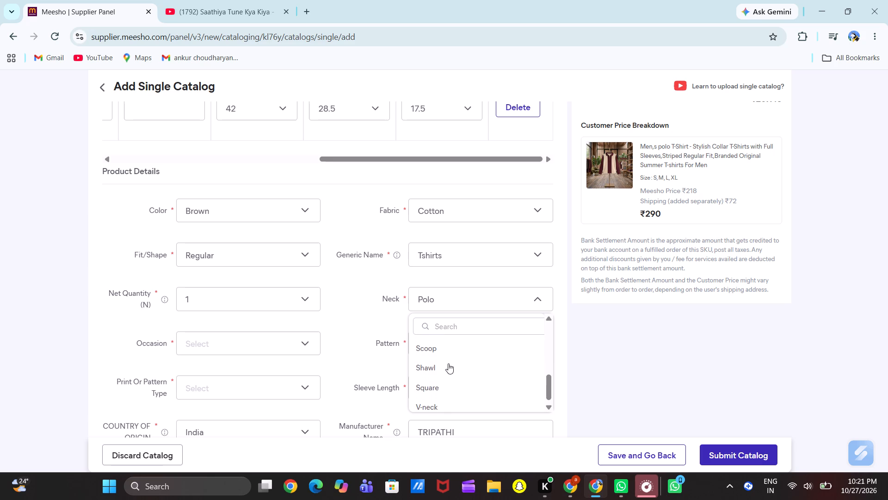
pyautogui.scroll(-1, 448, 363)
pyautogui.scroll(5, 448, 363)
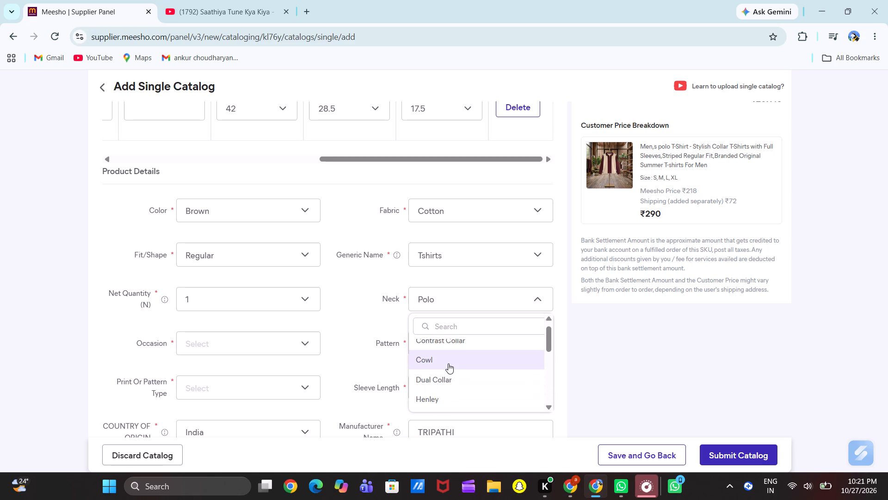
pyautogui.scroll(-1, 450, 384)
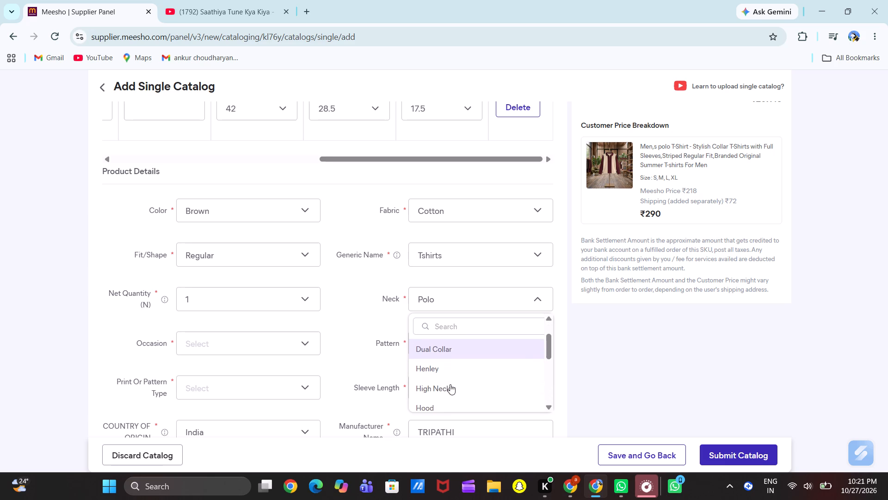
pyautogui.scroll(-2, 450, 384)
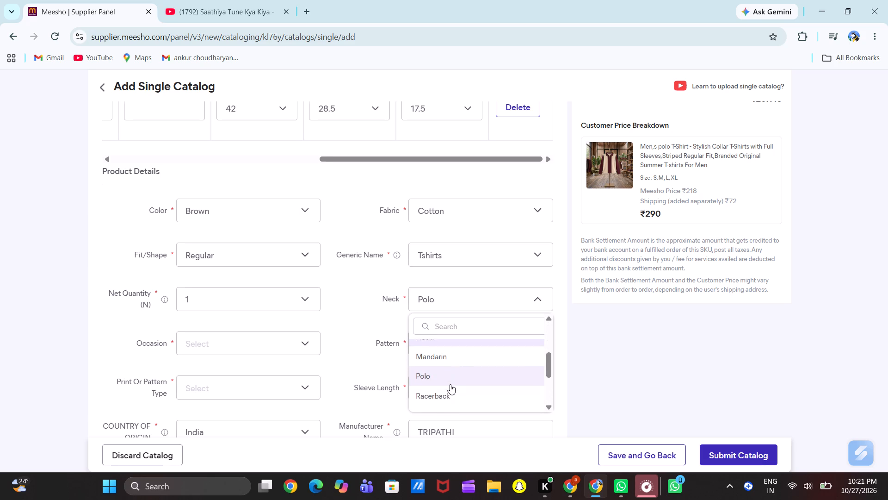
pyautogui.scroll(-2, 450, 384)
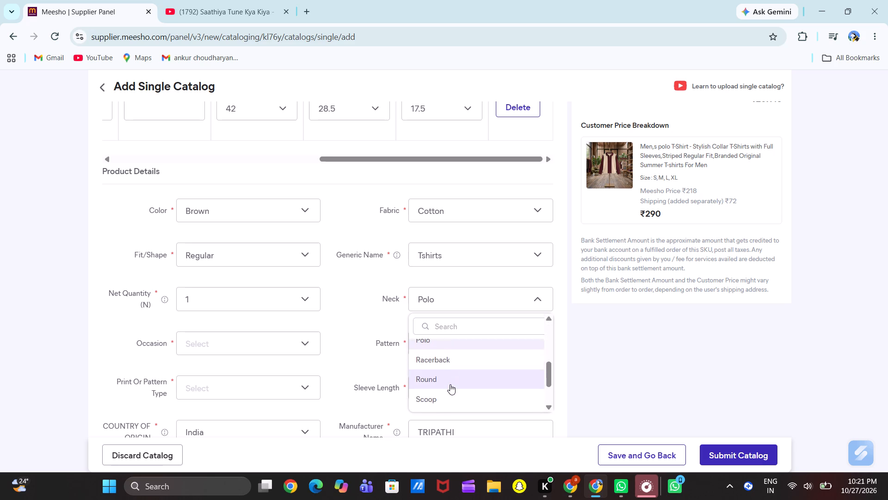
pyautogui.scroll(-1, 450, 384)
pyautogui.scroll(1, 450, 384)
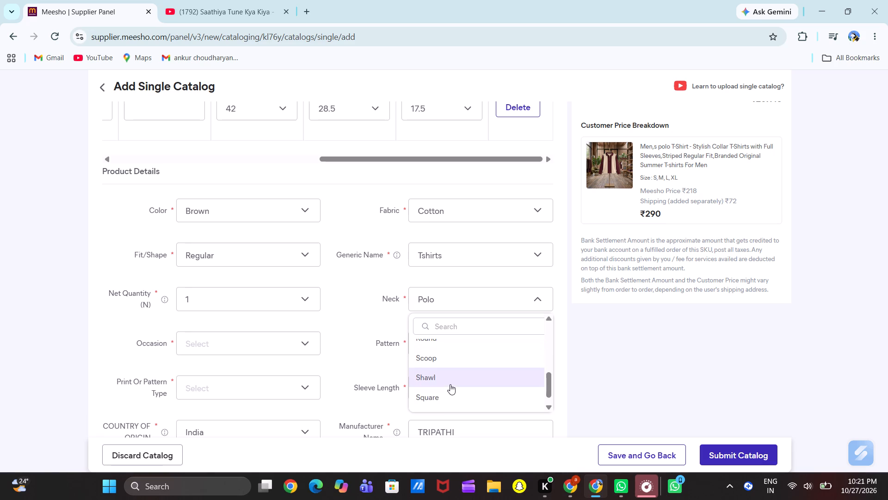
pyautogui.scroll(1, 450, 384)
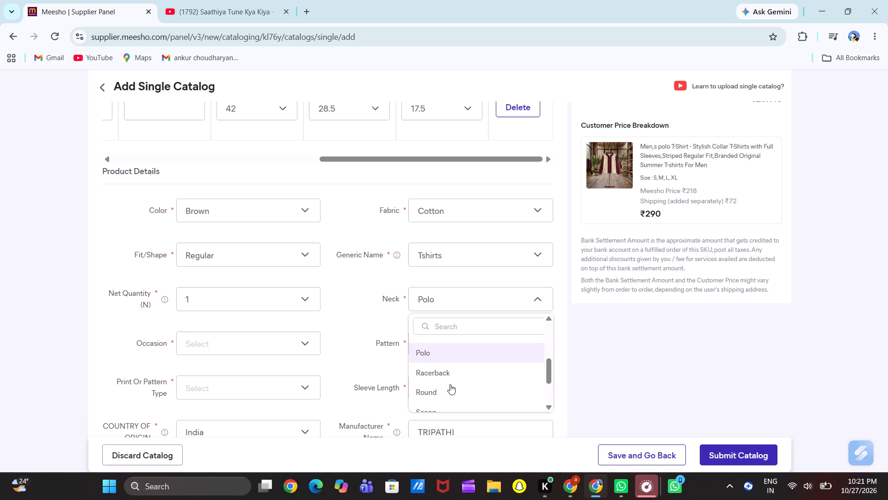
pyautogui.scroll(2, 450, 384)
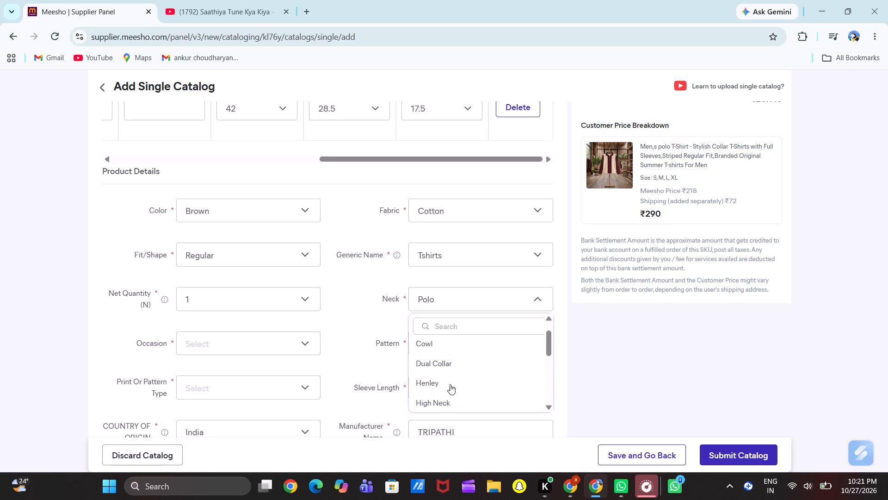
pyautogui.scroll(1, 450, 384)
pyautogui.scroll(-1, 450, 384)
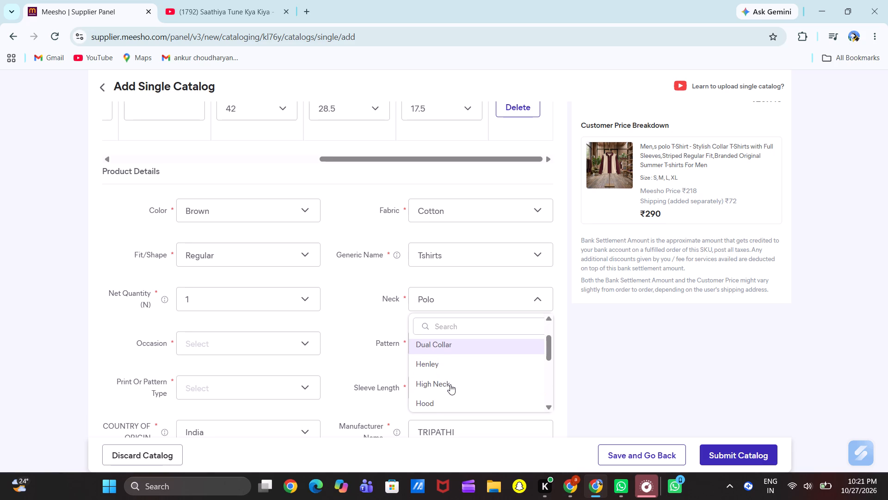
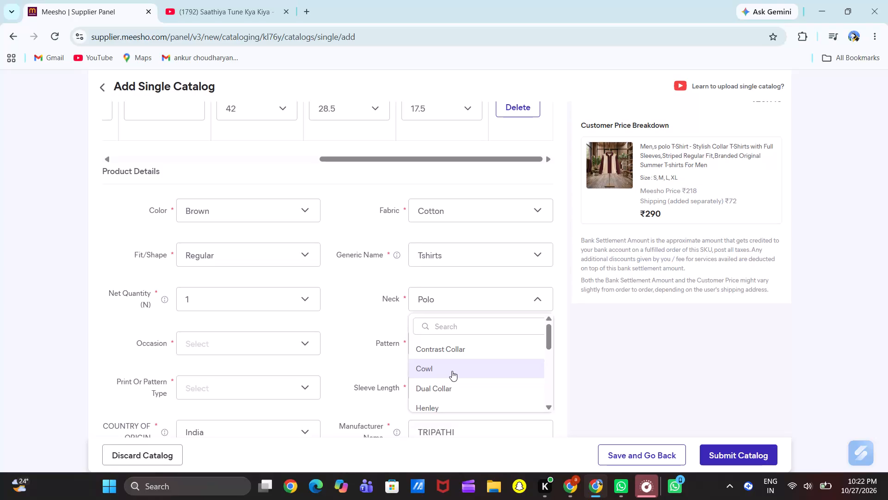
# Look through the remaining neck types for Product 2 and close the neck selection without picking another type.
pyautogui.scroll(-2, 452, 371)
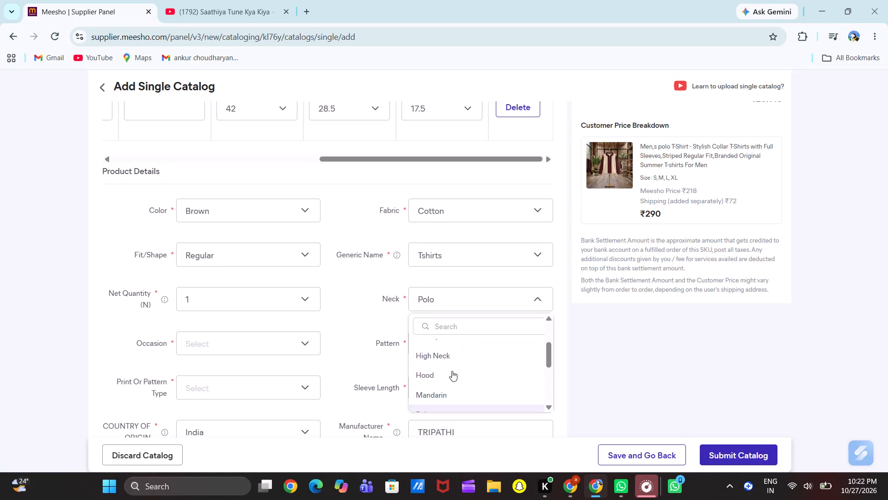
pyautogui.scroll(-5, 452, 371)
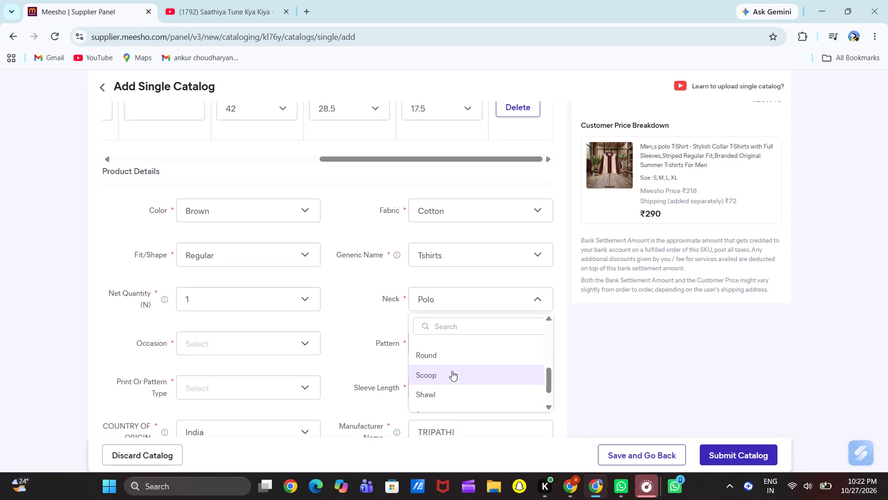
pyautogui.scroll(-1, 452, 371)
pyautogui.scroll(5, 452, 371)
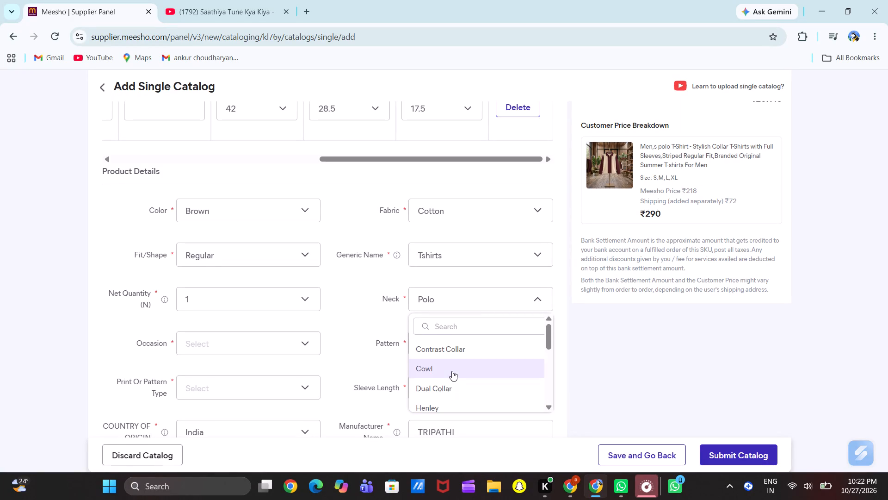
pyautogui.click(240, 346)
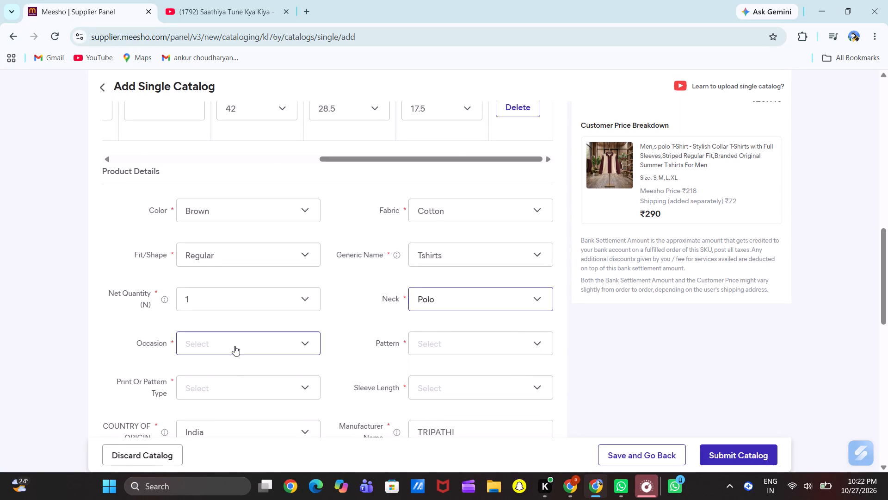
# Open the occasion choices in Product 2's product details.
pyautogui.click(216, 343)
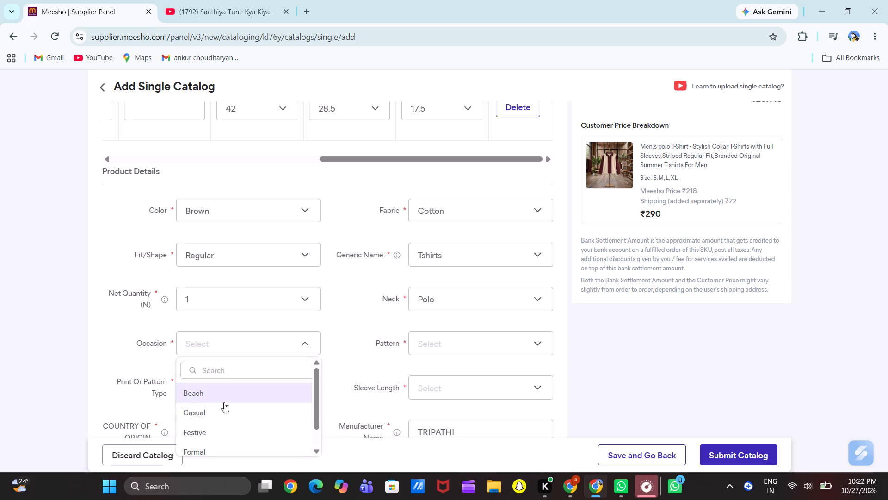
# Set Product 2's occasion to Casual in the product details.
pyautogui.scroll(-1, 224, 402)
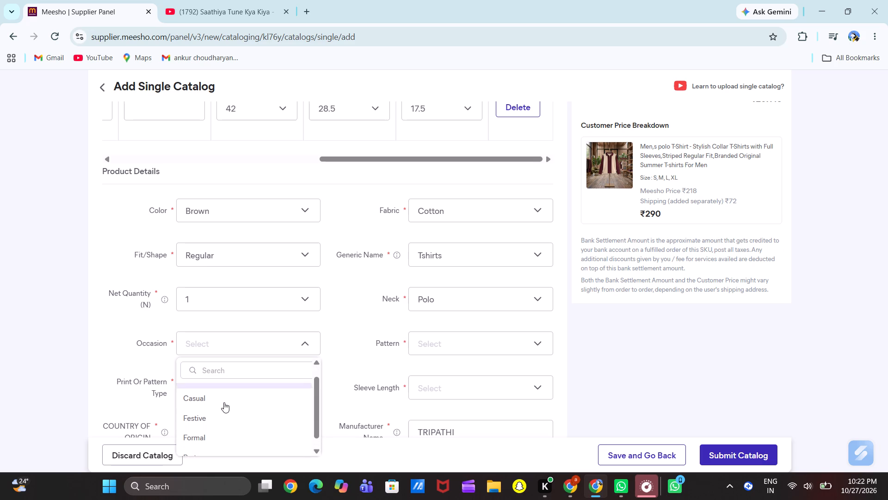
pyautogui.scroll(-1, 224, 402)
pyautogui.click(203, 386)
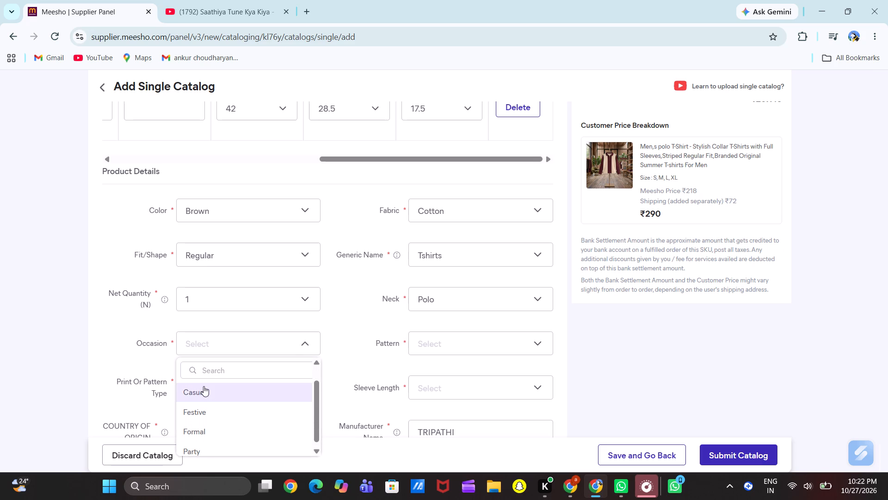
# Open Product 2's pattern selection and look through the available patterns for the one that best matches the shirt.
pyautogui.click(445, 337)
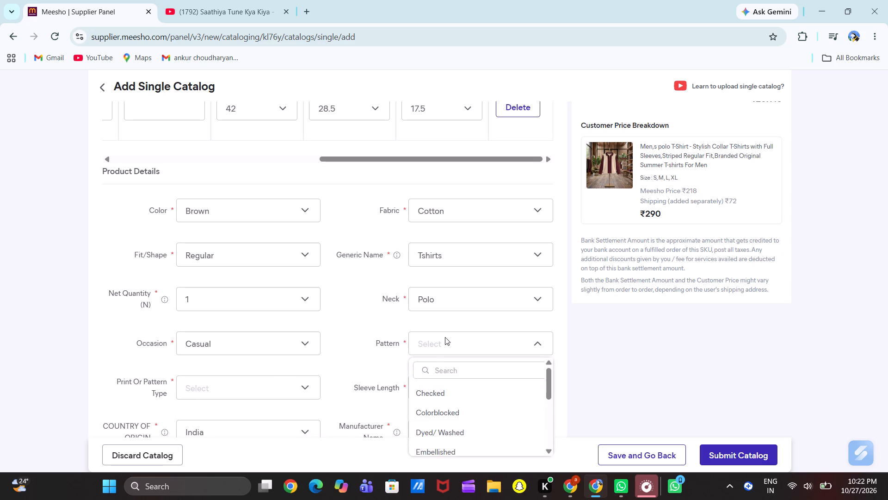
pyautogui.scroll(-1, 451, 421)
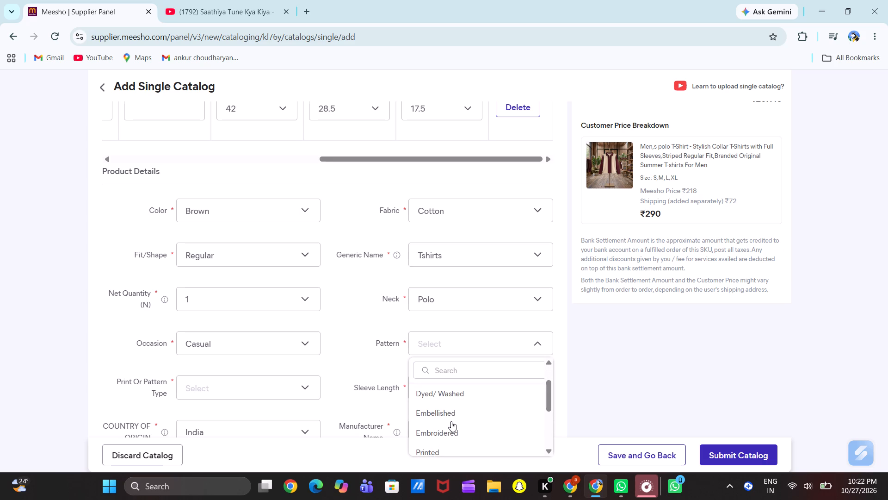
pyautogui.scroll(-3, 451, 421)
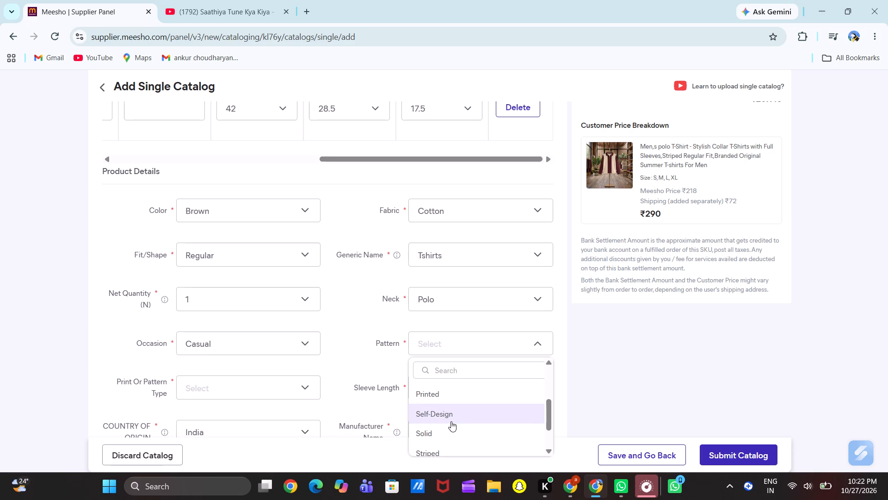
pyautogui.scroll(1, 451, 421)
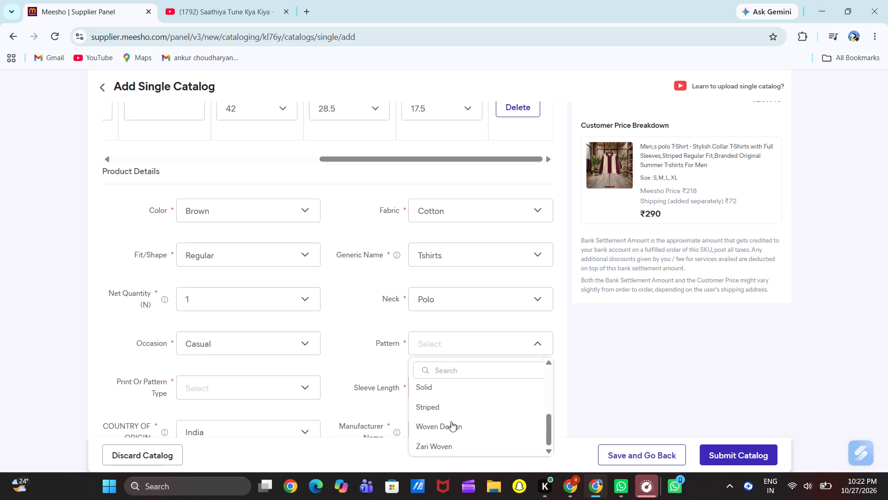
pyautogui.scroll(1, 451, 421)
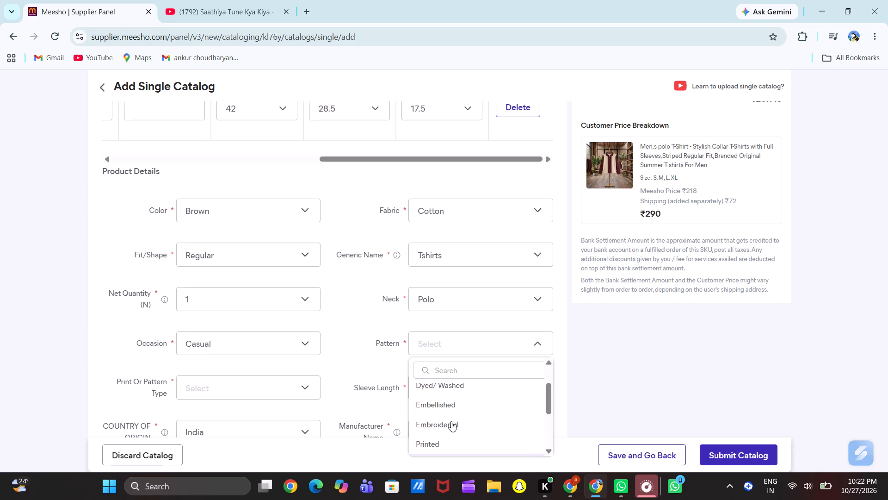
pyautogui.scroll(3, 451, 421)
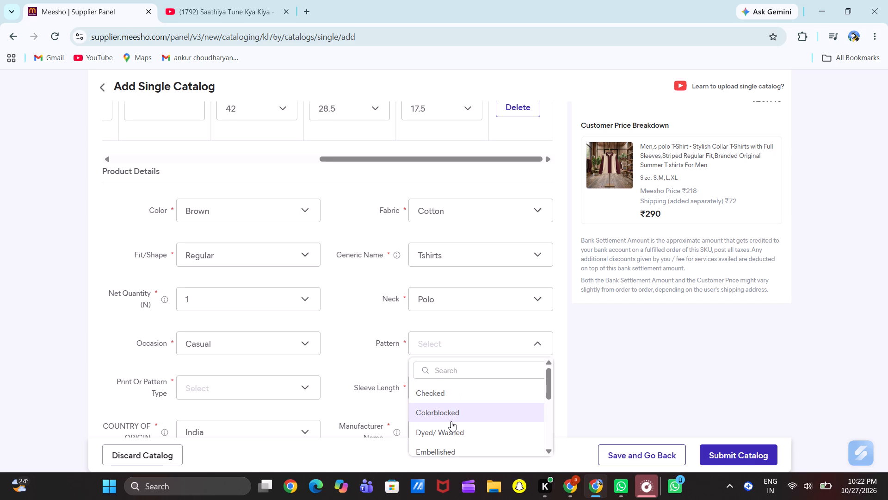
pyautogui.scroll(1, 451, 421)
pyautogui.scroll(-4, 451, 421)
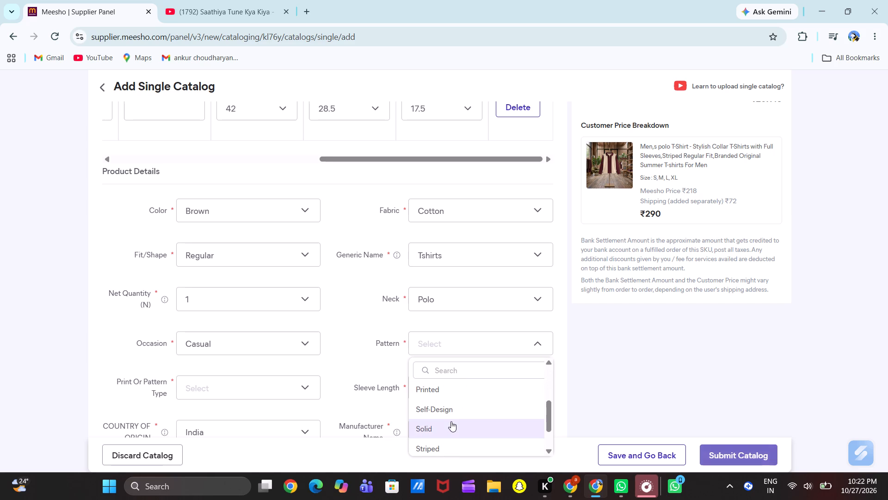
pyautogui.scroll(-1, 451, 421)
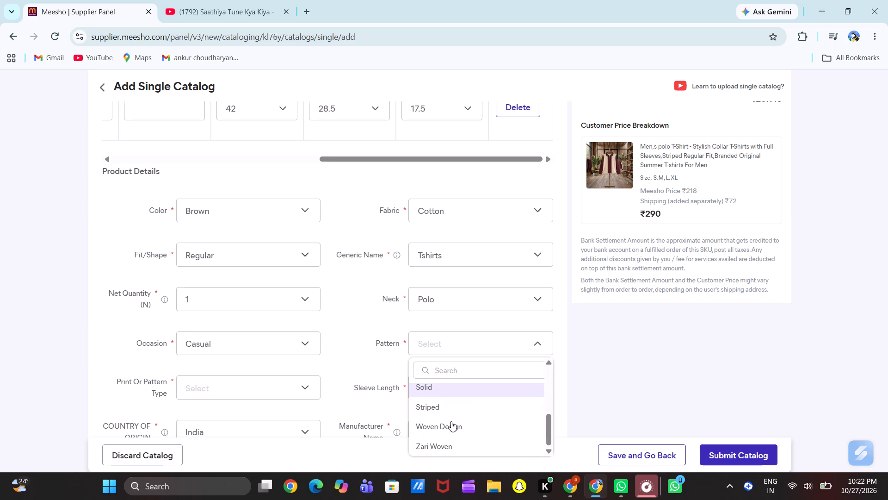
pyautogui.scroll(-3, 451, 421)
pyautogui.scroll(3, 451, 421)
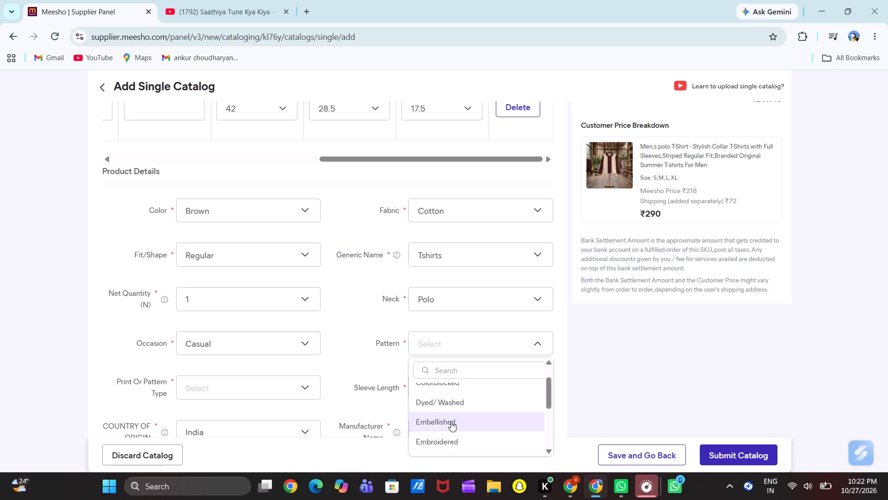
pyautogui.scroll(2, 451, 421)
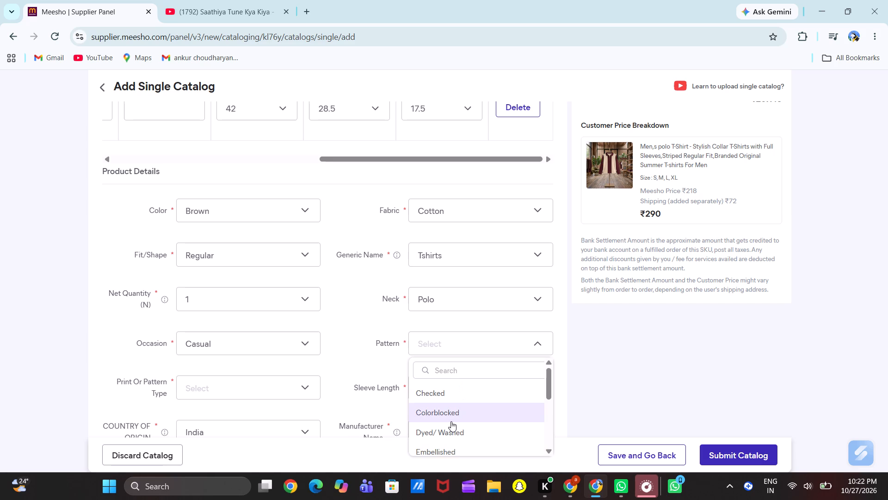
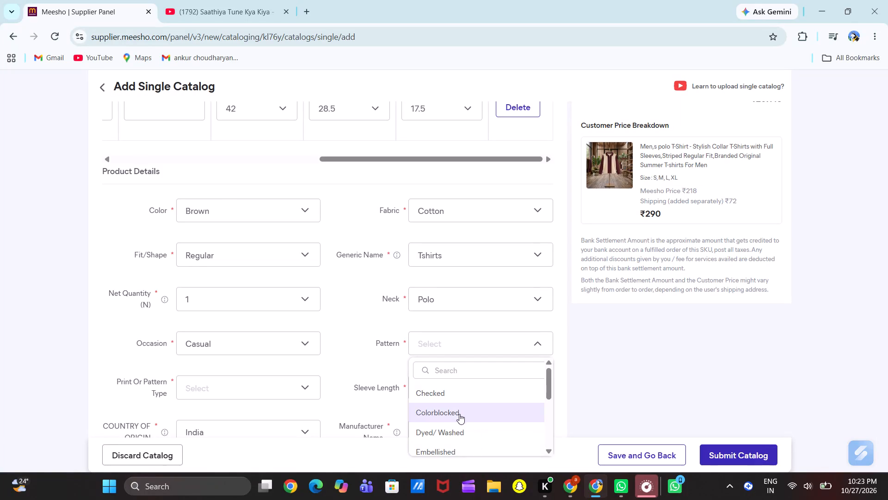
# Set Product 2's pattern to Colorblocked in the product details.
pyautogui.click(458, 410)
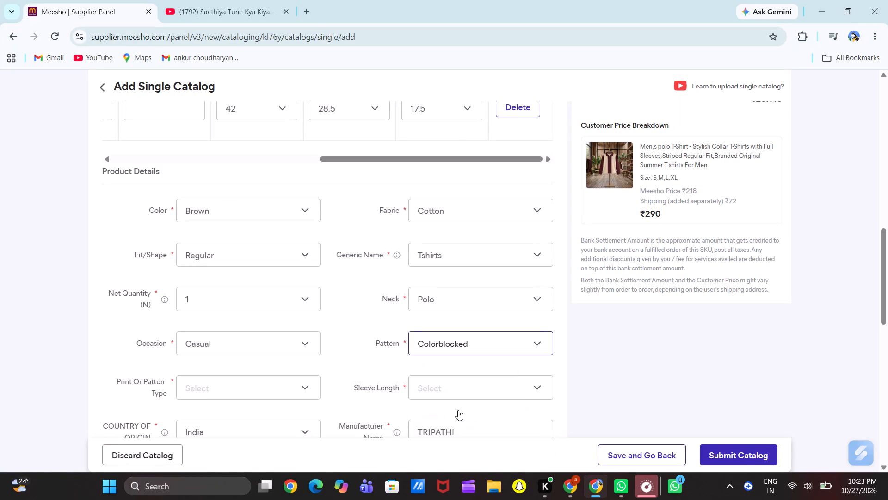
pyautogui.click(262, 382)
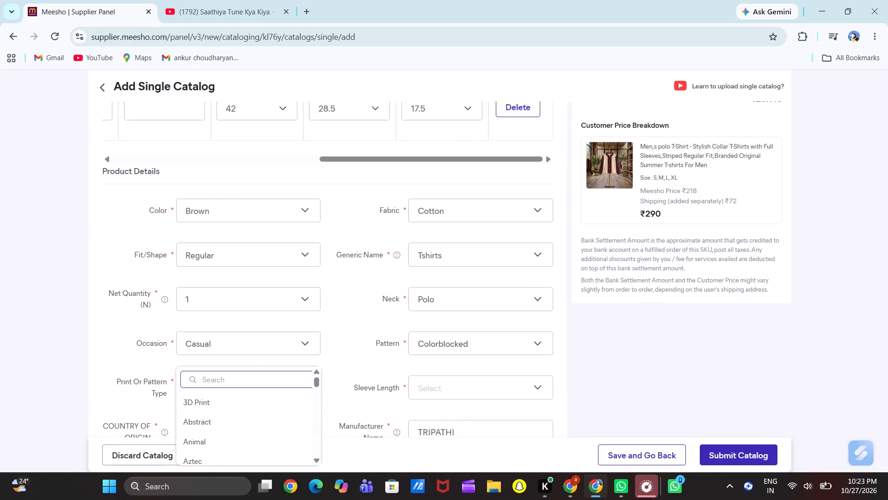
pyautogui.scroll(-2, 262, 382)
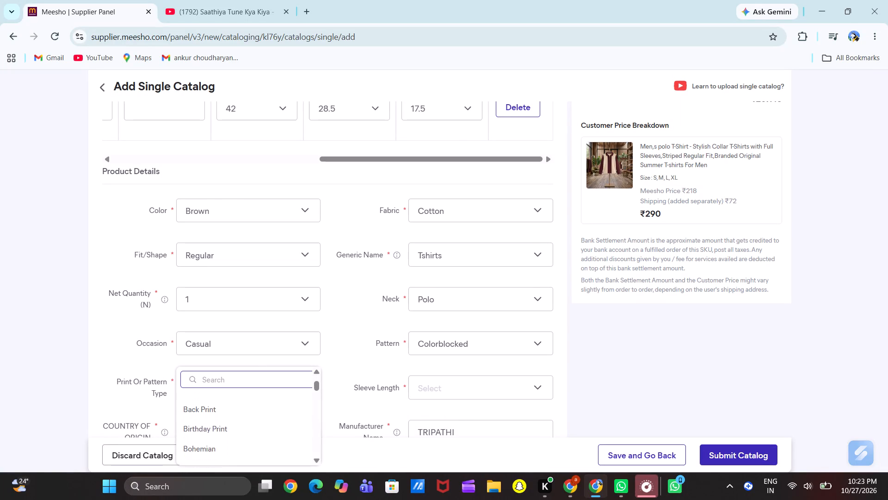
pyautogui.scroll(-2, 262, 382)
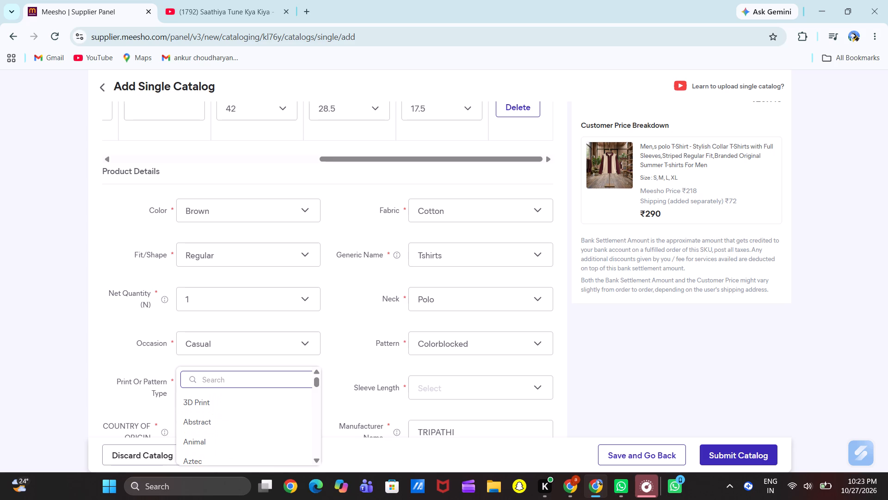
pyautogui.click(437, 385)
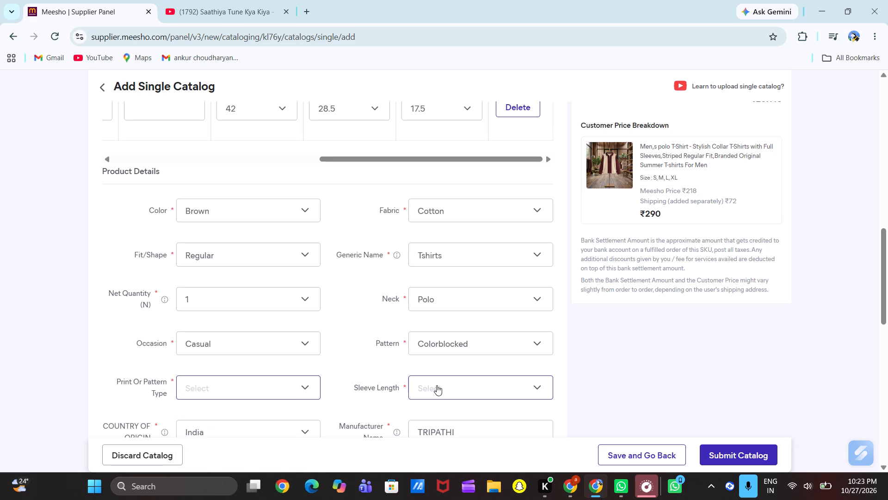
# Open Product 2's sleeve length selection in the product details.
pyautogui.click(481, 383)
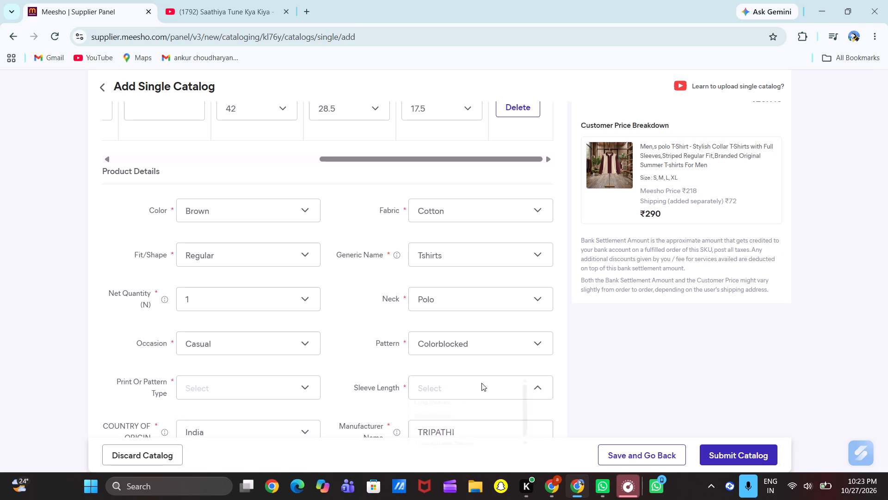
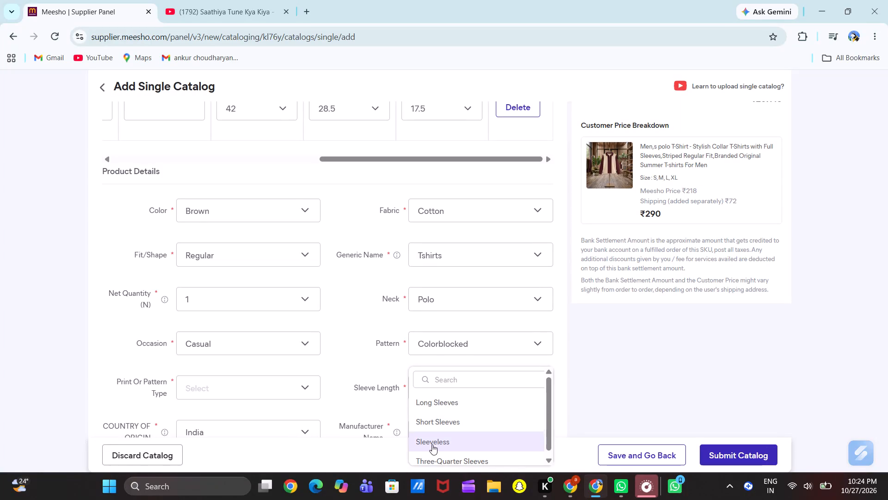
# Set Product 2's sleeve length to Long Sleeves in the product details.
pyautogui.scroll(-1, 437, 451)
pyautogui.scroll(1, 437, 451)
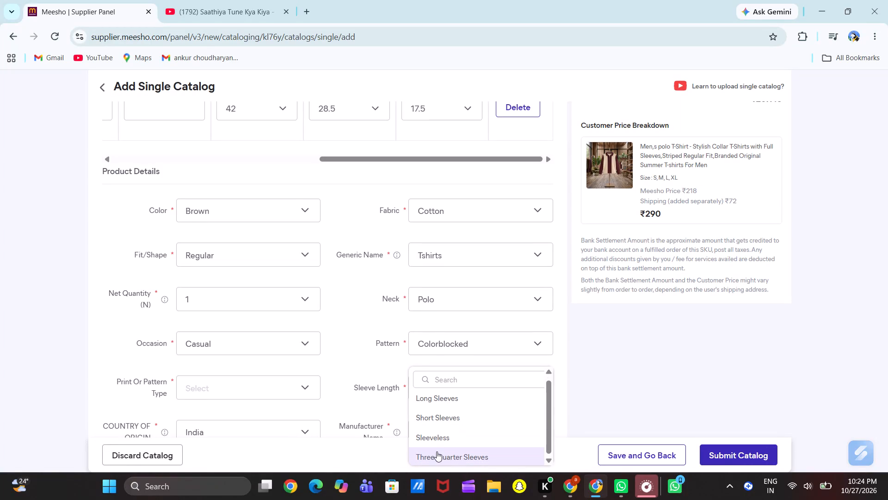
pyautogui.scroll(1, 437, 451)
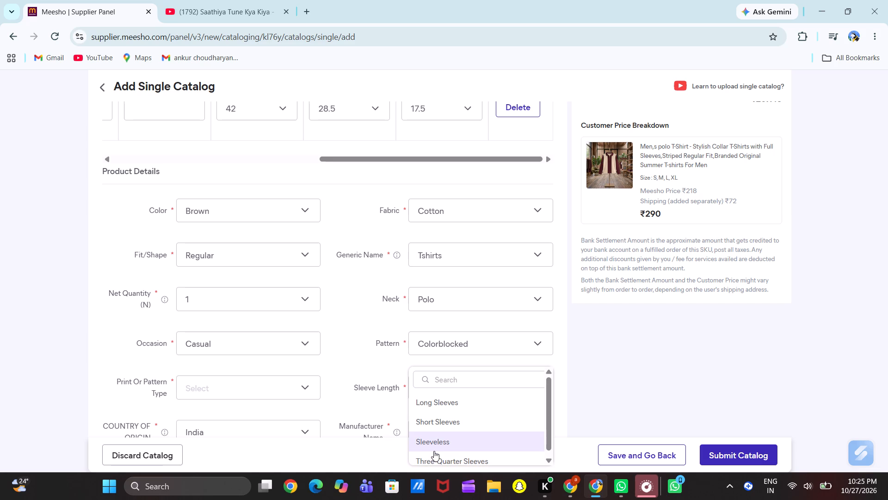
pyautogui.click(443, 398)
# Set Product 2's print or pattern type to Colorblocked in the product details.
pyautogui.click(247, 386)
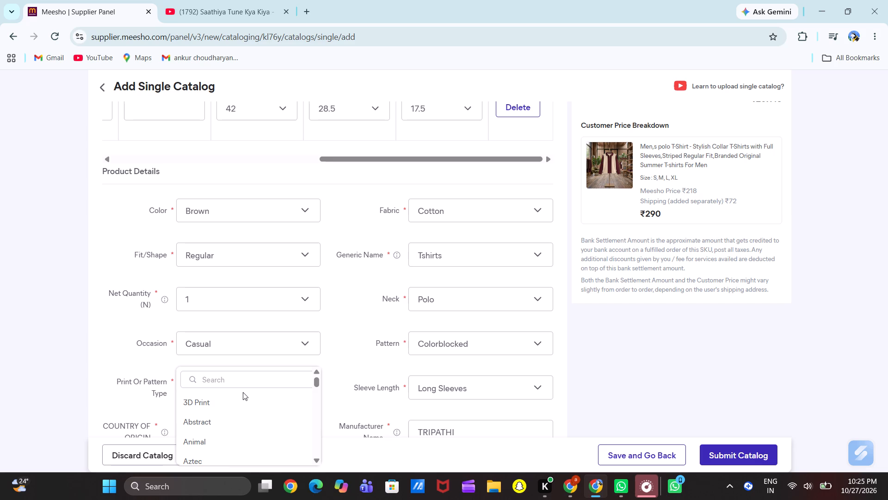
pyautogui.scroll(-1, 227, 421)
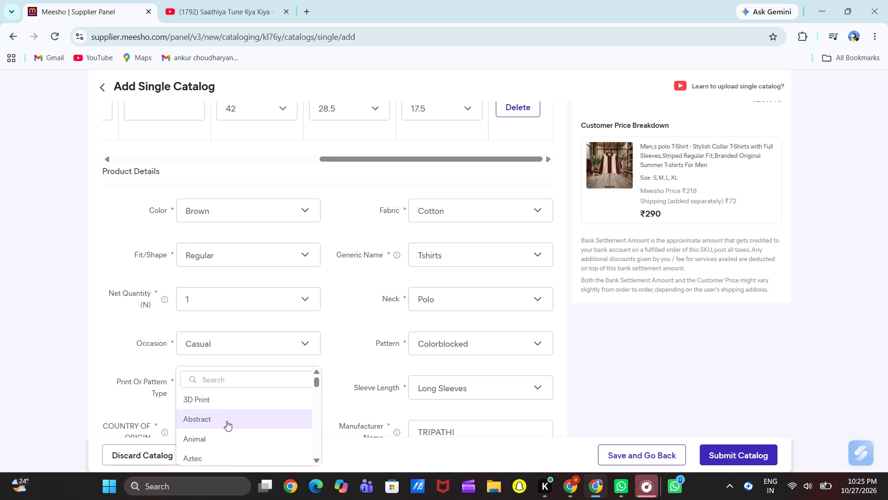
pyautogui.scroll(-4, 227, 421)
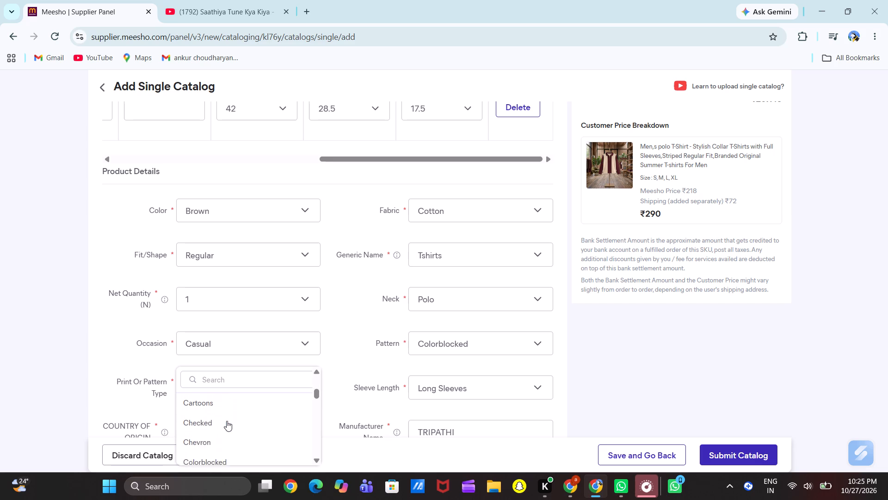
pyautogui.scroll(-3, 227, 421)
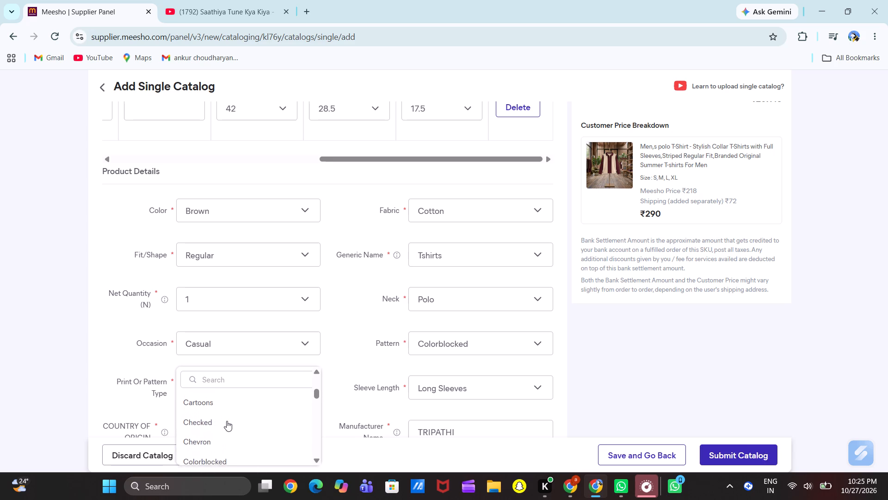
pyautogui.scroll(2, 227, 421)
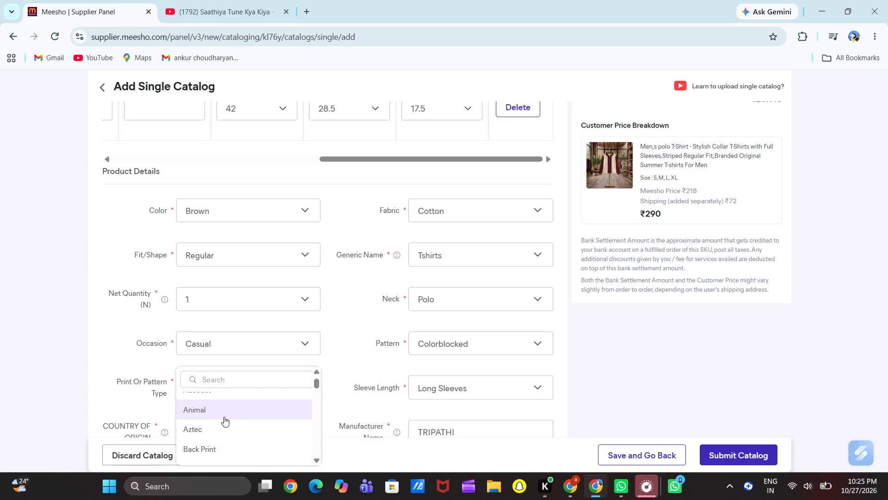
pyautogui.scroll(-3, 224, 417)
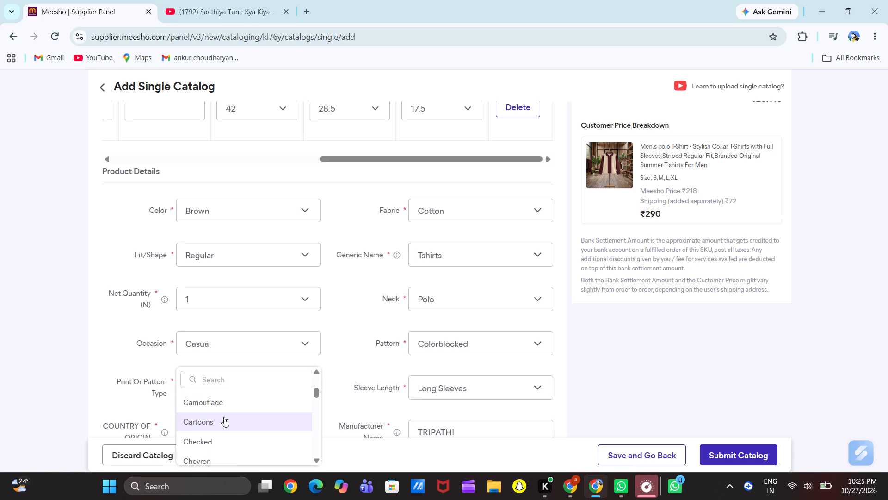
pyautogui.scroll(-1, 224, 417)
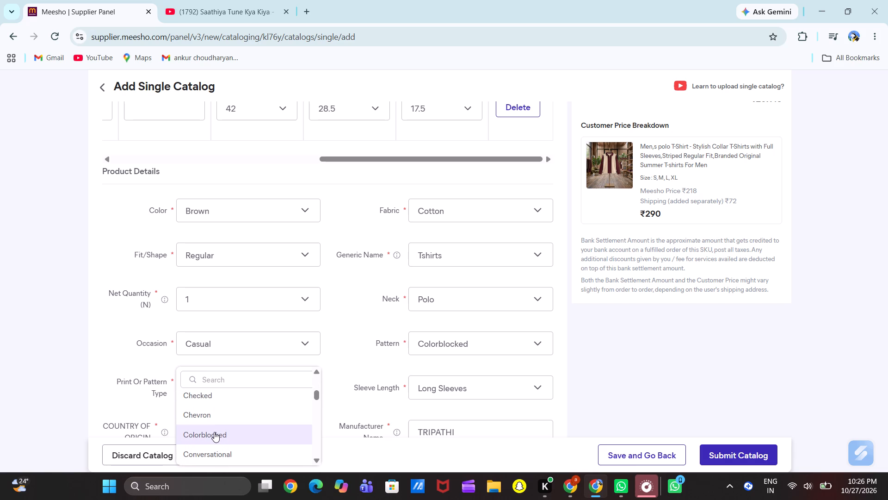
pyautogui.click(214, 432)
# Set Product 2's style to Korean and its length to Regular under Other Attributes.
pyautogui.scroll(-4, 333, 386)
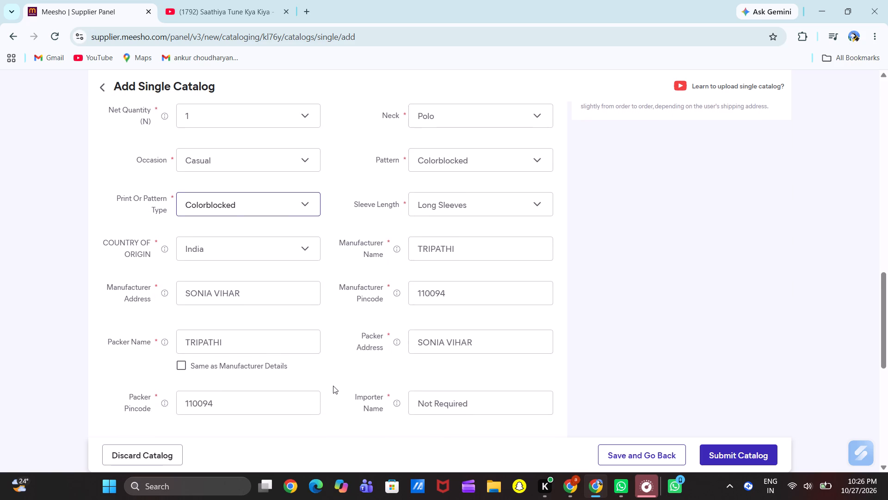
pyautogui.scroll(-5, 333, 386)
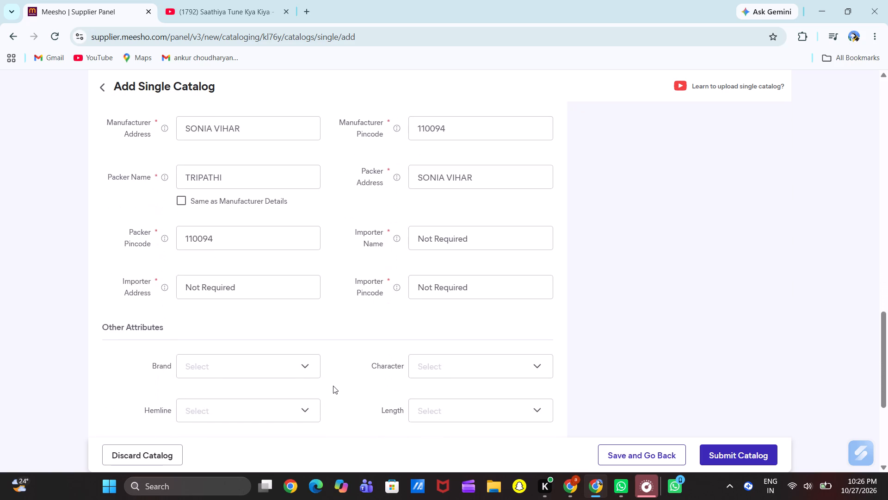
pyautogui.scroll(-1, 333, 386)
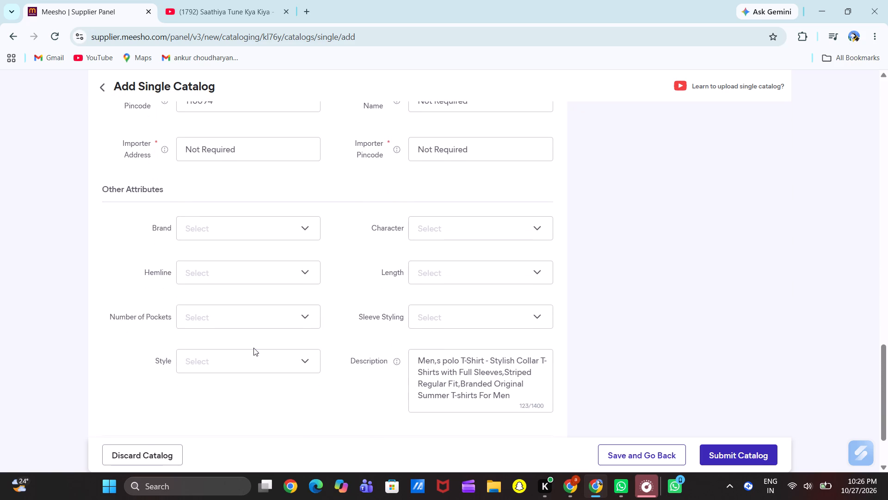
pyautogui.click(253, 368)
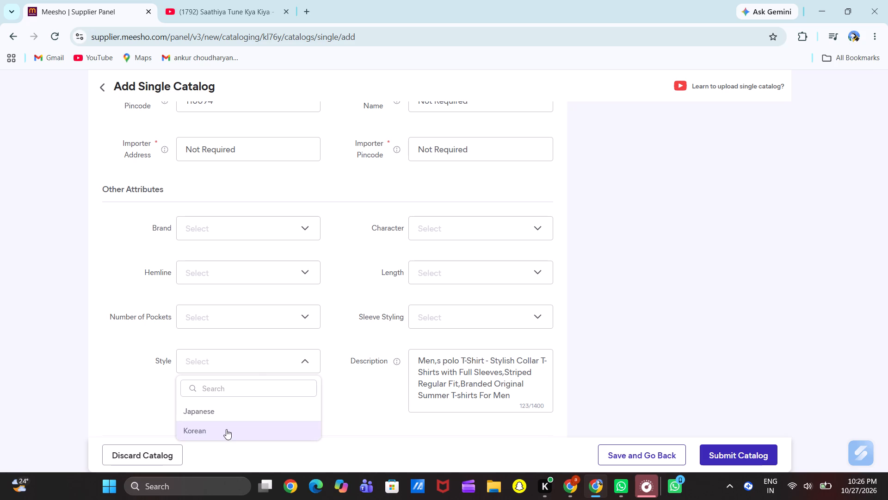
pyautogui.click(226, 429)
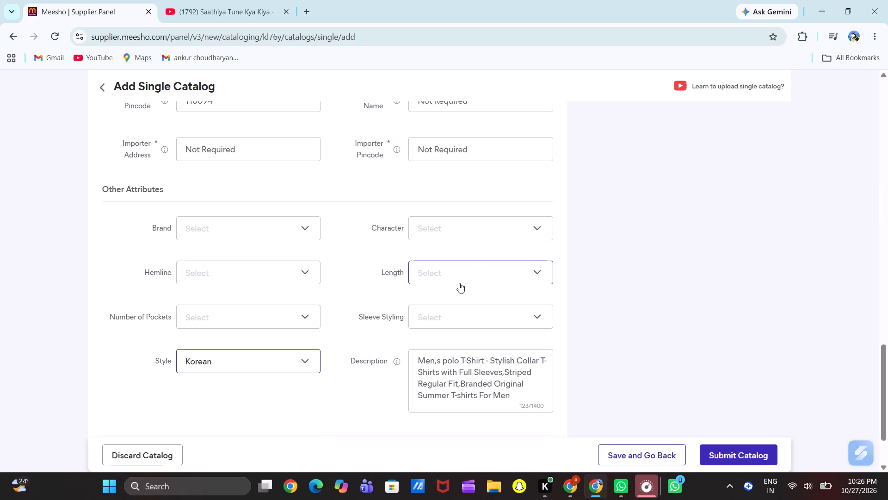
pyautogui.click(462, 281)
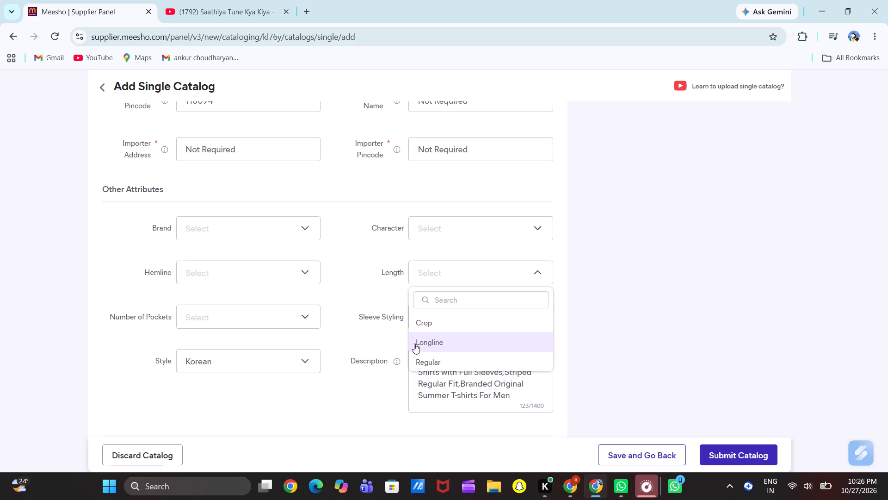
pyautogui.click(424, 359)
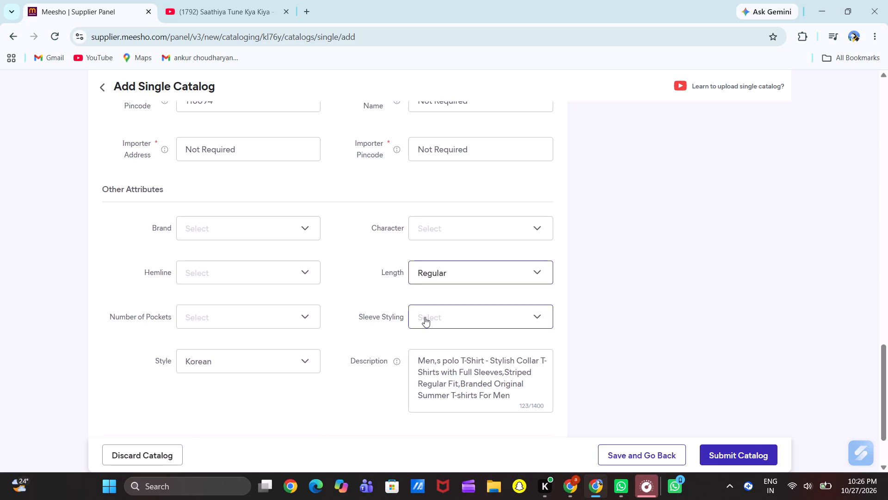
pyautogui.click(425, 317)
pyautogui.click(386, 370)
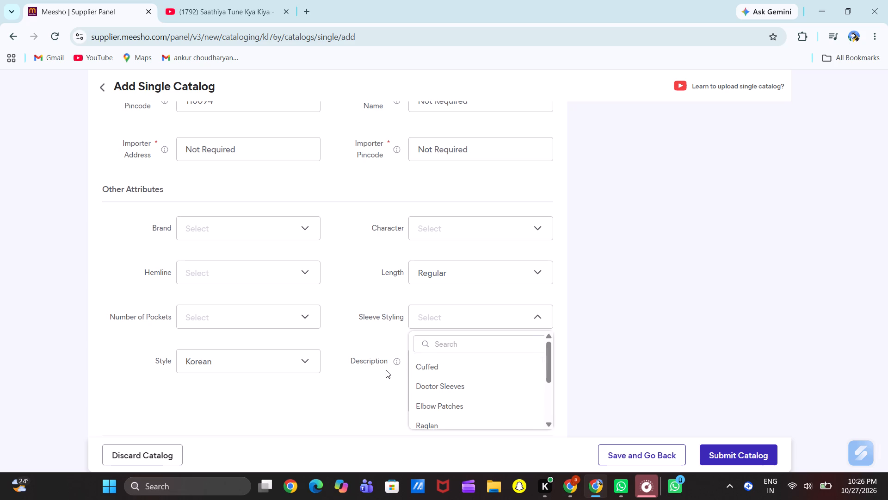
# Review Product 2's whole form, checking the inventory fields, size measurements, product details and other attributes for completeness.
pyautogui.scroll(-3, 348, 285)
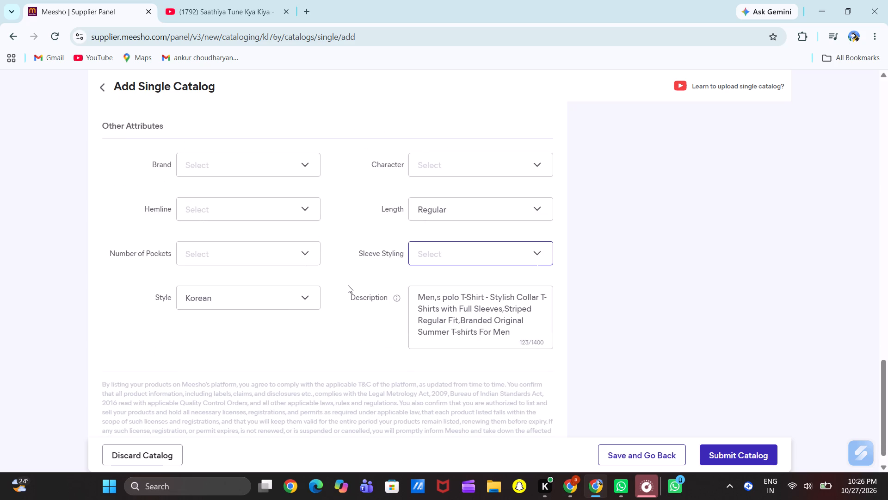
pyautogui.scroll(8, 348, 285)
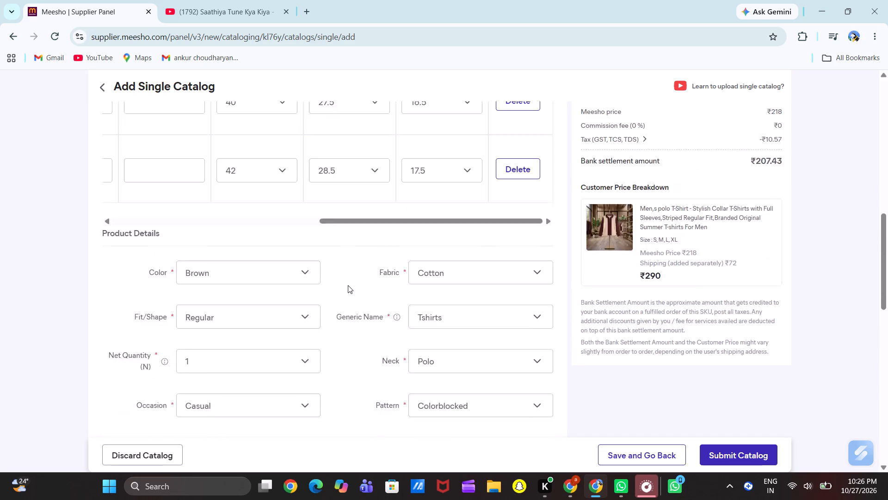
pyautogui.scroll(4, 348, 285)
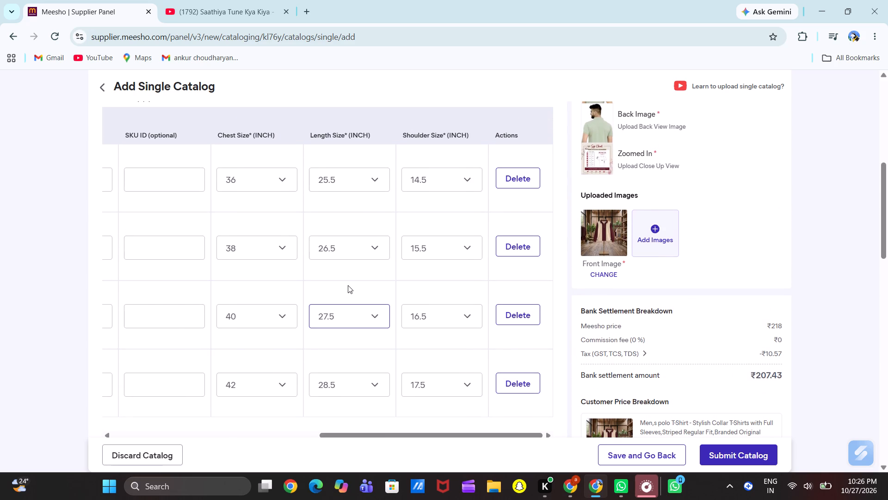
pyautogui.scroll(4, 348, 285)
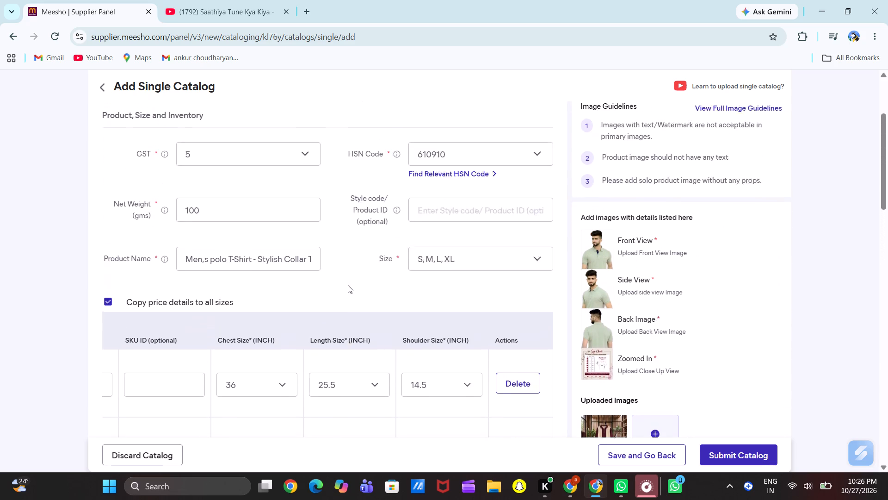
pyautogui.scroll(2, 348, 285)
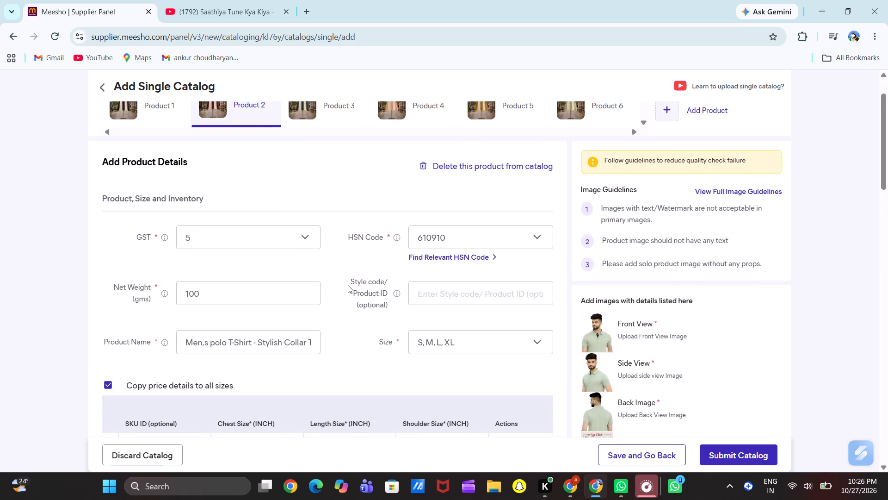
pyautogui.scroll(1, 348, 285)
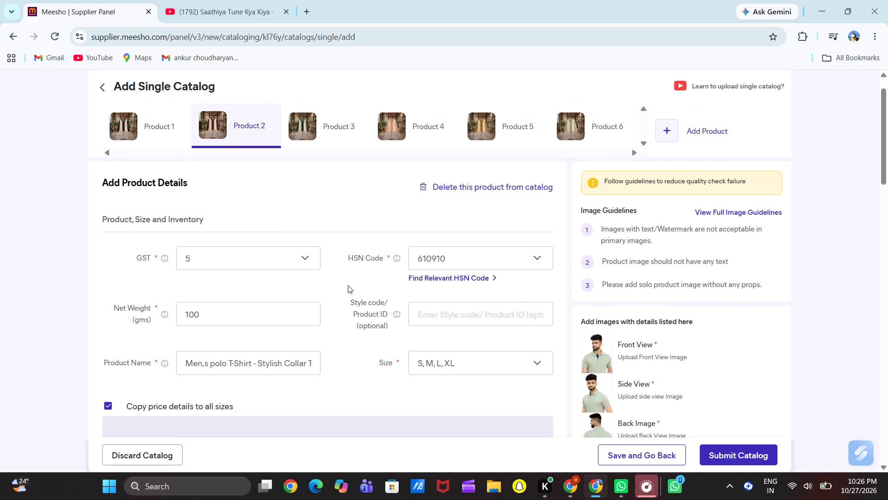
pyautogui.scroll(2, 348, 285)
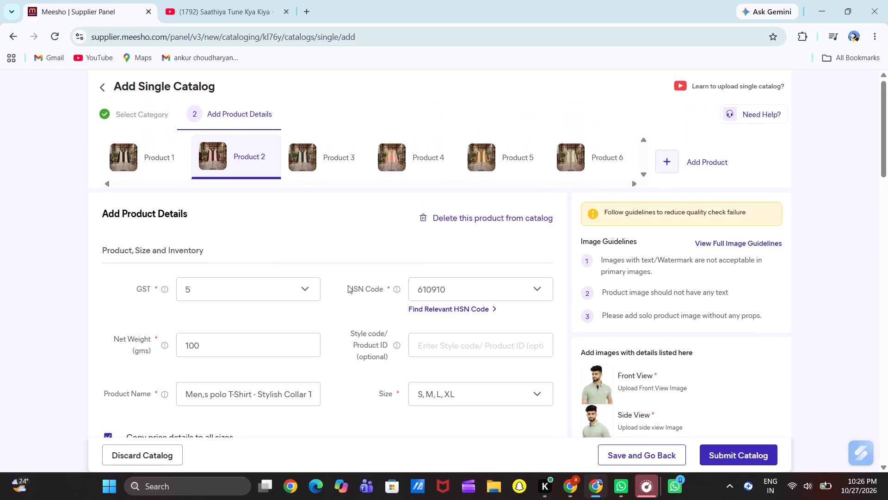
pyautogui.scroll(-3, 348, 285)
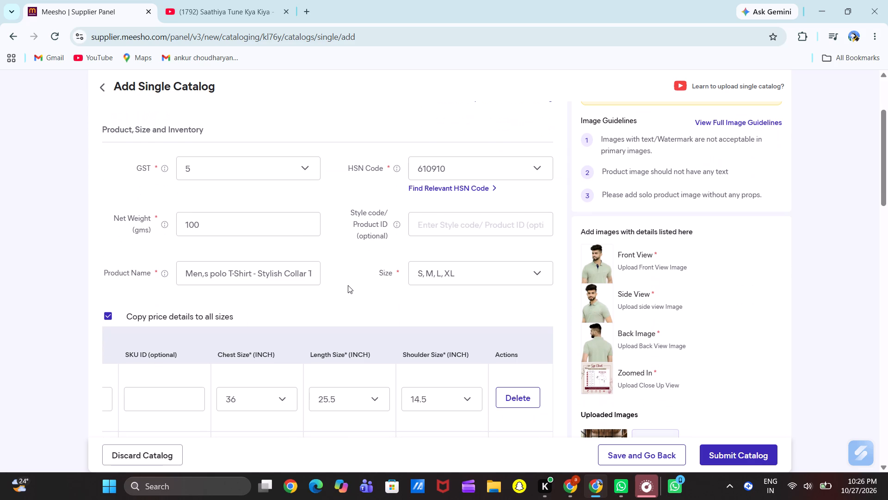
pyautogui.scroll(-1, 348, 285)
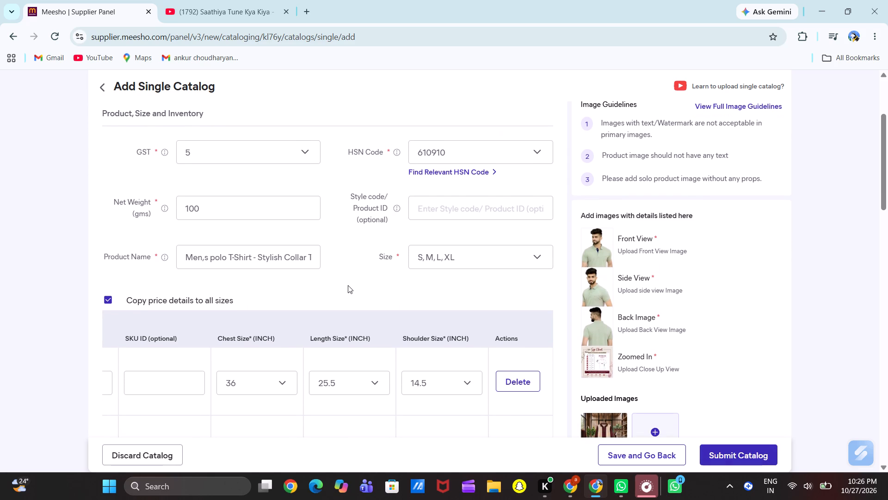
pyautogui.scroll(-1, 348, 285)
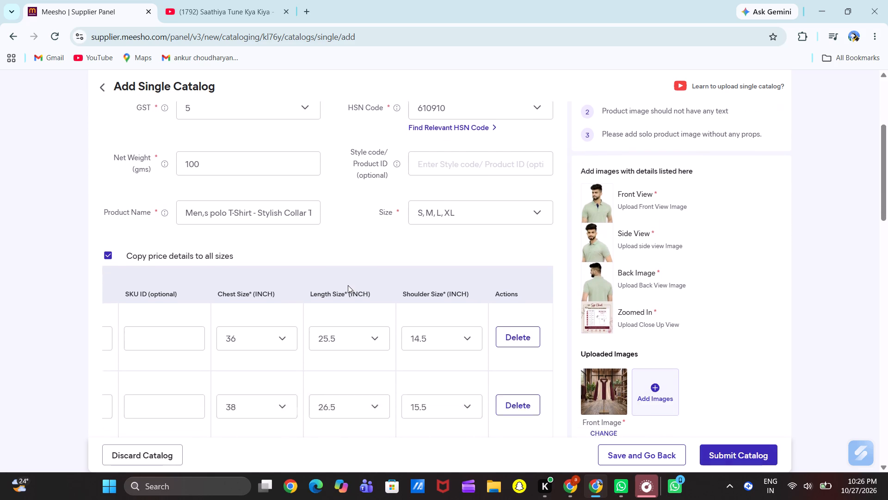
pyautogui.scroll(-3, 348, 285)
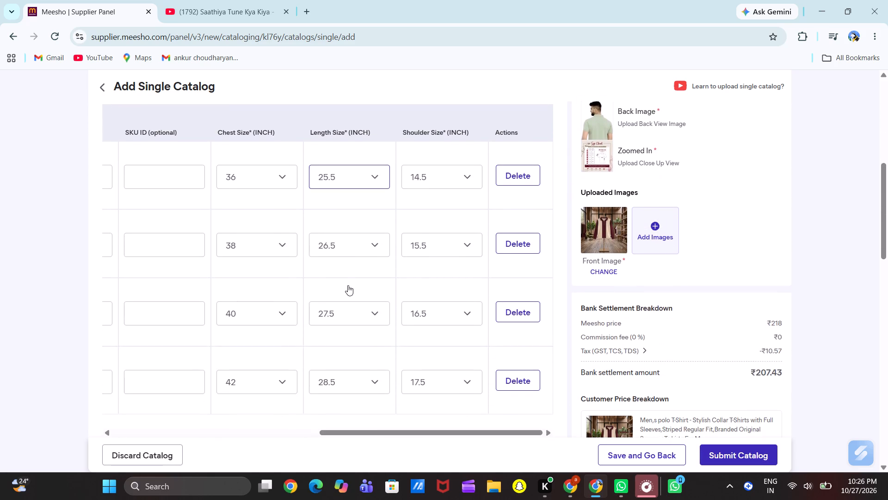
pyautogui.scroll(-3, 348, 285)
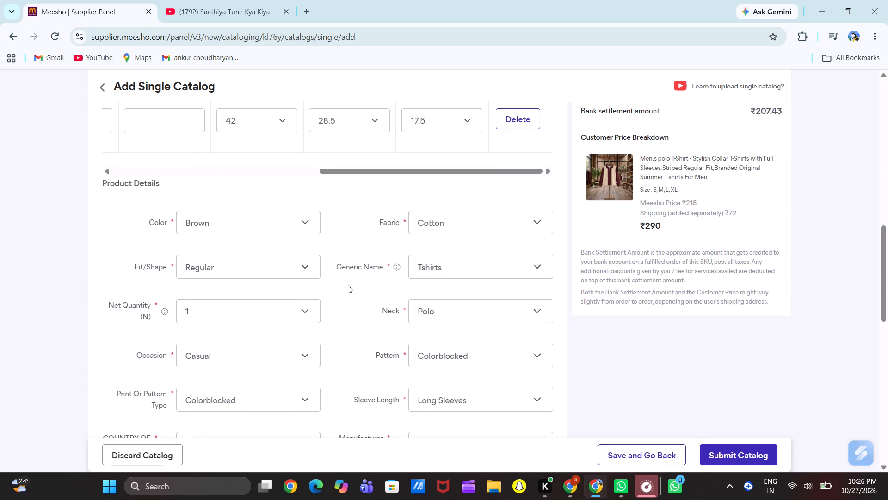
pyautogui.scroll(-5, 348, 285)
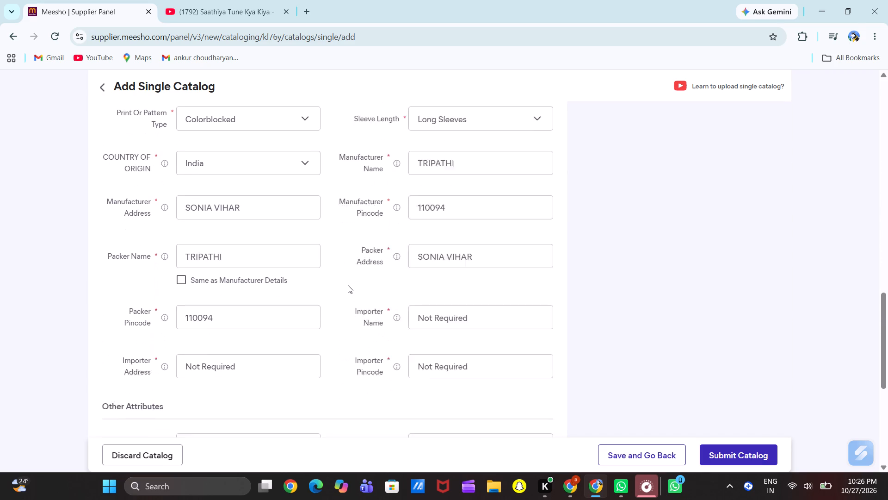
pyautogui.scroll(-3, 348, 285)
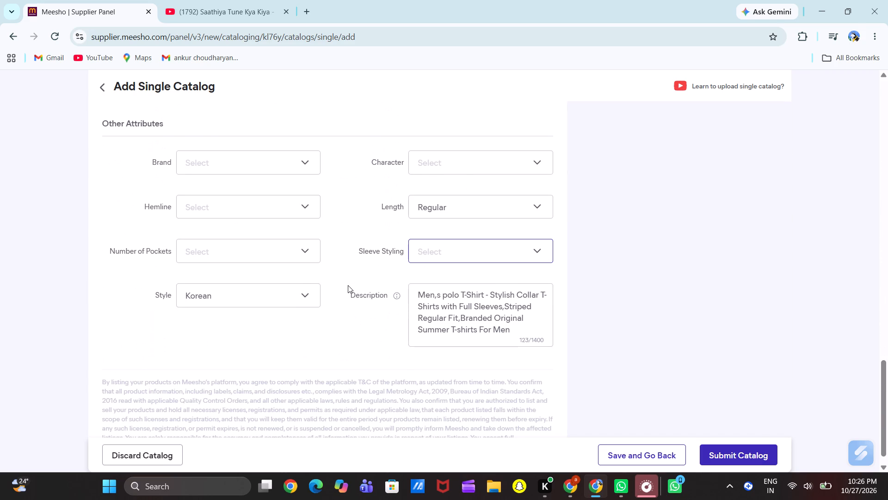
pyautogui.scroll(5, 348, 285)
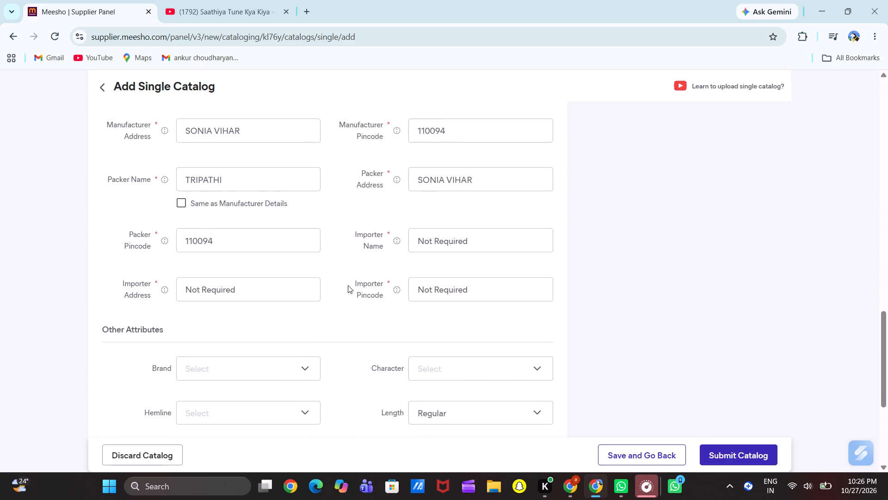
pyautogui.scroll(6, 348, 285)
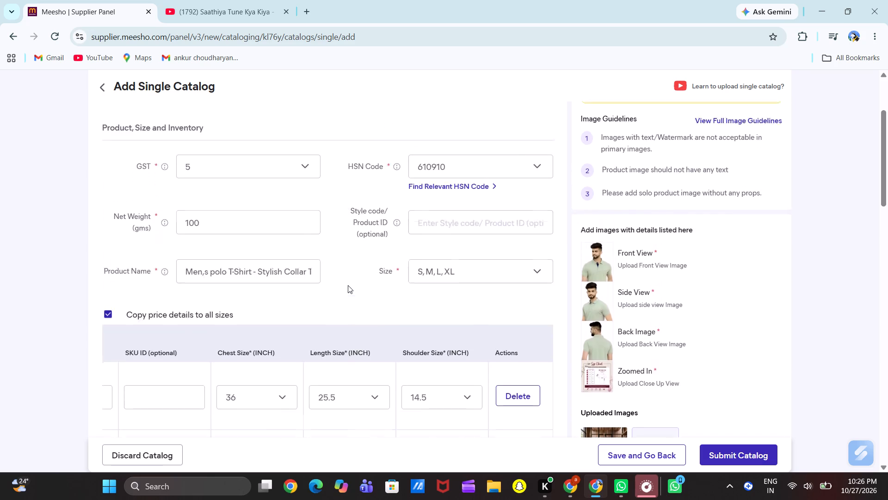
pyautogui.scroll(3, 348, 285)
pyautogui.scroll(-2, 348, 285)
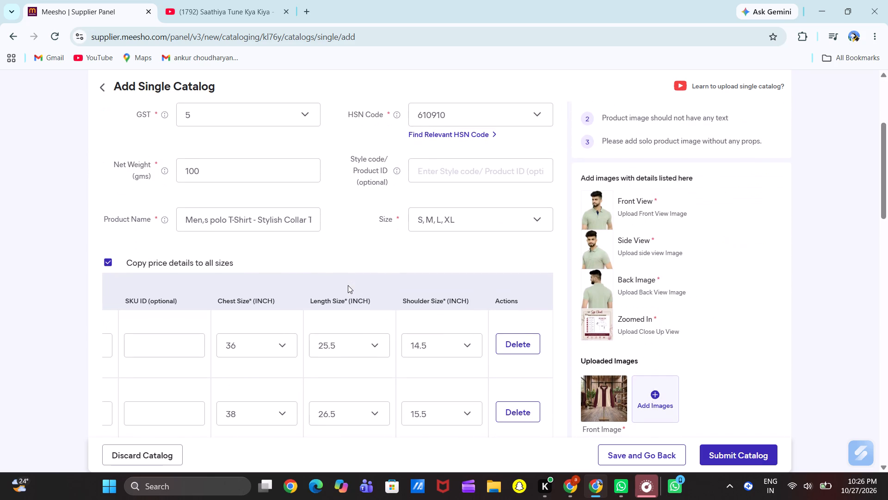
# Recheck Product 2's form, examining the other attributes, manufacturer and packer details, size measurements and inventory fields for anything missing.
pyautogui.scroll(-11, 348, 285)
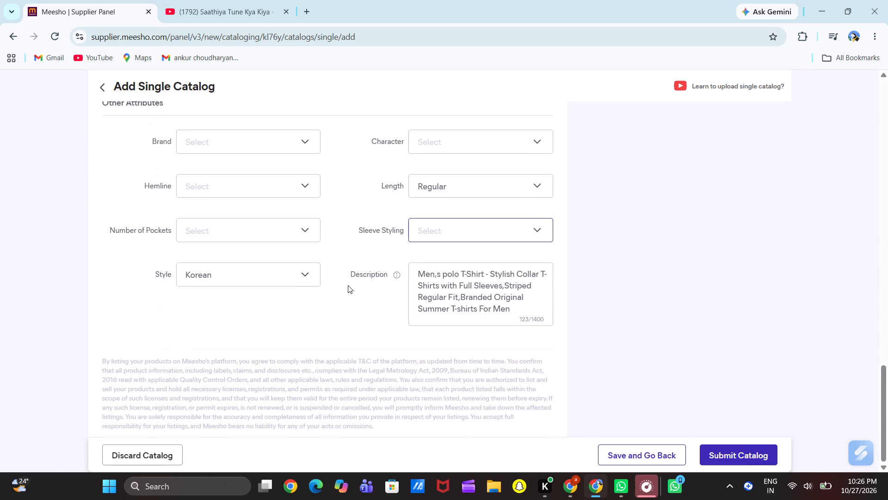
pyautogui.scroll(-1, 348, 285)
pyautogui.scroll(2, 356, 245)
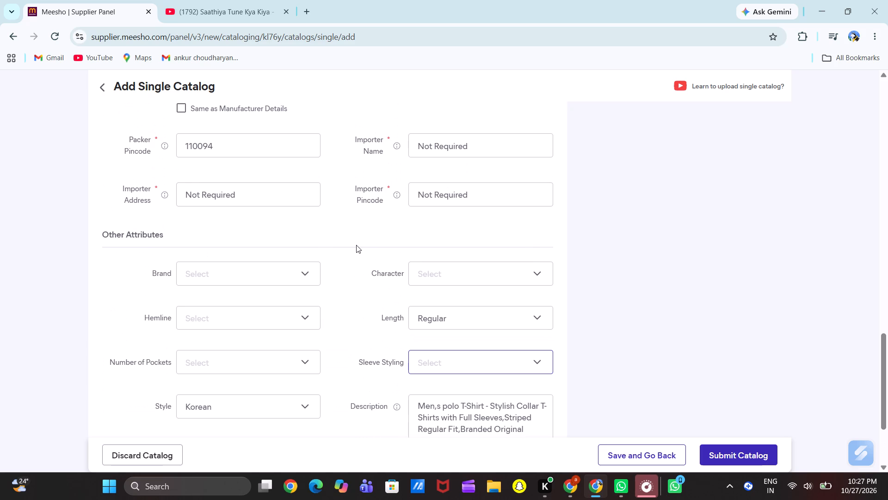
pyautogui.scroll(1, 356, 245)
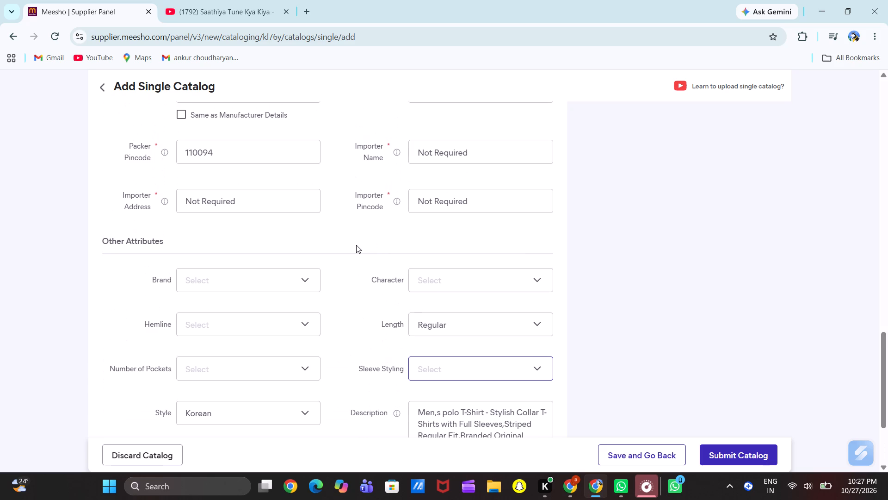
pyautogui.scroll(1, 356, 245)
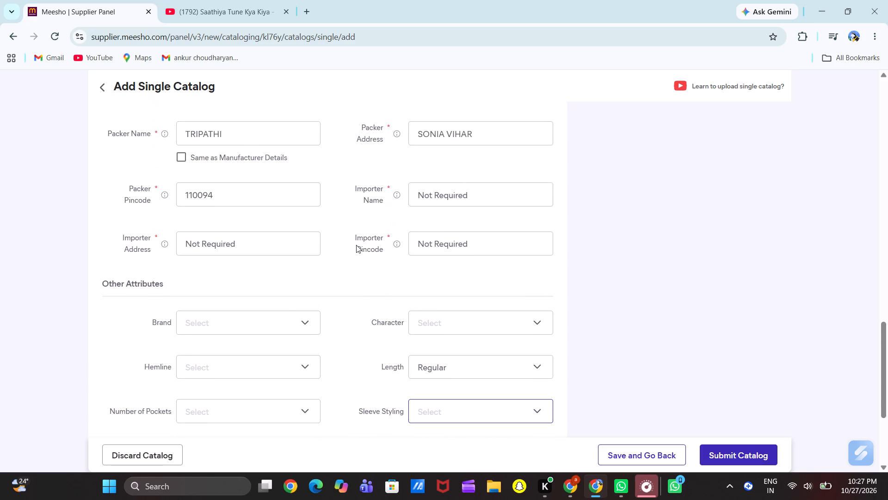
pyautogui.scroll(5, 356, 245)
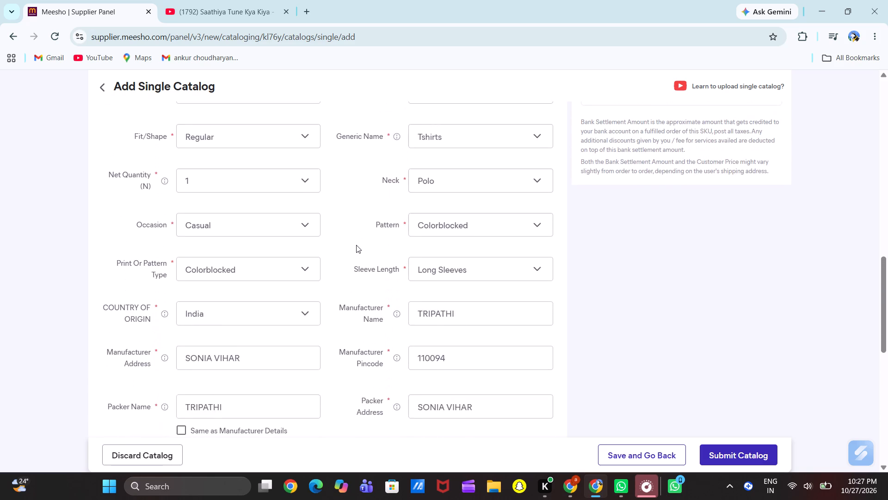
pyautogui.scroll(2, 356, 245)
pyautogui.scroll(-1, 356, 245)
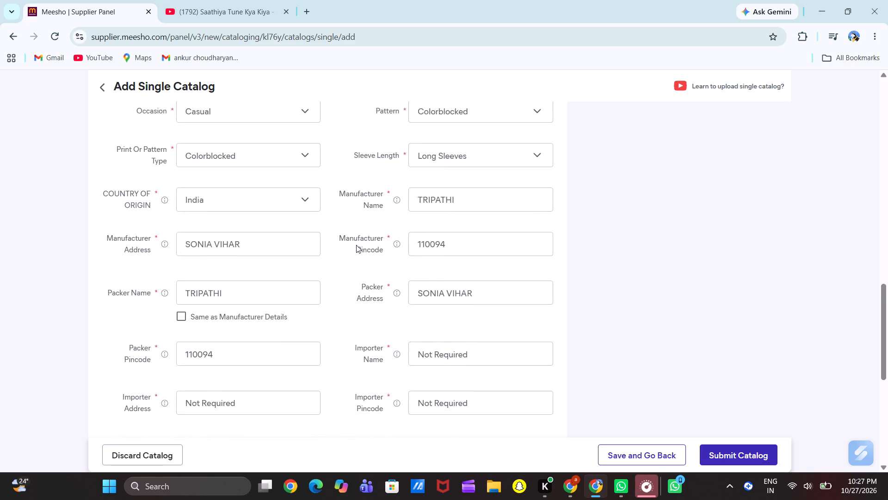
pyautogui.scroll(-3, 356, 245)
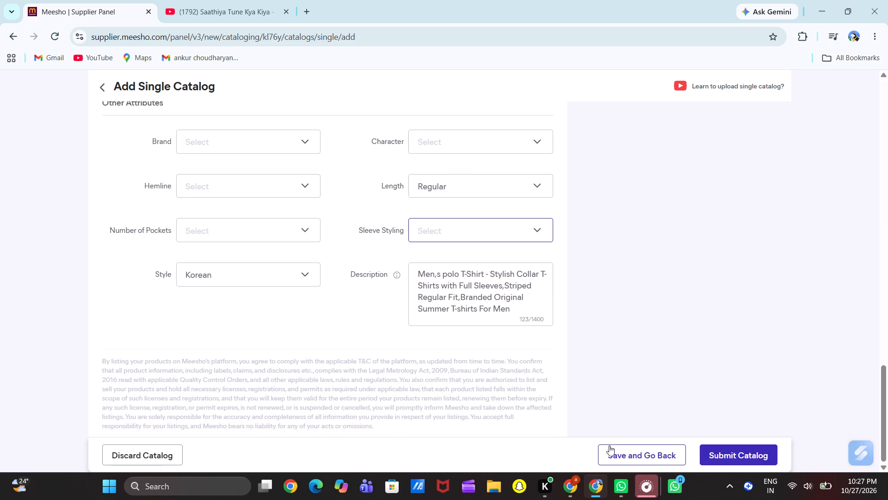
pyautogui.scroll(6, 388, 341)
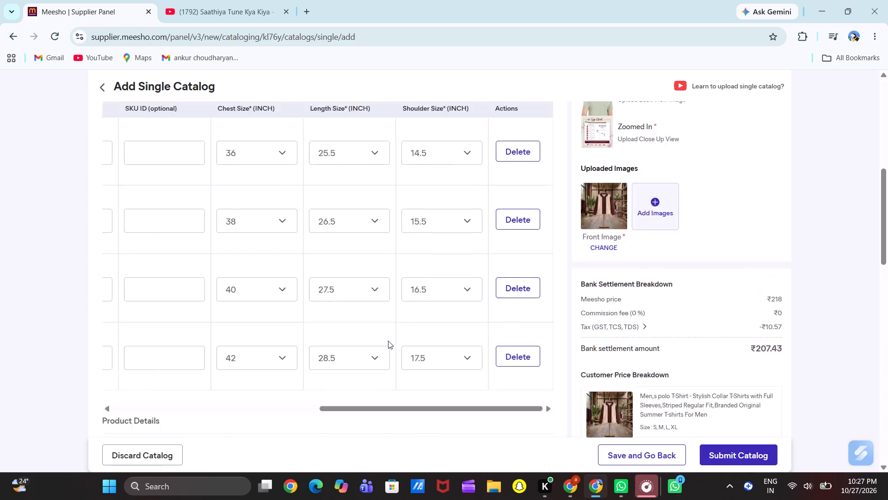
pyautogui.scroll(3, 388, 341)
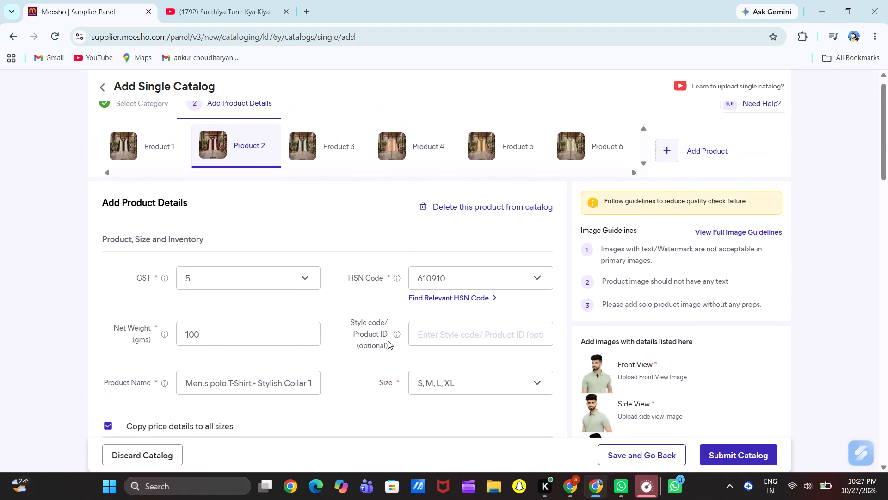
pyautogui.scroll(1, 388, 341)
# Set Product 2's style code/product ID to (((FULL+KARARA_=MAROON))), reusing the previously entered value.
pyautogui.scroll(-1, 388, 341)
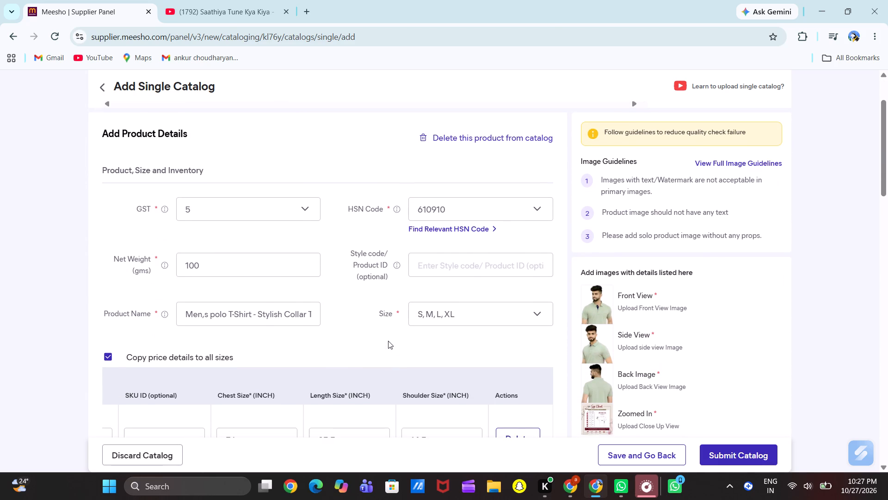
pyautogui.scroll(-1, 388, 341)
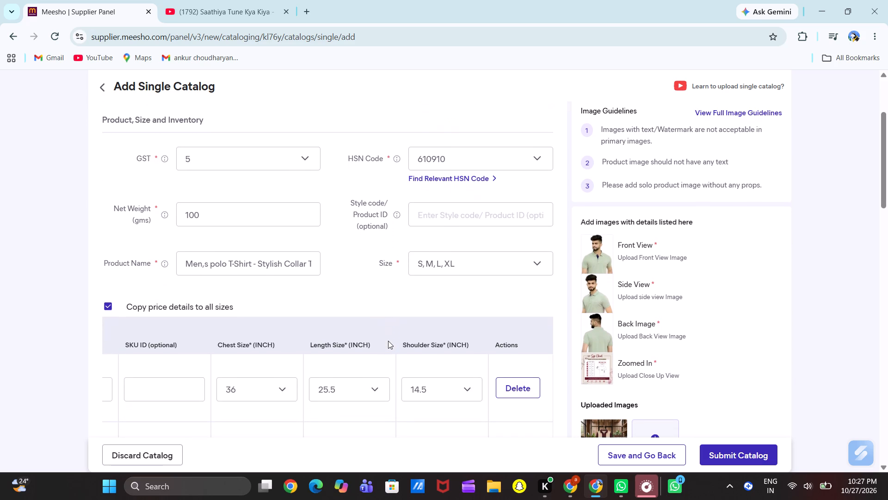
pyautogui.click(442, 214)
pyautogui.click(530, 242)
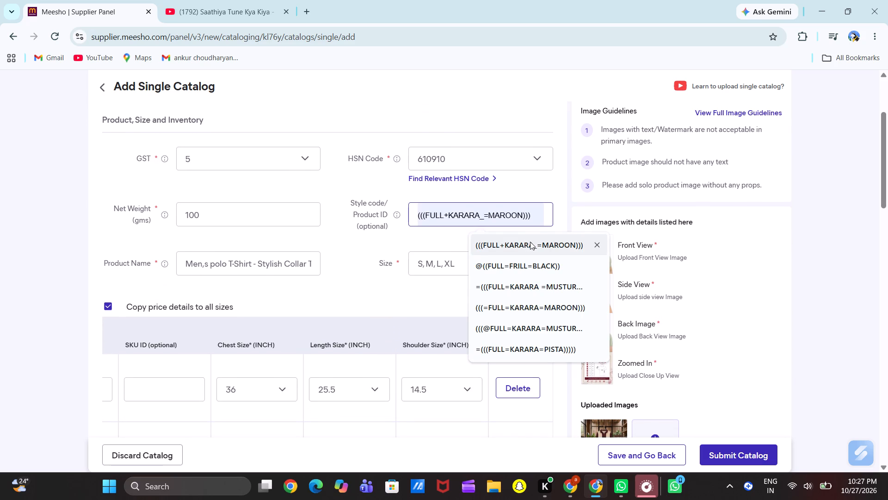
# Check the rest of Product 2's form, from the size measurements to the product details and other attributes.
pyautogui.scroll(-4, 370, 274)
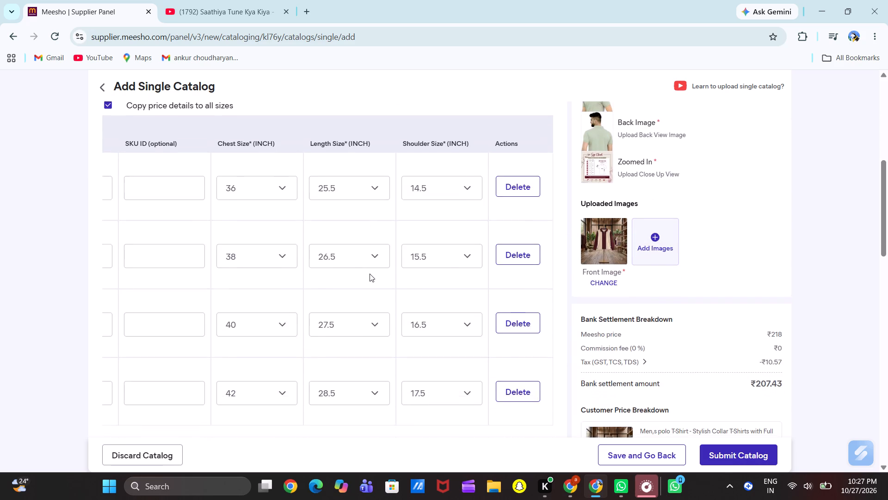
pyautogui.scroll(-6, 370, 274)
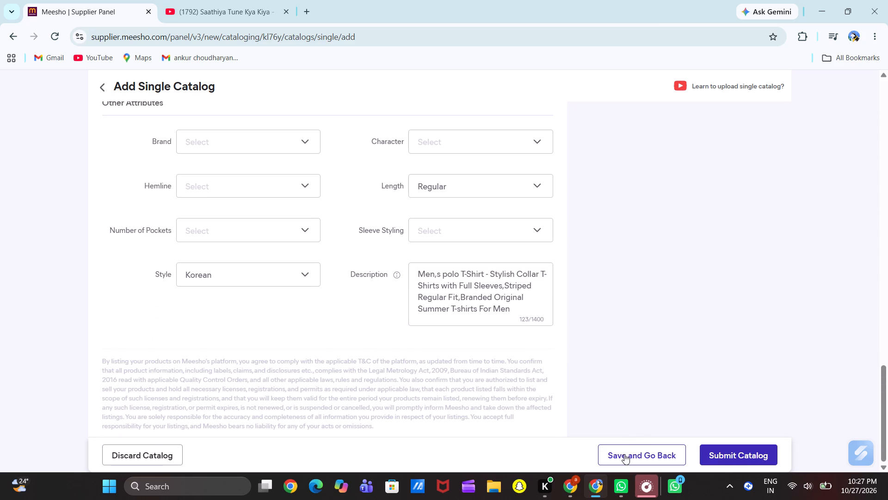
pyautogui.scroll(1, 361, 284)
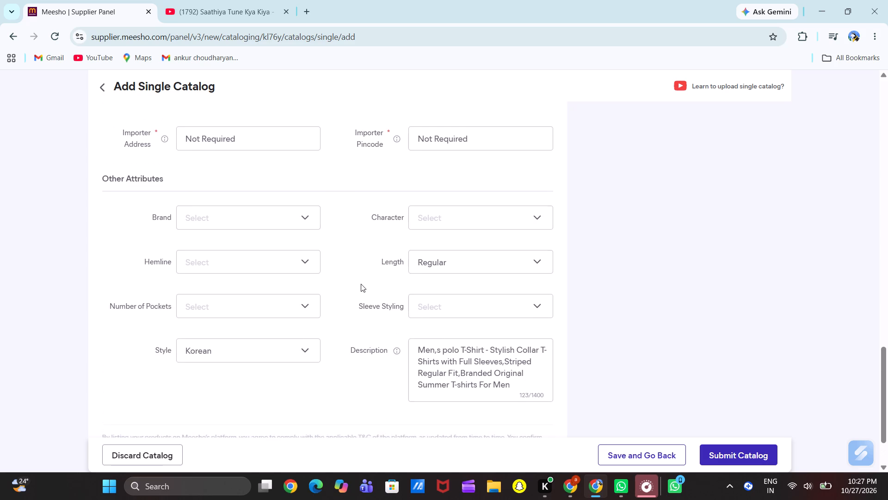
pyautogui.scroll(3, 361, 284)
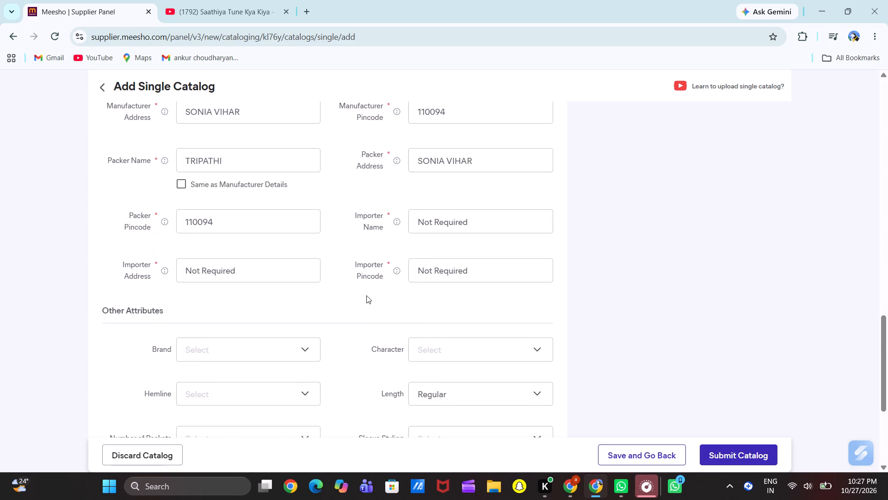
pyautogui.scroll(1, 366, 295)
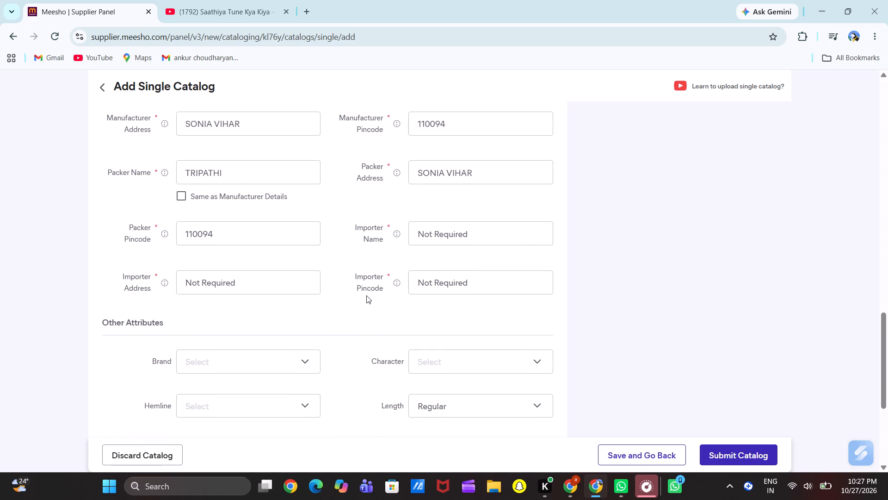
pyautogui.scroll(1, 366, 295)
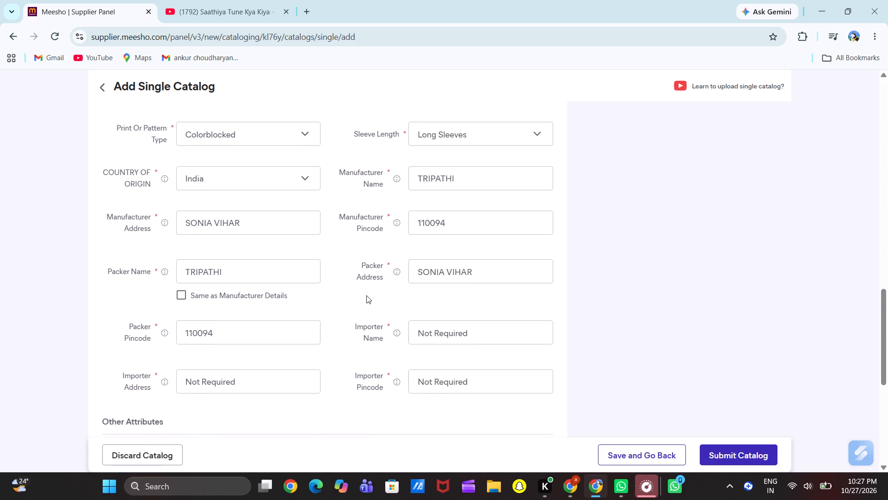
pyautogui.scroll(1, 366, 295)
pyautogui.scroll(-9, 366, 295)
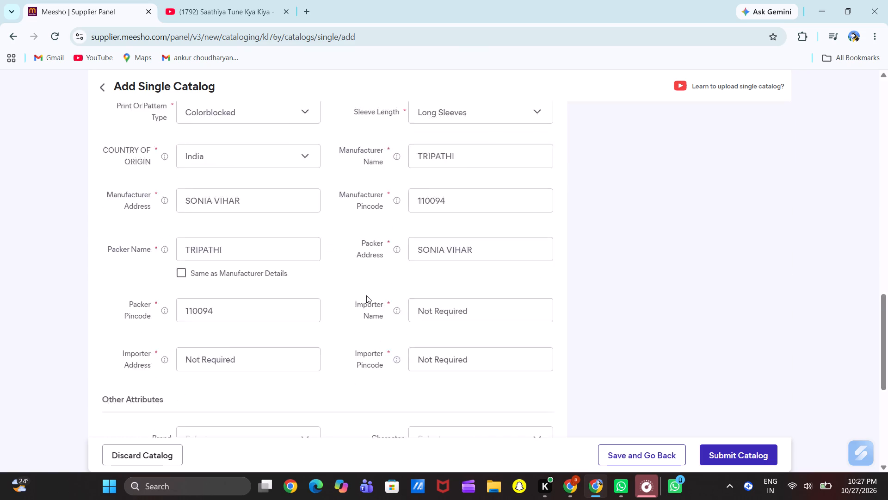
pyautogui.scroll(-4, 366, 295)
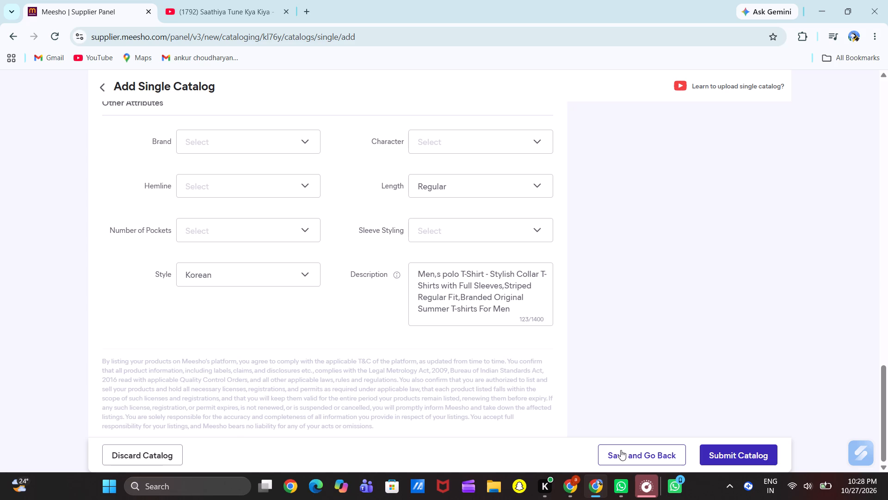
# Save the catalog draft and return to the catalog uploads list.
pyautogui.click(621, 450)
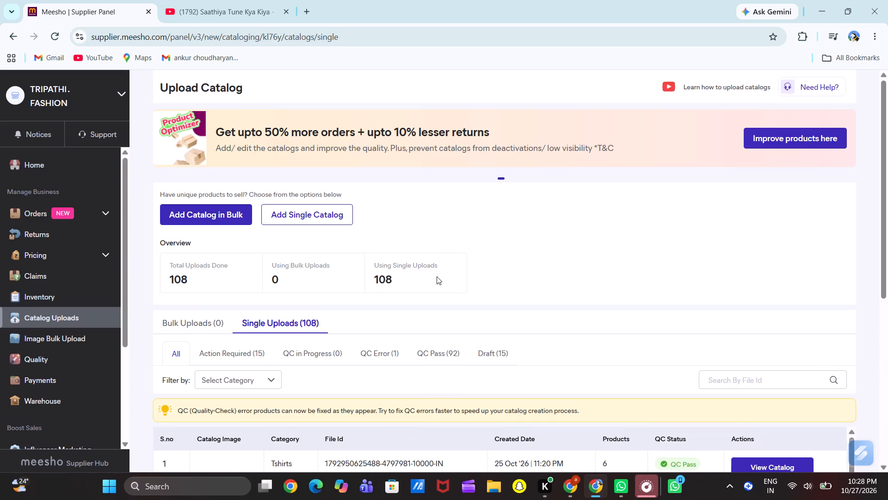
# Open the draft Tshirts catalog created 17 Oct '26 at 07:46 PM for editing.
pyautogui.scroll(-3, 534, 306)
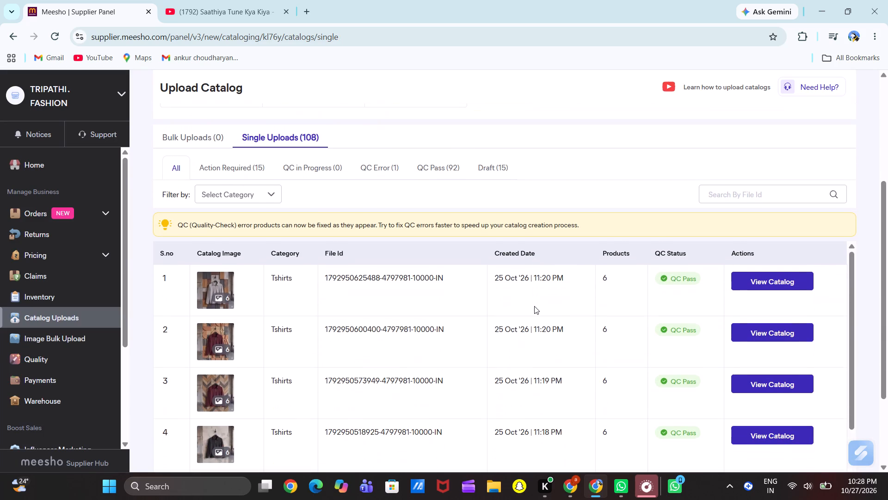
pyautogui.scroll(-11, 534, 306)
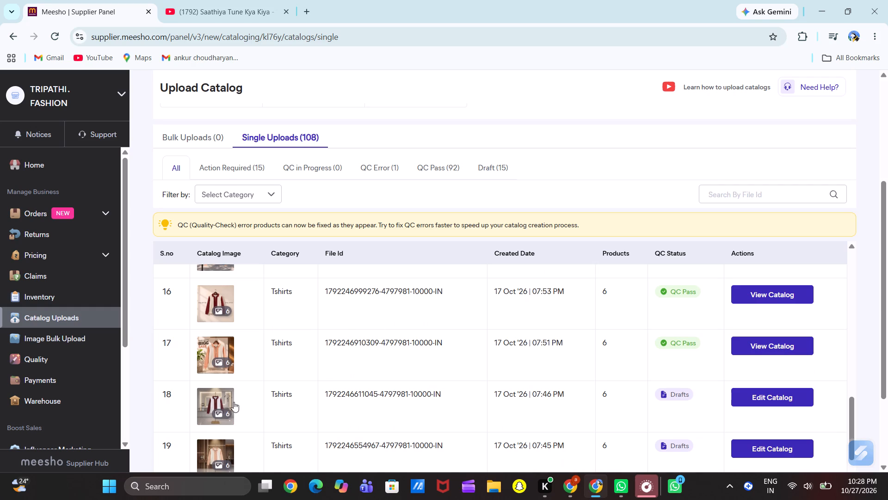
pyautogui.click(765, 397)
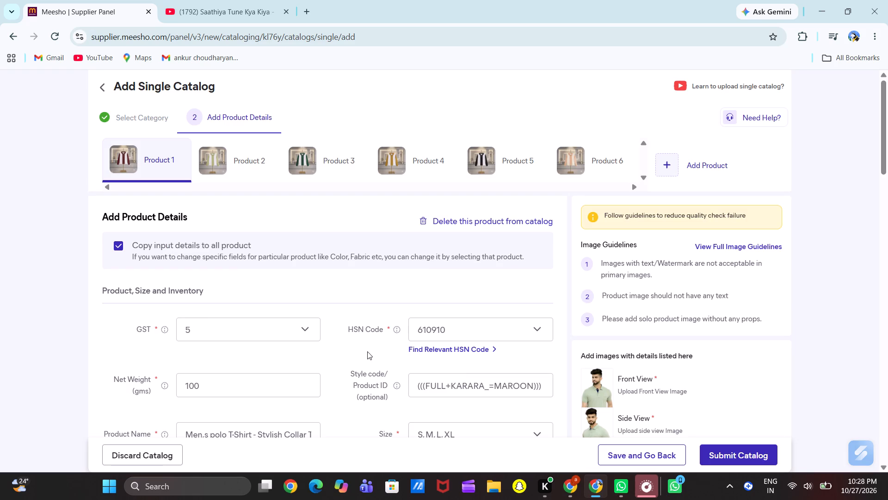
# Set the chest size for size M of Product 1 to 38 inches in the size table.
pyautogui.scroll(-5, 360, 368)
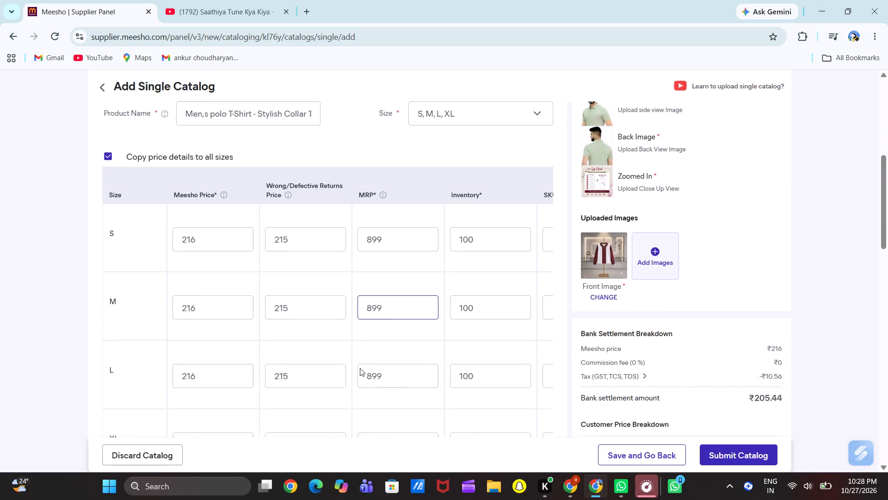
pyautogui.scroll(-1, 360, 368)
pyautogui.hscroll(-3, 468, 321)
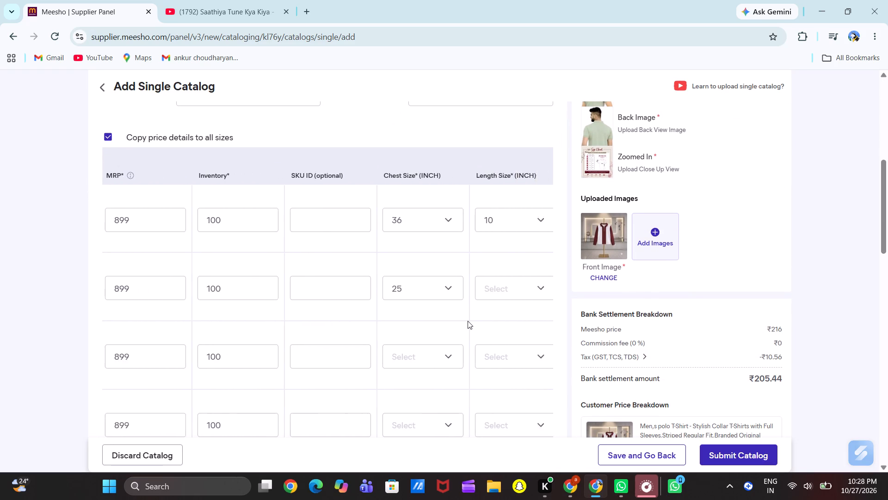
pyautogui.hscroll(-2, 468, 321)
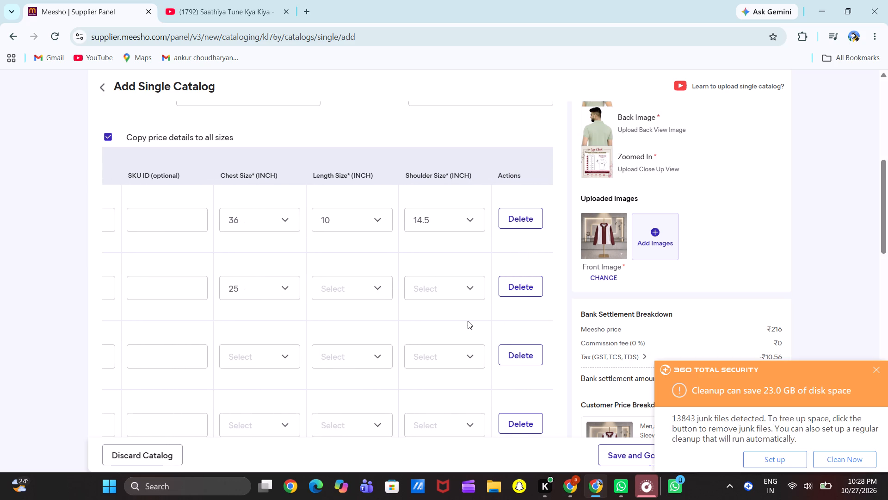
pyautogui.hscroll(-1, 468, 321)
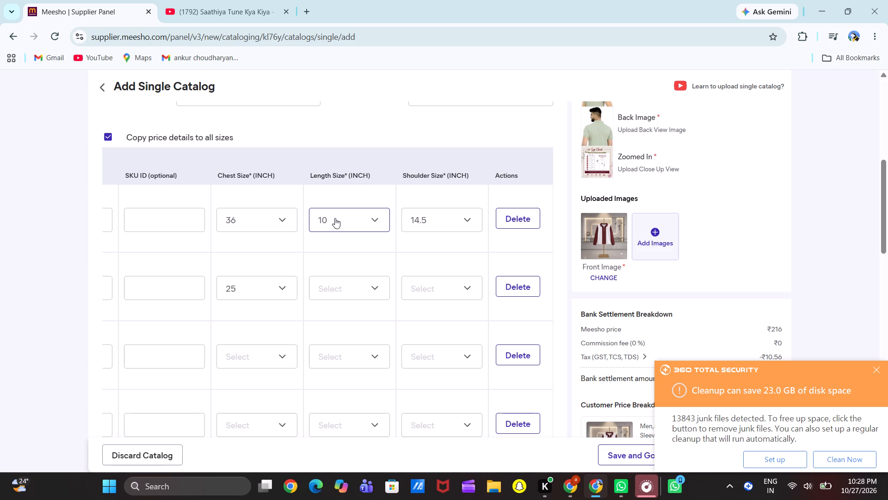
pyautogui.click(249, 283)
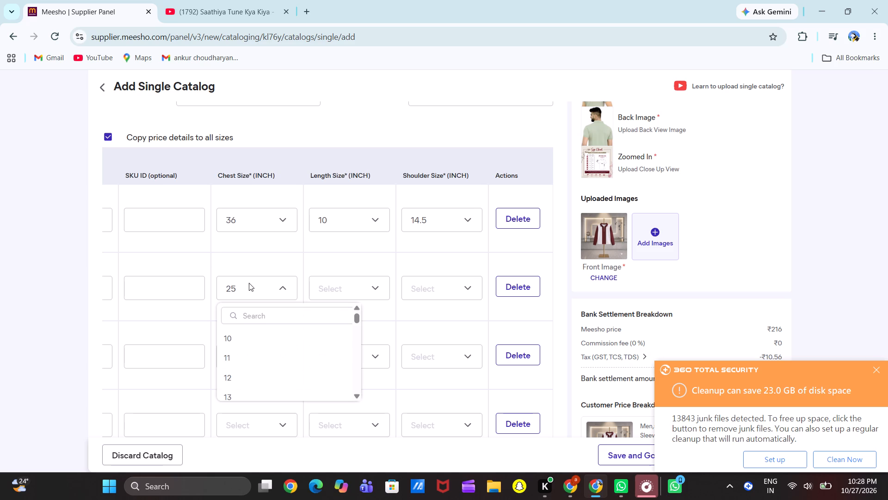
pyautogui.write('38')
pyautogui.click(256, 316)
pyautogui.write('38')
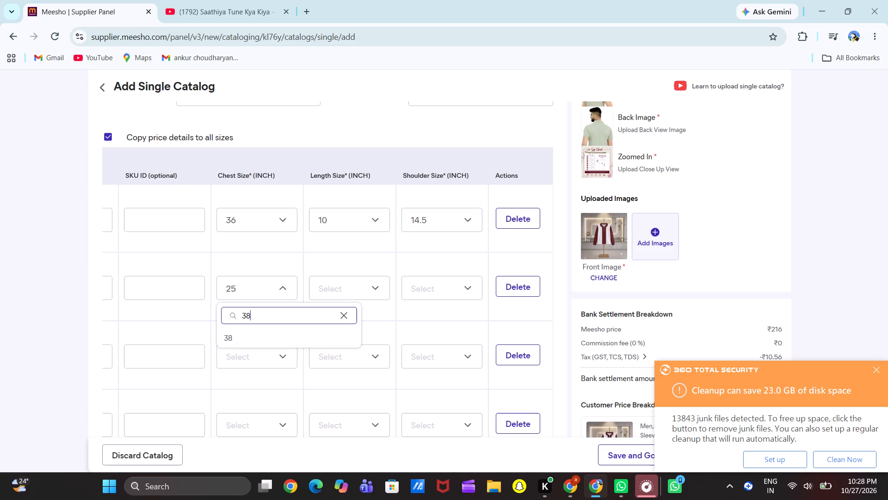
pyautogui.click(251, 334)
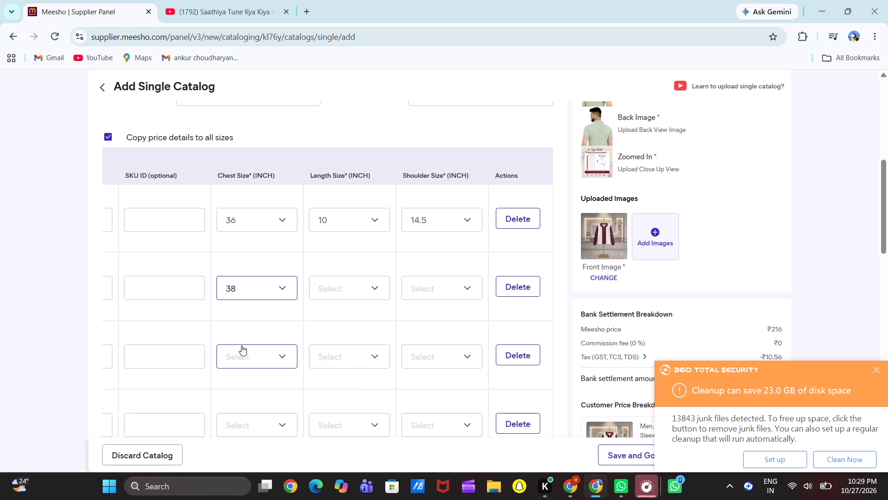
# Set the chest size to 40 inches for size L and 42 inches for size XL in the size table.
pyautogui.click(241, 345)
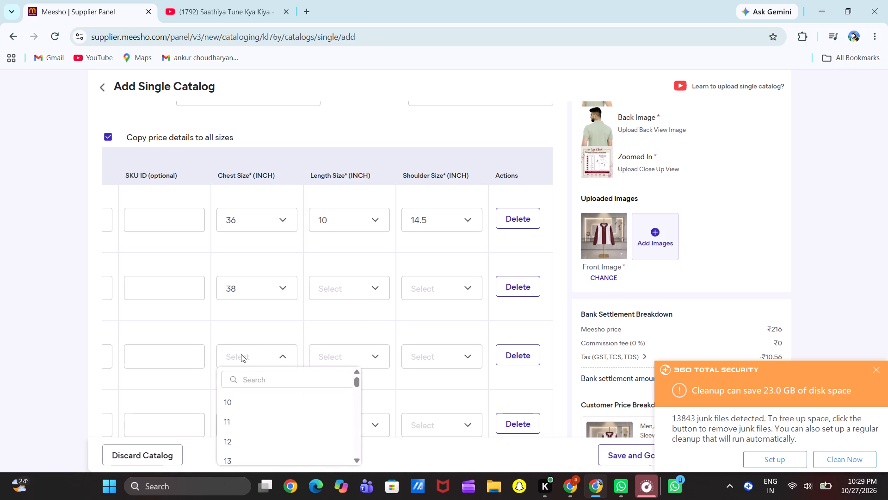
pyautogui.write('40')
pyautogui.click(265, 381)
pyautogui.write('40')
pyautogui.click(257, 404)
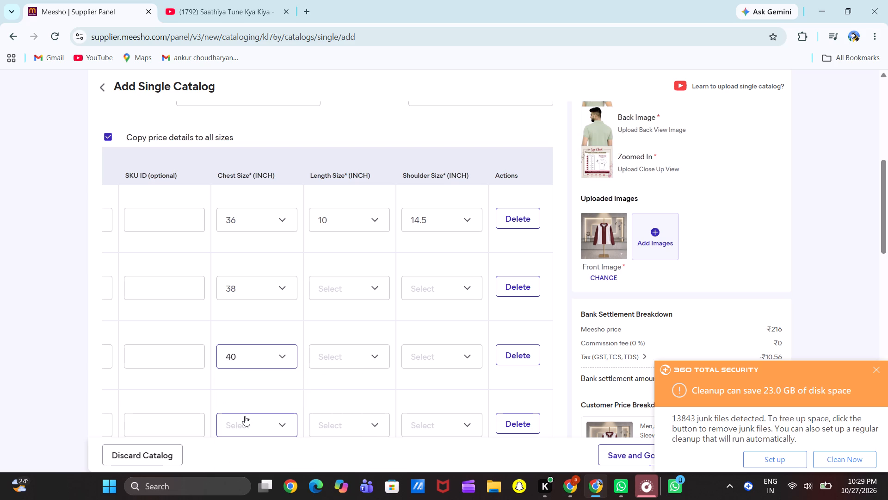
pyautogui.click(245, 417)
pyautogui.press('4')
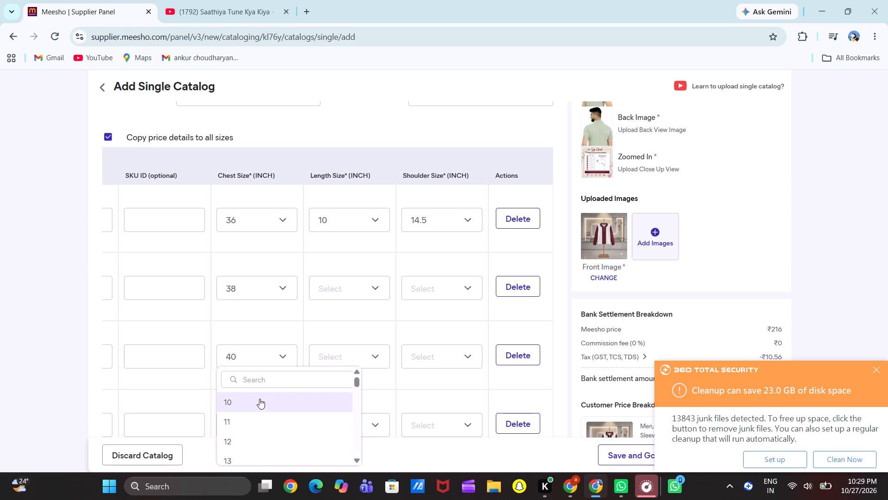
pyautogui.click(272, 381)
pyautogui.write('42')
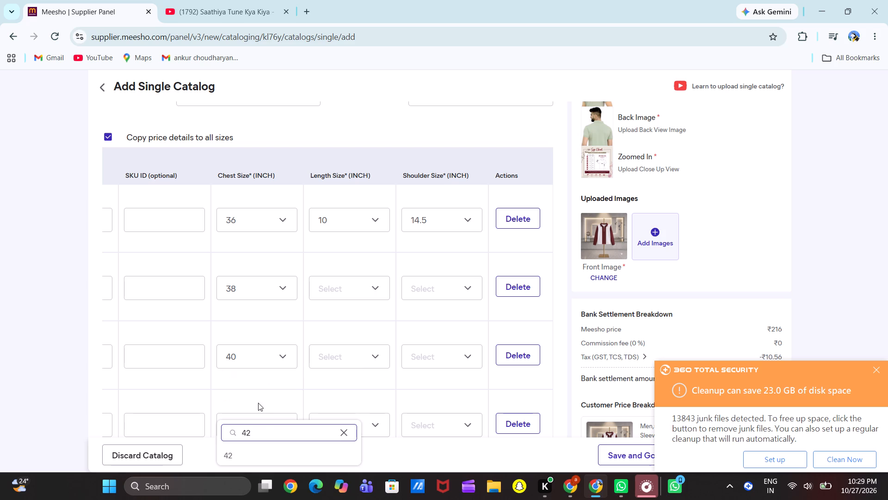
pyautogui.click(242, 460)
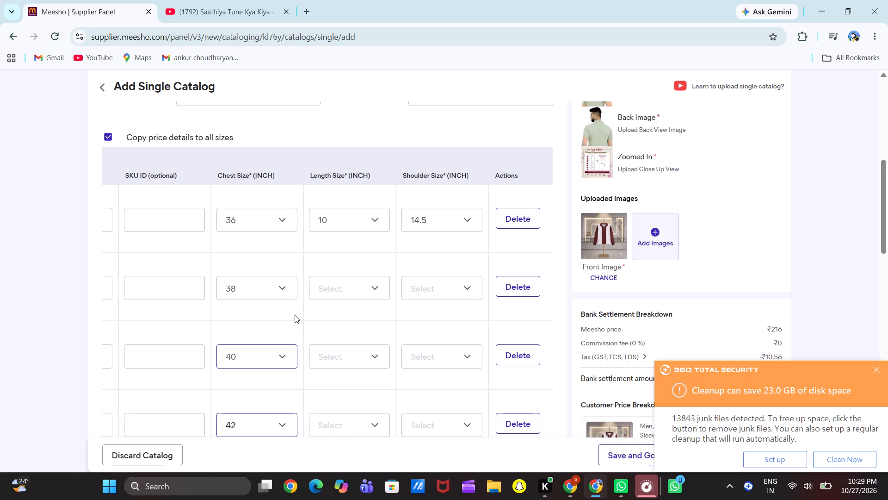
# Set the length size to 25.5 inches for size S and 26.5 inches for size M.
pyautogui.click(336, 285)
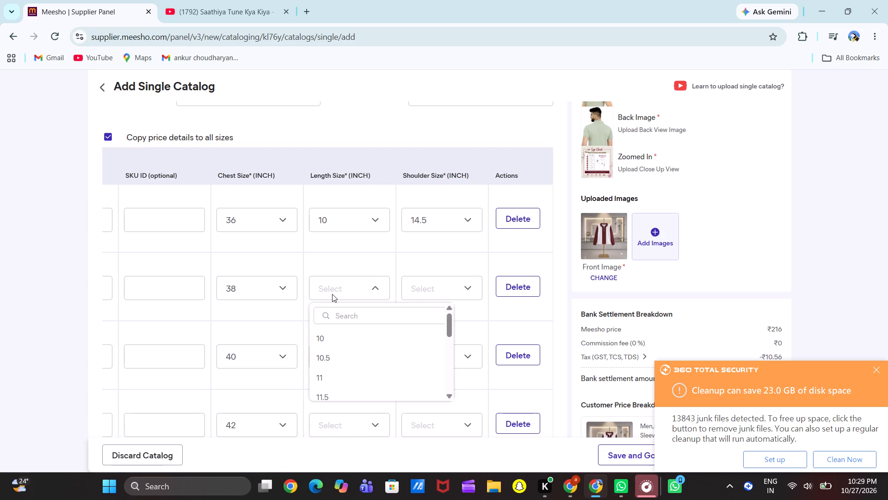
pyautogui.click(330, 221)
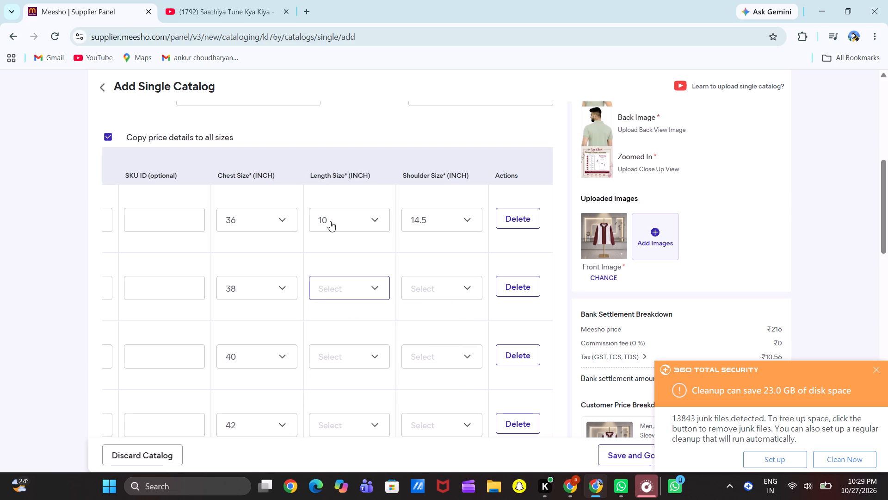
pyautogui.click(374, 221)
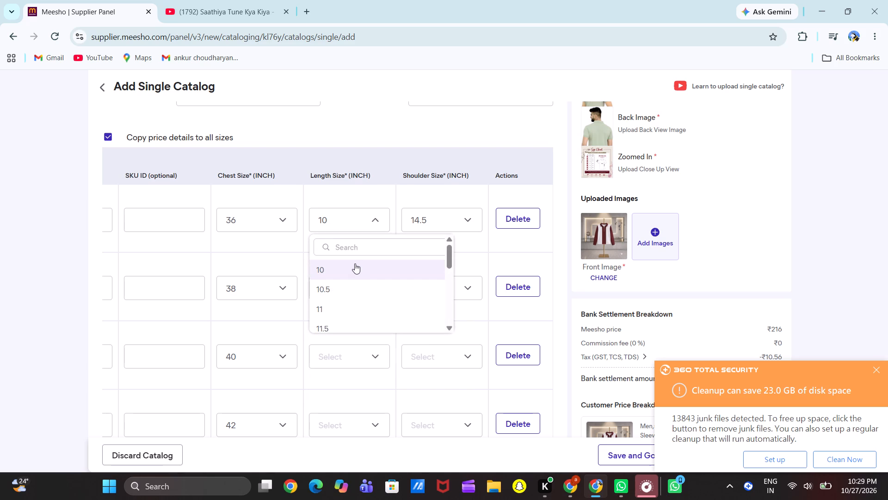
pyautogui.scroll(-2, 352, 283)
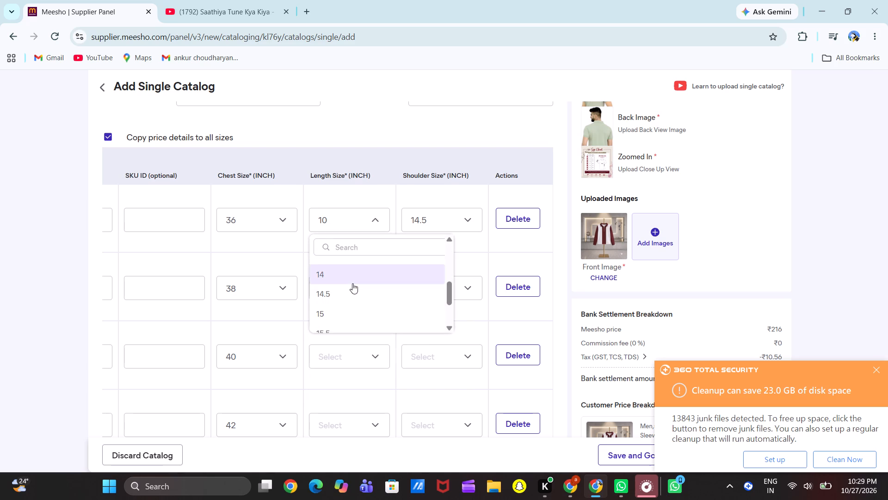
pyautogui.scroll(-5, 352, 283)
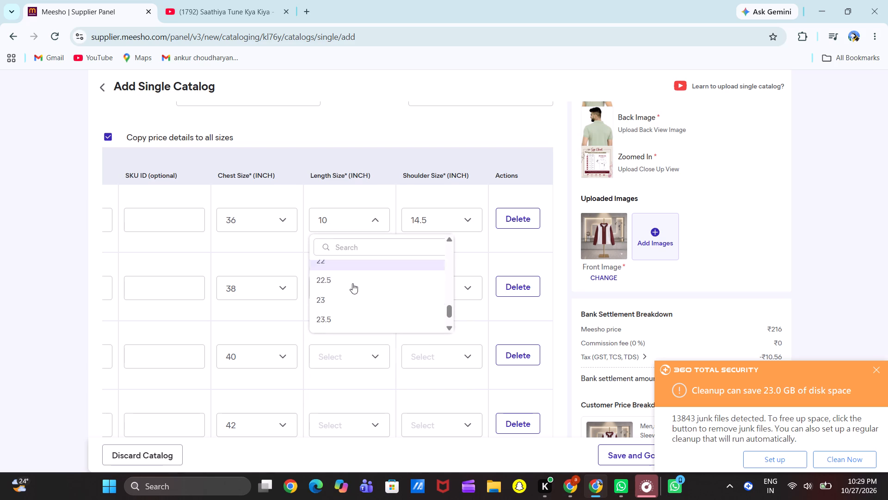
pyautogui.scroll(-3, 352, 283)
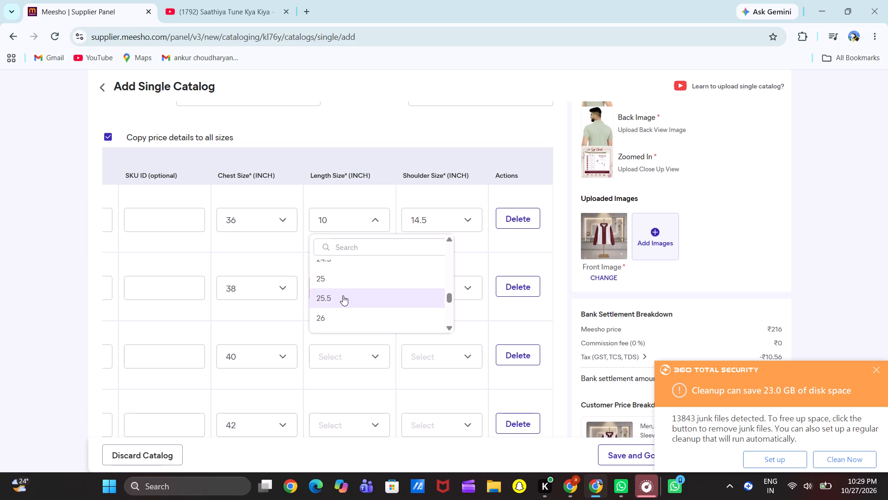
pyautogui.click(340, 297)
pyautogui.click(352, 289)
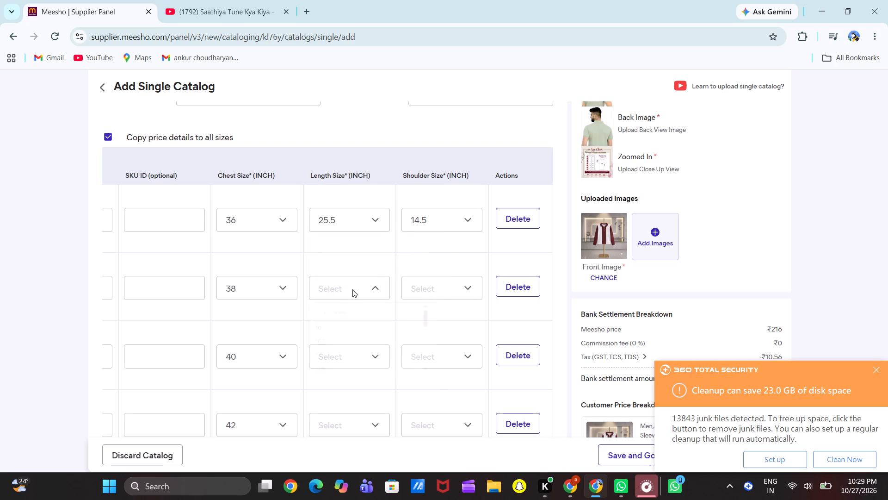
pyautogui.scroll(-1, 345, 363)
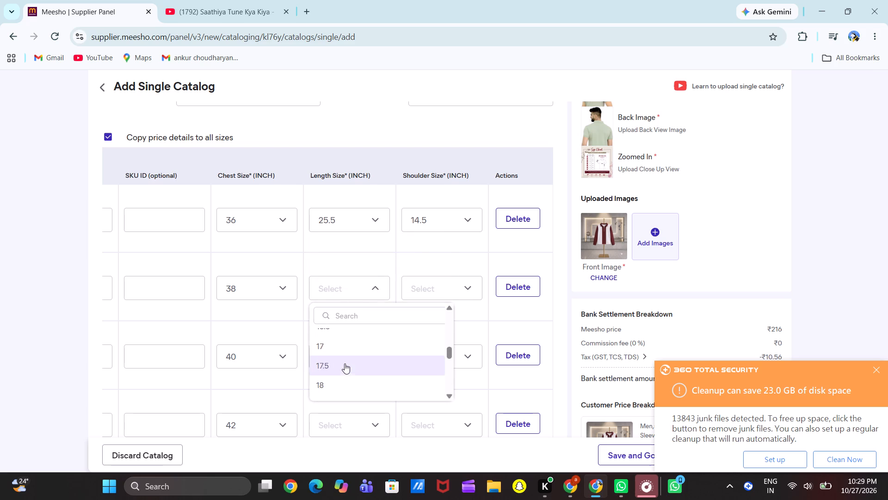
pyautogui.scroll(-4, 345, 363)
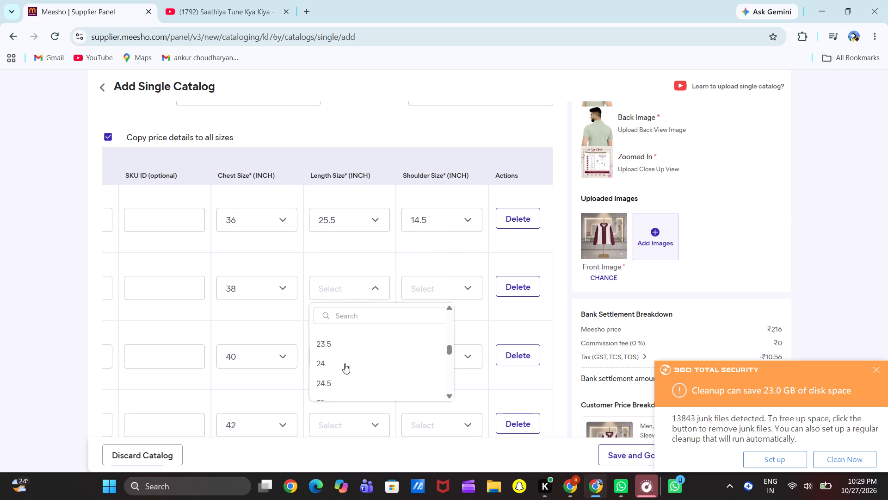
pyautogui.scroll(-3, 345, 363)
pyautogui.click(345, 363)
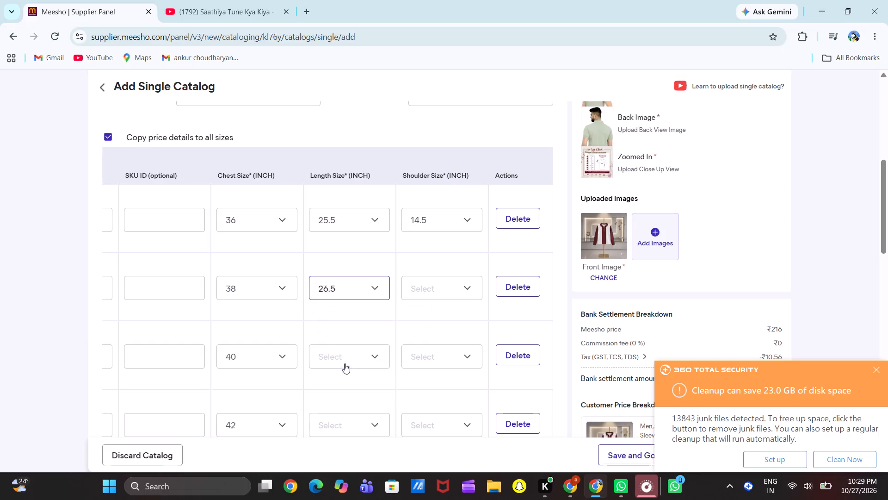
# Set the length size to 27.5 inches for size L and 28.5 inches for size XL.
pyautogui.click(344, 356)
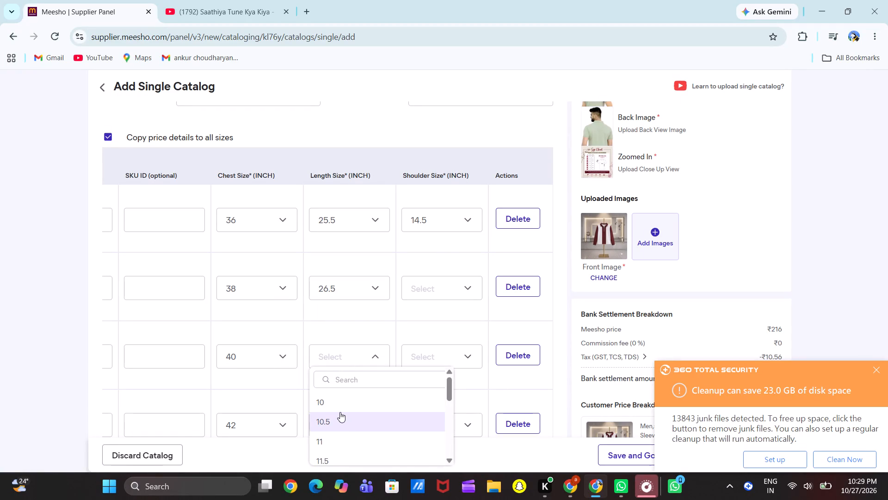
pyautogui.scroll(-4, 340, 423)
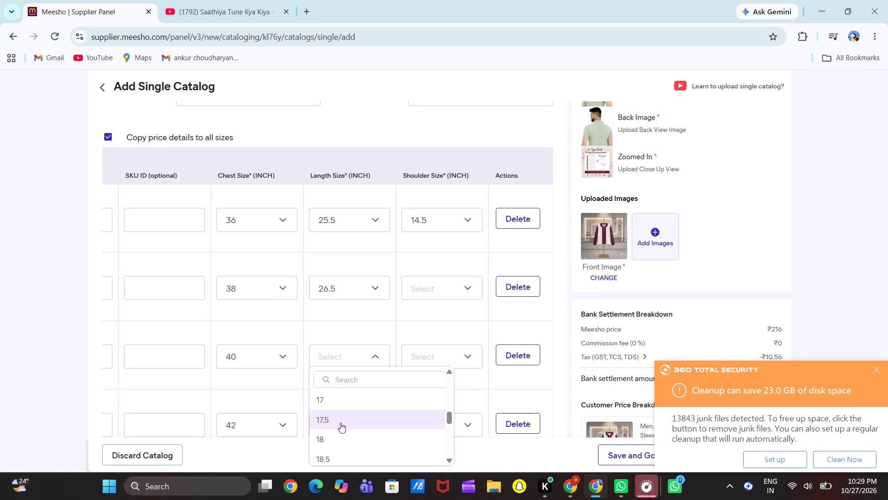
pyautogui.scroll(-7, 340, 423)
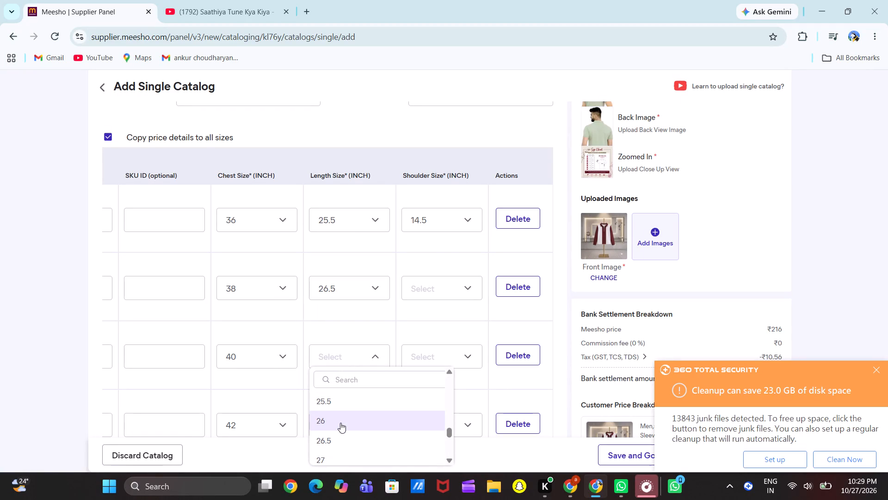
pyautogui.scroll(-2, 340, 423)
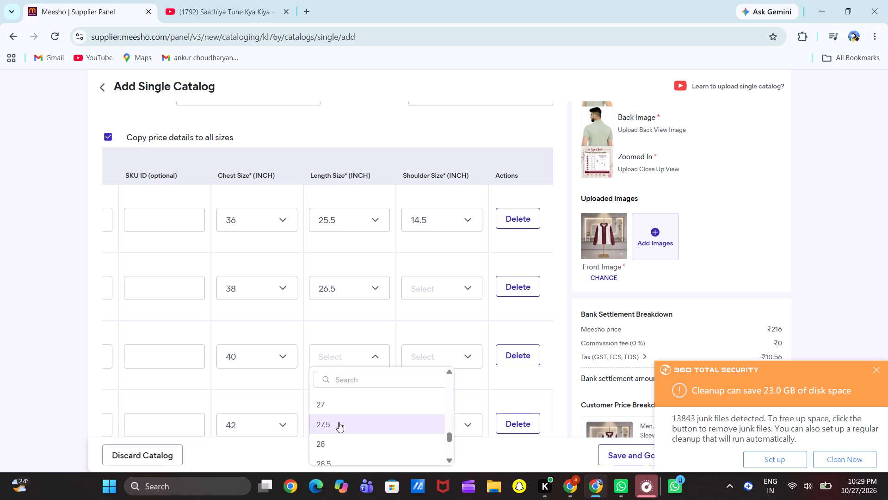
pyautogui.click(337, 422)
pyautogui.click(334, 427)
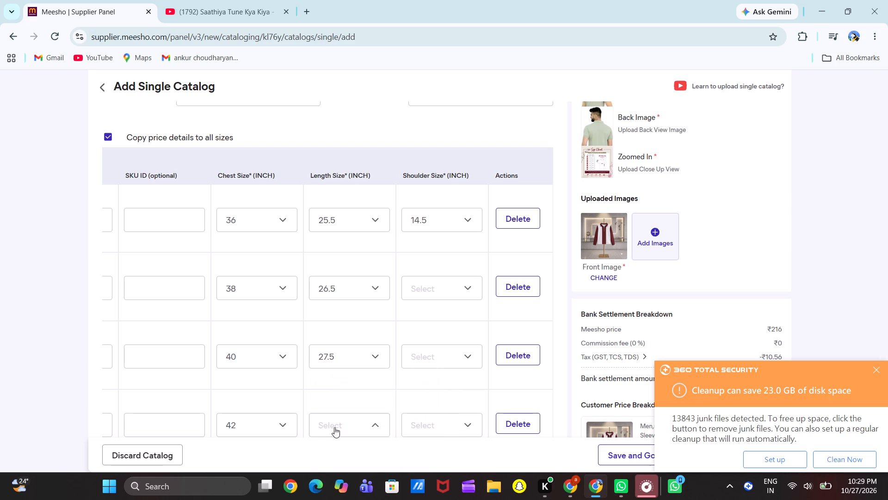
pyautogui.scroll(-8, 334, 427)
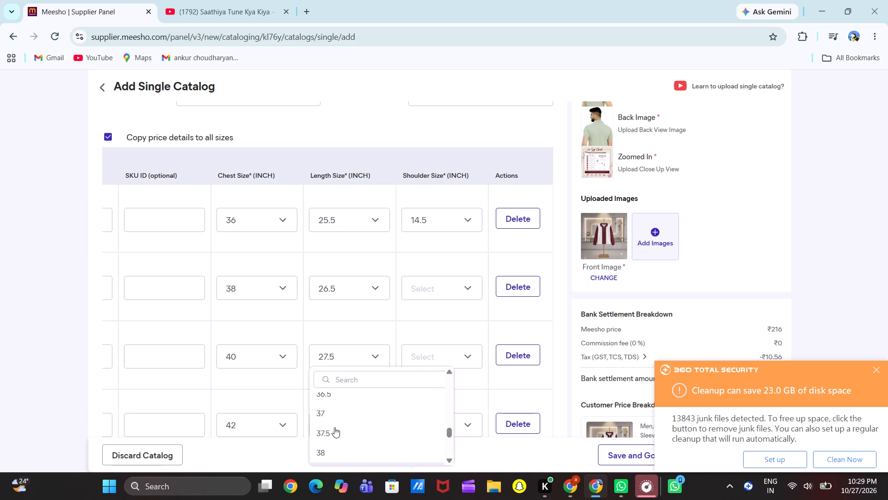
pyautogui.scroll(2, 334, 427)
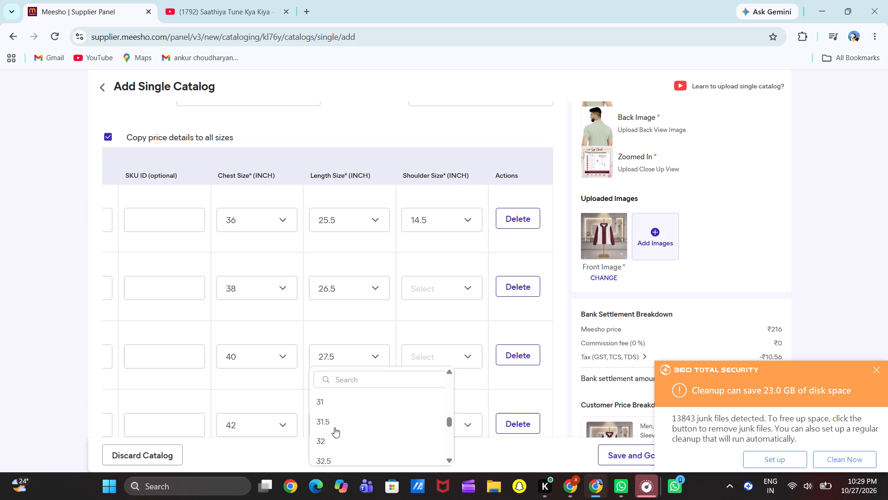
pyautogui.scroll(3, 334, 427)
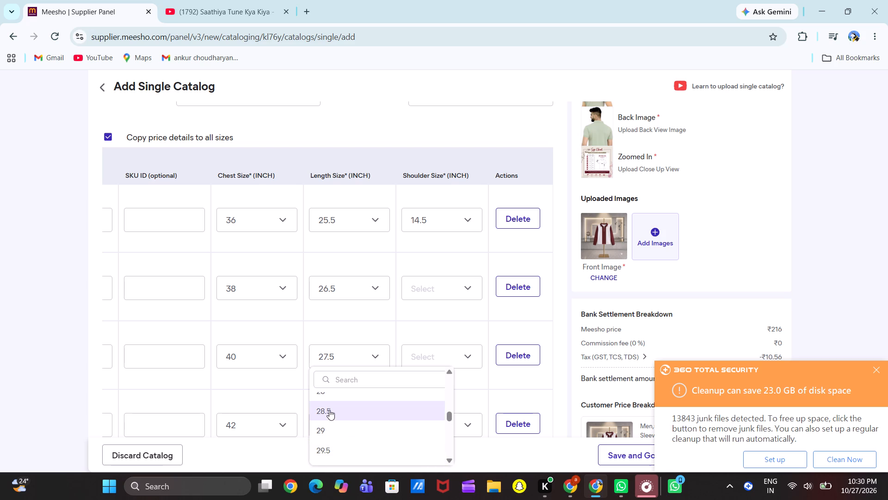
pyautogui.click(329, 410)
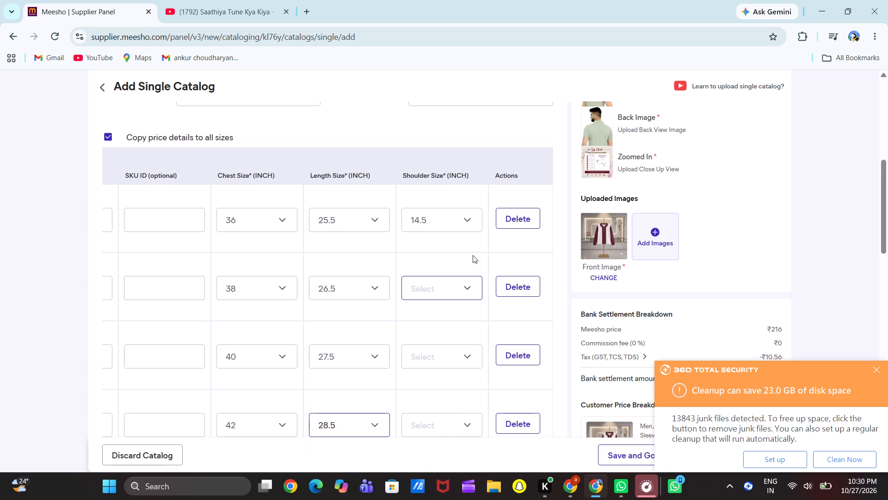
# Set the shoulder size to 15.5 inches for M, 16.5 inches for L and 17.5 inches for XL.
pyautogui.click(437, 285)
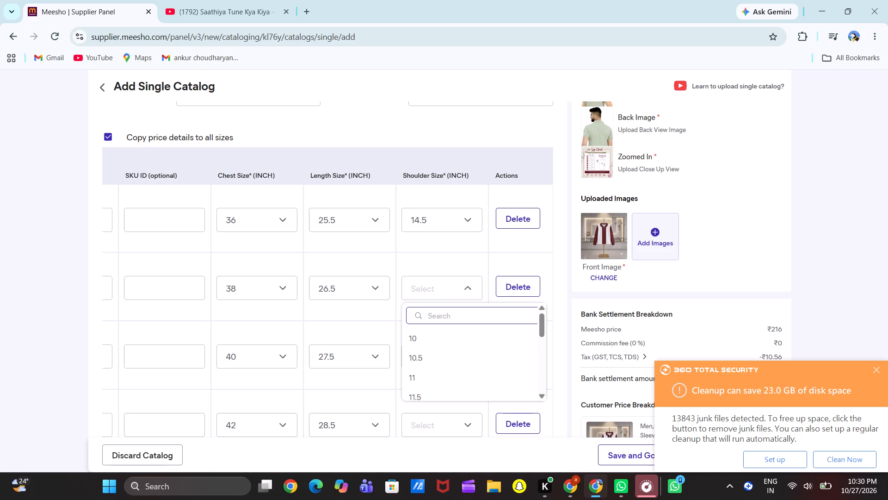
pyautogui.scroll(-1, 432, 358)
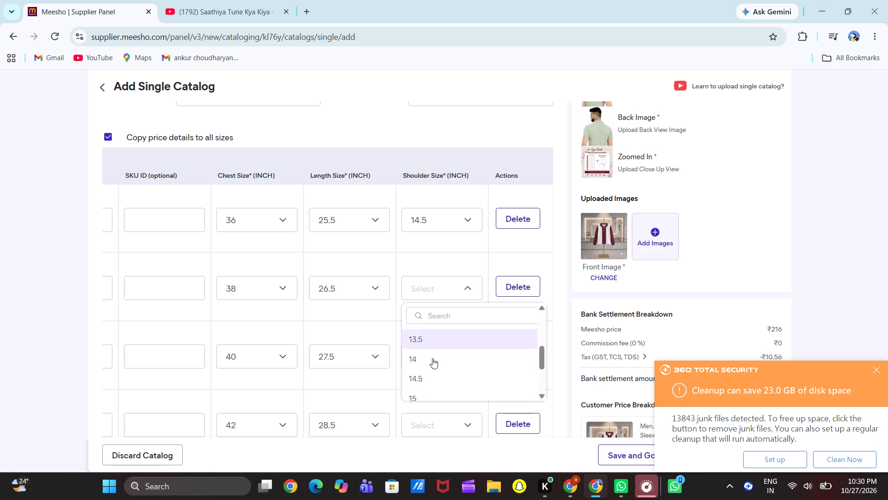
pyautogui.scroll(-2, 432, 358)
pyautogui.click(421, 366)
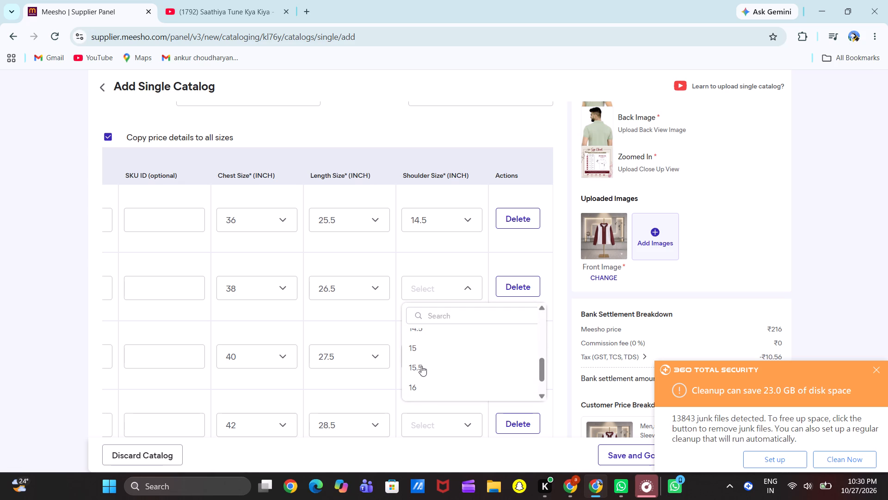
pyautogui.click(434, 355)
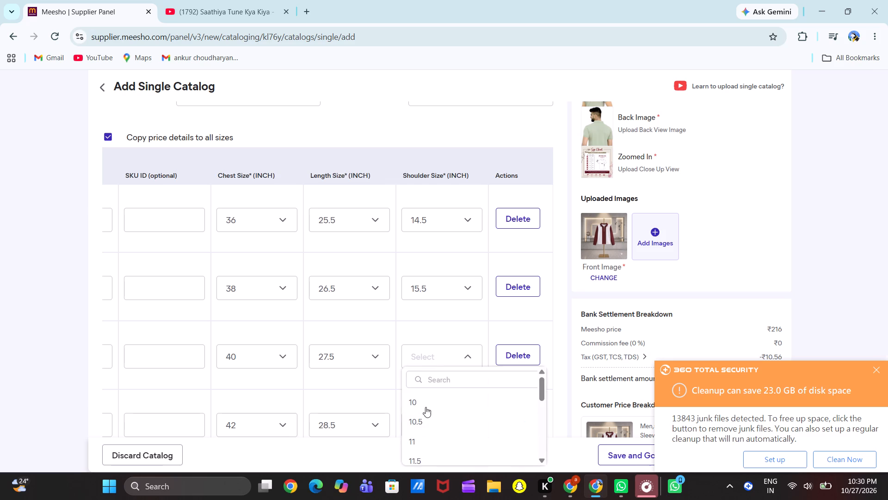
pyautogui.scroll(-3, 437, 427)
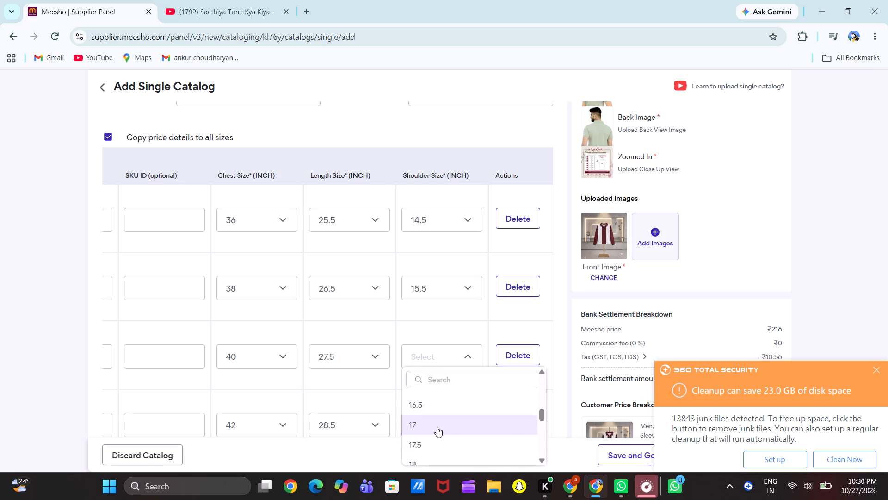
pyautogui.scroll(-1, 437, 427)
pyautogui.click(435, 402)
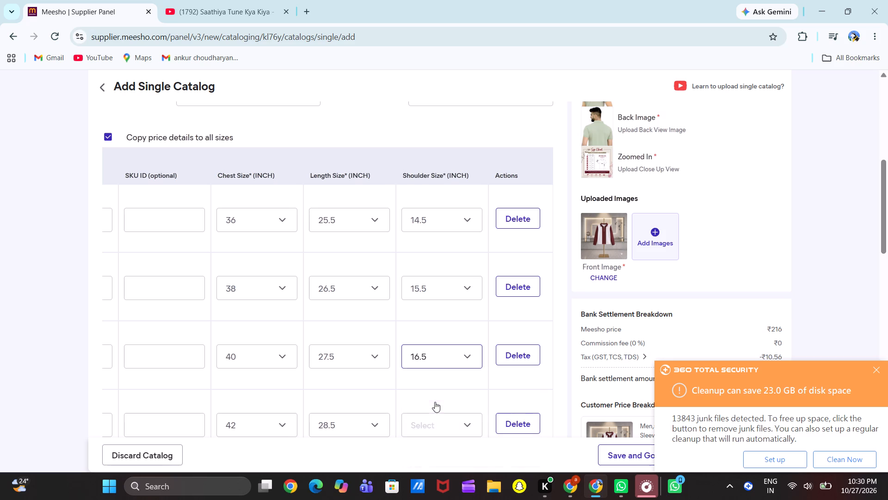
pyautogui.click(421, 423)
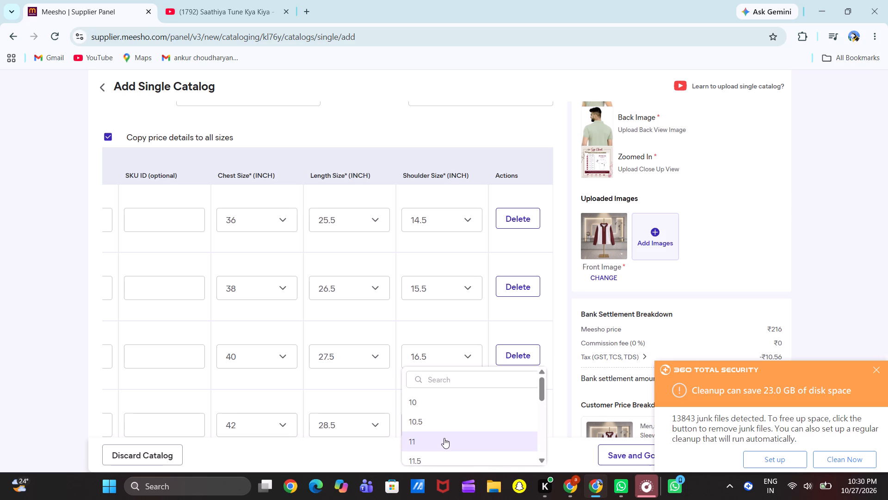
pyautogui.scroll(-3, 444, 438)
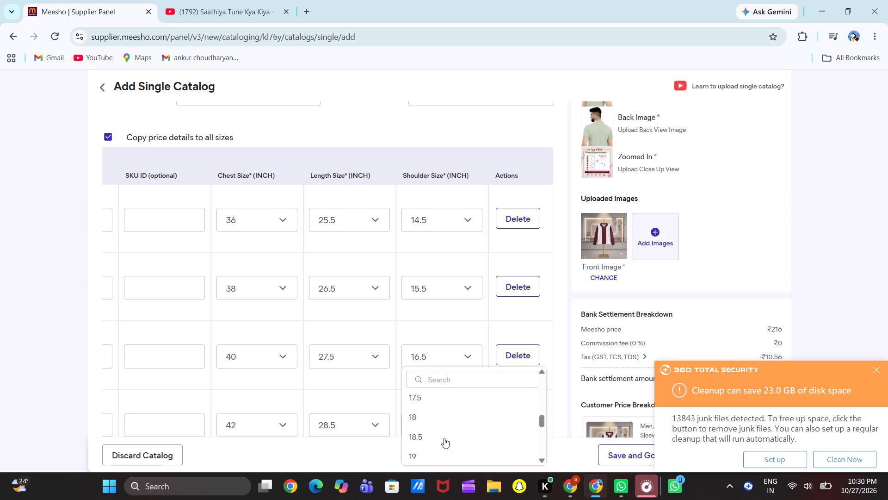
pyautogui.click(432, 406)
# Review the catalog form from the general product fields and size table through the product details and other attributes.
pyautogui.scroll(-3, 364, 385)
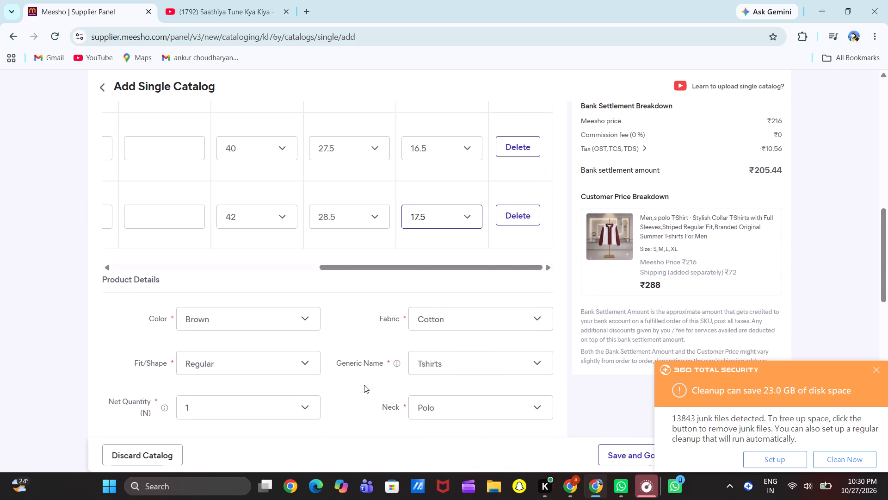
pyautogui.scroll(-4, 364, 385)
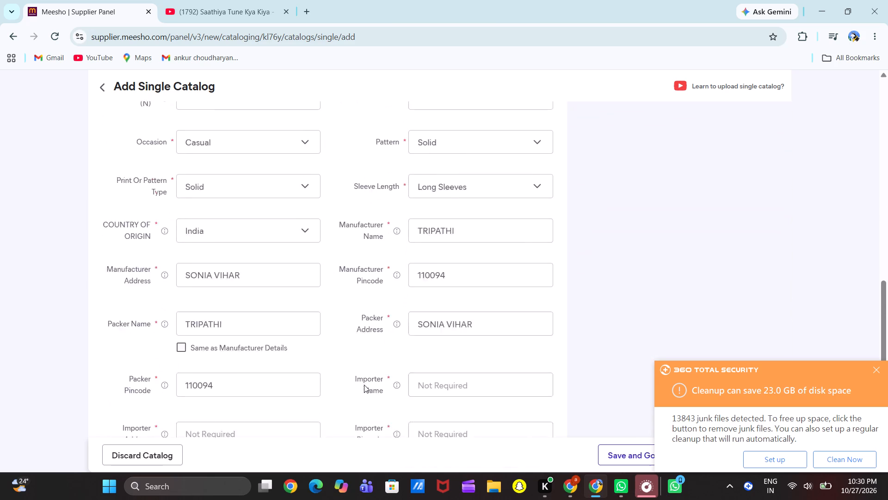
pyautogui.scroll(-5, 364, 385)
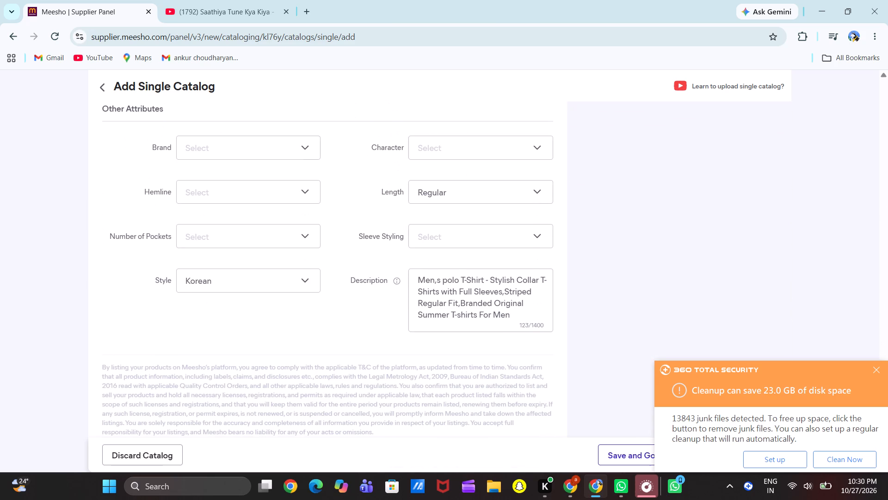
pyautogui.scroll(-2, 364, 385)
pyautogui.scroll(2, 364, 385)
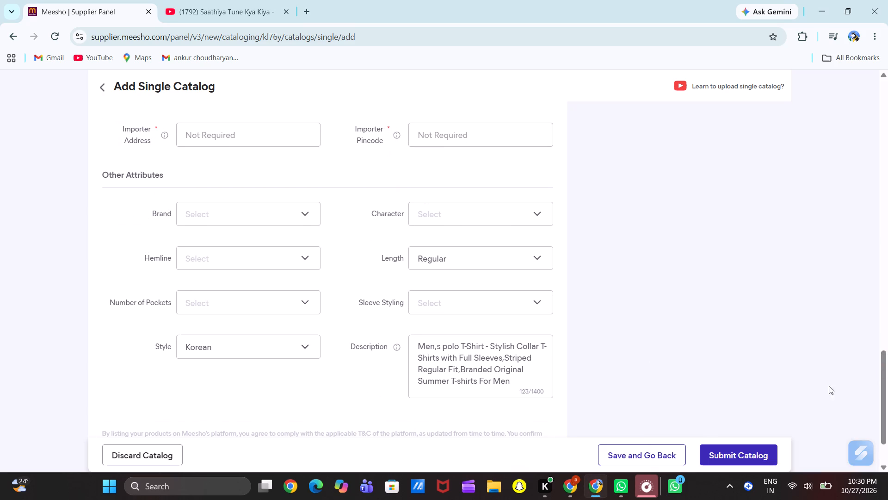
pyautogui.scroll(1, 320, 273)
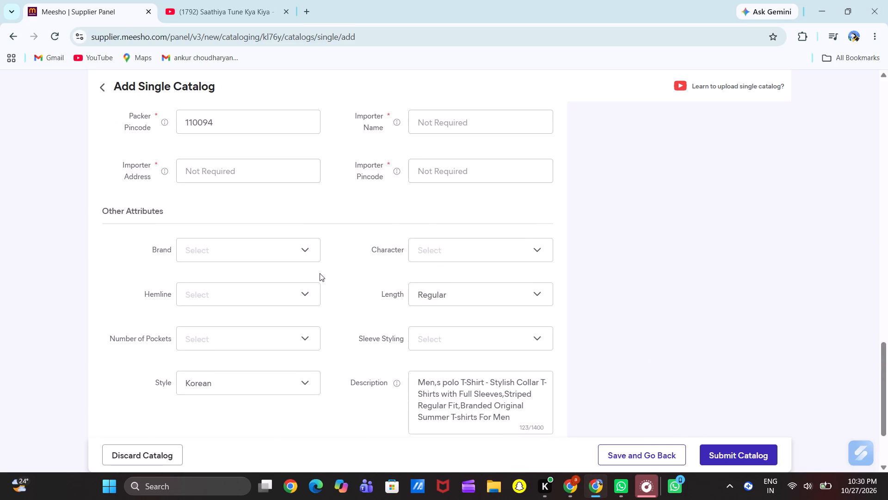
pyautogui.scroll(2, 320, 273)
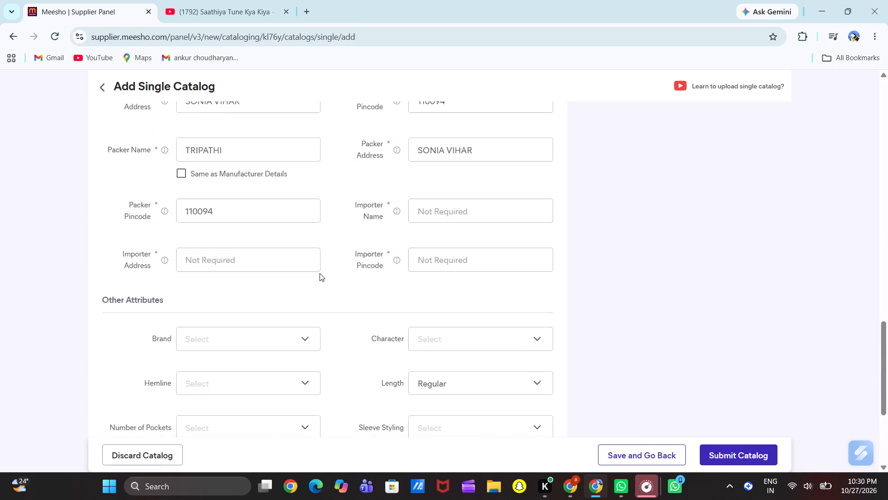
pyautogui.scroll(7, 320, 273)
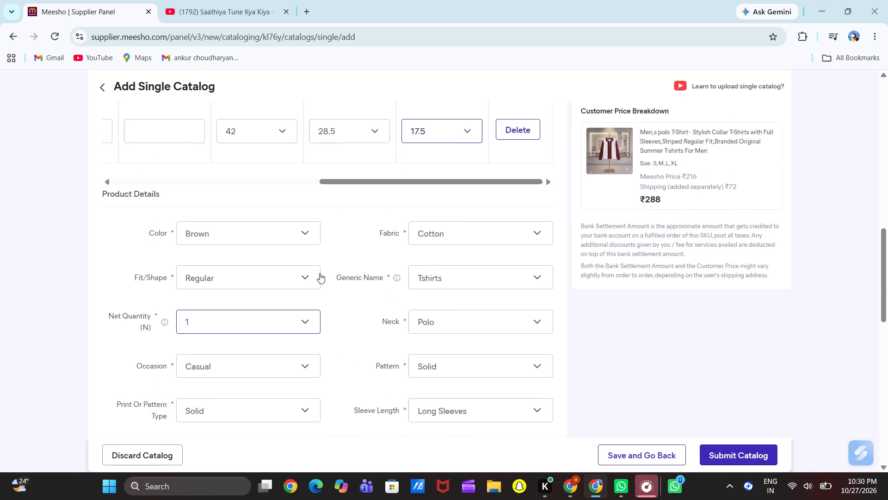
pyautogui.scroll(5, 320, 273)
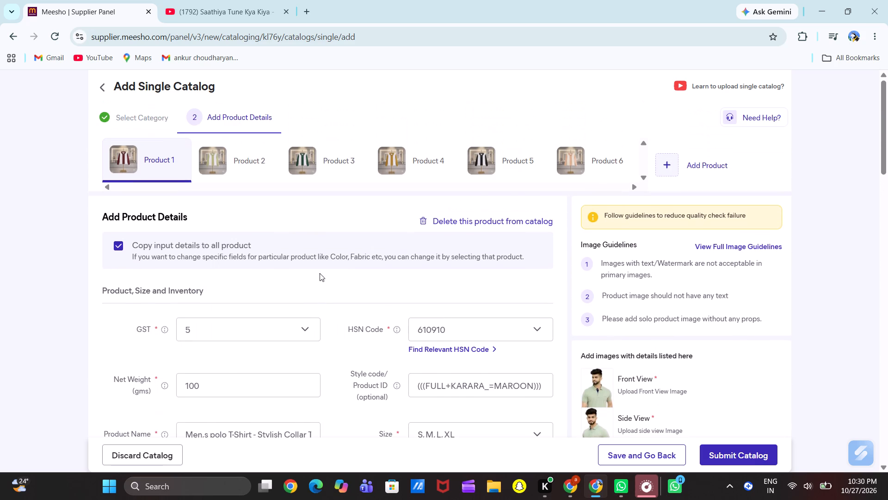
pyautogui.scroll(-5, 320, 273)
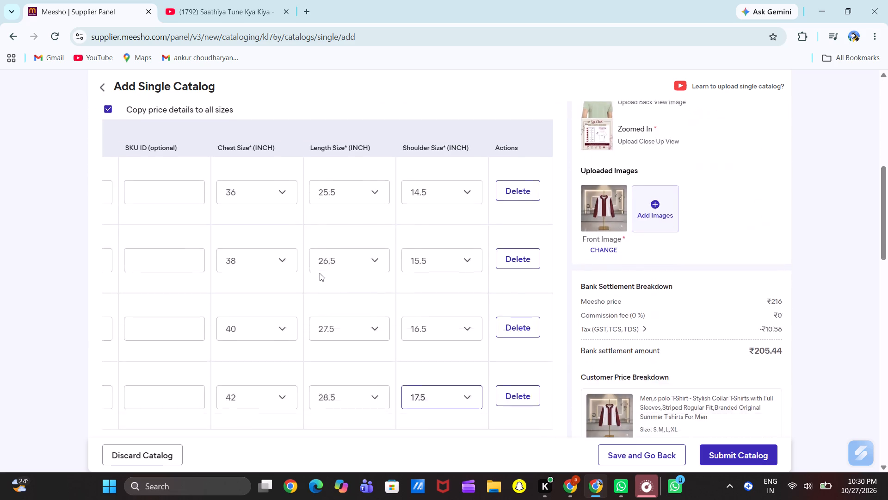
pyautogui.scroll(-7, 320, 273)
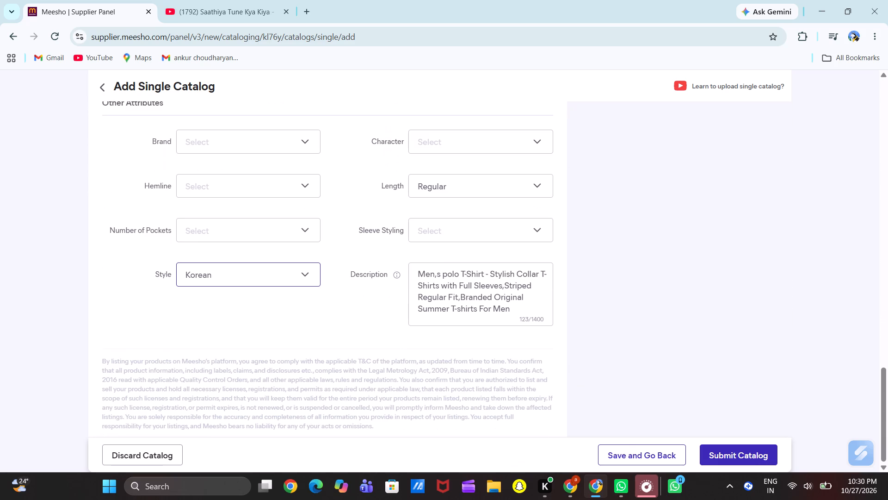
# Save the maroon and white polo catalog and go back to the catalog uploads list.
pyautogui.click(635, 452)
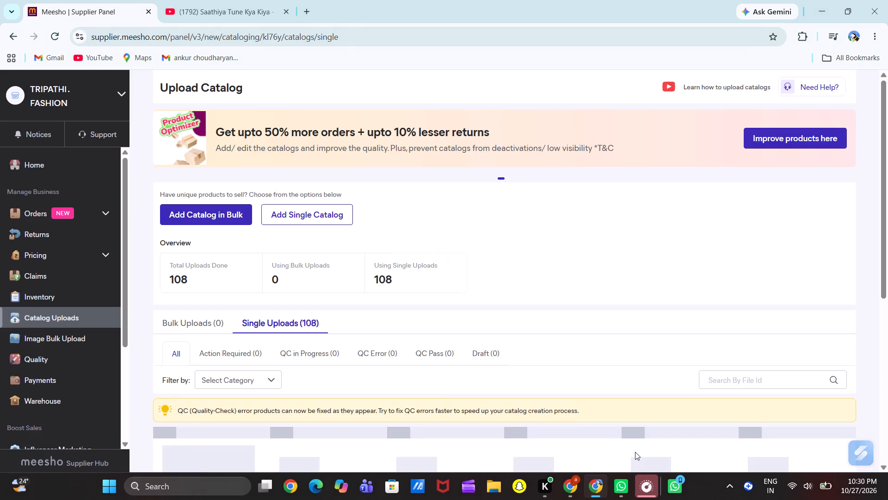
pyautogui.click(487, 353)
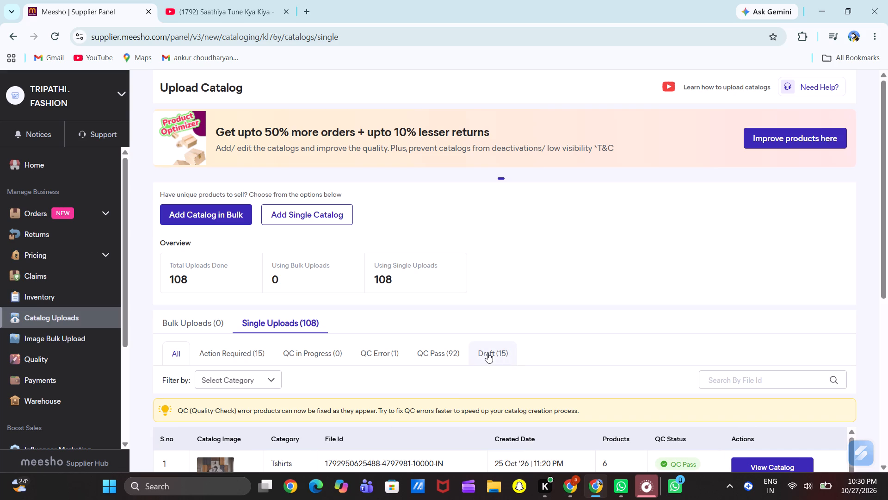
pyautogui.scroll(-3, 399, 348)
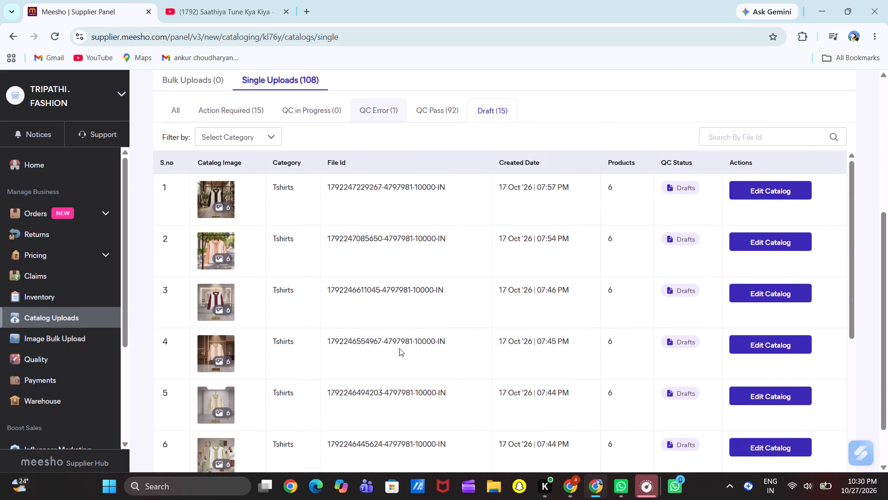
pyautogui.scroll(-3, 399, 348)
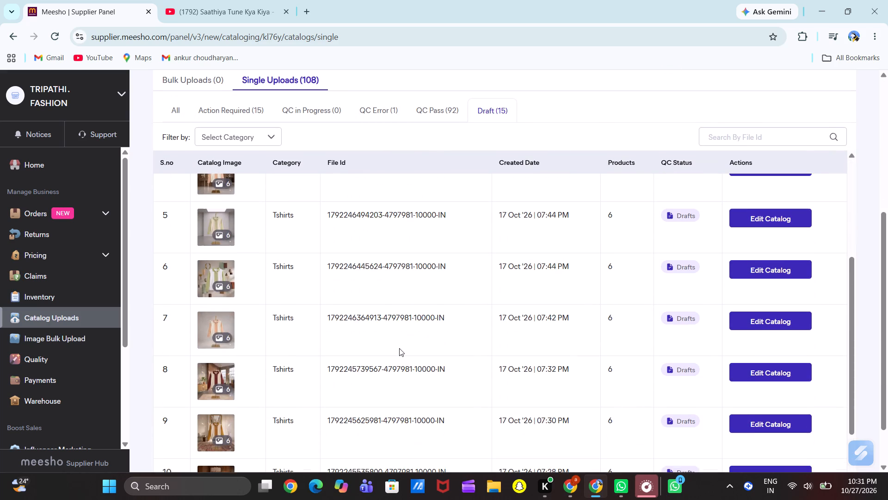
pyautogui.scroll(-11, 399, 348)
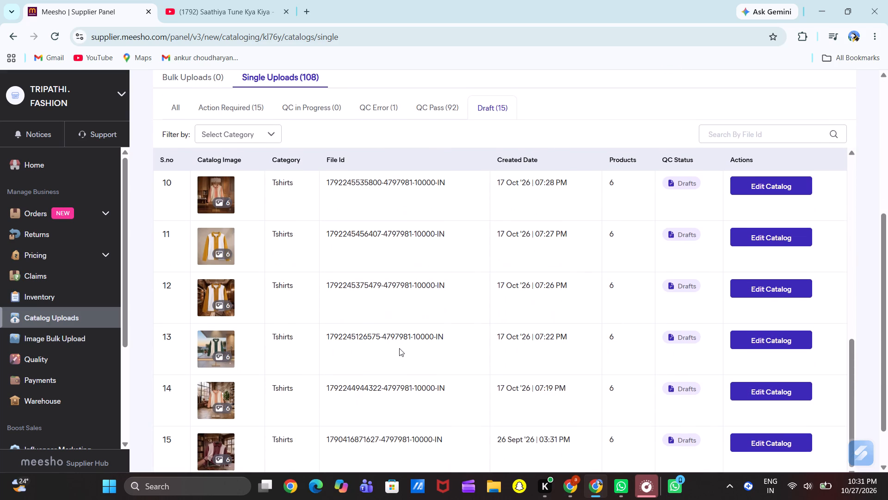
pyautogui.scroll(-2, 399, 348)
pyautogui.scroll(5, 462, 275)
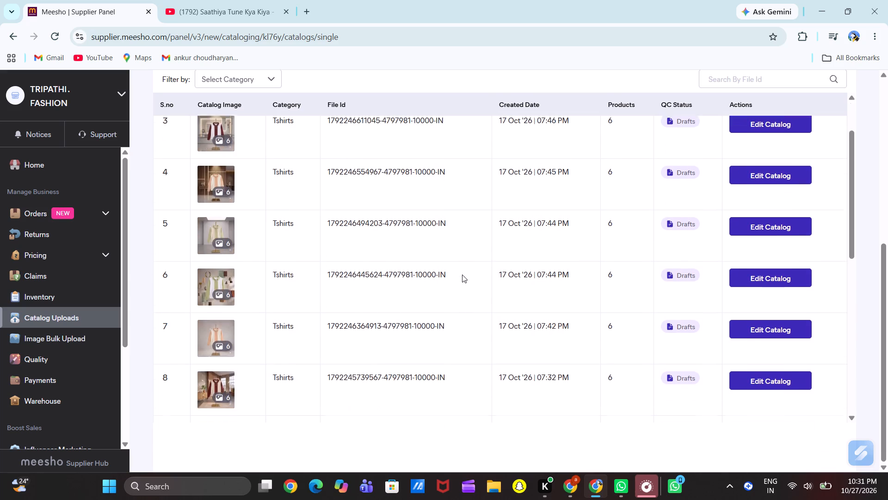
pyautogui.scroll(6, 462, 275)
pyautogui.scroll(-1, 462, 275)
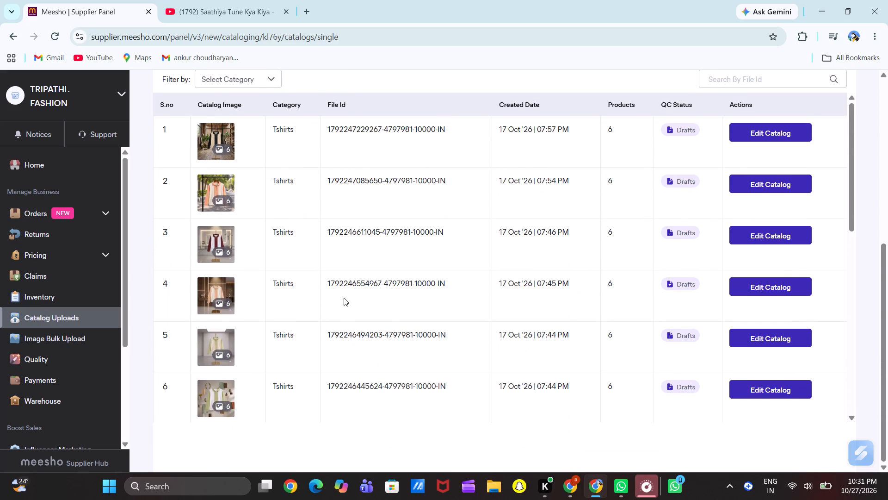
pyautogui.click(758, 335)
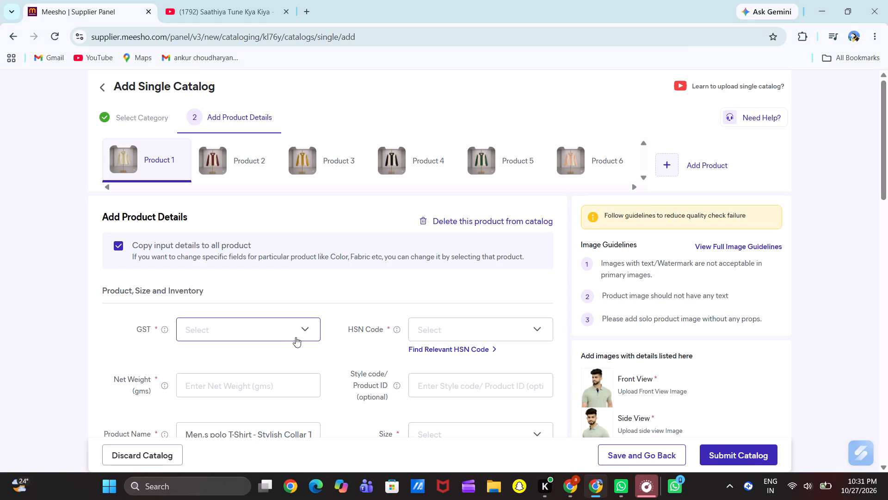
# Set the GST rate of Product 1 to 5.
pyautogui.click(245, 329)
pyautogui.click(224, 376)
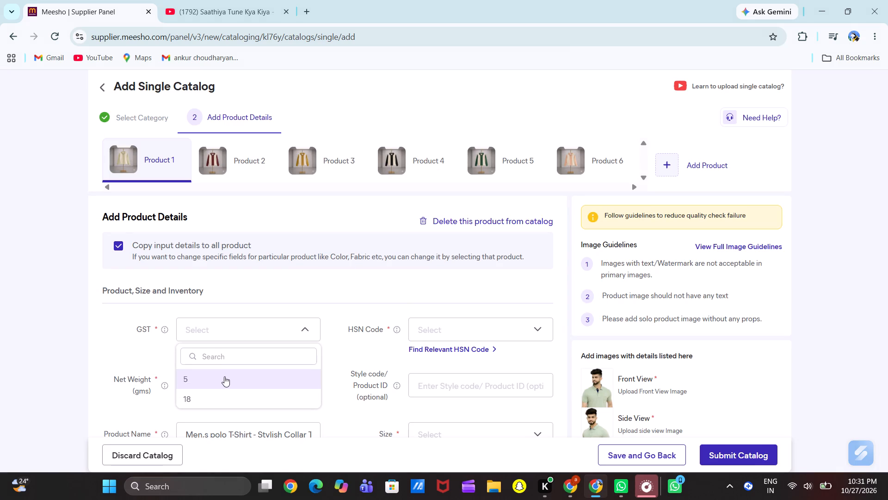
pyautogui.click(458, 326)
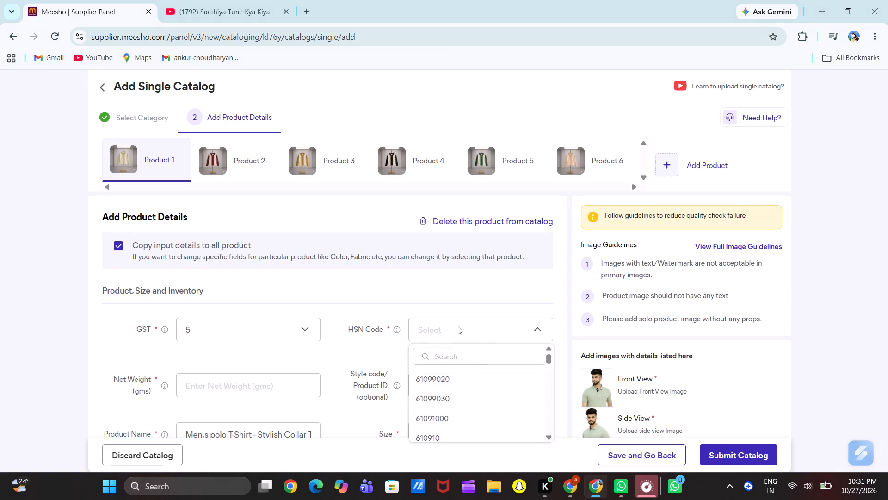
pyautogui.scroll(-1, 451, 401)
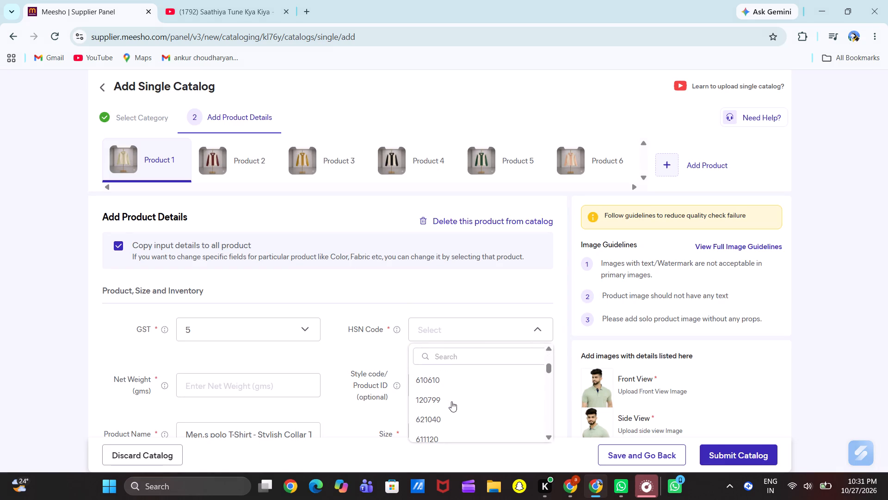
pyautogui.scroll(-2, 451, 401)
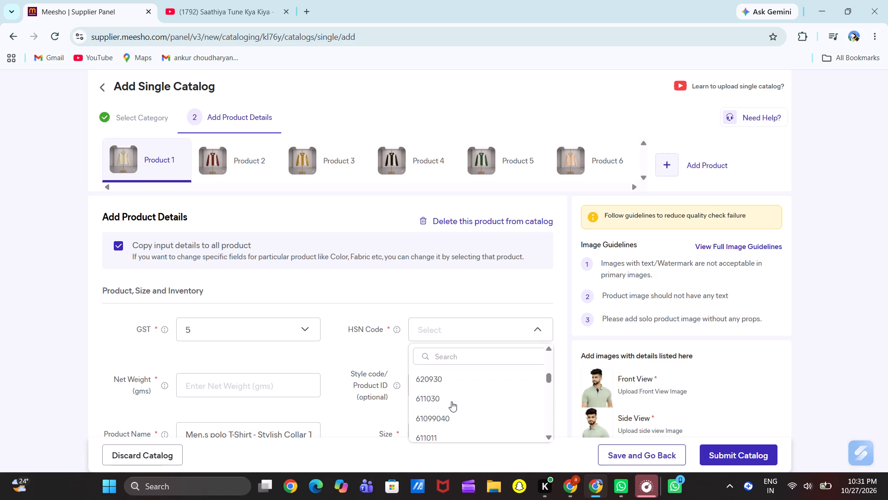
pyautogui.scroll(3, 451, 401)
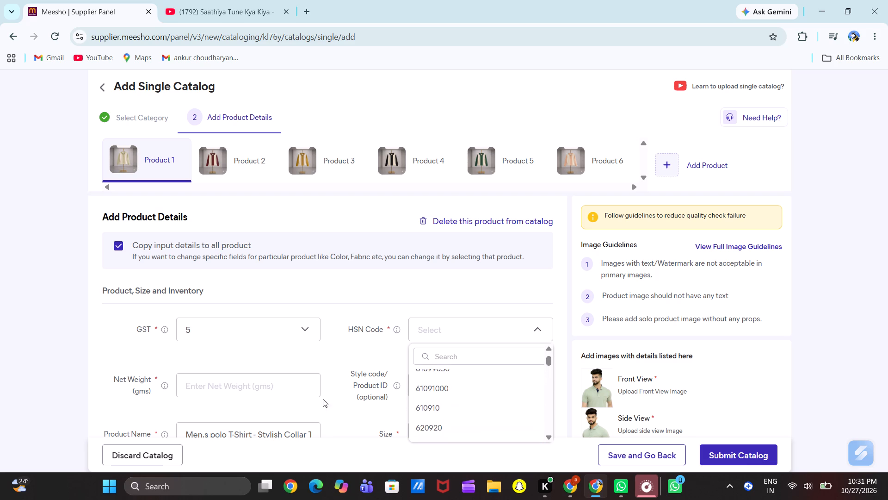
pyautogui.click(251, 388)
# Set the product's net weight to 100 grams.
pyautogui.click(243, 387)
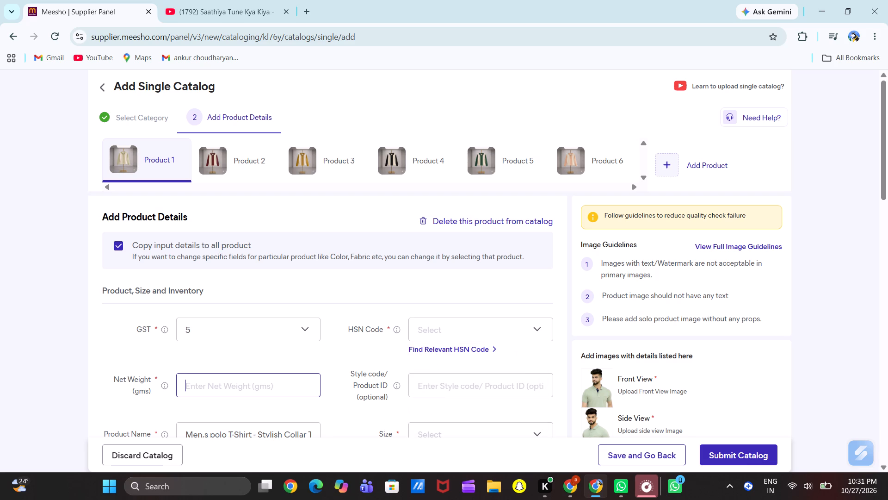
pyautogui.write('100')
# Fill in the style code/product ID with the saved entry (((FULL+KARARA_=MAROON))).
pyautogui.scroll(-3, 378, 368)
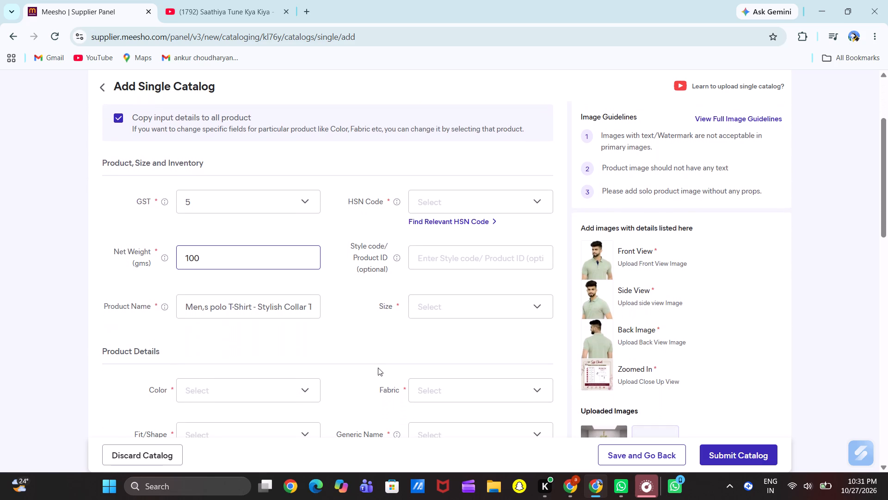
pyautogui.click(463, 268)
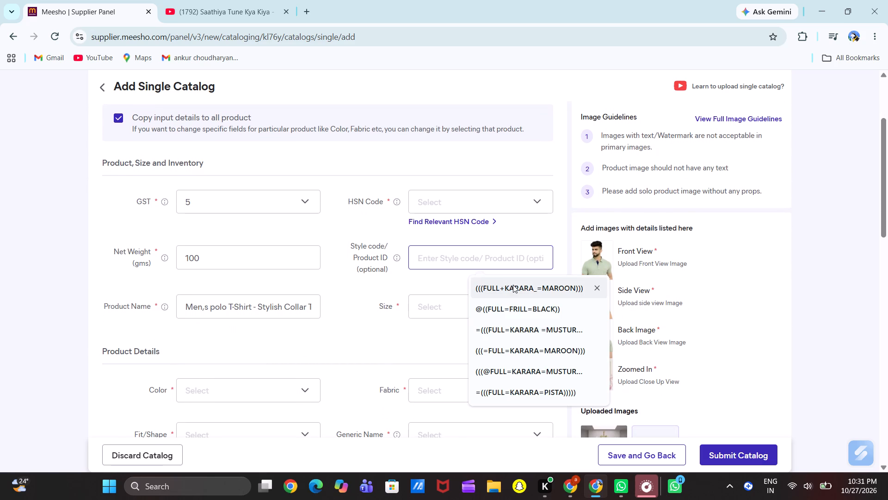
pyautogui.click(513, 285)
# Select and apply sizes S, M, L and XL for the product.
pyautogui.click(430, 303)
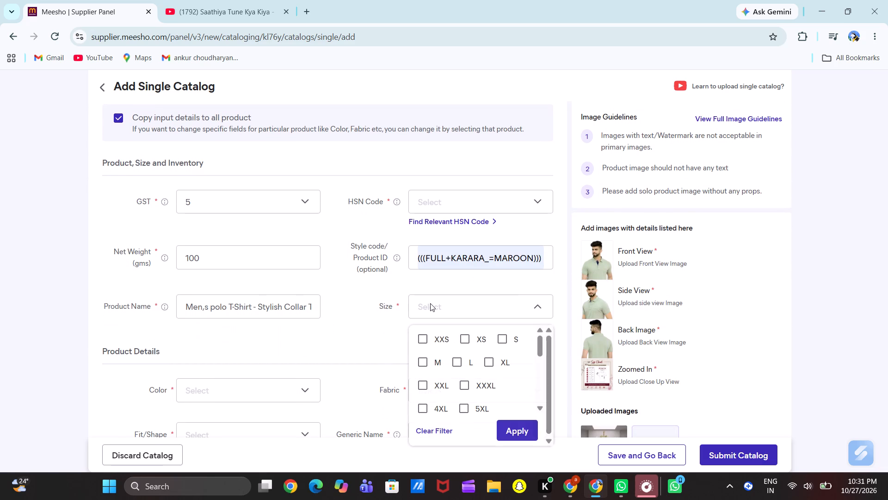
pyautogui.click(504, 336)
pyautogui.click(419, 364)
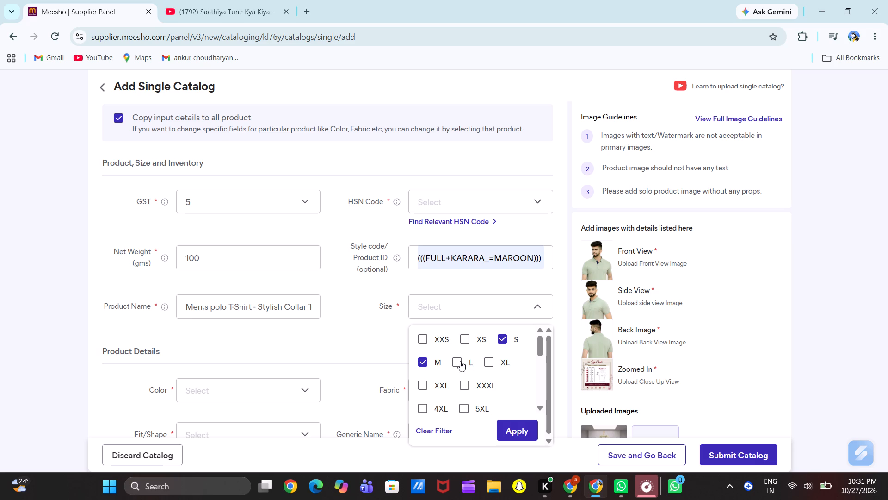
pyautogui.click(460, 361)
pyautogui.click(486, 361)
pyautogui.click(514, 435)
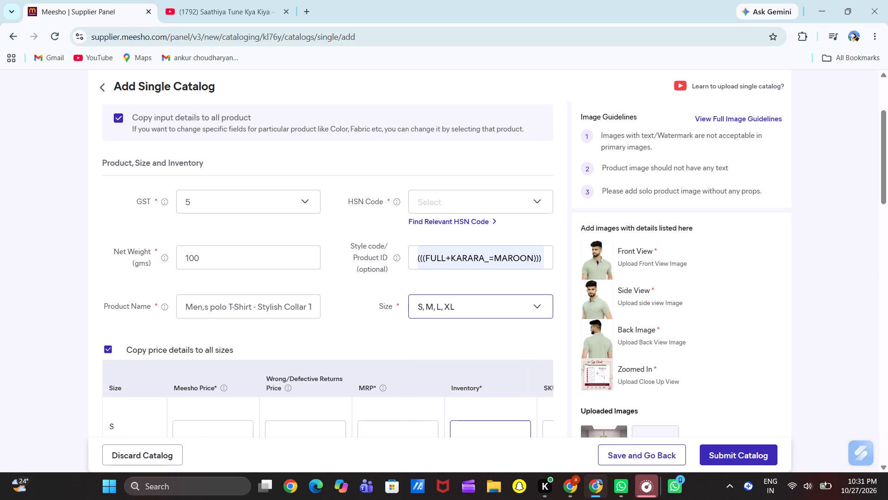
# Look through the size table, product details and other attributes of the form for fields still to fill.
pyautogui.scroll(-7, 305, 333)
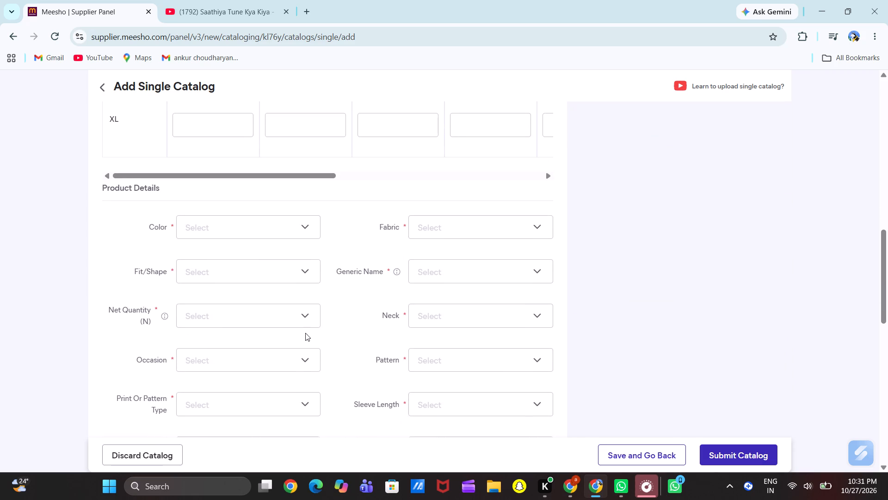
pyautogui.scroll(-6, 305, 333)
pyautogui.scroll(1, 305, 333)
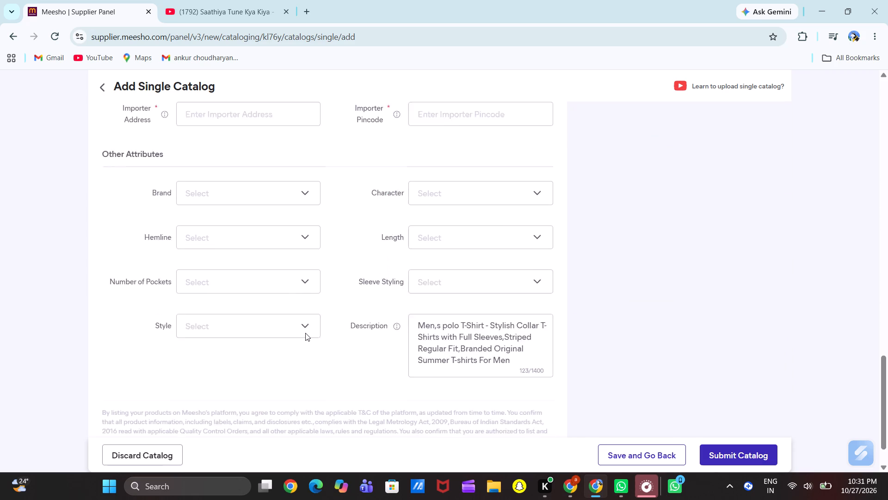
pyautogui.scroll(10, 305, 333)
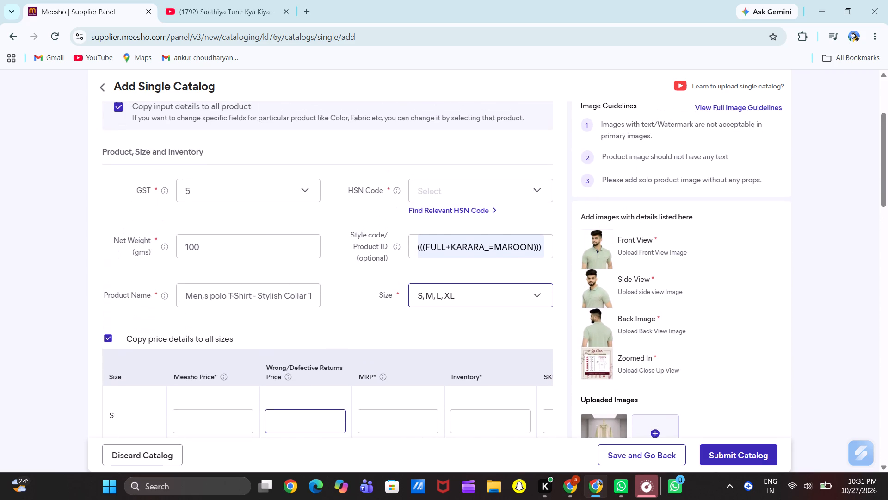
# Search the HSN codes for 610910 and choose 610910 as the product's HSN code.
pyautogui.scroll(1, 305, 333)
pyautogui.click(458, 215)
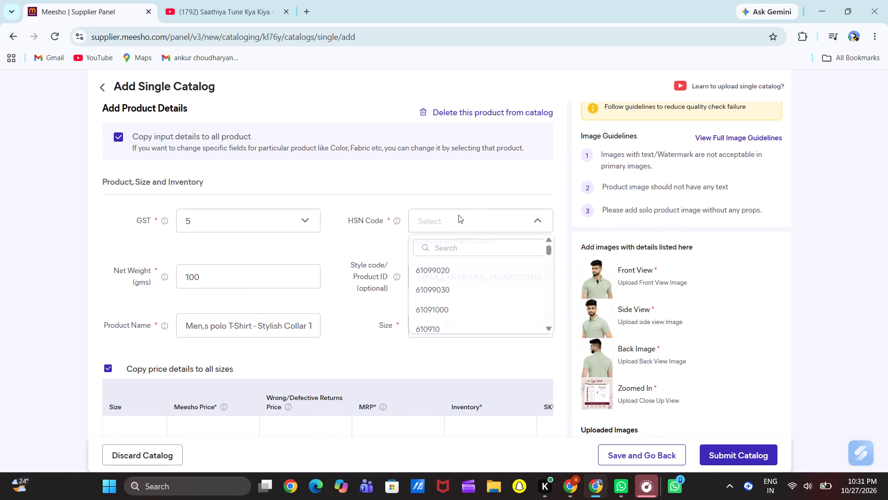
pyautogui.click(447, 250)
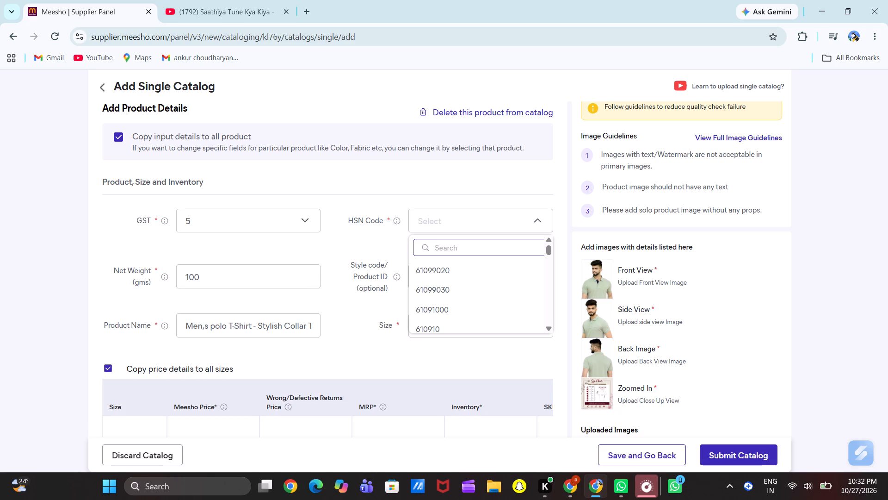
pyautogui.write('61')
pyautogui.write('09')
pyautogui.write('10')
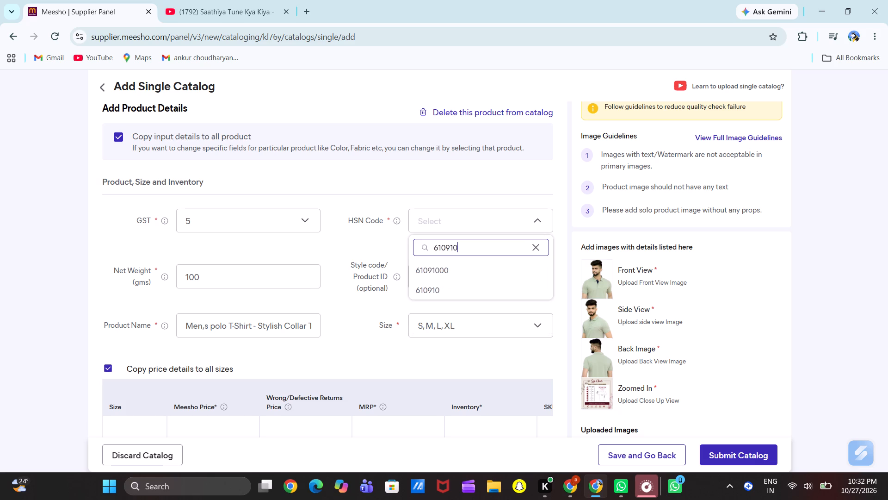
pyautogui.click(429, 286)
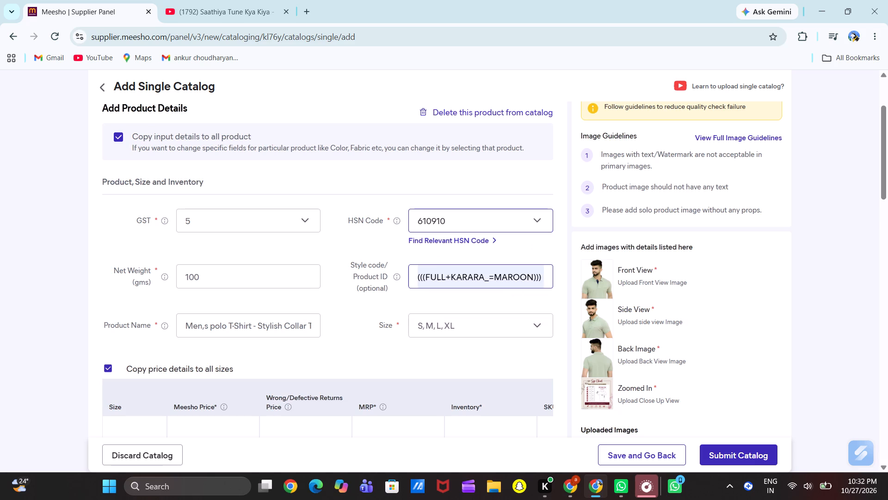
# Set the Meesho price to 216 in the size S row, with price details copied to all sizes.
pyautogui.scroll(-3, 354, 238)
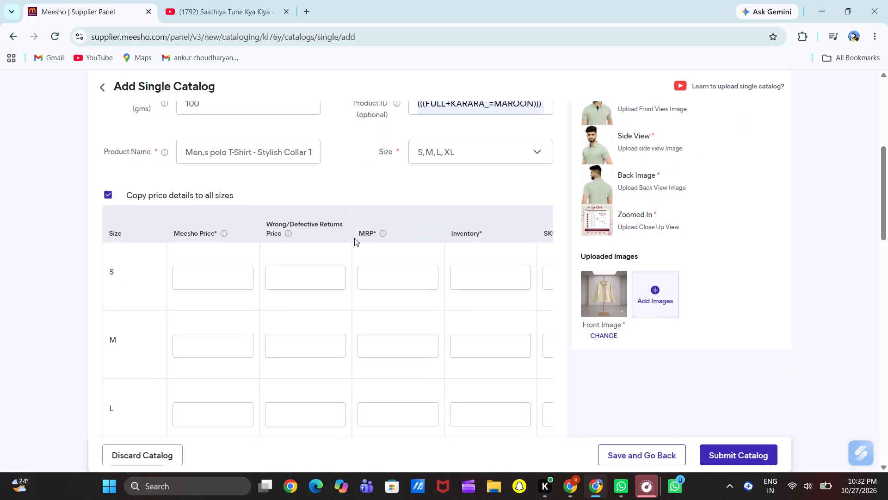
pyautogui.click(232, 275)
pyautogui.click(213, 280)
pyautogui.write('215')
pyautogui.click(295, 275)
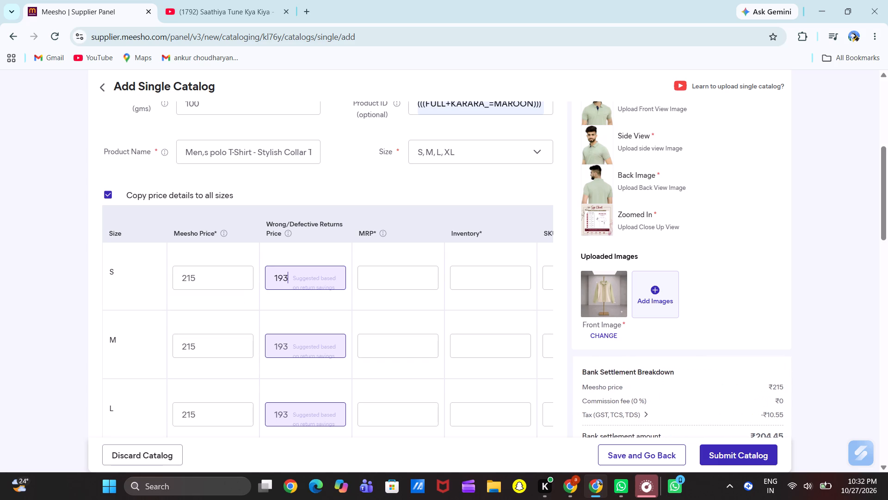
pyautogui.click(217, 281)
pyautogui.press('BackSpace')
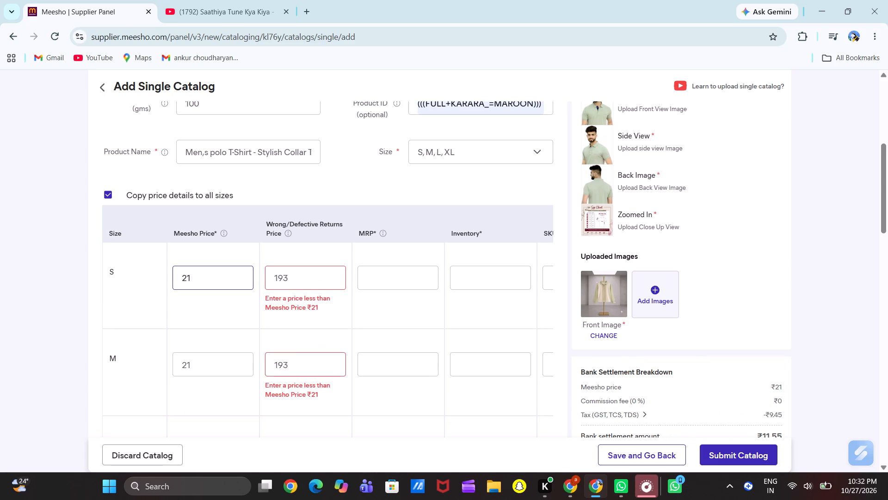
pyautogui.press('6')
# Replace the suggested wrong/defective returns price in the size S row with 215.
pyautogui.click(285, 281)
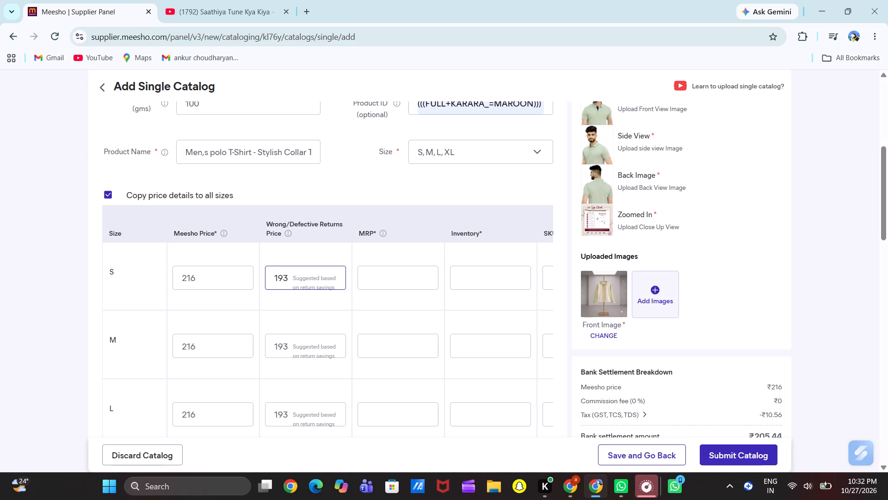
pyautogui.write('215')
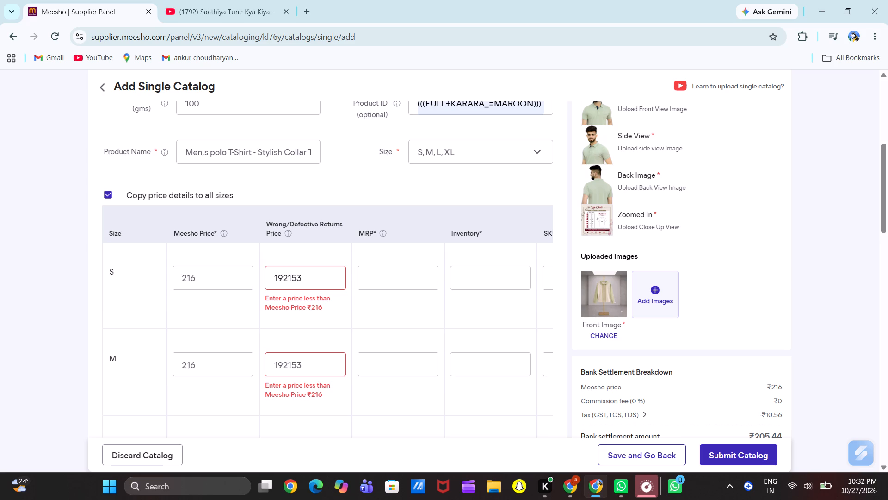
pyautogui.click(303, 277)
pyautogui.press('BackSpace')
pyautogui.click(283, 278)
pyautogui.press('BackSpace')
pyautogui.press('BackSpace')
pyautogui.press('BackSpace')
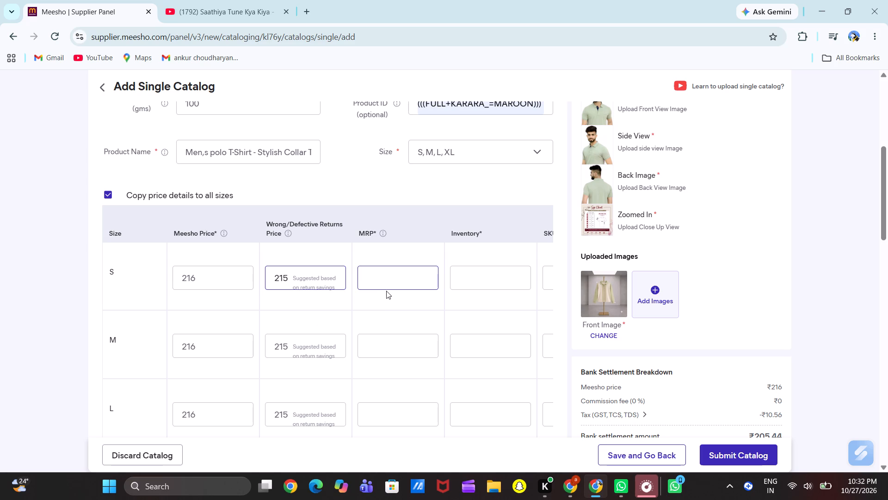
# Enter an MRP of 899 in the size S row.
pyautogui.click(385, 284)
pyautogui.write('899')
# Enter an inventory of 100 for each of the sizes S, M and L.
pyautogui.hscroll(1, 476, 272)
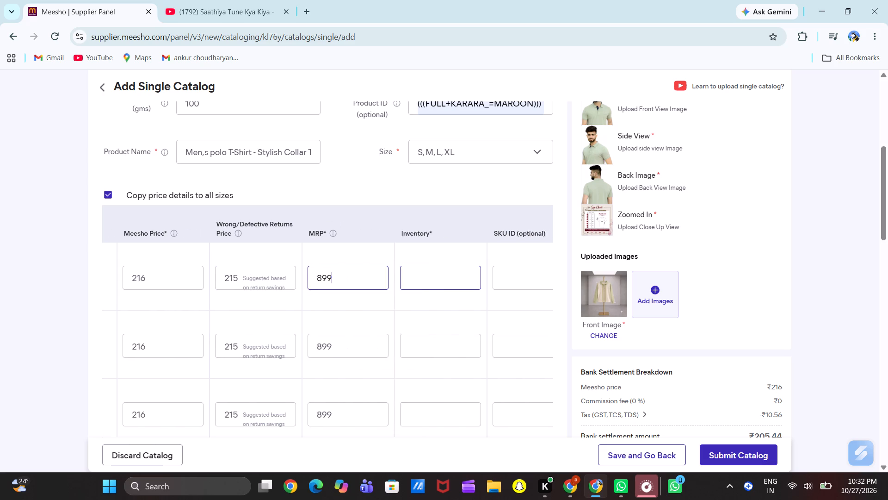
pyautogui.hscroll(1, 476, 272)
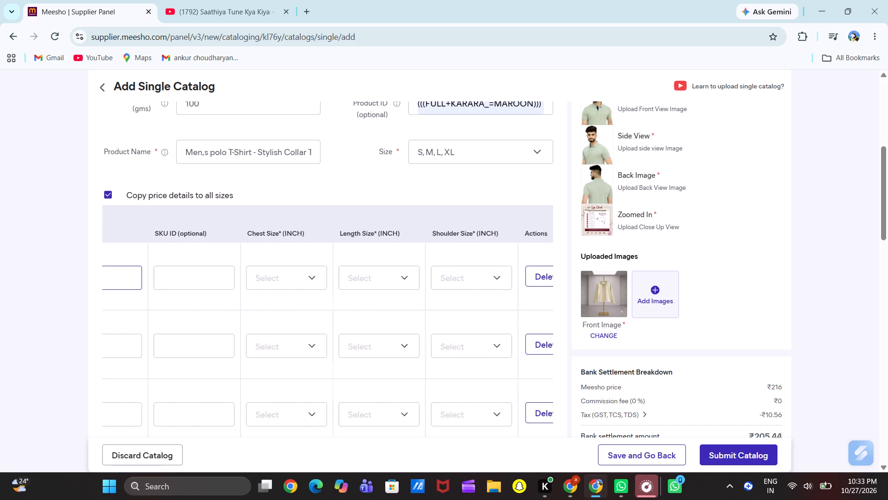
pyautogui.hscroll(1, 476, 272)
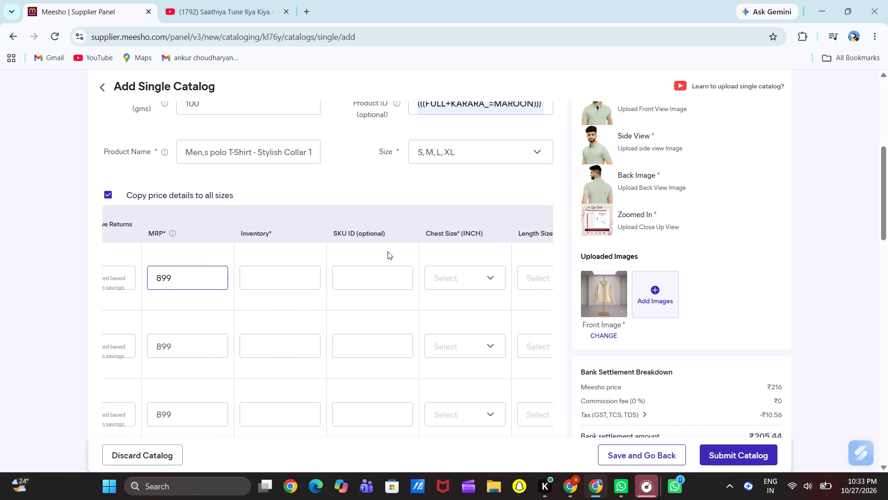
pyautogui.click(266, 271)
pyautogui.write('100')
pyautogui.click(239, 347)
pyautogui.click(263, 345)
pyautogui.write('100')
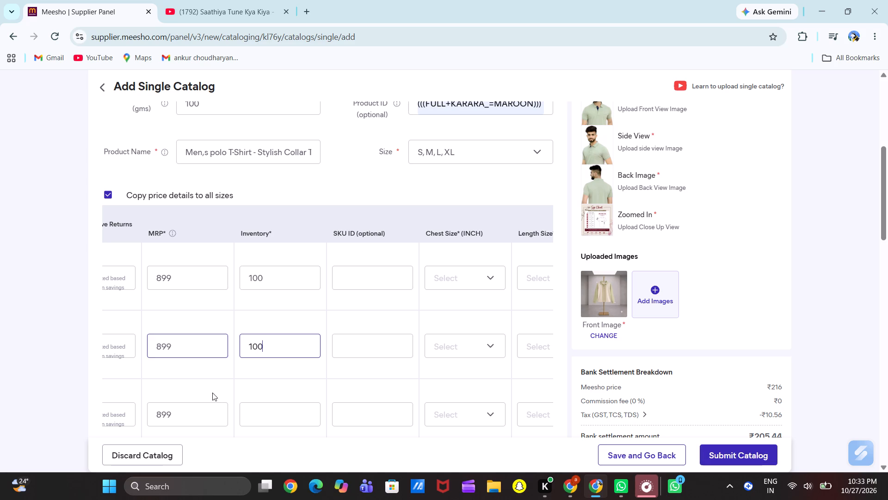
pyautogui.click(262, 416)
pyautogui.write('100')
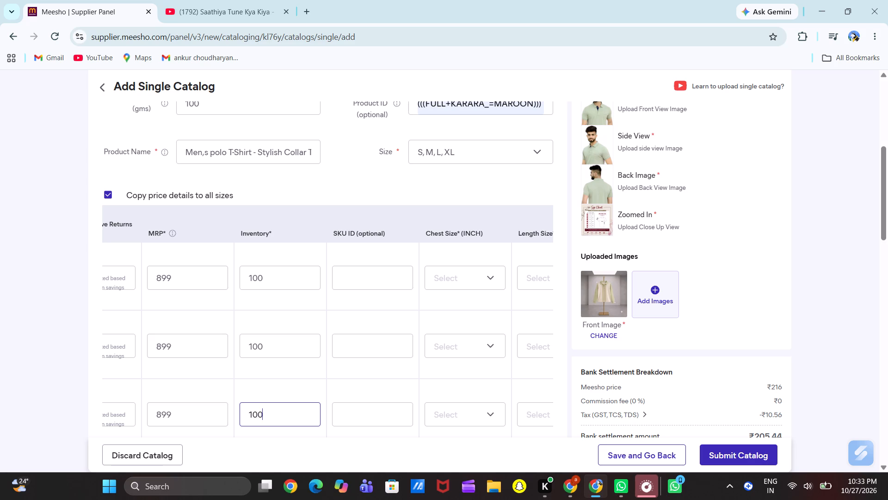
pyautogui.scroll(-3, 262, 416)
pyautogui.press('BackSpace')
pyautogui.press('BackSpace')
pyautogui.write('100')
pyautogui.click(360, 285)
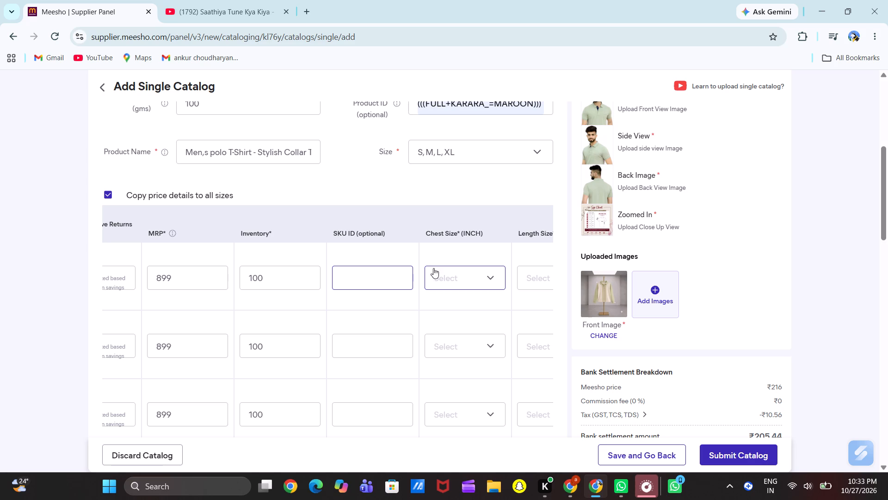
# Set the chest size for size S to 36 inches.
pyautogui.click(446, 276)
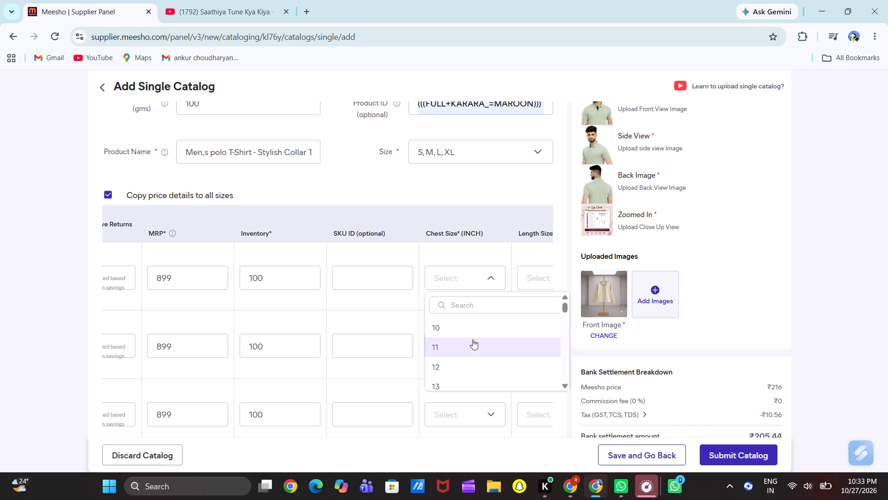
pyautogui.scroll(-3, 478, 349)
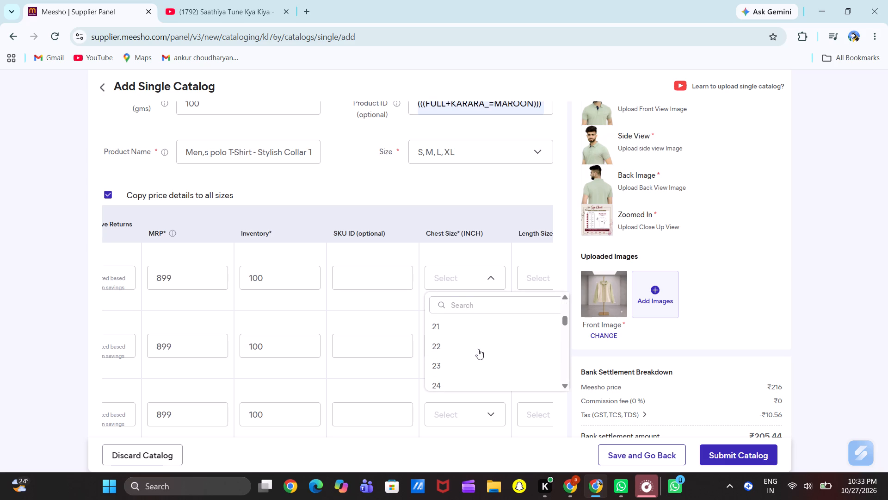
pyautogui.scroll(-3, 478, 349)
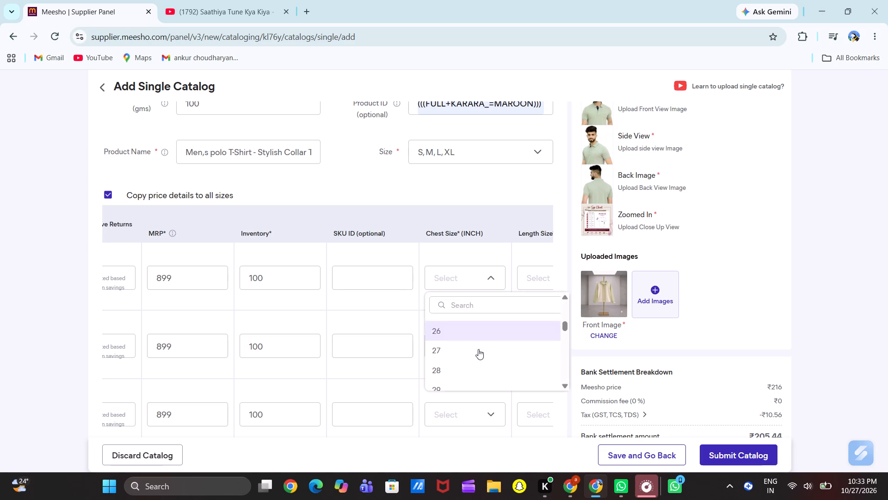
pyautogui.scroll(-4, 478, 349)
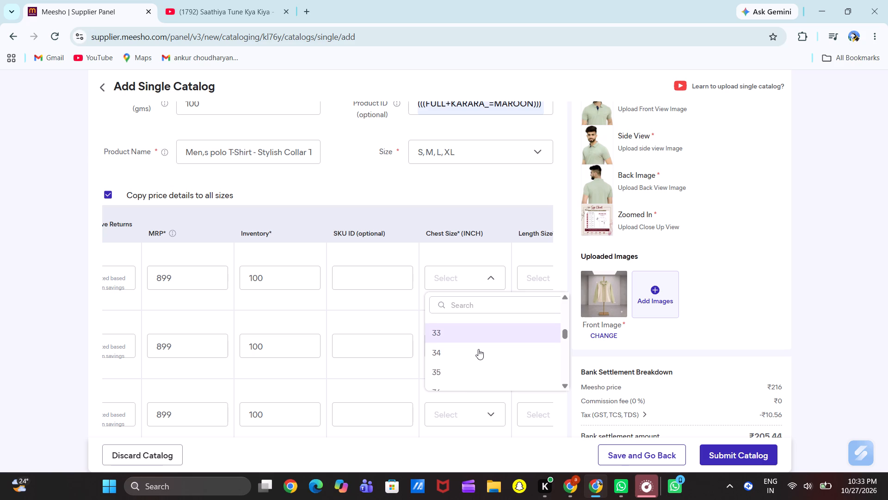
pyautogui.scroll(-1, 478, 349)
pyautogui.click(478, 349)
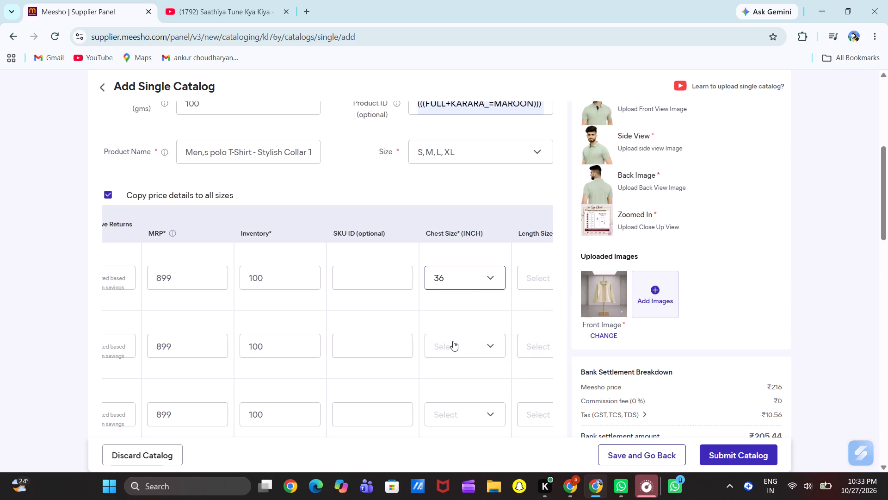
# Set the chest size for size M to 38 inches.
pyautogui.click(452, 341)
pyautogui.scroll(-2, 449, 429)
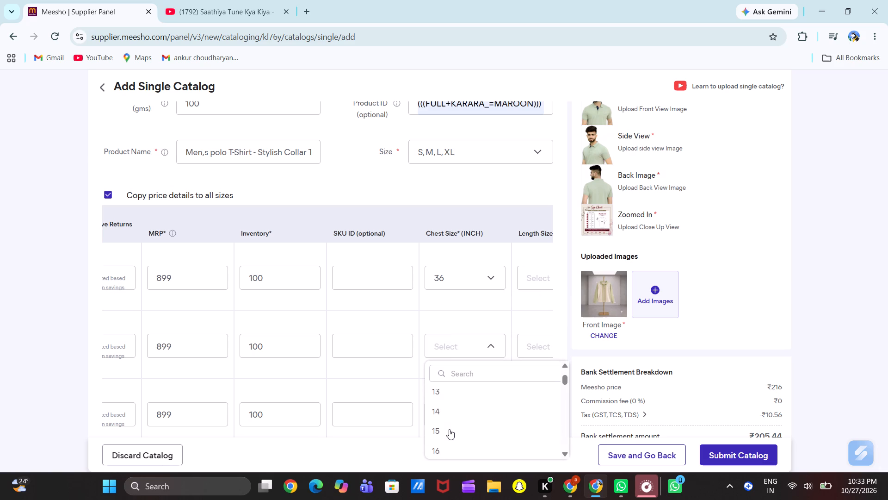
pyautogui.scroll(-6, 449, 429)
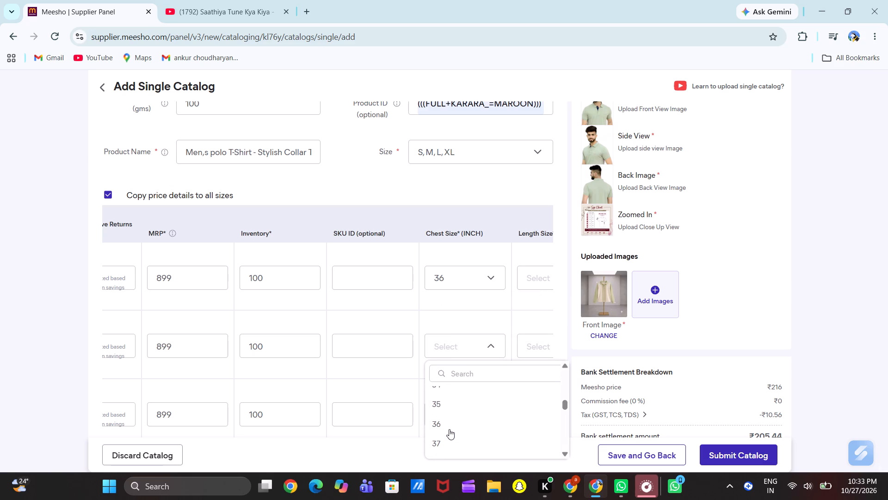
pyautogui.scroll(-1, 449, 429)
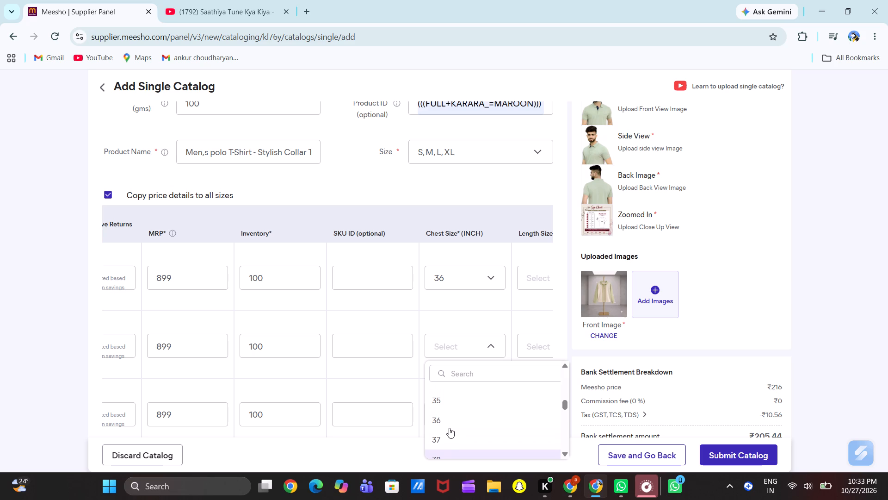
pyautogui.click(452, 422)
pyautogui.click(447, 358)
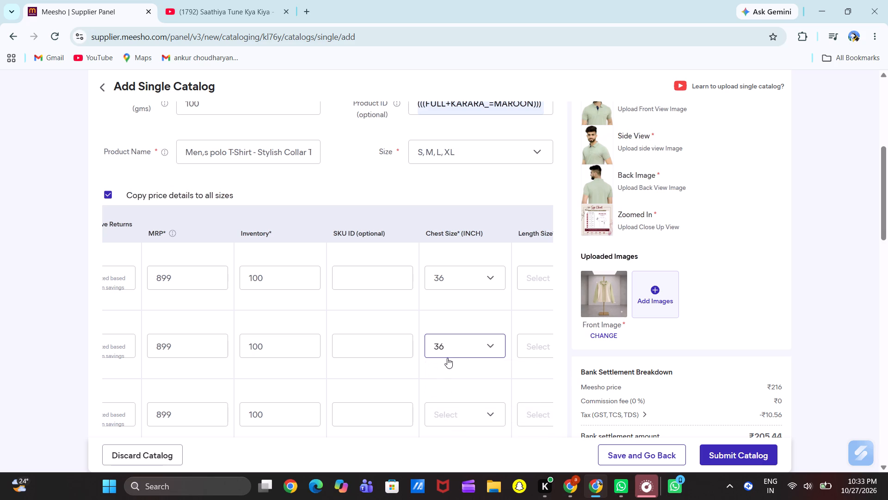
pyautogui.scroll(-6, 453, 441)
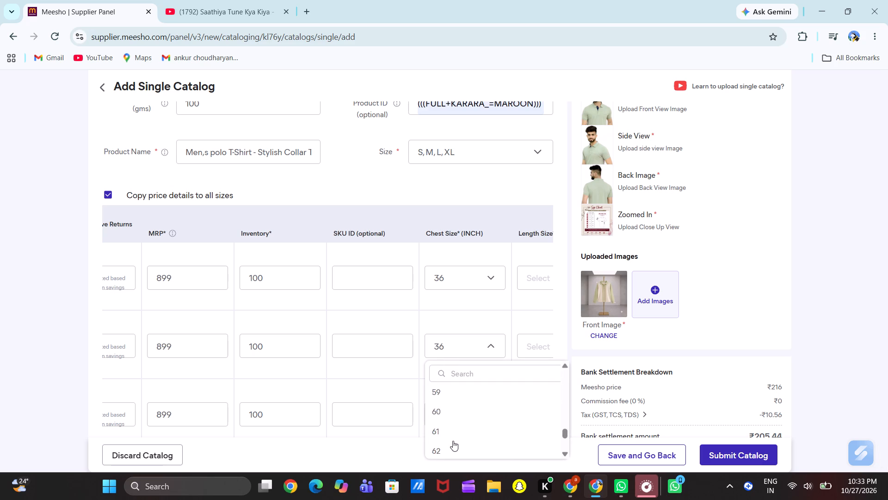
pyautogui.scroll(1, 453, 441)
pyautogui.click(447, 408)
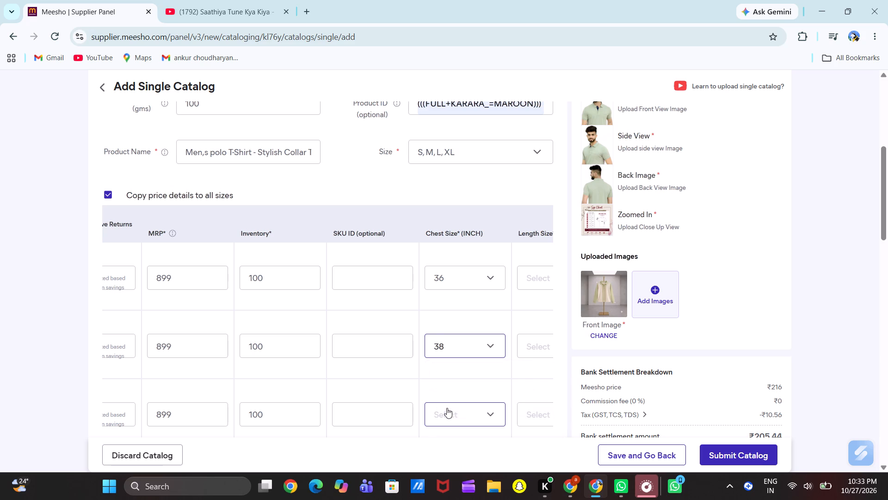
# Set the chest size for size L to 40 inches.
pyautogui.click(442, 420)
pyautogui.scroll(-3, 474, 433)
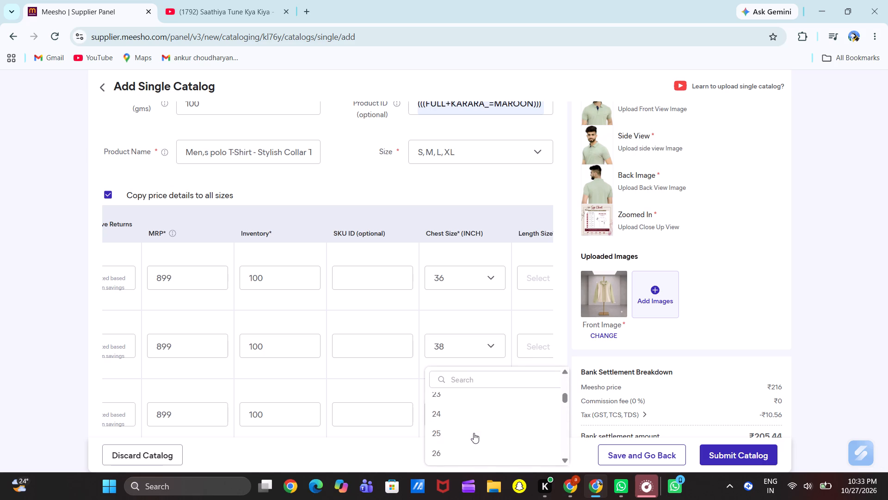
pyautogui.scroll(-3, 474, 433)
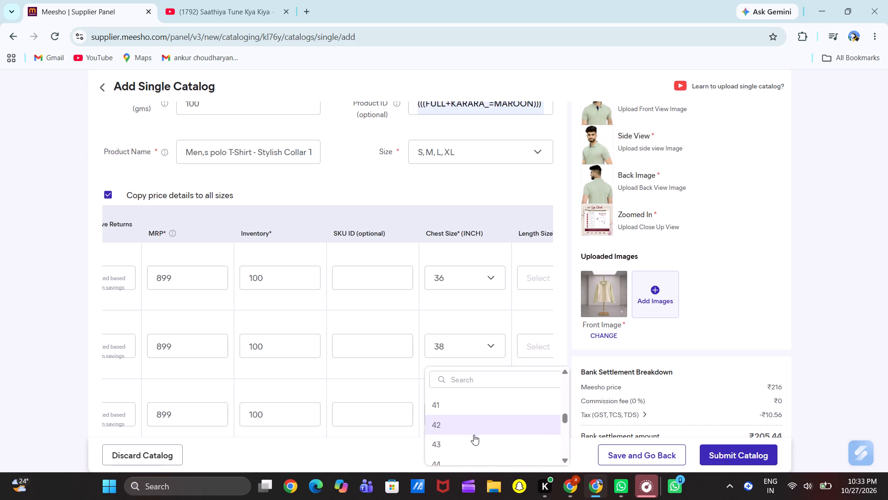
pyautogui.scroll(1, 472, 438)
pyautogui.click(449, 398)
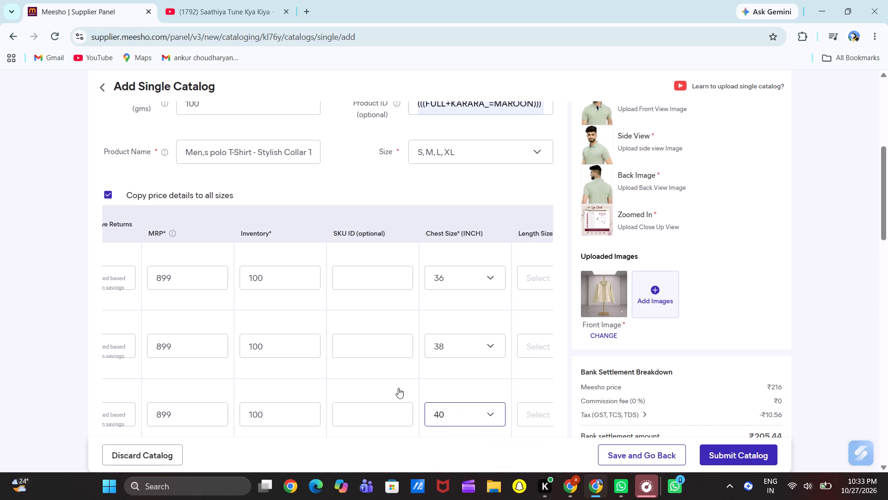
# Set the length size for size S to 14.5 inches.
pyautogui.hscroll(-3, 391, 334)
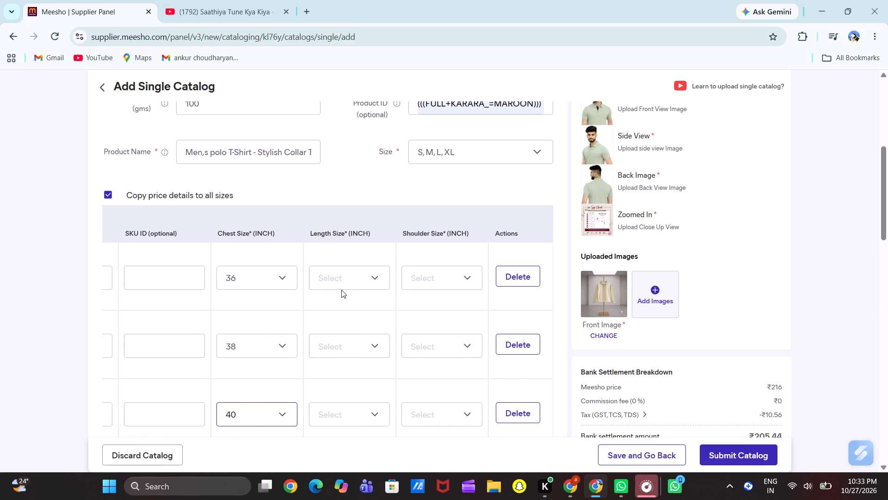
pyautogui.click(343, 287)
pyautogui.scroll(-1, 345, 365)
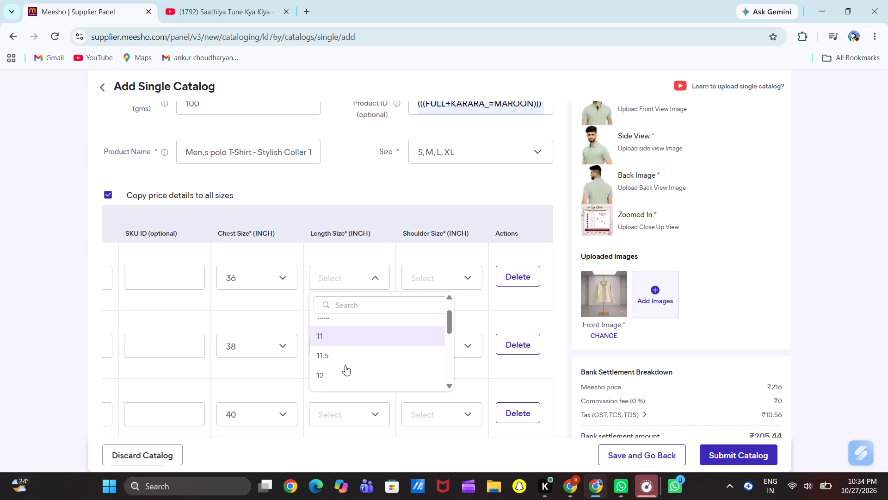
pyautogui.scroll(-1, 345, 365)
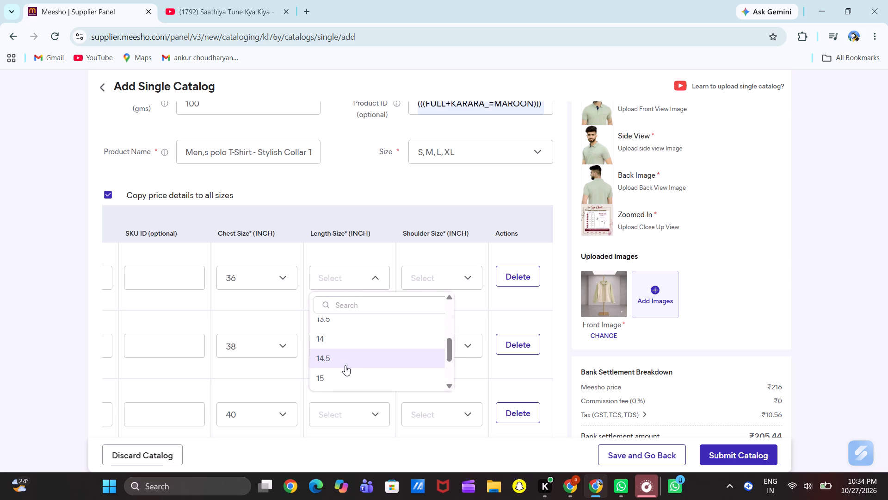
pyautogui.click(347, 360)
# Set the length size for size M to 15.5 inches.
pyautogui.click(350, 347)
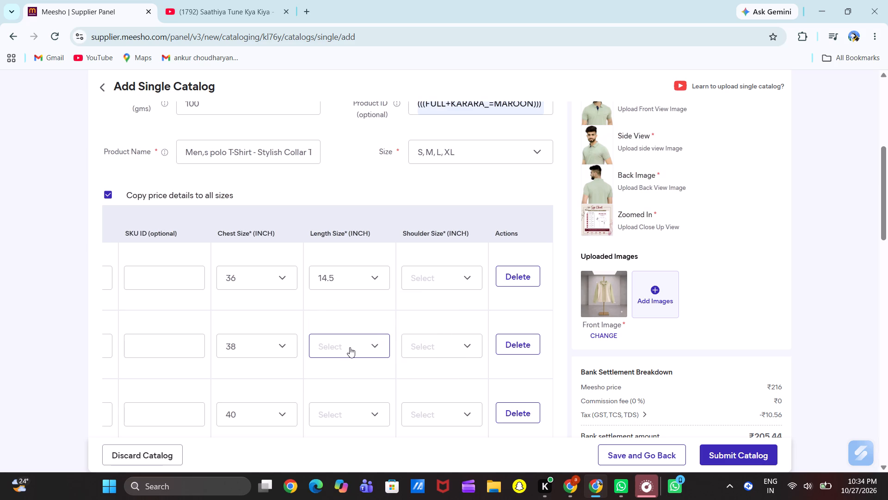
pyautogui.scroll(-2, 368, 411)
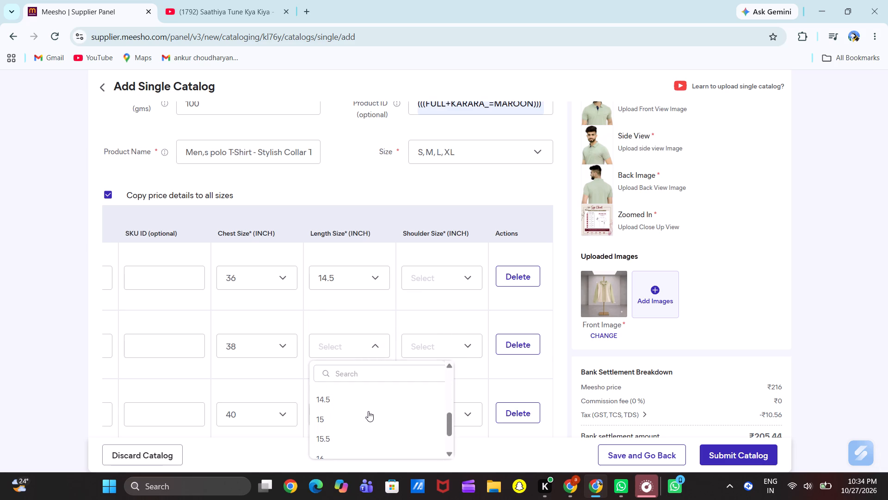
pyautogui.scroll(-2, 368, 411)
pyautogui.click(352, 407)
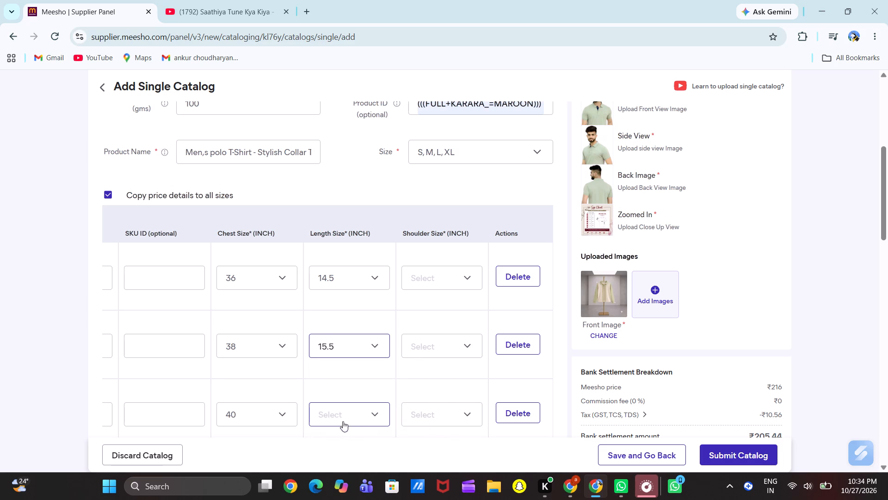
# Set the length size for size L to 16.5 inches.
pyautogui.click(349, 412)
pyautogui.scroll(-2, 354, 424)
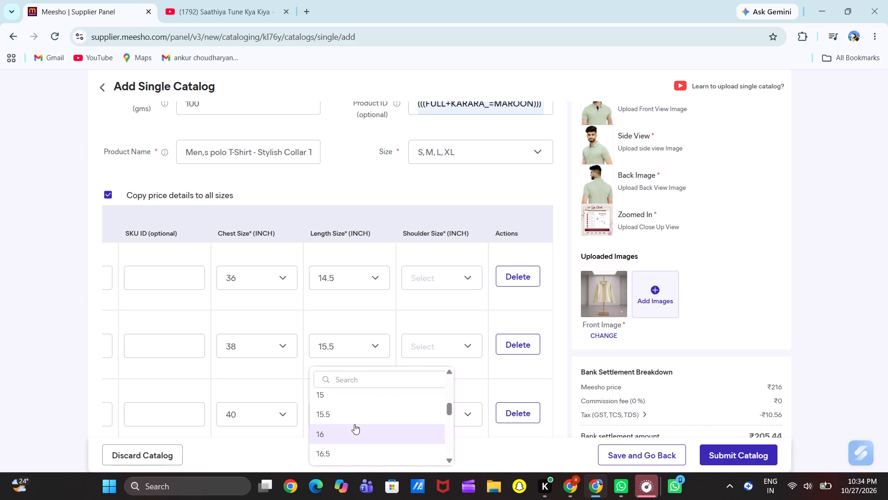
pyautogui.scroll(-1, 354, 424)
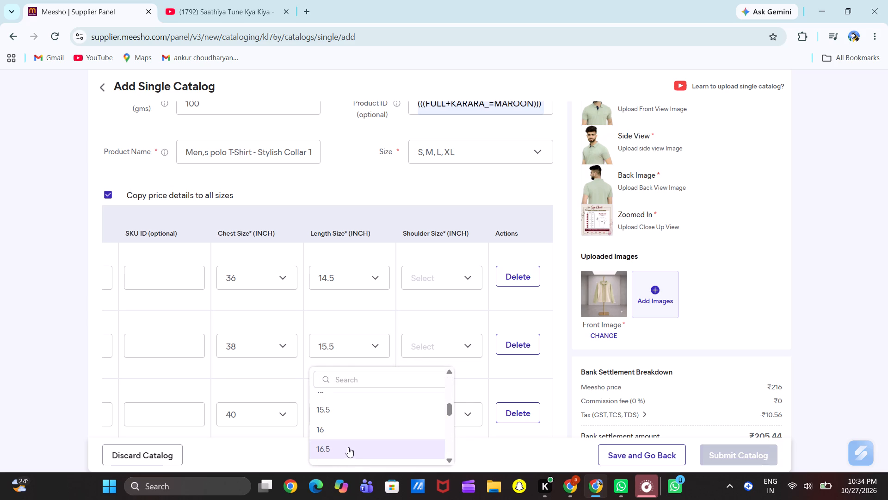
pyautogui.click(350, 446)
# Change the length size for size S to 25.5 inches.
pyautogui.click(437, 280)
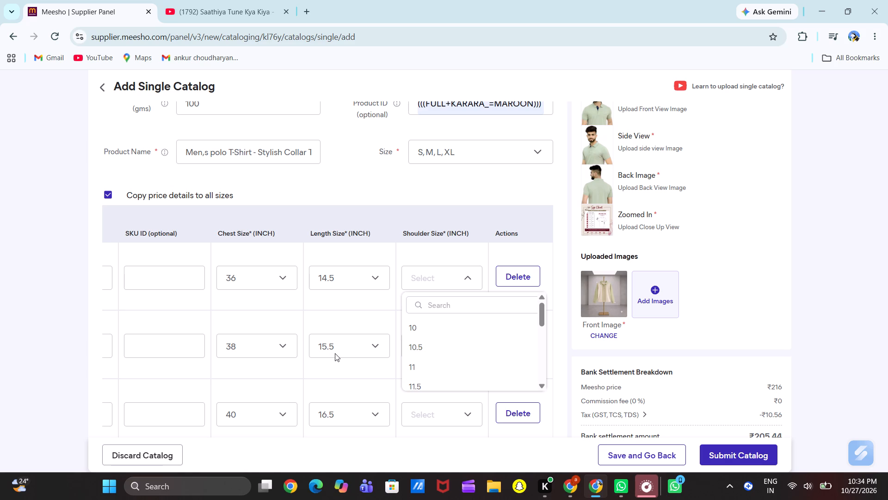
pyautogui.click(358, 279)
pyautogui.moveTo(358, 279); pyautogui.dragTo(378, 278)
pyautogui.click(378, 278)
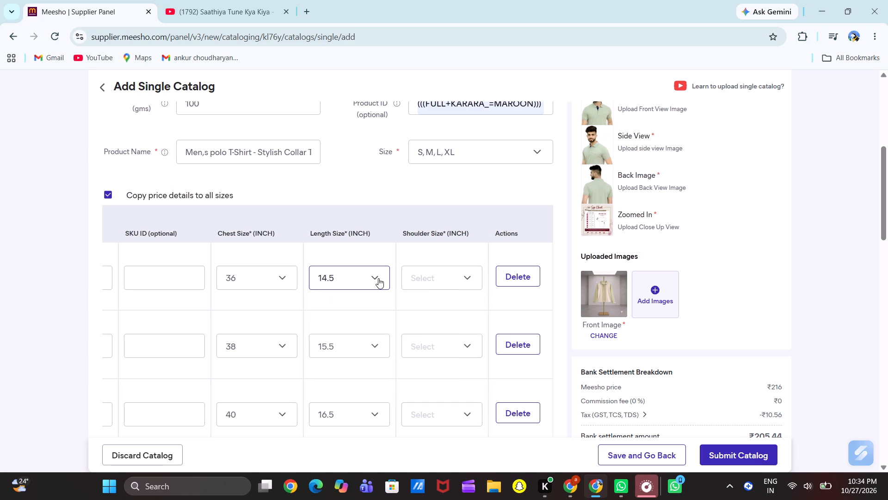
pyautogui.click(375, 277)
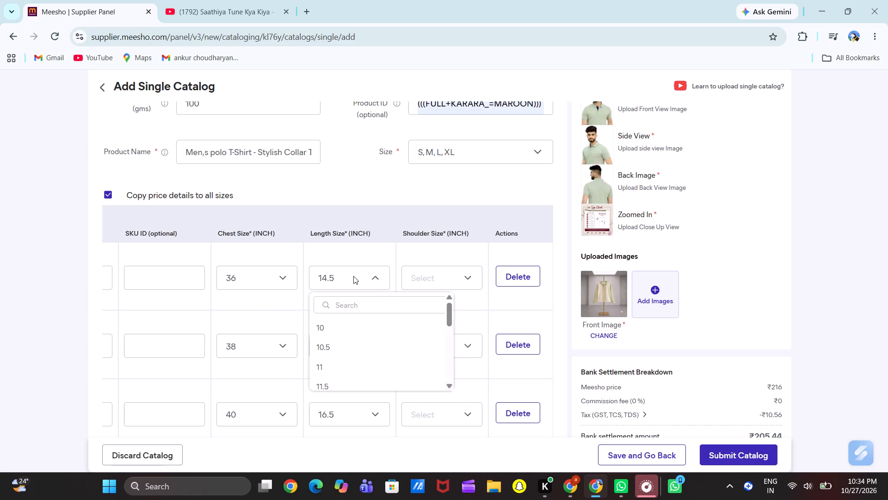
pyautogui.scroll(-1, 345, 339)
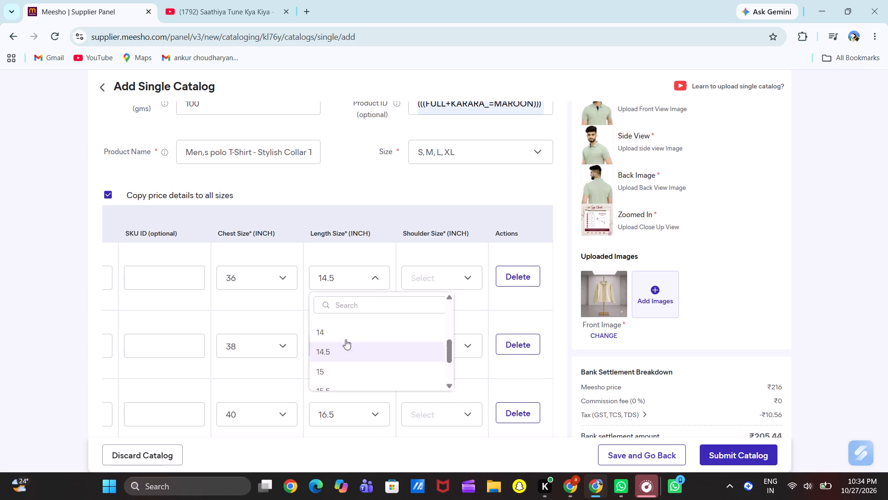
pyautogui.scroll(-5, 345, 339)
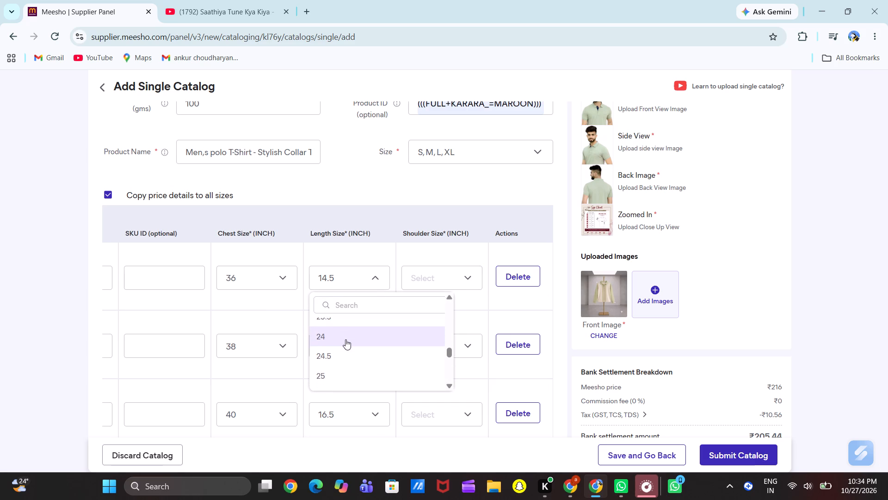
pyautogui.scroll(-3, 345, 339)
pyautogui.click(335, 356)
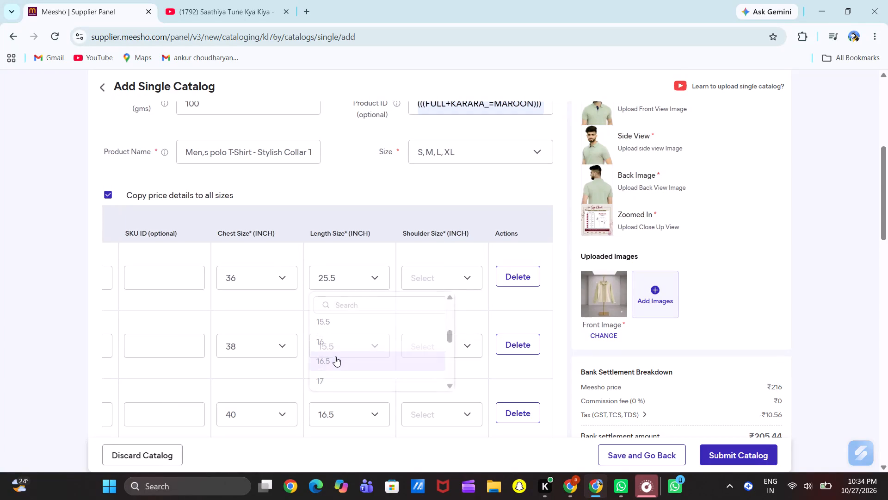
# Change the length size for size M to 26.5 inches.
pyautogui.click(348, 341)
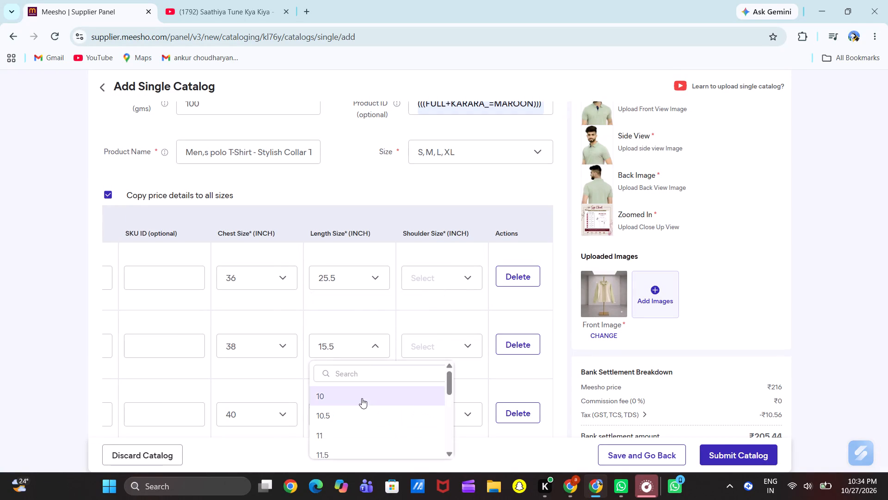
pyautogui.scroll(-7, 362, 398)
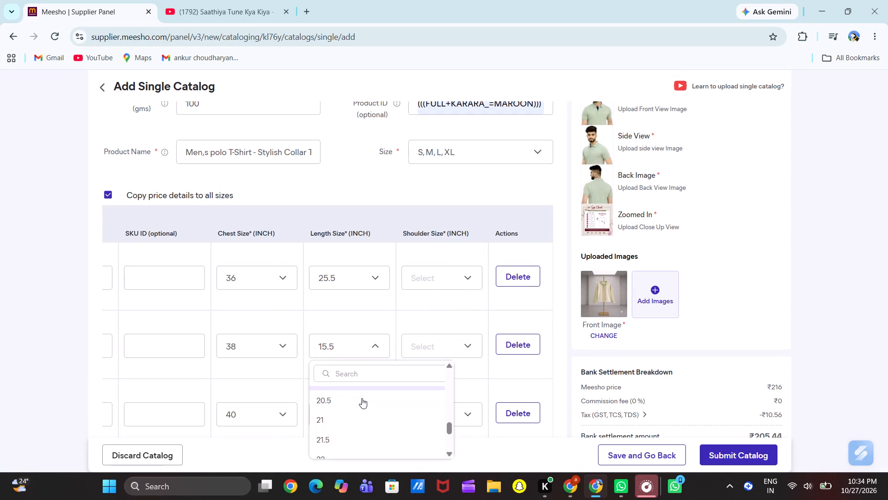
pyautogui.scroll(-5, 362, 398)
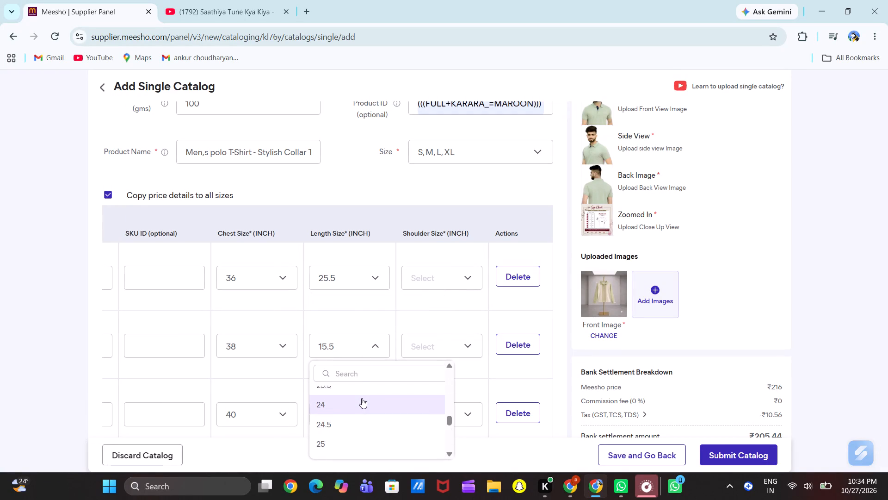
pyautogui.scroll(-3, 362, 398)
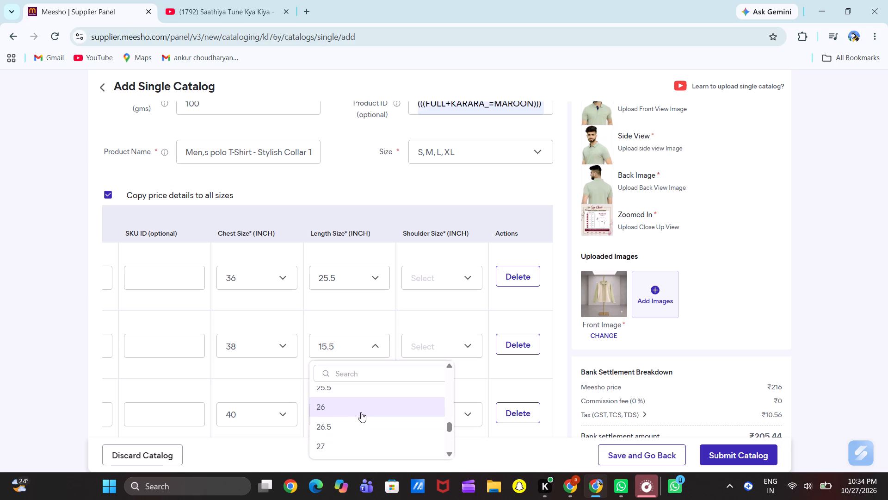
pyautogui.click(363, 429)
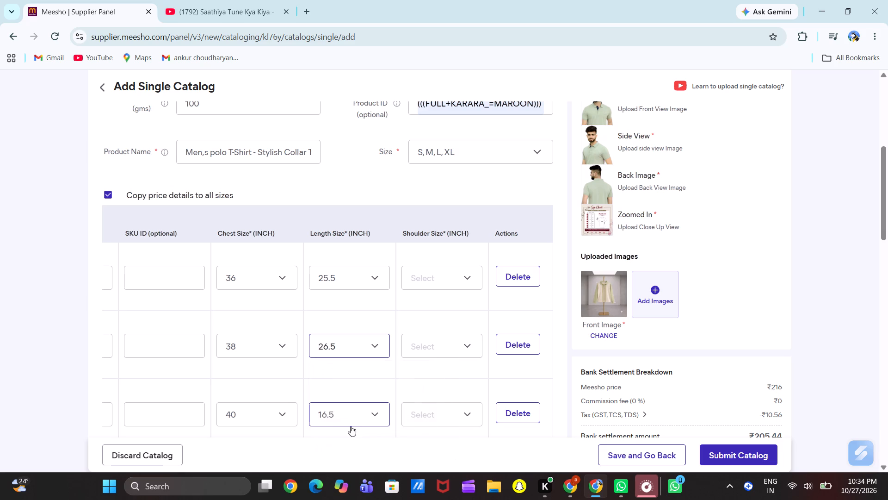
# Change the length size for size L to 27.5 inches.
pyautogui.click(372, 410)
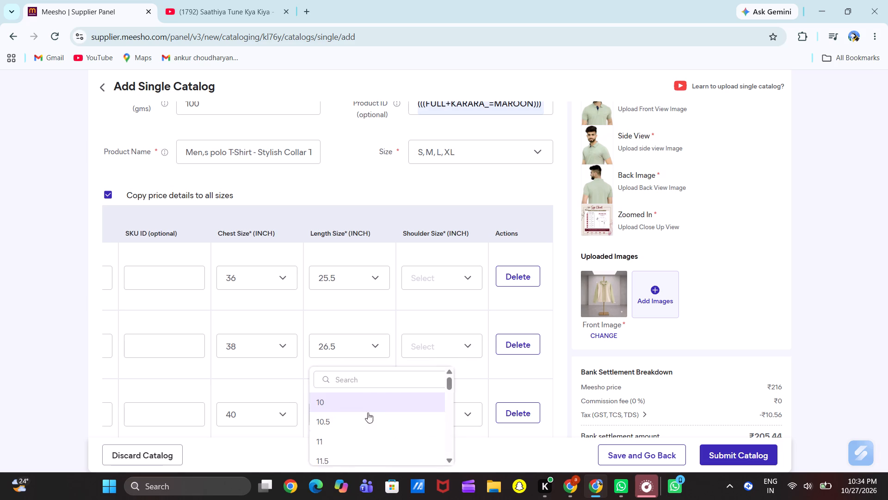
pyautogui.scroll(-6, 333, 429)
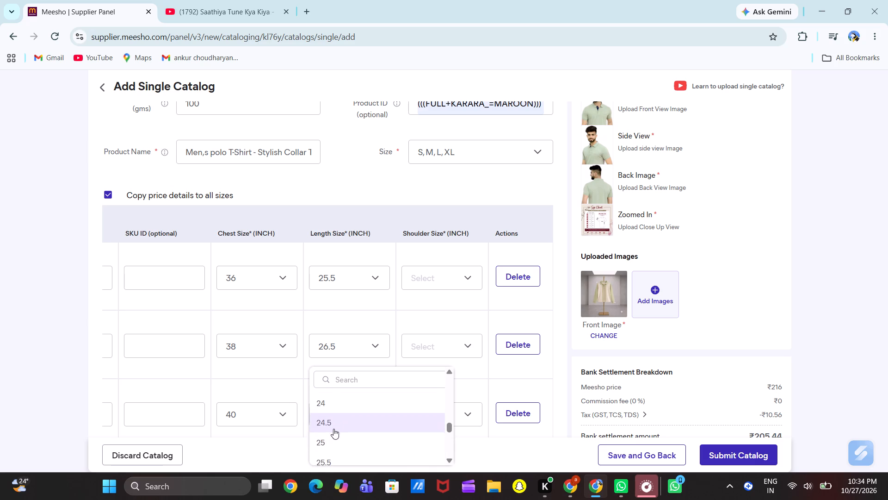
pyautogui.scroll(-2, 333, 429)
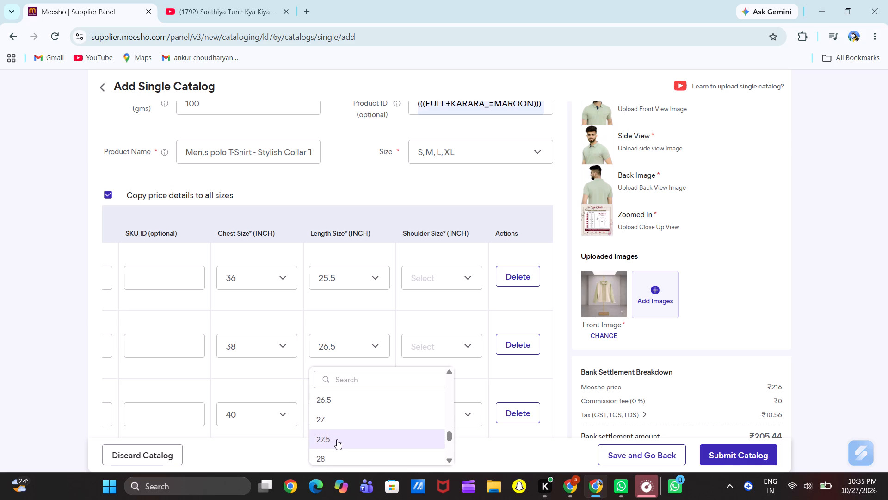
pyautogui.click(337, 439)
# Set the shoulder size for size S to 14.5 inches.
pyautogui.click(433, 283)
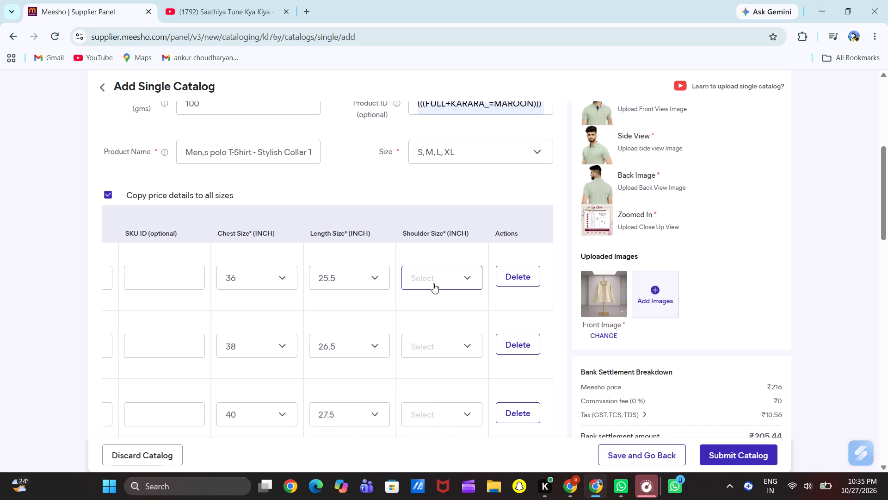
pyautogui.scroll(-2, 442, 356)
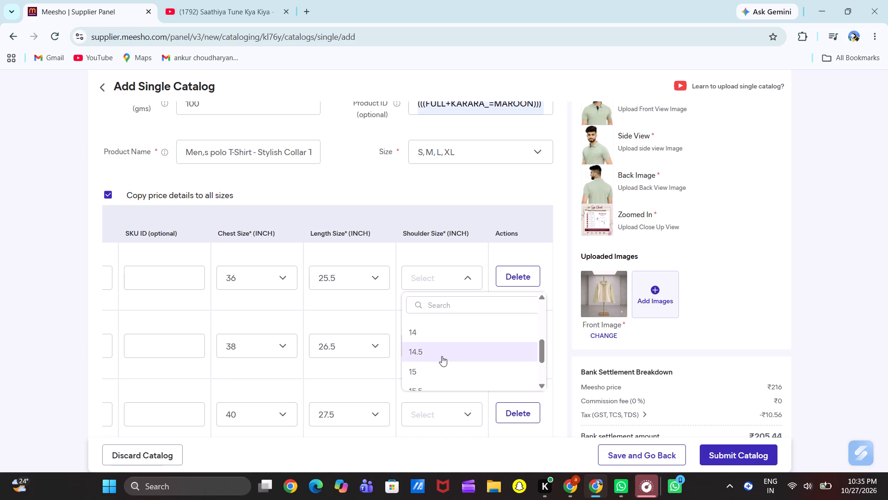
pyautogui.click(435, 348)
# Set the shoulder size for size M to 15.5 inches.
pyautogui.click(429, 342)
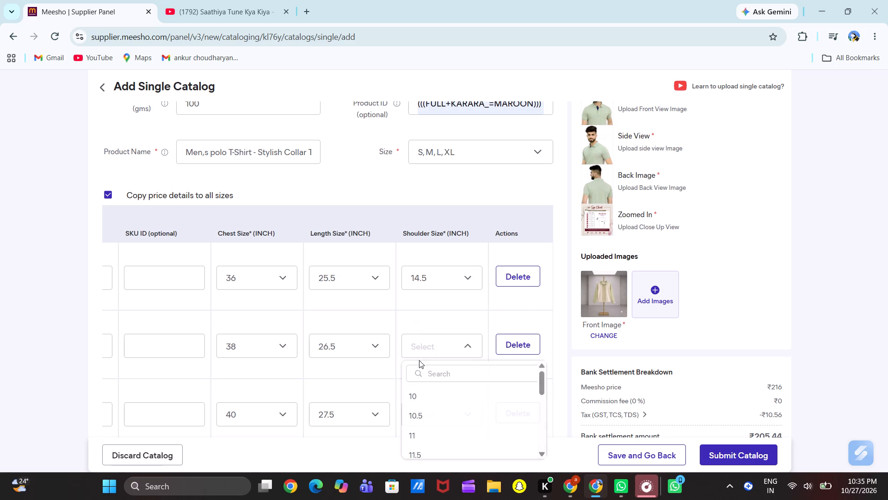
pyautogui.scroll(-2, 450, 396)
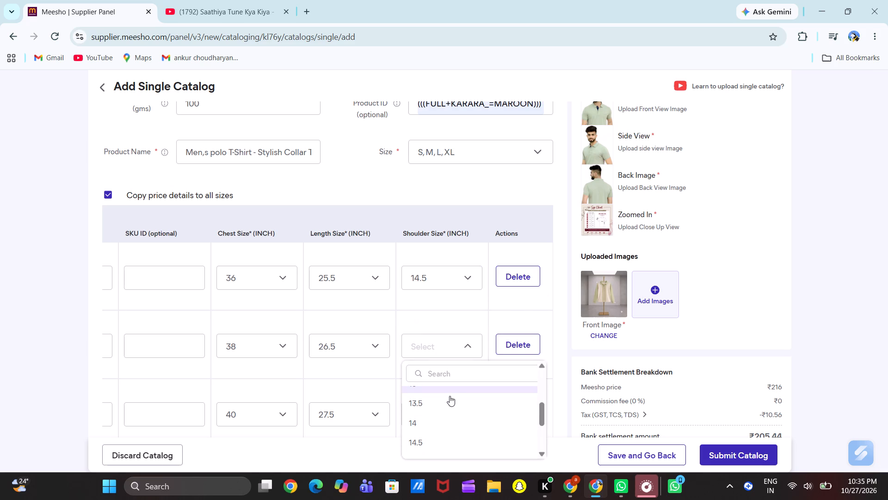
pyautogui.scroll(-1, 450, 396)
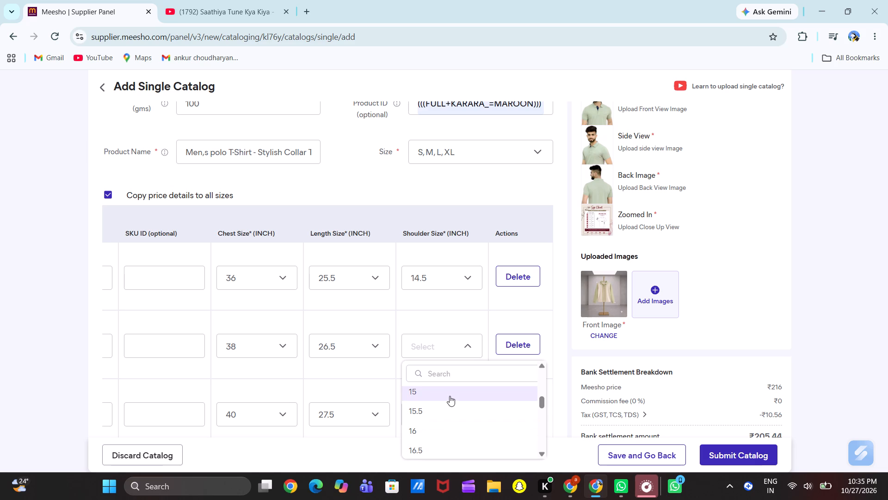
pyautogui.click(433, 409)
# Set the shoulder size for size L to 16.5 inches.
pyautogui.click(439, 408)
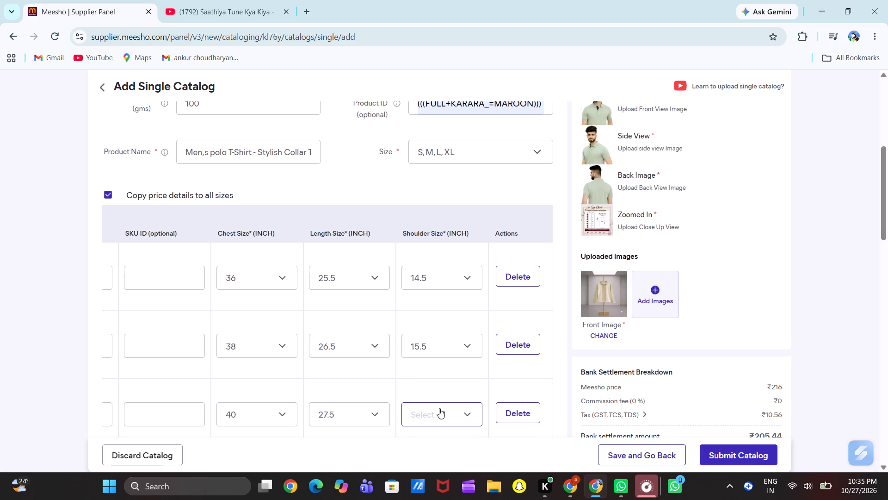
pyautogui.scroll(-3, 452, 427)
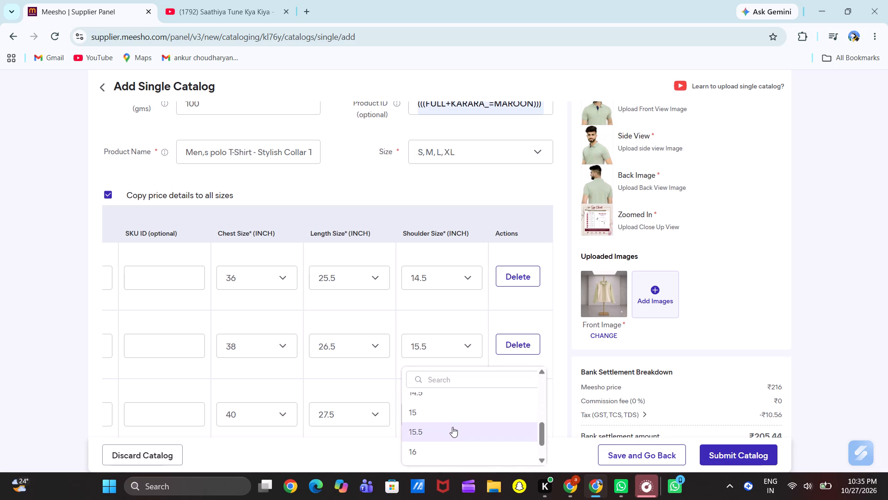
pyautogui.scroll(-2, 452, 427)
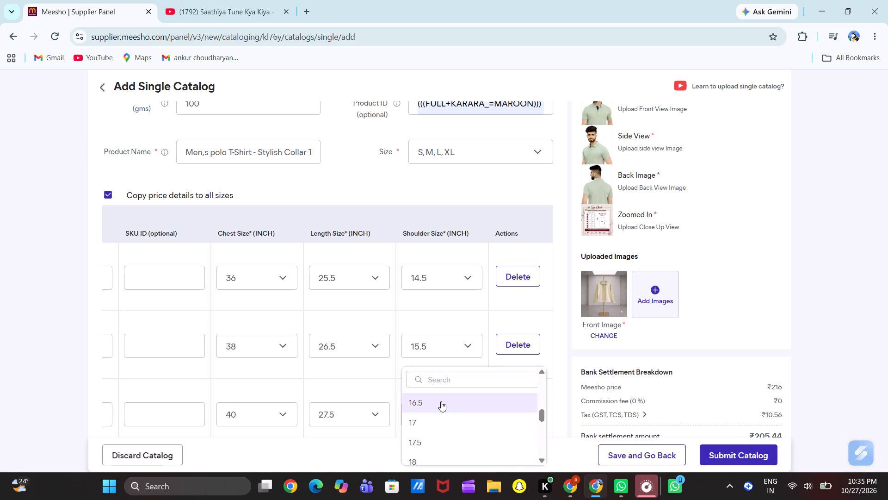
pyautogui.click(441, 401)
pyautogui.scroll(-3, 364, 385)
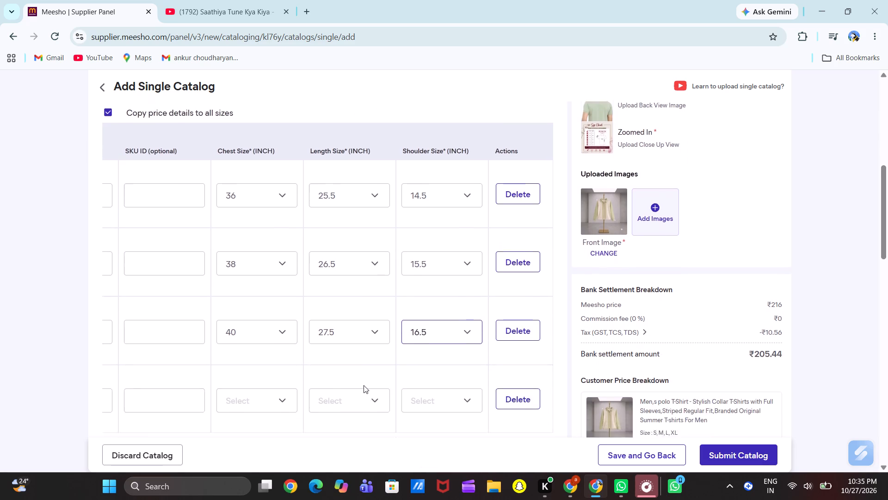
# Set the chest size for size XL to 42 inches.
pyautogui.scroll(-1, 364, 385)
pyautogui.click(253, 250)
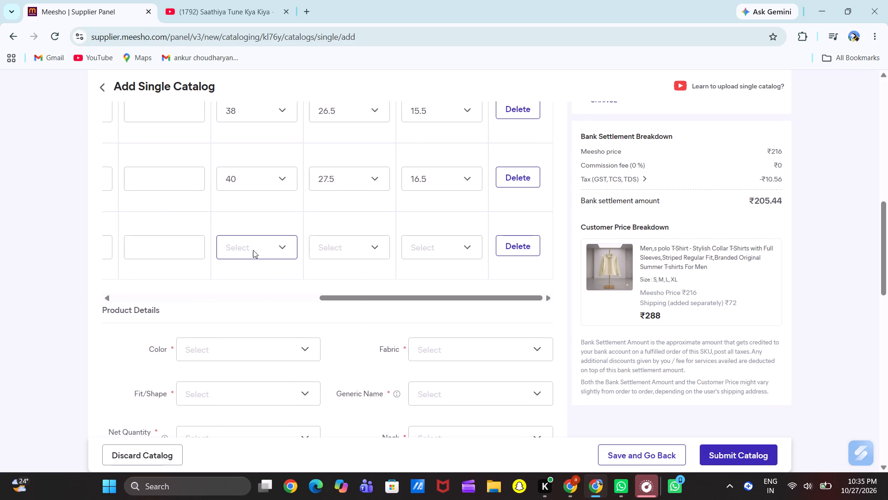
pyautogui.scroll(-5, 259, 331)
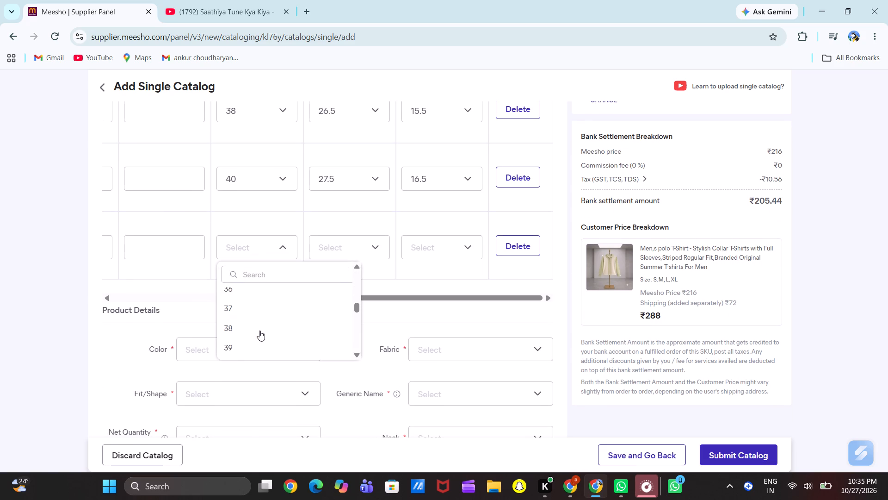
pyautogui.scroll(-2, 259, 331)
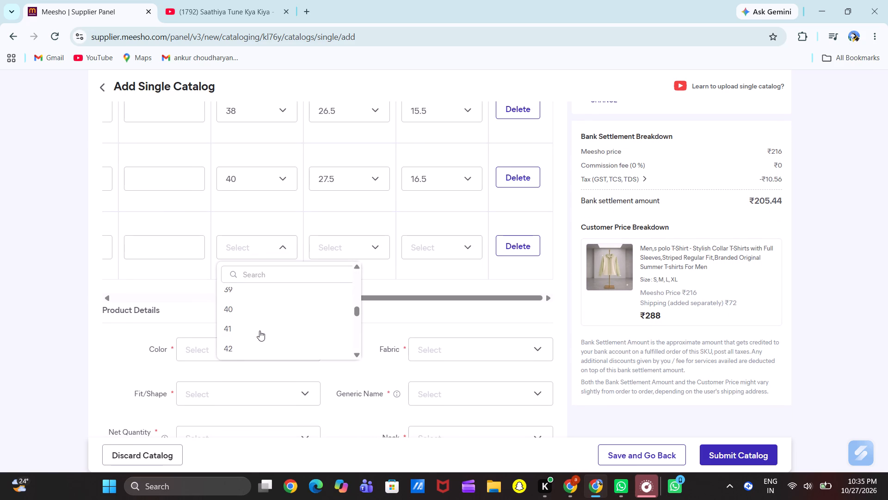
pyautogui.scroll(-1, 259, 331)
pyautogui.click(254, 335)
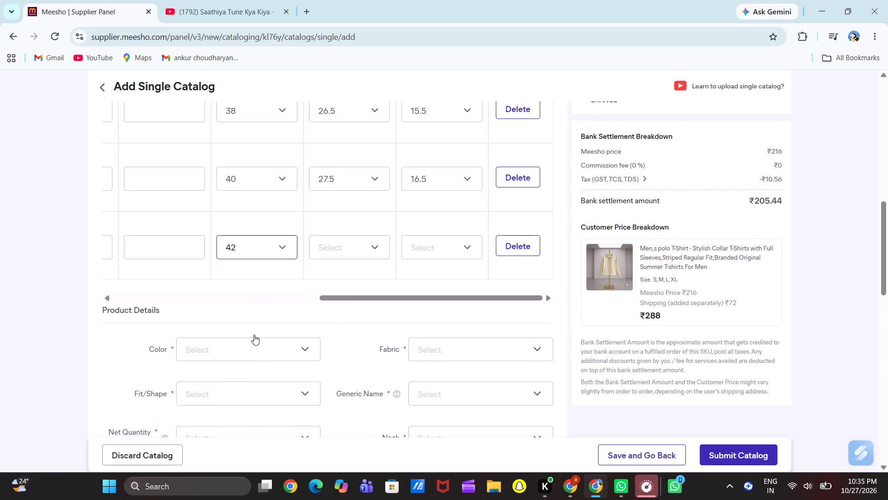
# Set the length size for size XL to 28.5 inches.
pyautogui.click(350, 248)
pyautogui.scroll(-1, 347, 331)
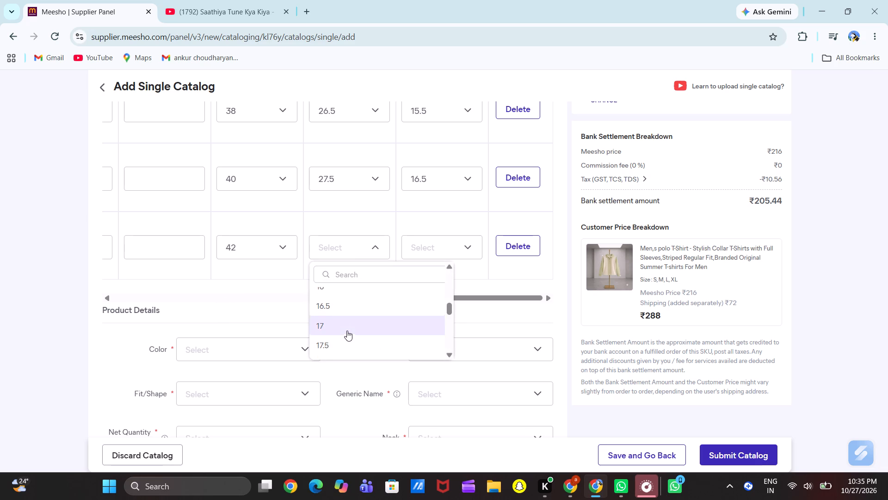
pyautogui.scroll(-3, 347, 331)
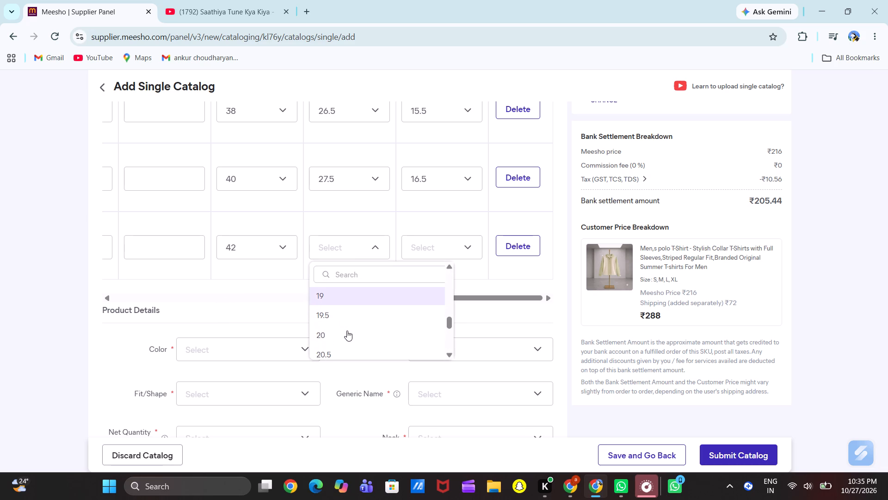
pyautogui.scroll(-4, 347, 331)
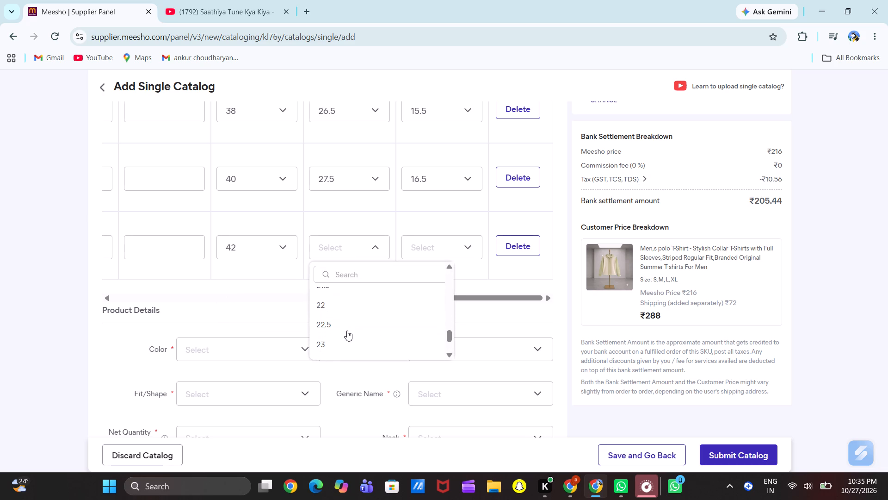
pyautogui.scroll(-2, 347, 331)
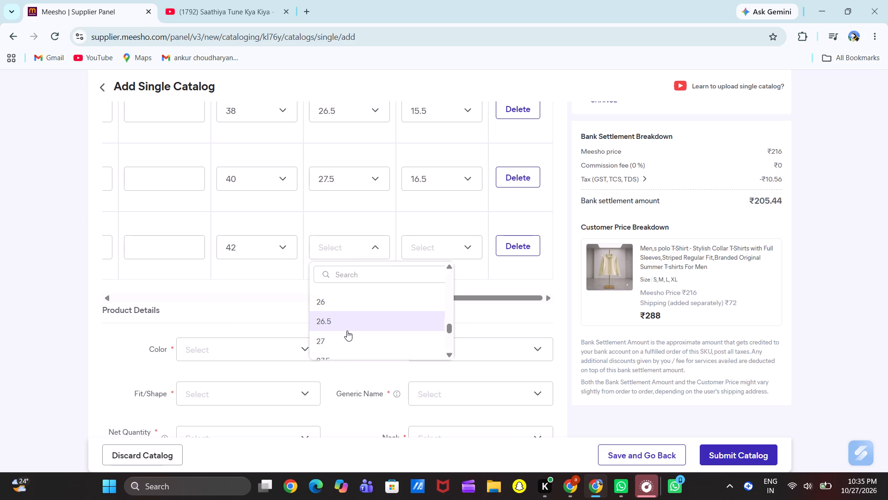
pyautogui.scroll(-1, 339, 343)
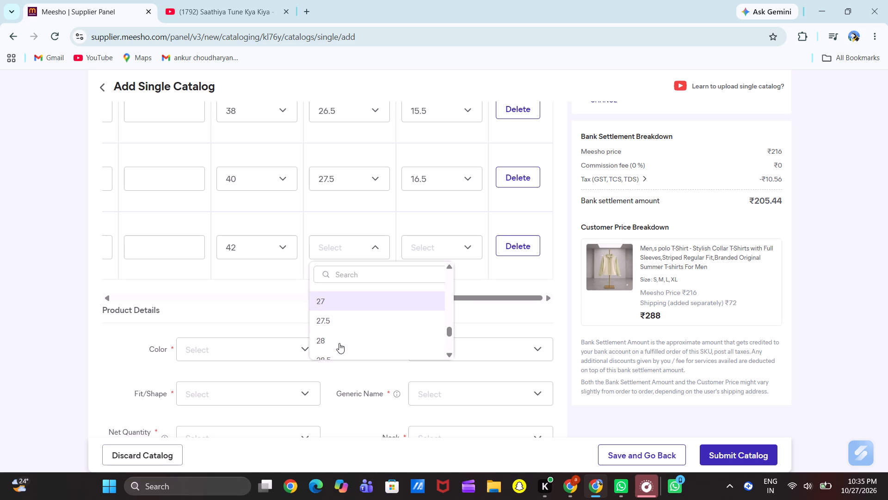
pyautogui.scroll(-1, 339, 343)
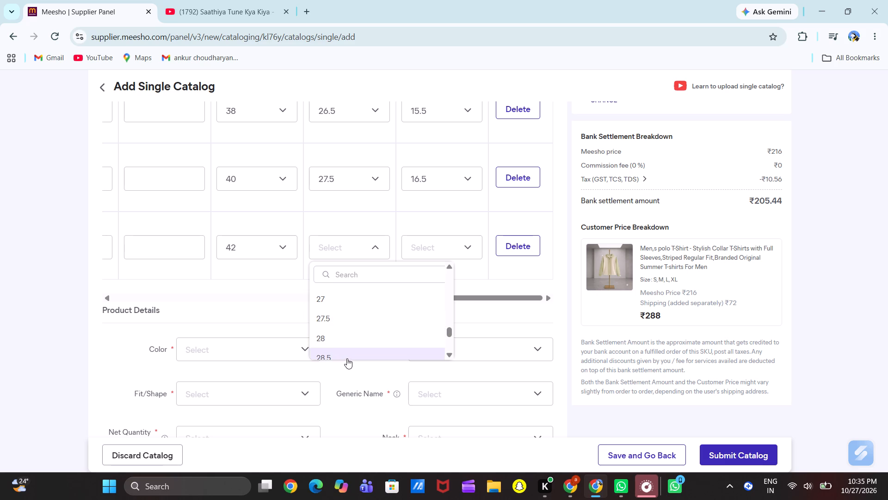
pyautogui.click(347, 358)
# Set the shoulder size for size XL to 17.5 inches.
pyautogui.click(452, 245)
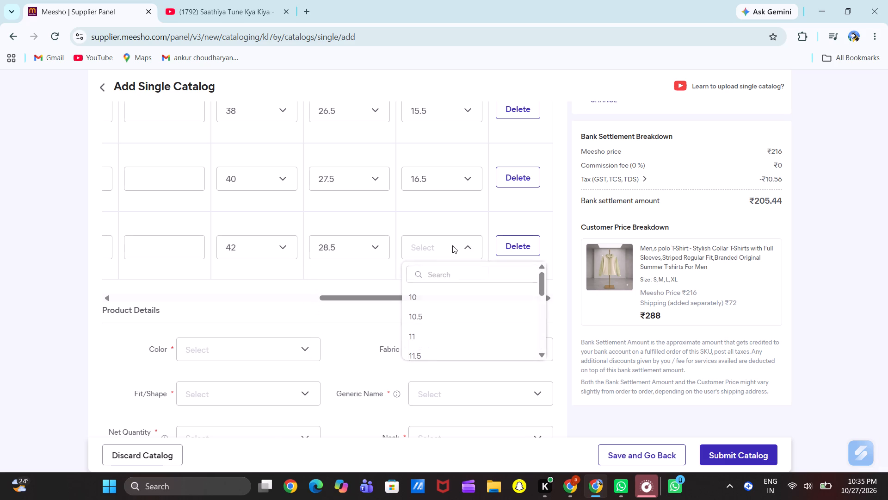
pyautogui.scroll(-4, 444, 328)
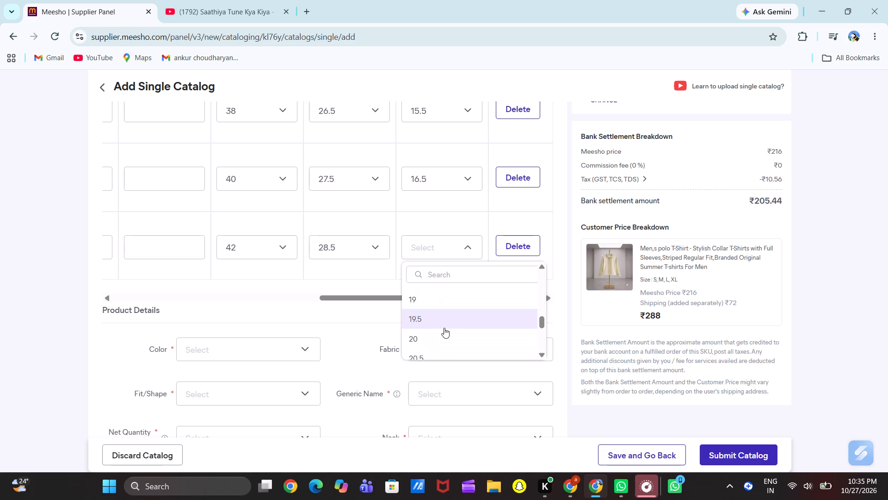
pyautogui.click(422, 303)
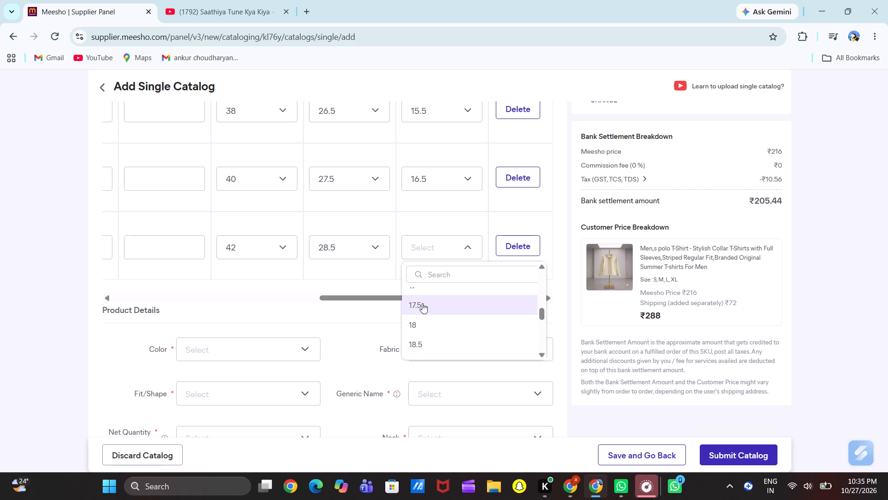
# Set the product color to Mint Green in the product details.
pyautogui.click(285, 347)
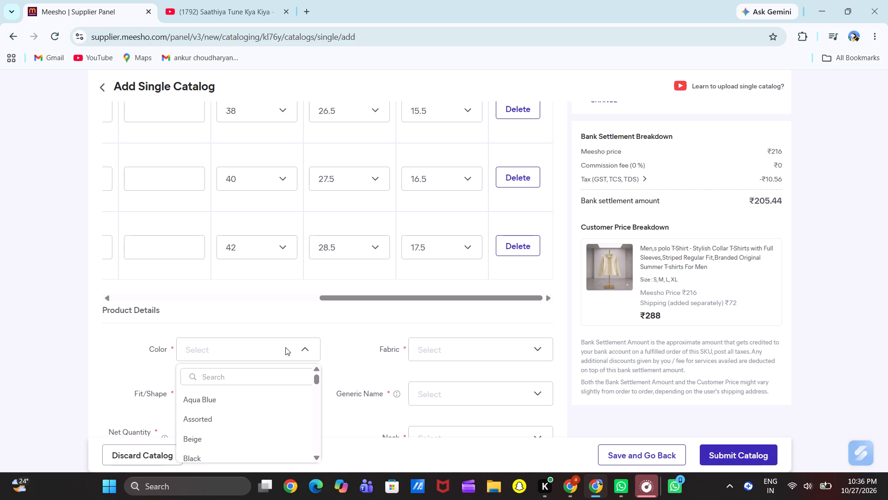
pyautogui.click(249, 354)
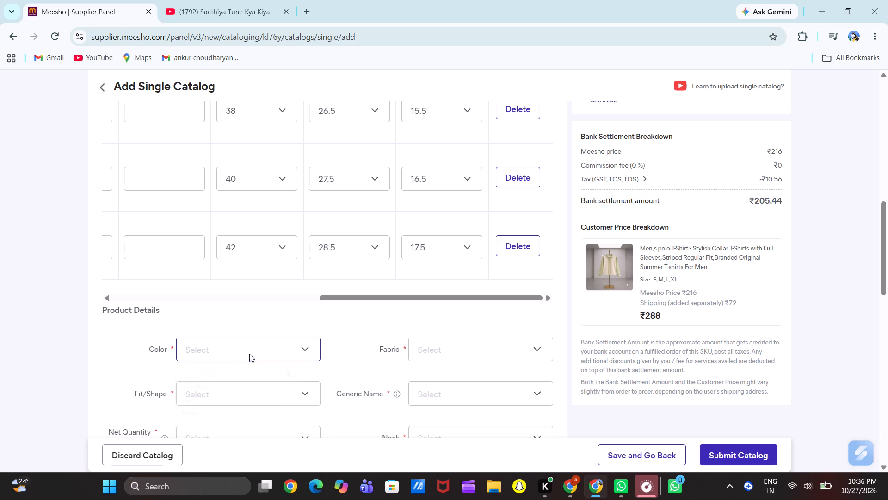
pyautogui.click(249, 354)
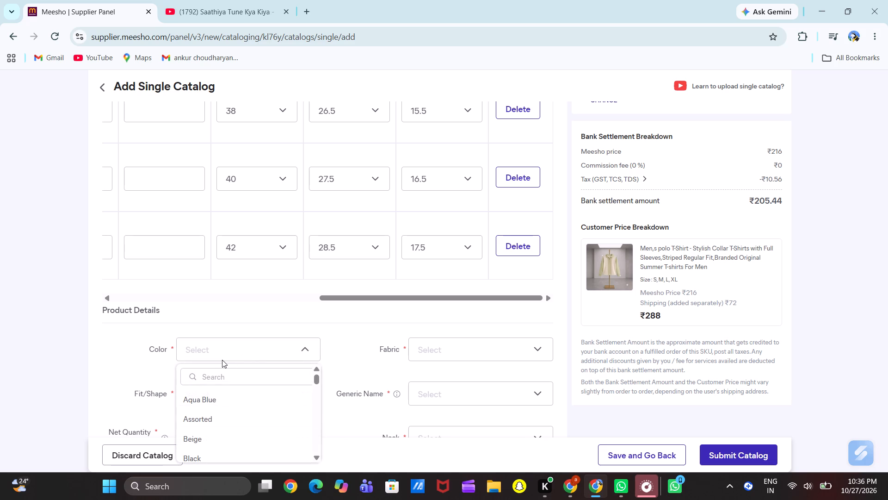
pyautogui.write('grre')
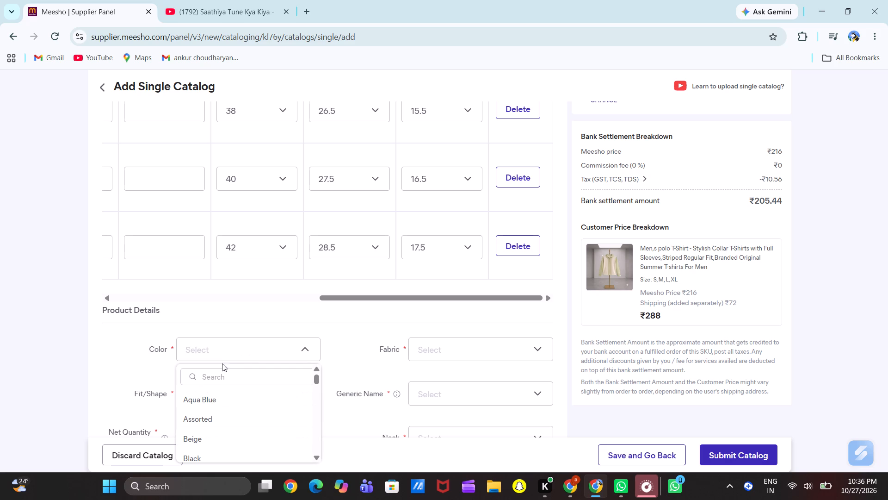
pyautogui.click(226, 370)
pyautogui.write('gree')
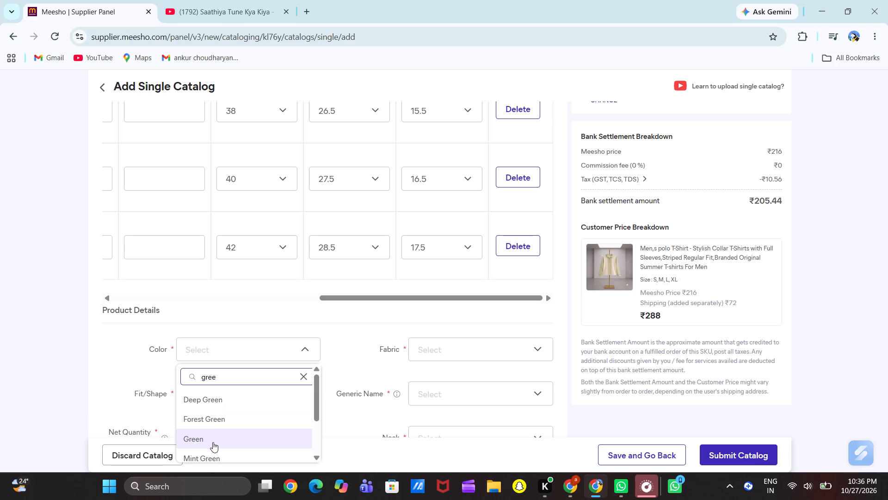
pyautogui.click(229, 451)
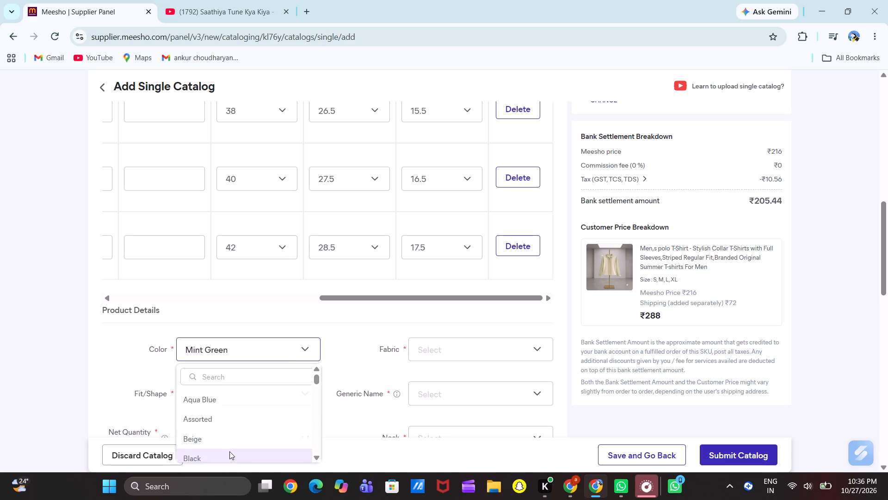
# Set the product fabric to Cotton.
pyautogui.click(434, 345)
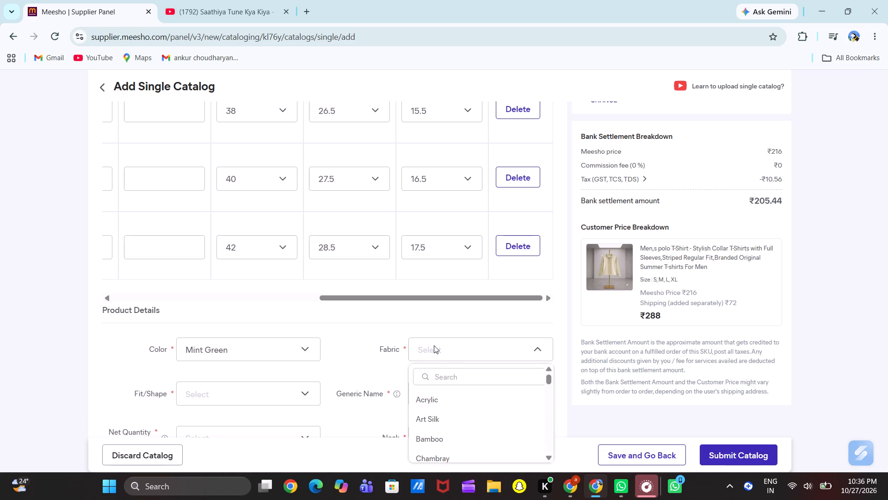
pyautogui.scroll(-3, 456, 412)
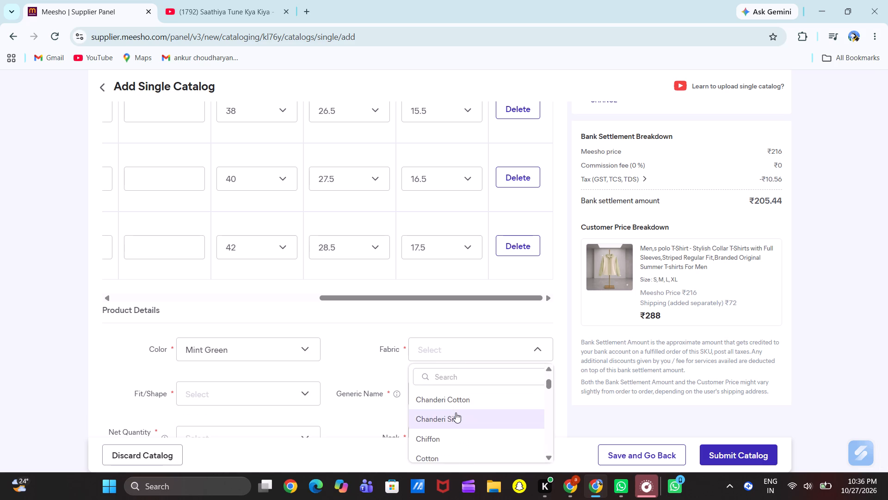
pyautogui.scroll(-1, 456, 412)
pyautogui.click(445, 417)
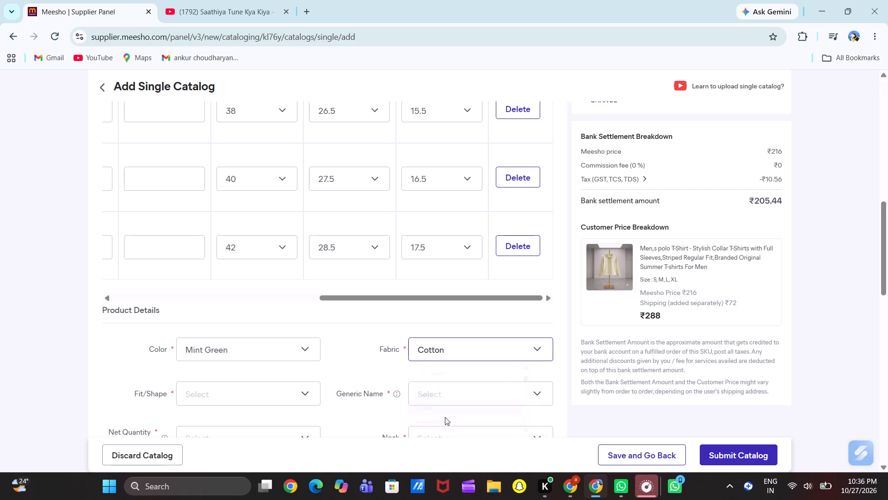
# Set the product's fit/shape to Regular.
pyautogui.click(250, 401)
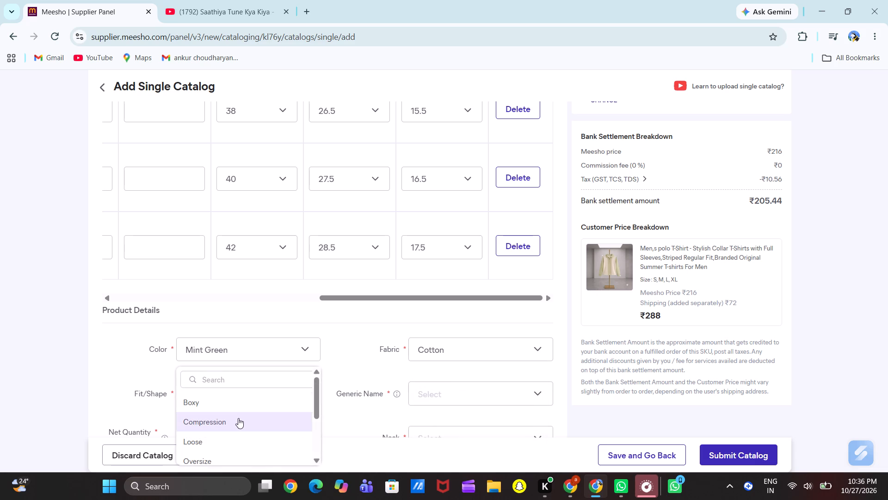
pyautogui.scroll(-1, 240, 430)
pyautogui.click(240, 430)
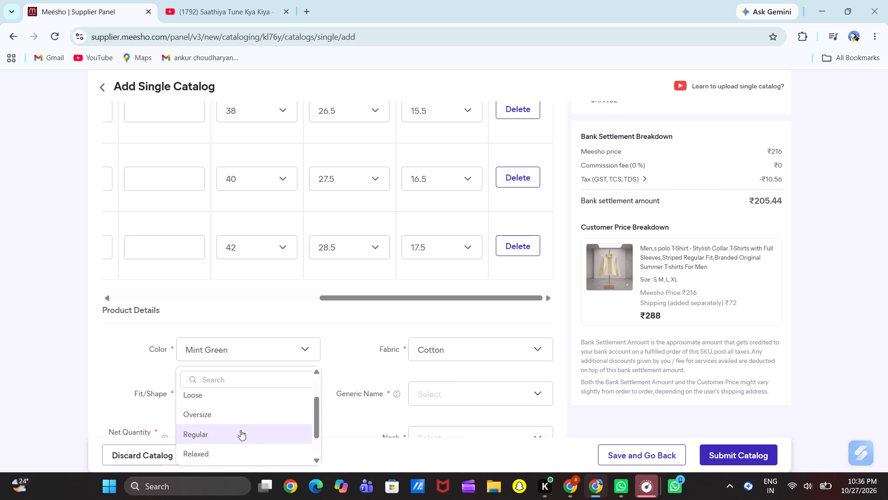
# Set the product's generic name to Tshirts.
pyautogui.click(442, 386)
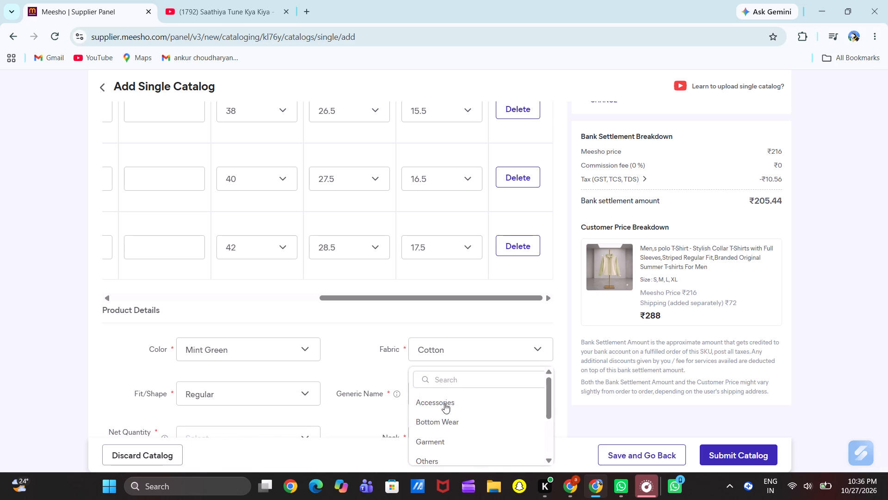
pyautogui.scroll(-1, 450, 417)
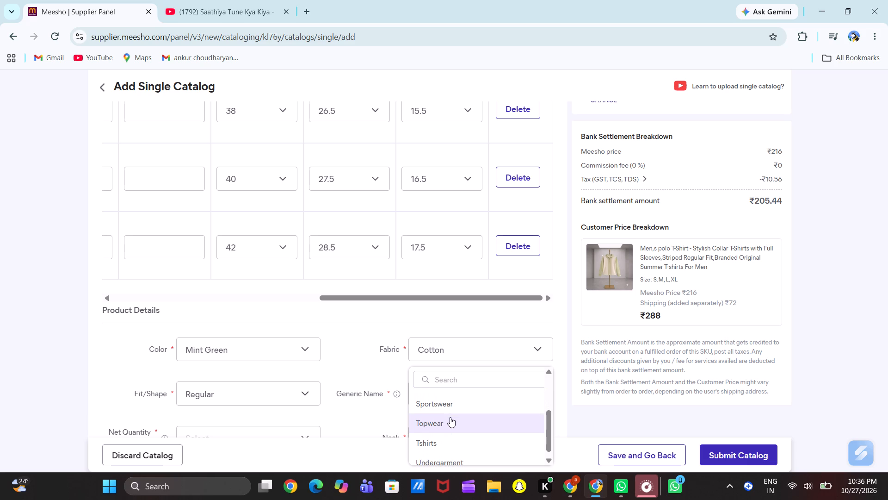
pyautogui.scroll(-1, 450, 417)
pyautogui.click(432, 429)
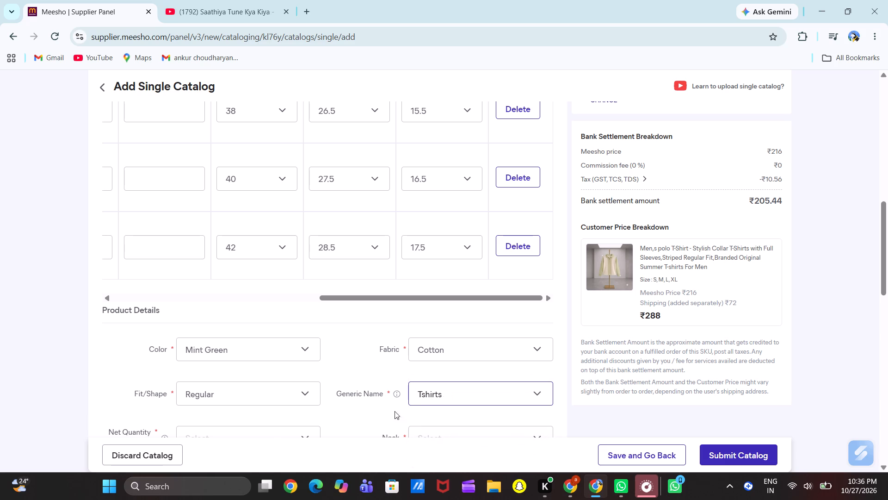
# Set the product's net quantity to 1.
pyautogui.scroll(-3, 363, 392)
pyautogui.click(290, 301)
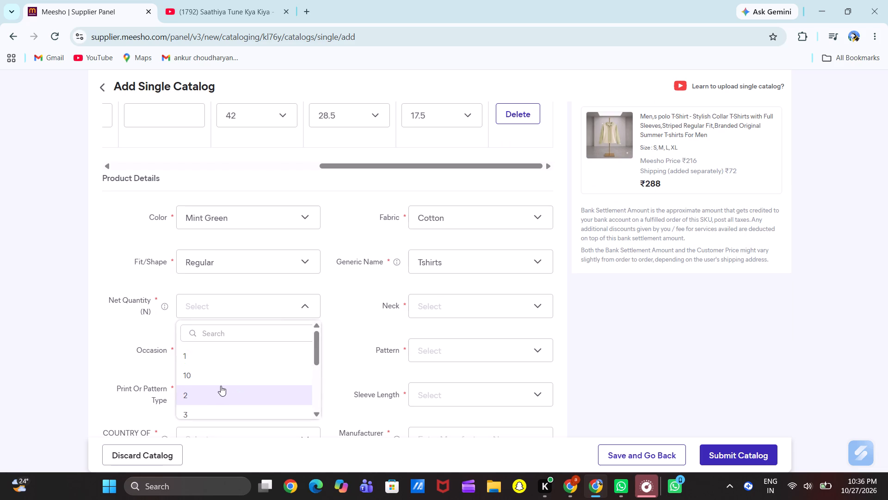
pyautogui.click(217, 357)
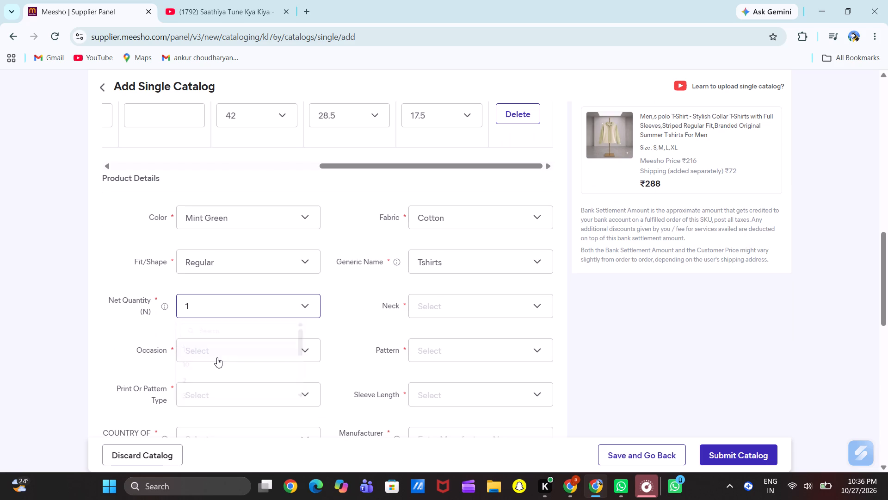
# Set the product's neck type to Polo.
pyautogui.click(455, 300)
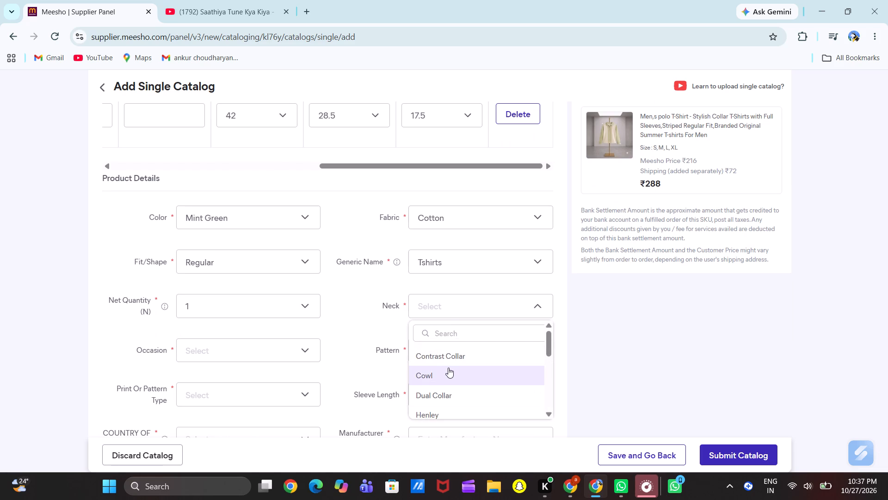
pyautogui.scroll(-2, 454, 396)
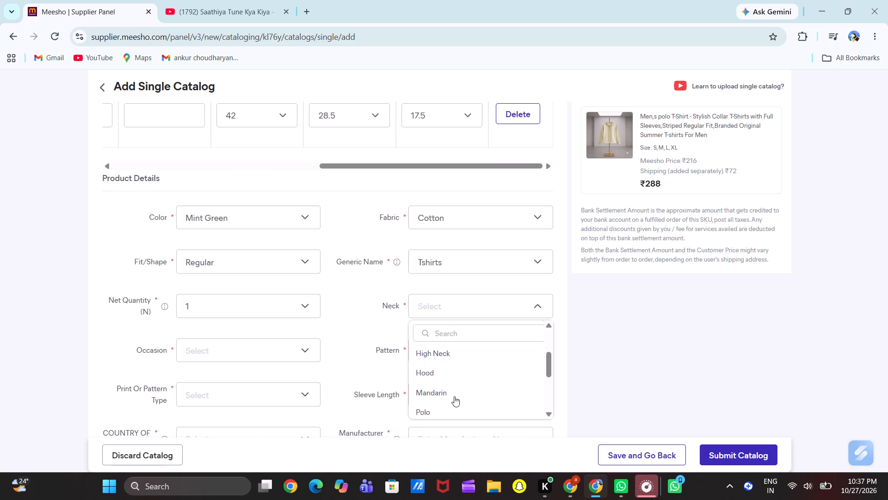
pyautogui.scroll(-3, 454, 396)
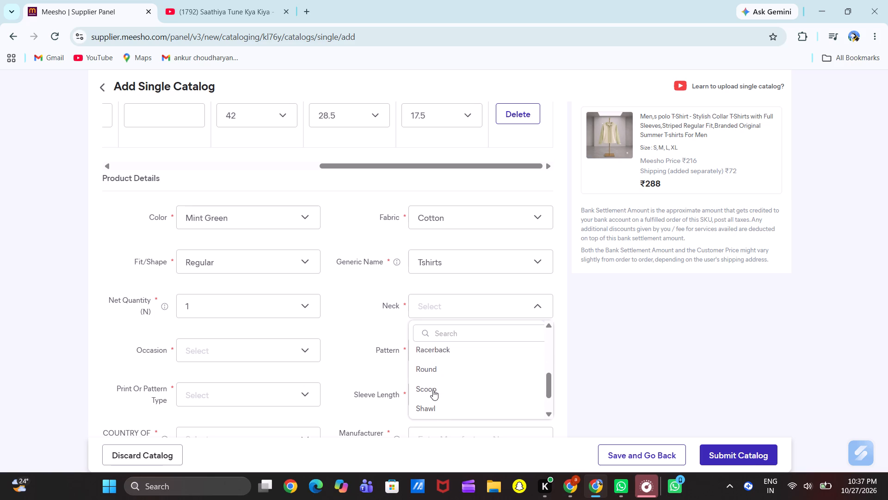
pyautogui.scroll(-2, 433, 390)
pyautogui.scroll(4, 433, 390)
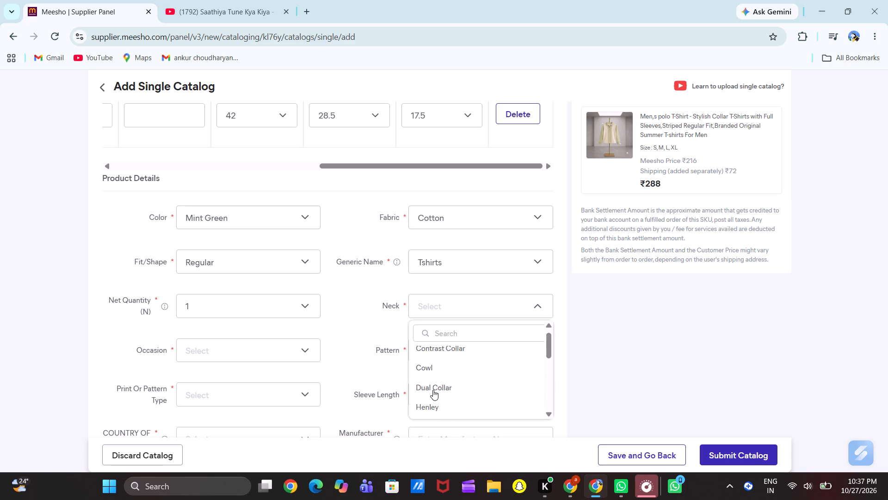
pyautogui.scroll(-1, 433, 390)
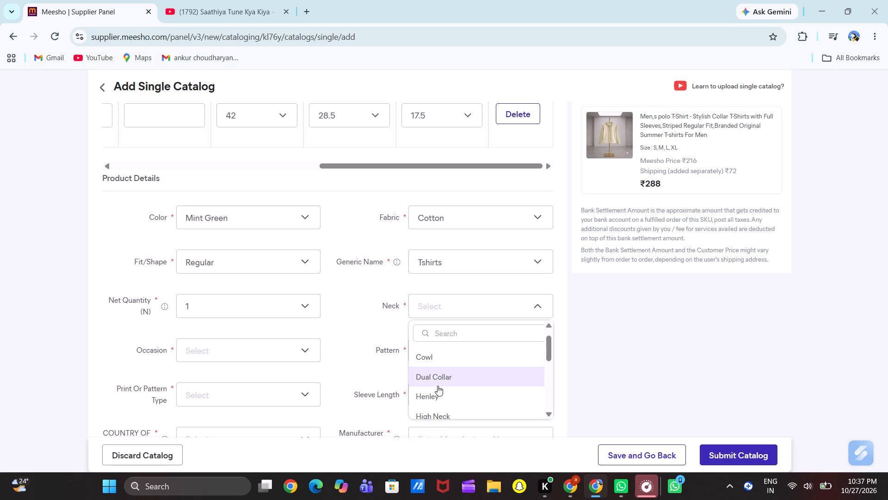
pyautogui.scroll(-2, 438, 386)
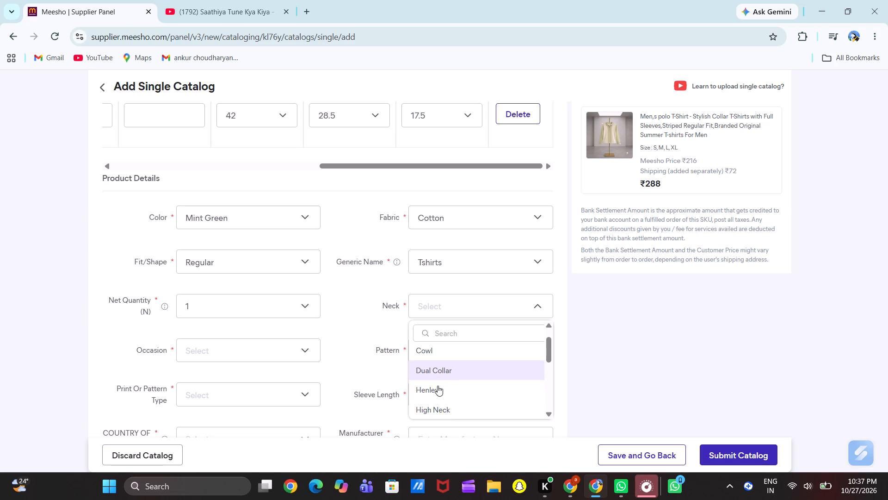
pyautogui.scroll(-7, 438, 386)
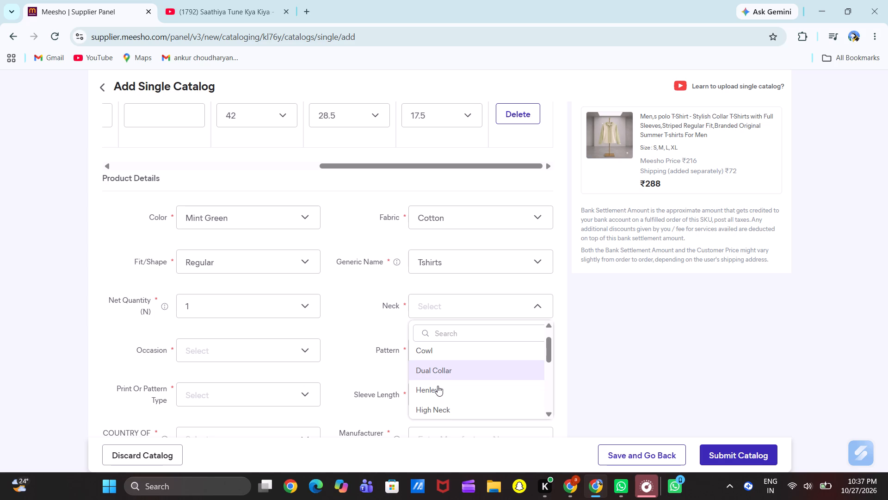
pyautogui.scroll(-2, 438, 386)
pyautogui.click(438, 386)
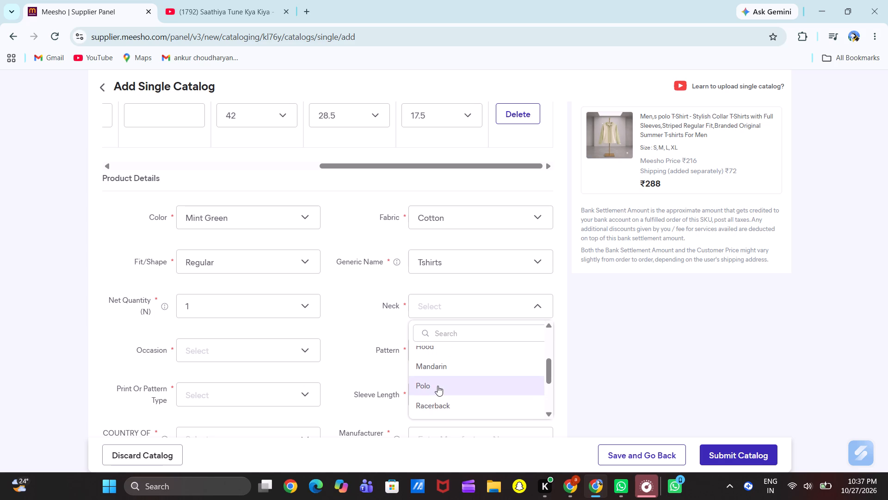
# Set the product's occasion to Casual.
pyautogui.click(216, 347)
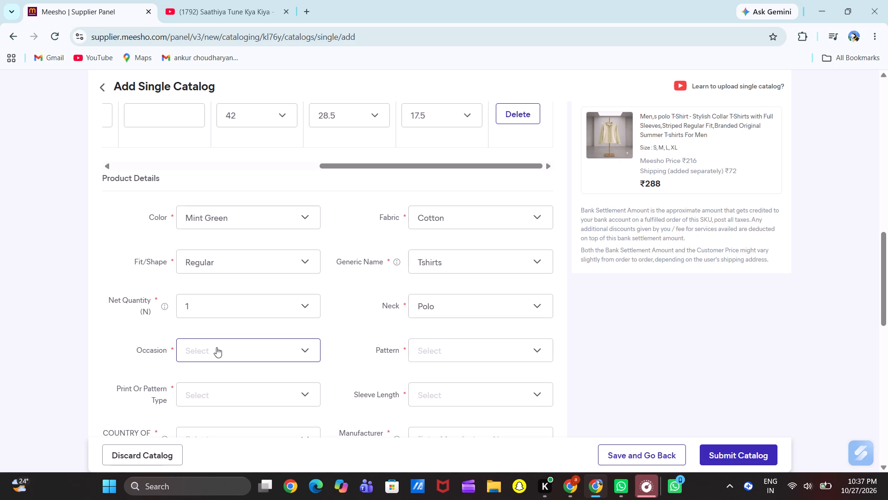
pyautogui.scroll(-2, 230, 425)
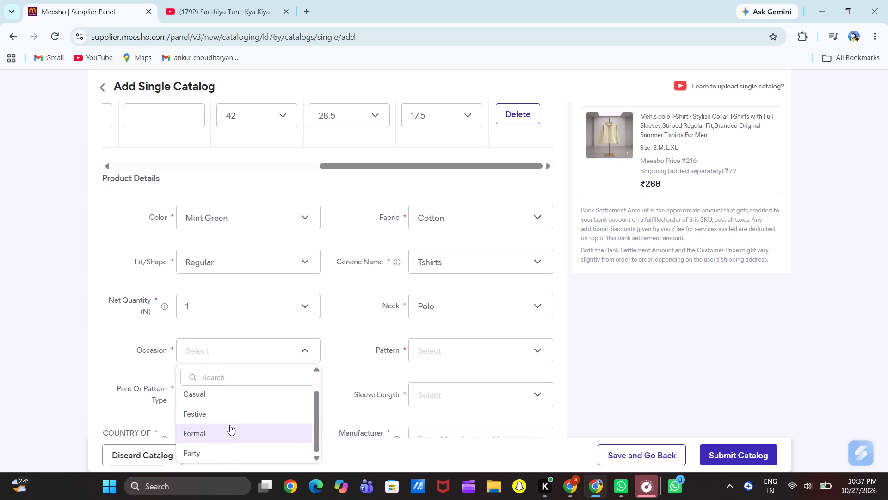
pyautogui.scroll(1, 223, 435)
pyautogui.click(207, 417)
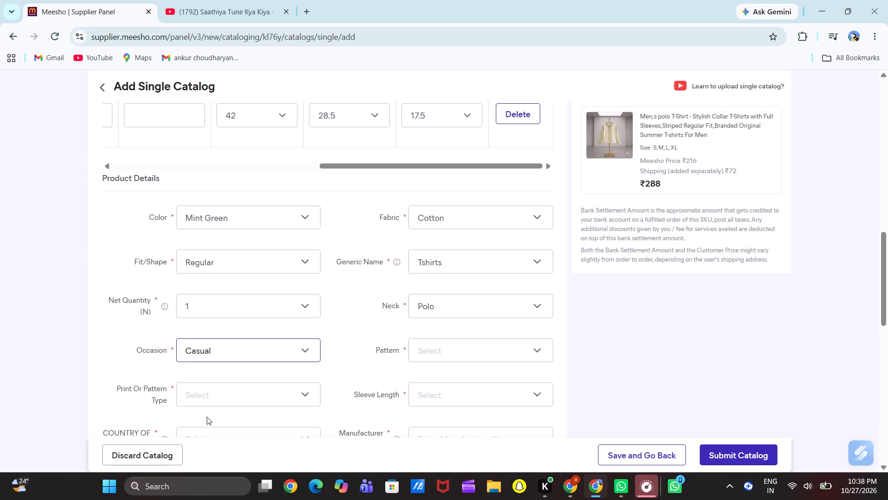
# Set the product's pattern to Colorblocked.
pyautogui.click(442, 351)
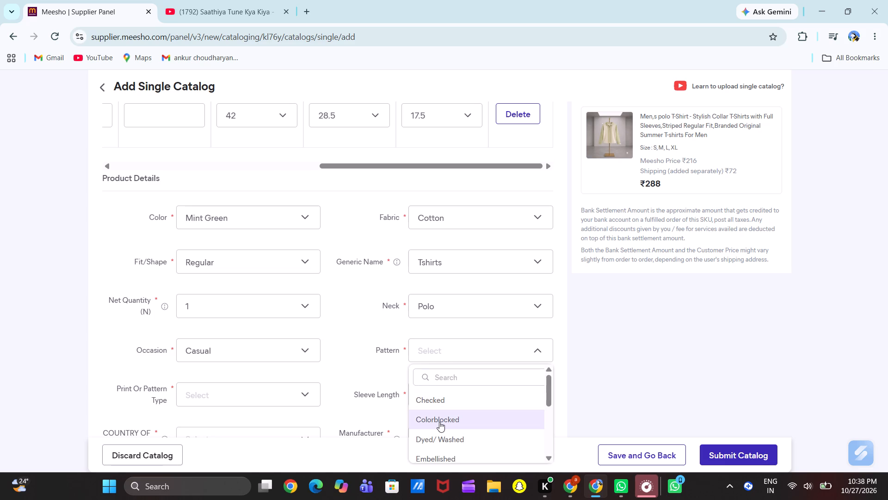
pyautogui.scroll(-1, 439, 422)
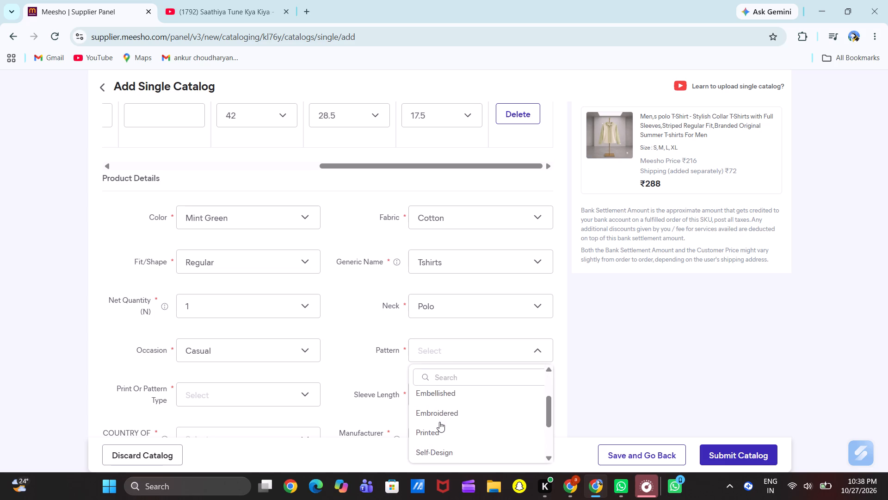
pyautogui.scroll(-2, 439, 422)
pyautogui.scroll(1, 439, 422)
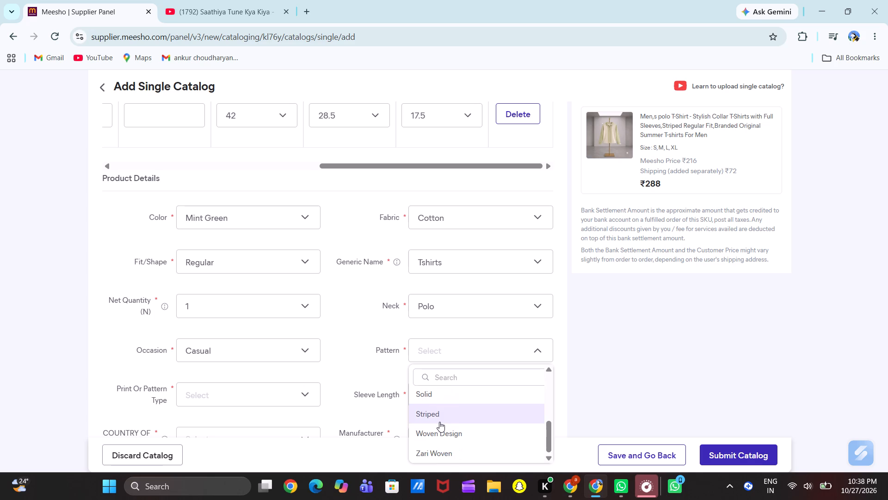
pyautogui.scroll(2, 439, 422)
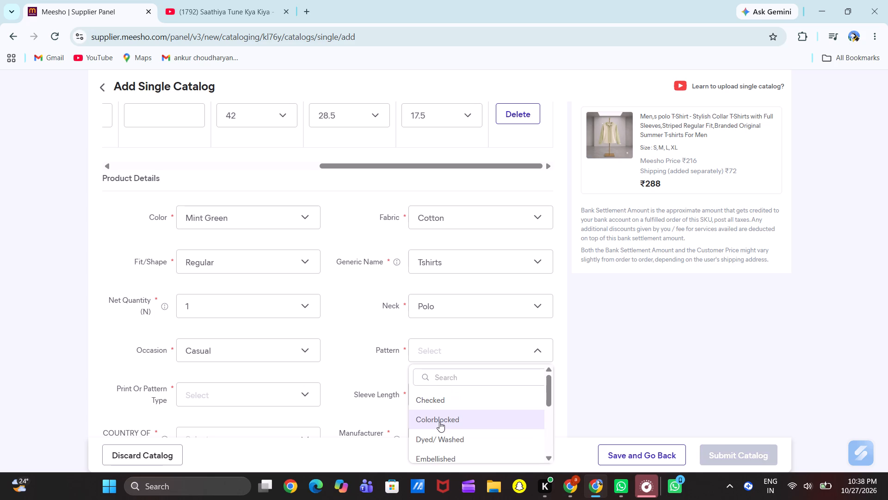
pyautogui.click(444, 416)
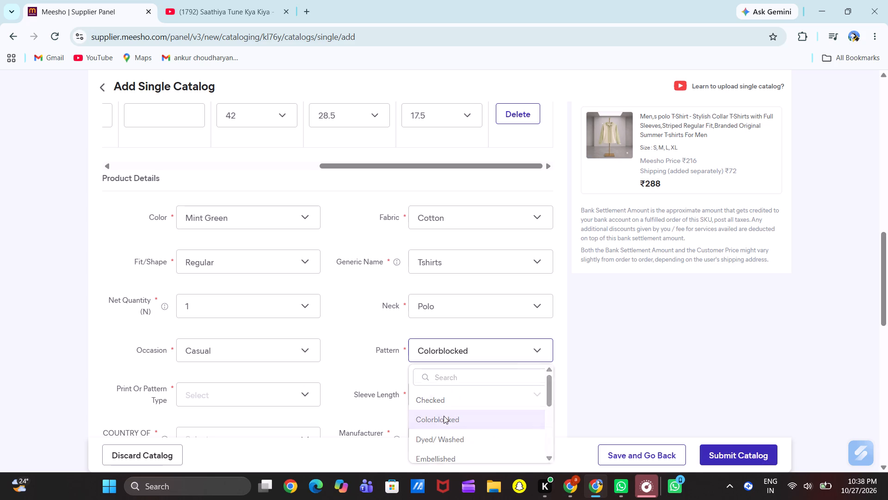
# Set the product's print or pattern type to Colorblocked.
pyautogui.click(221, 394)
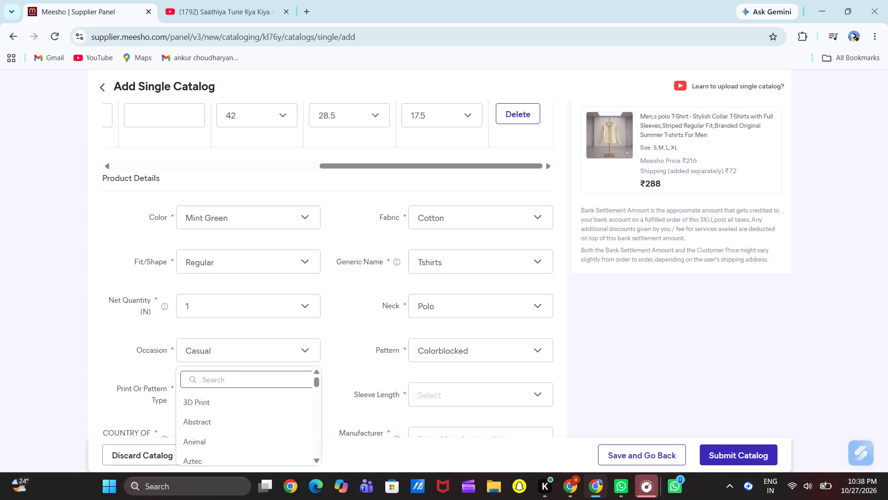
pyautogui.scroll(-3, 222, 426)
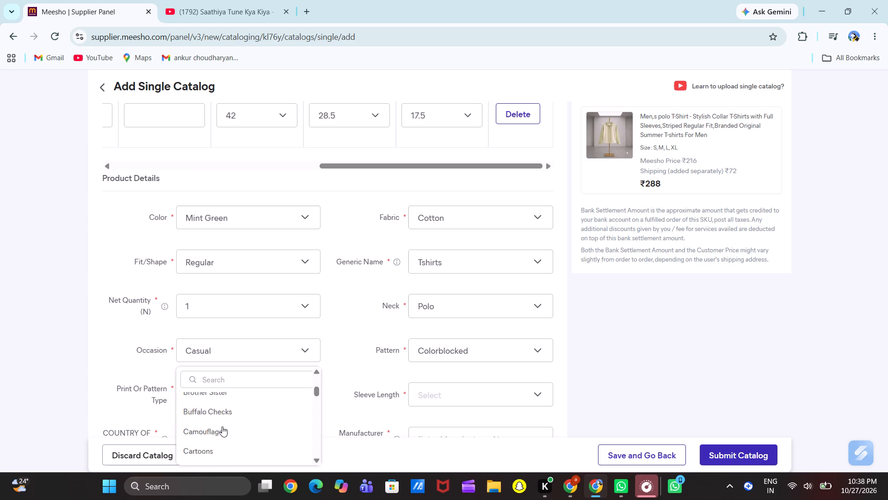
pyautogui.scroll(-2, 222, 426)
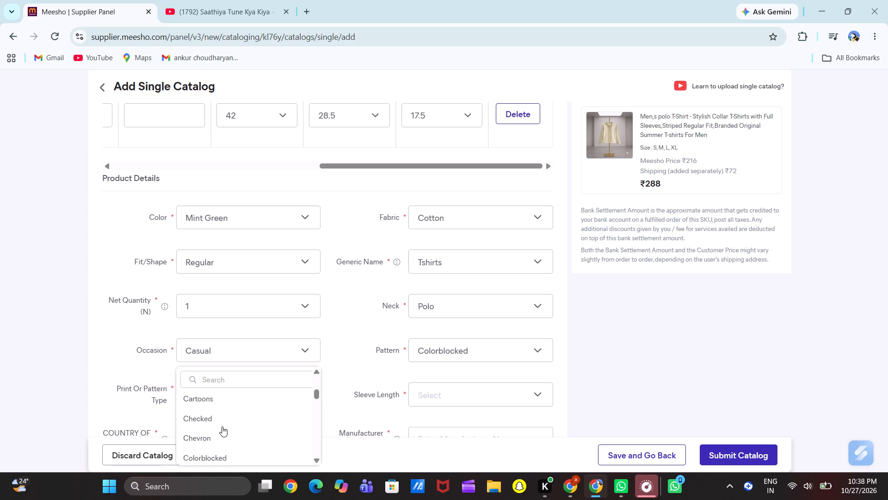
pyautogui.scroll(-2, 222, 426)
pyautogui.click(210, 437)
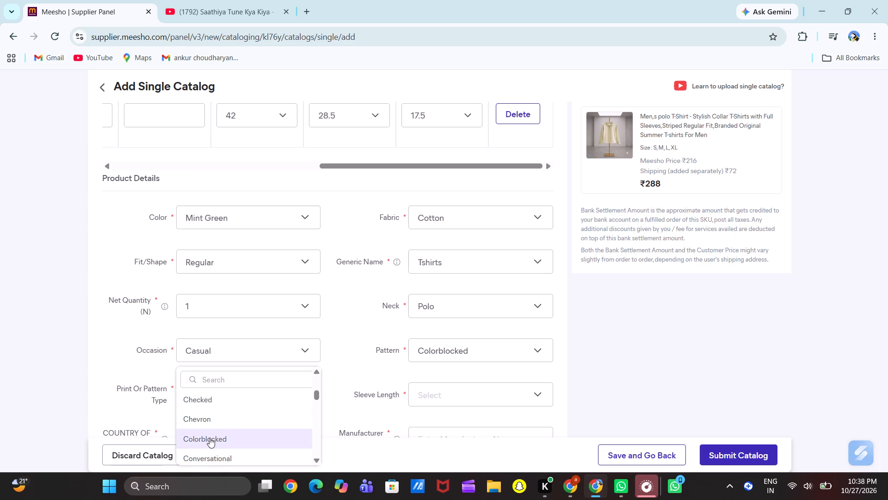
# Set the product's sleeve length to Long Sleeves.
pyautogui.click(450, 395)
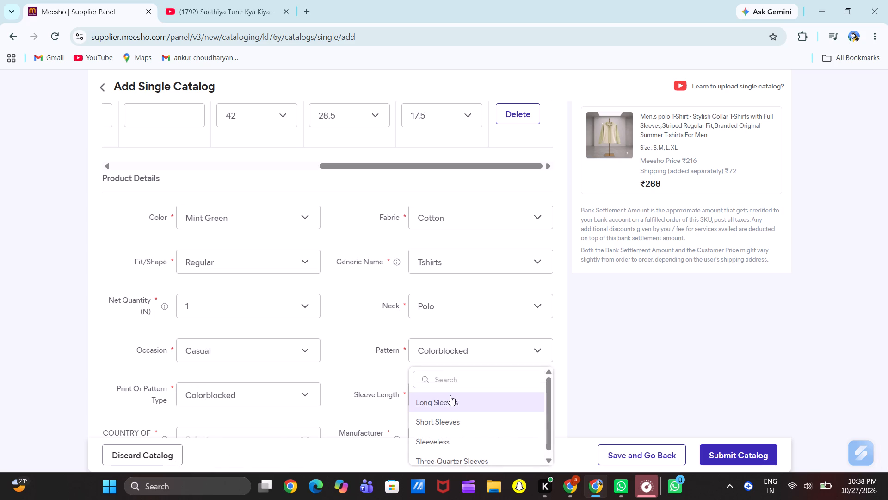
pyautogui.click(447, 408)
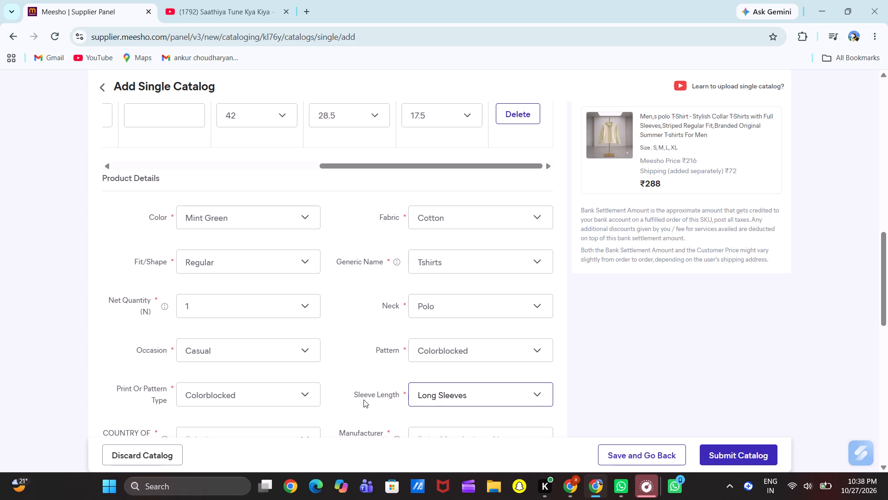
# Set the product's country of origin to India.
pyautogui.scroll(-2, 364, 400)
pyautogui.hscroll(-1, 341, 382)
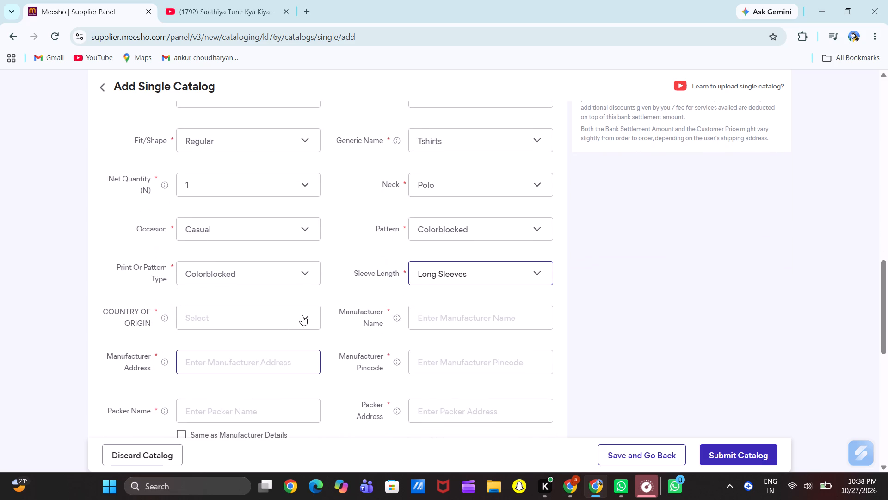
pyautogui.click(303, 315)
pyautogui.click(267, 363)
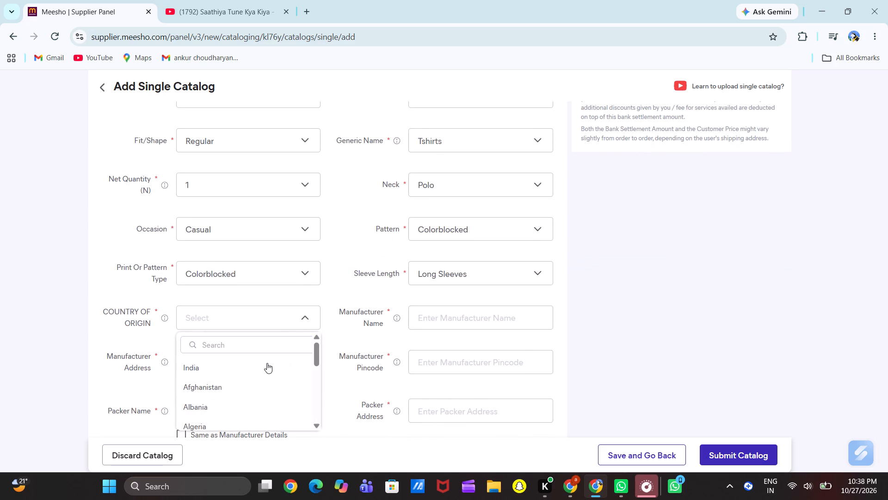
# Fill in the manufacturer name with the previously saved entry.
pyautogui.click(453, 324)
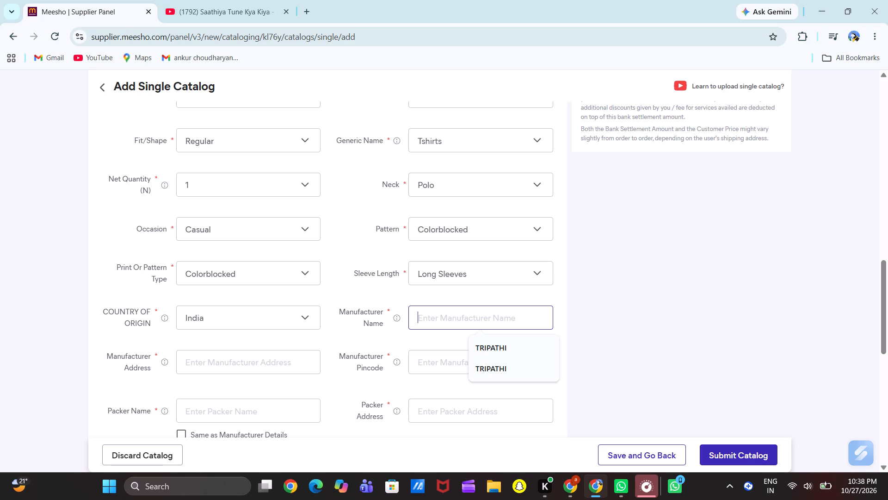
pyautogui.click(520, 354)
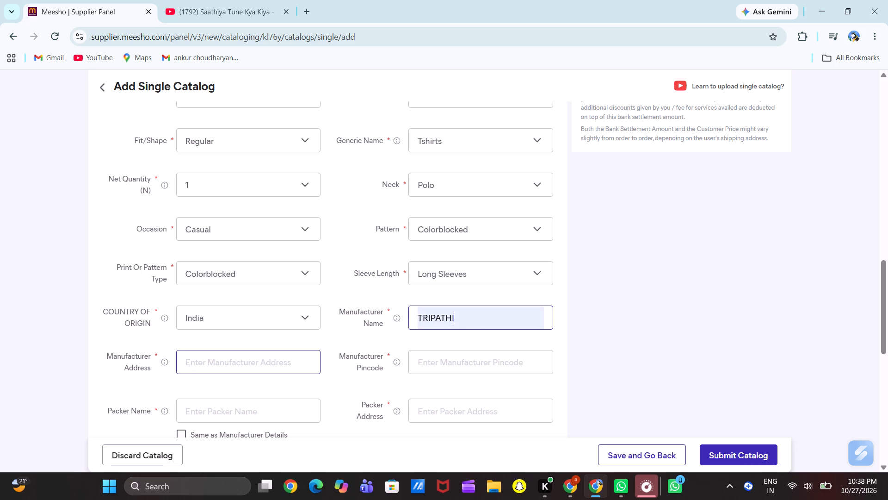
# Fill in the manufacturer address with the previously used entry.
pyautogui.click(224, 362)
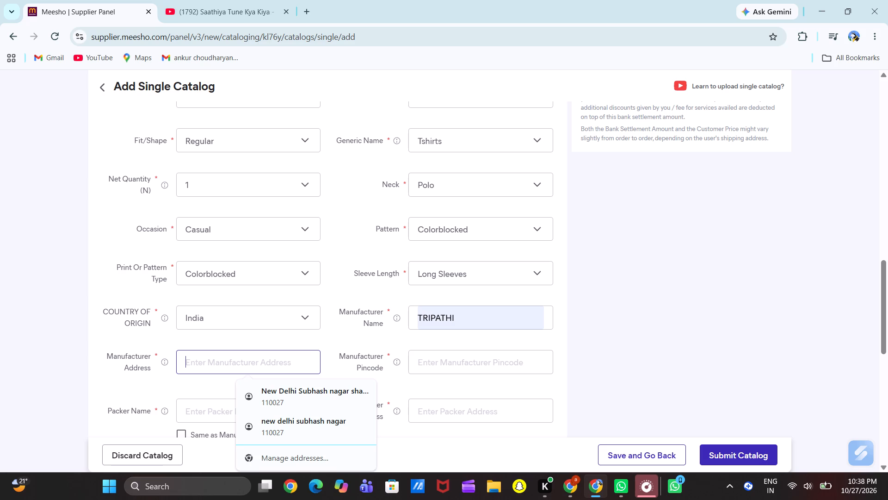
pyautogui.click(218, 369)
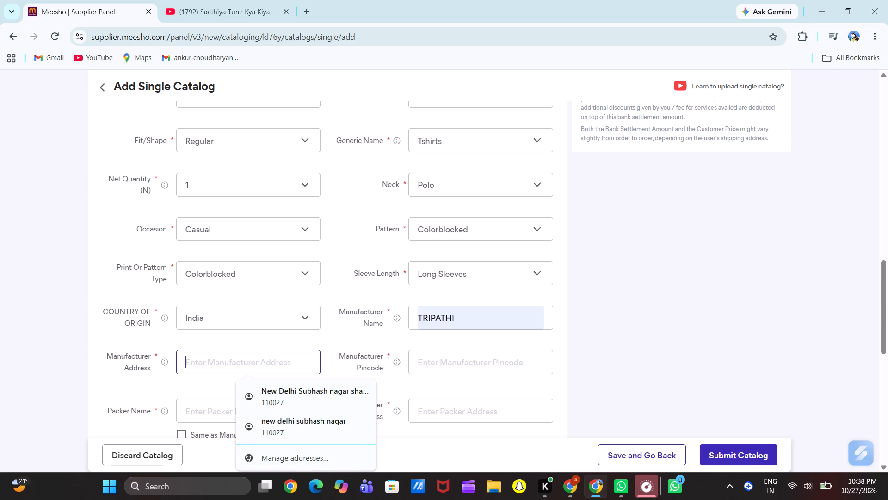
pyautogui.click(195, 359)
pyautogui.click(195, 359)
pyautogui.press('s')
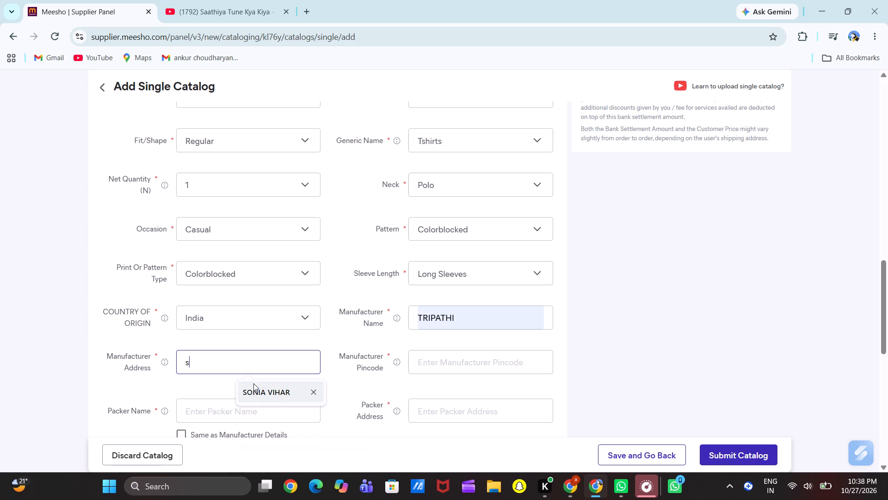
pyautogui.click(271, 394)
# Enter the manufacturer's pincode.
pyautogui.click(462, 357)
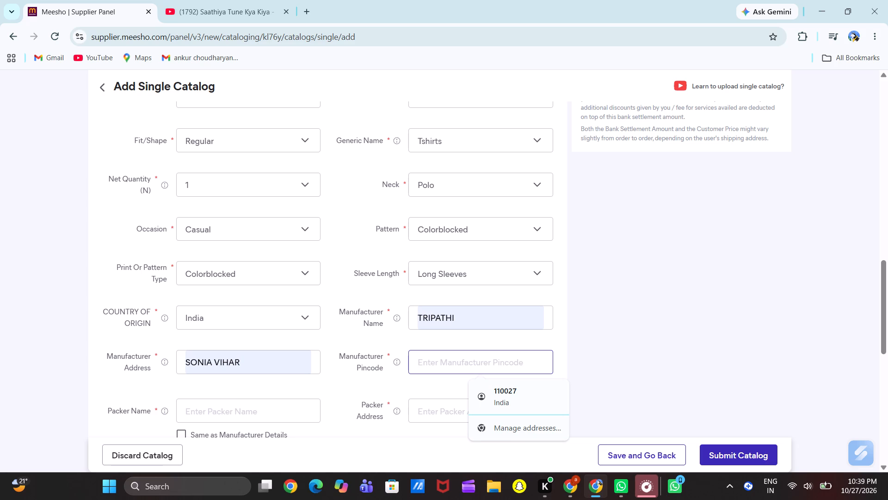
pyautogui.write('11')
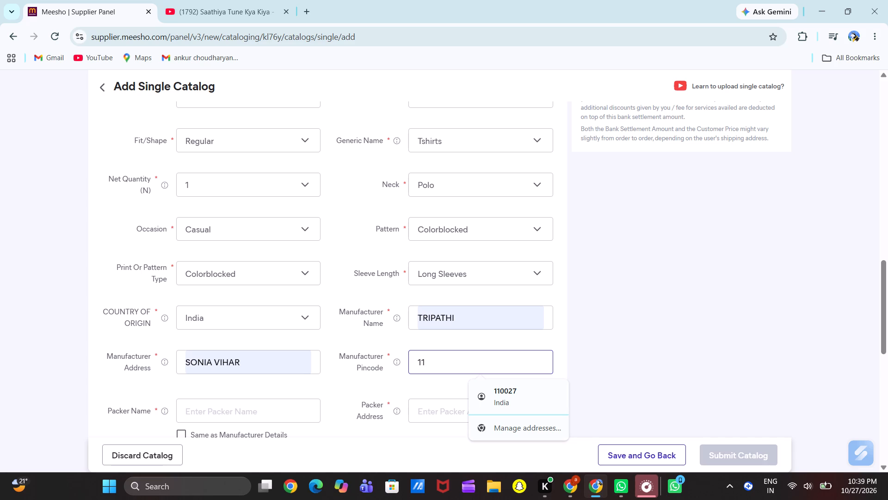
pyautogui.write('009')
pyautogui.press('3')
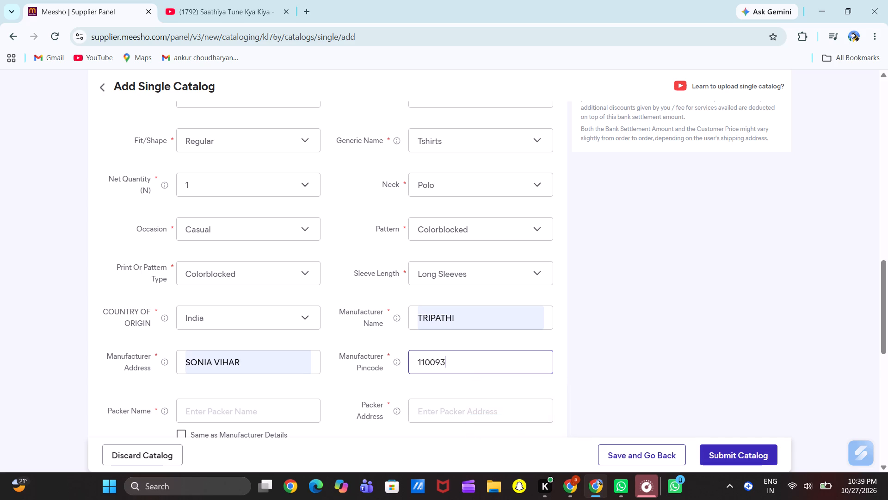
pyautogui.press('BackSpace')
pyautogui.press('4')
# Fill in the packer name, address and pincode with the same details as the manufacturer.
pyautogui.click(238, 407)
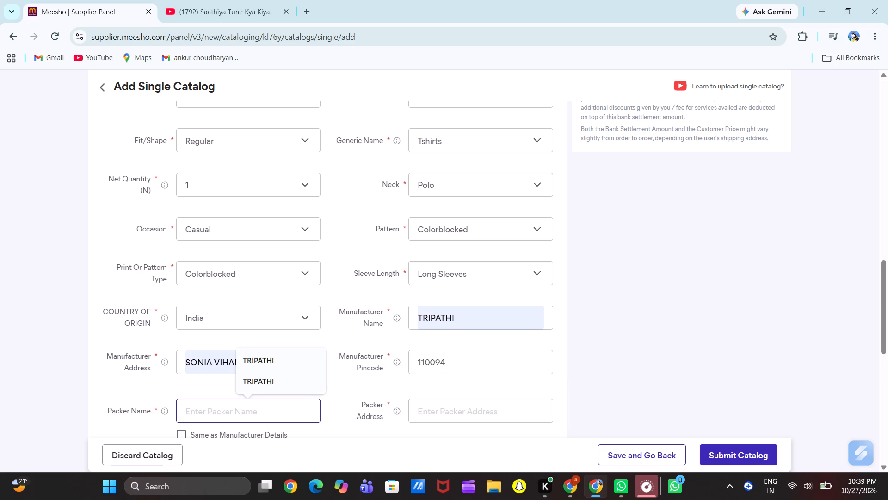
pyautogui.click(265, 364)
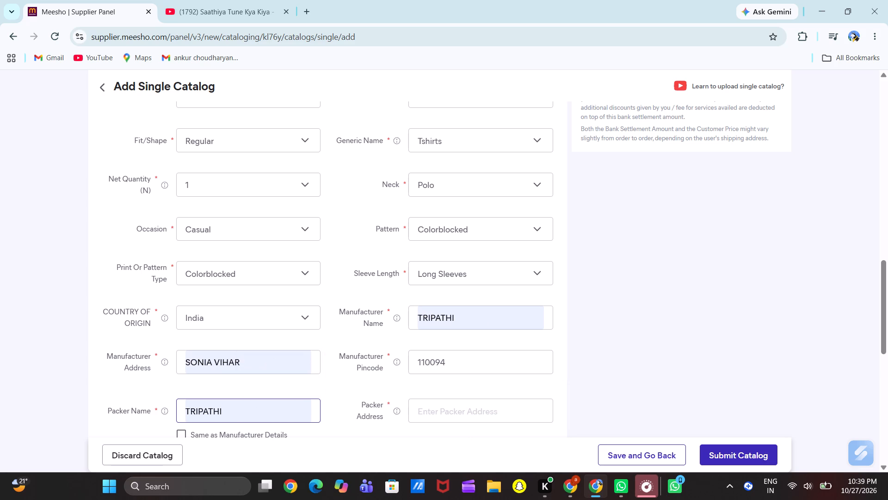
pyautogui.click(419, 406)
pyautogui.press('s')
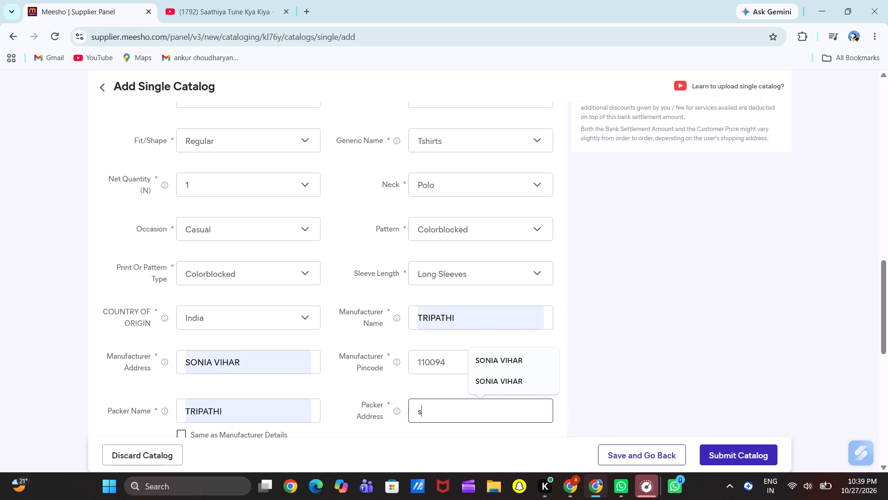
pyautogui.click(505, 357)
pyautogui.scroll(-1, 408, 370)
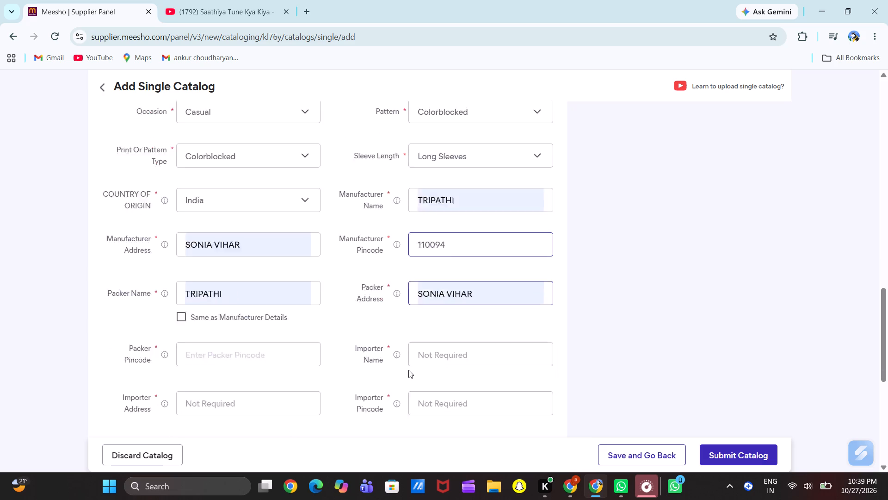
pyautogui.scroll(-2, 408, 370)
pyautogui.click(274, 266)
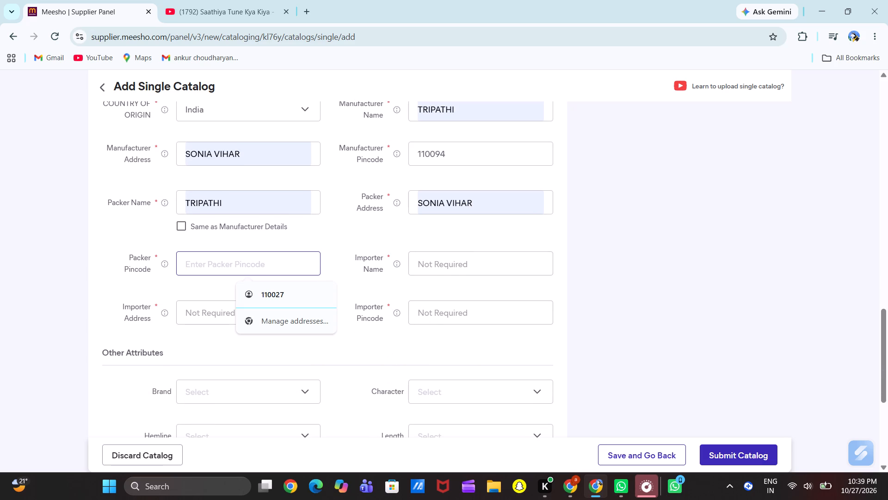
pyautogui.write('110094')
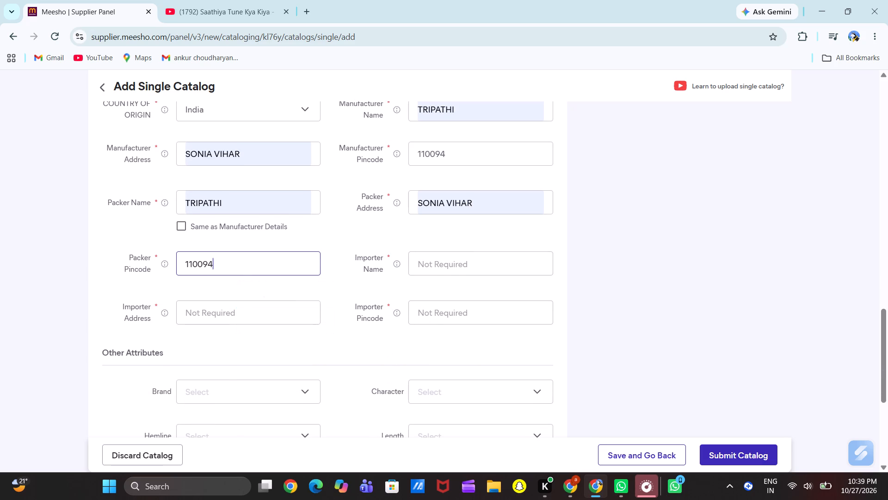
pyautogui.click(418, 270)
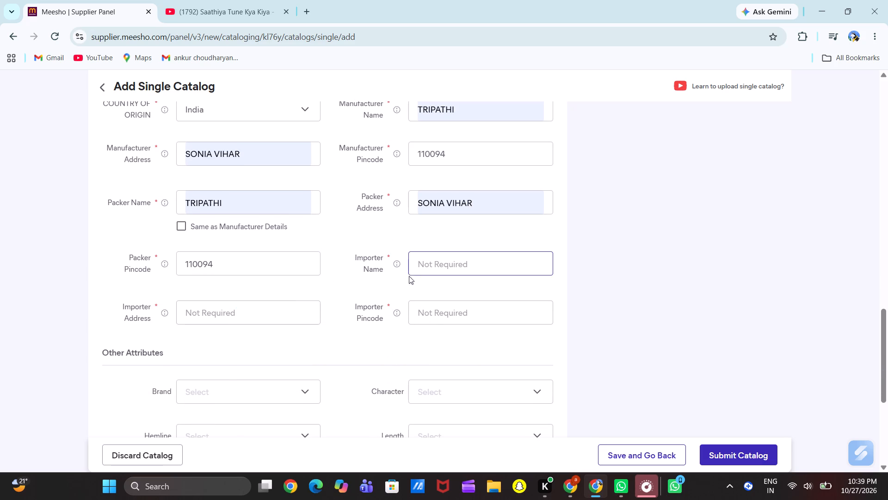
# Set the sleeve styling to Regular in the other attributes.
pyautogui.scroll(-4, 271, 321)
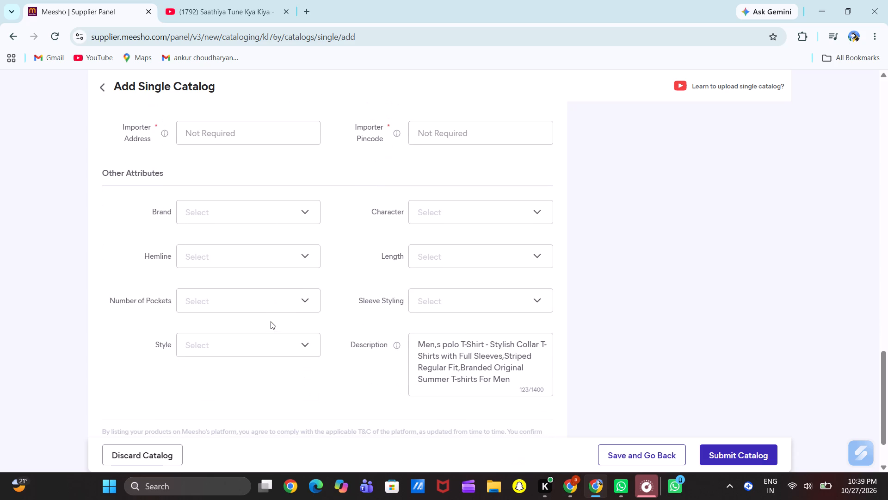
pyautogui.click(456, 301)
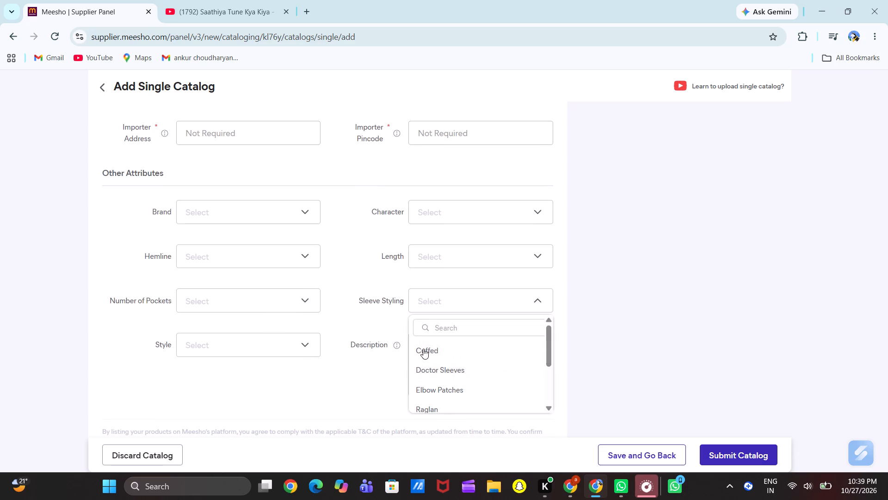
pyautogui.click(437, 258)
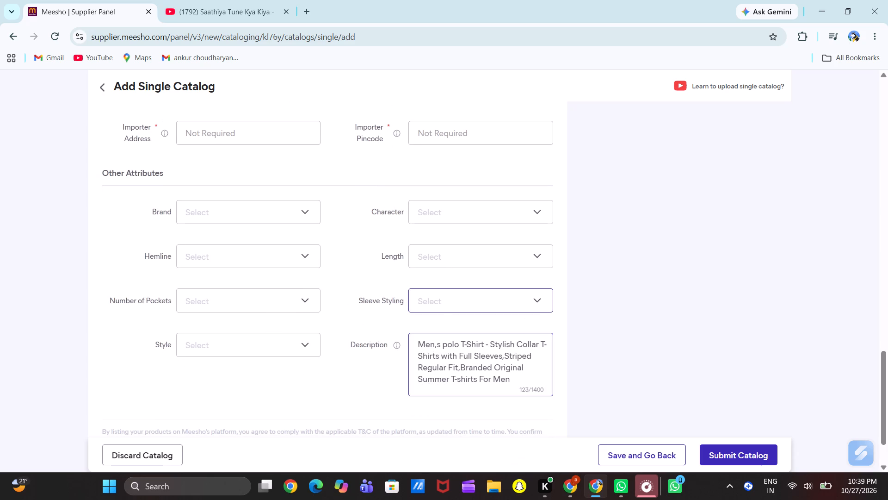
pyautogui.click(434, 300)
pyautogui.scroll(-1, 455, 376)
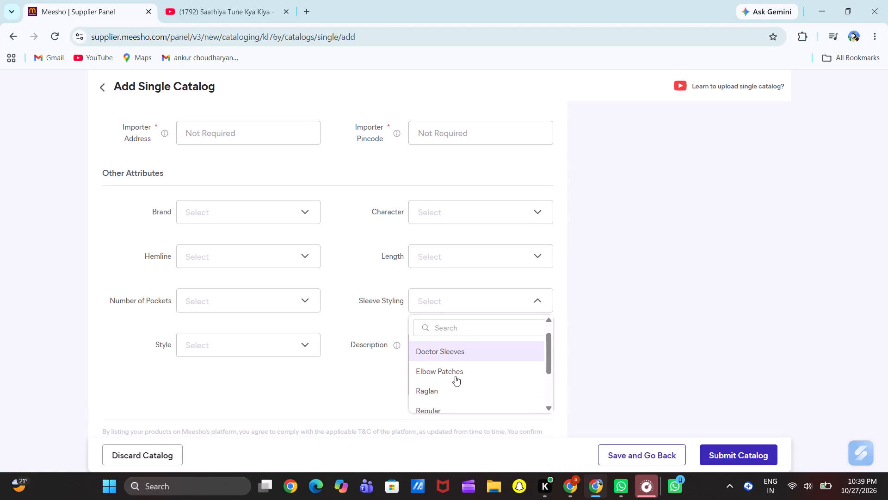
pyautogui.scroll(-2, 455, 376)
pyautogui.click(449, 373)
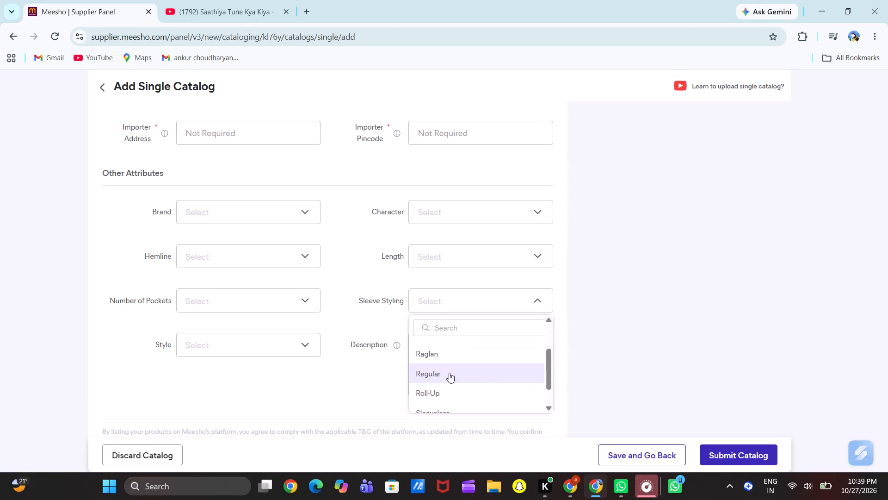
# Set the product's style to Korean.
pyautogui.click(285, 342)
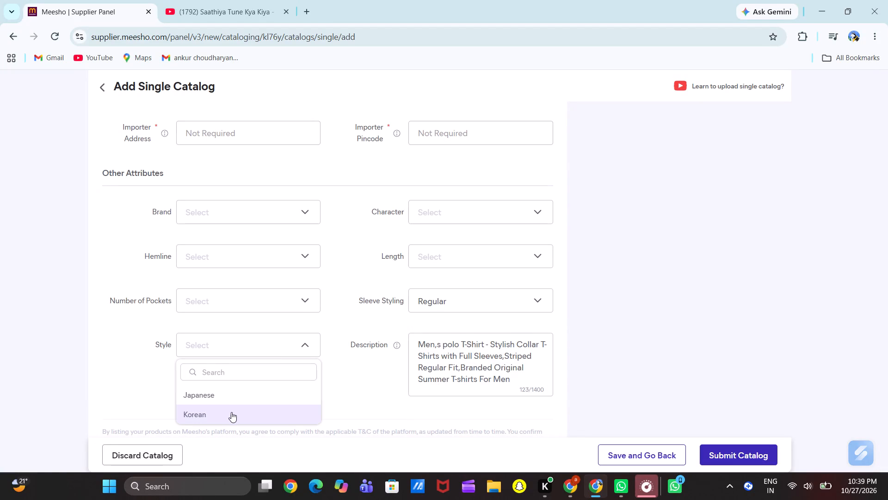
pyautogui.click(231, 412)
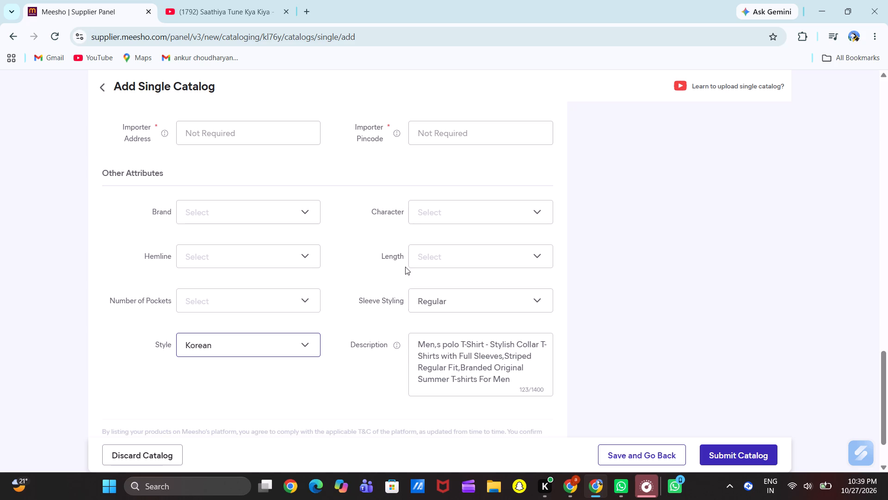
# Review the whole catalog form, from the product, size and inventory details down to the other attributes.
pyautogui.scroll(9, 405, 267)
pyautogui.scroll(-1, 405, 267)
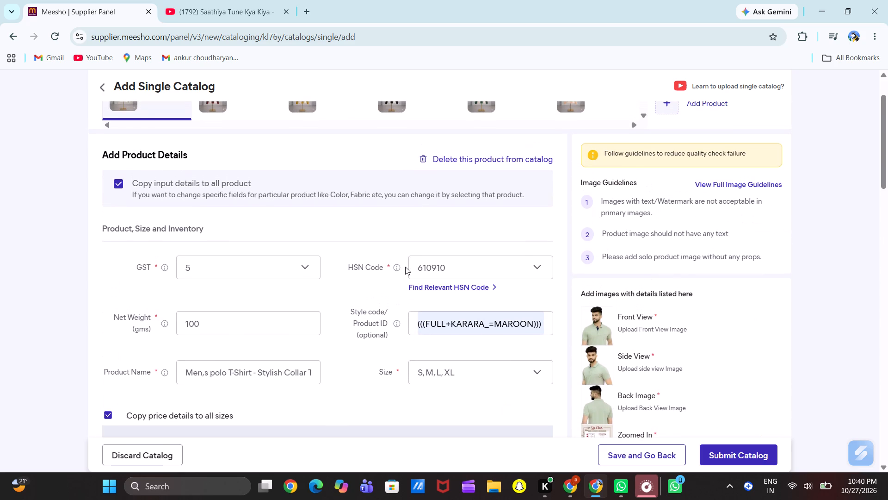
pyautogui.scroll(-2, 405, 267)
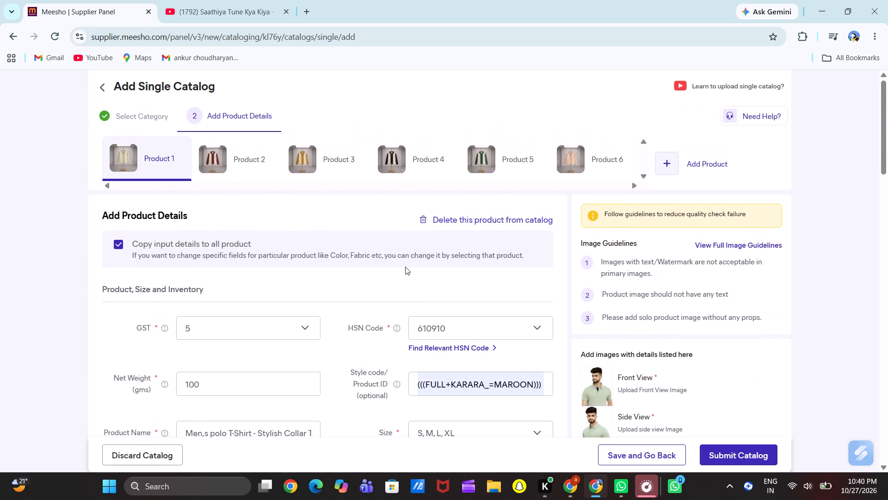
pyautogui.scroll(-2, 405, 267)
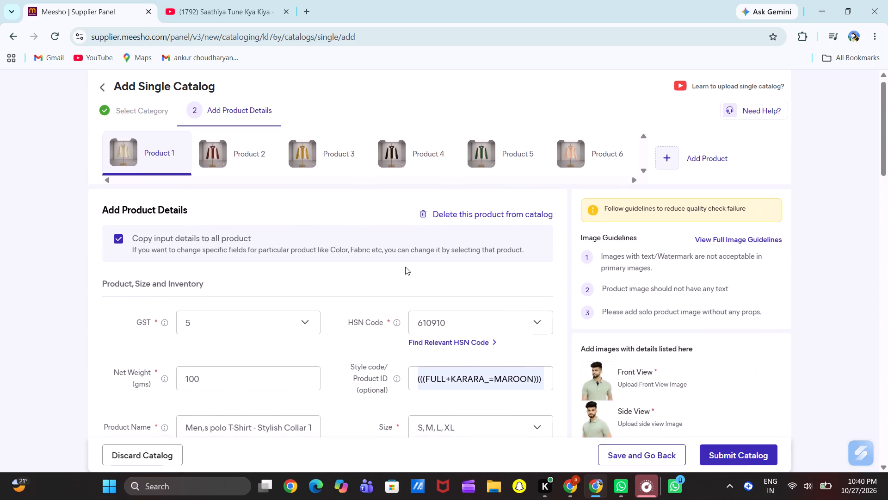
pyautogui.scroll(-1, 405, 267)
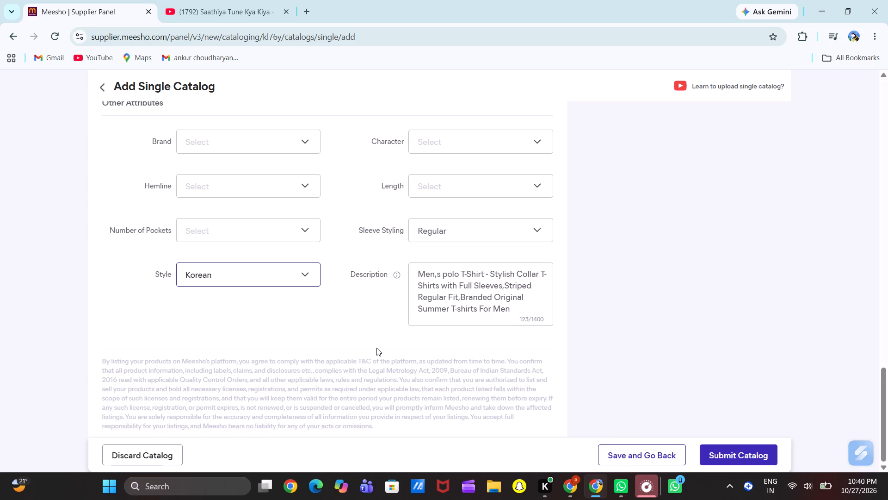
pyautogui.scroll(8, 376, 348)
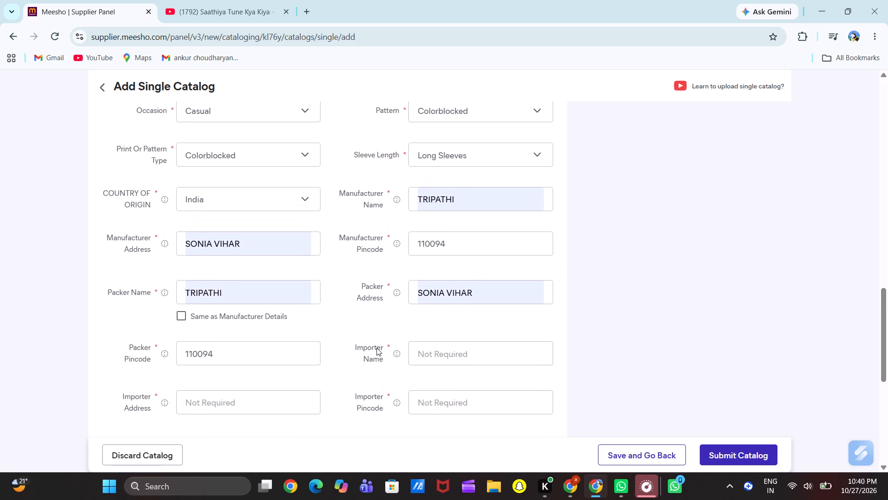
pyautogui.scroll(6, 376, 348)
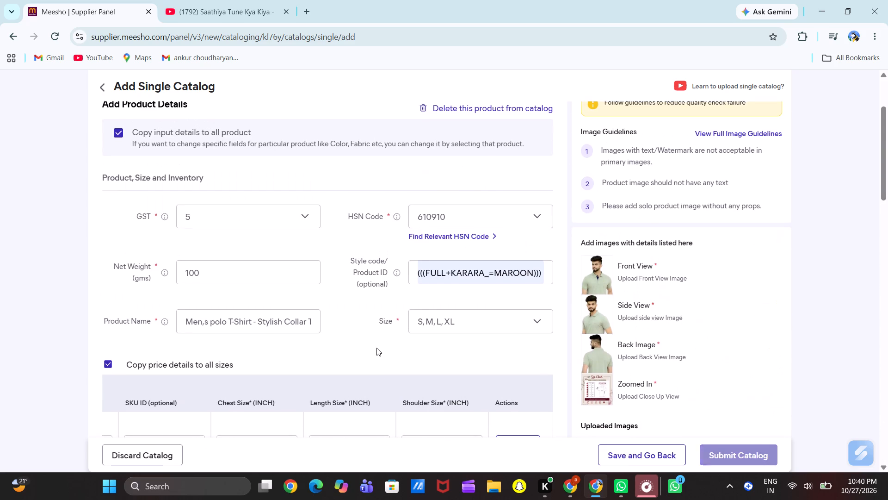
pyautogui.scroll(-10, 376, 348)
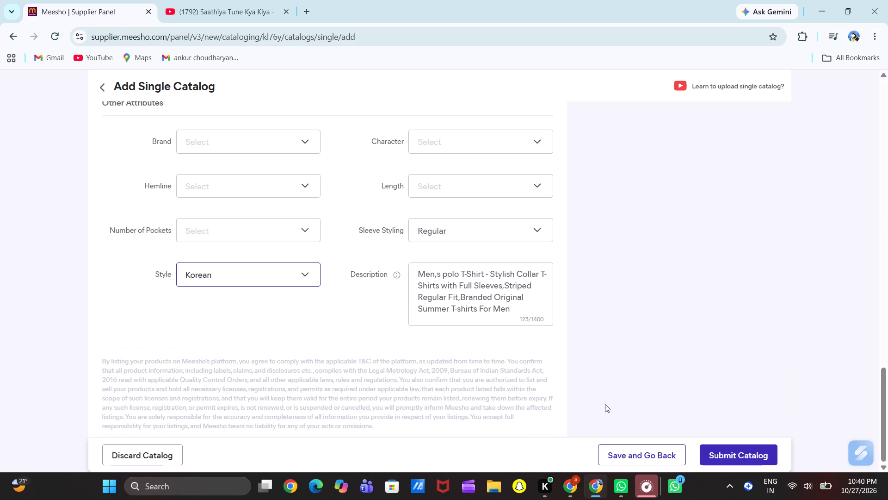
# Save the catalog and go back to the catalog uploads overview.
pyautogui.click(635, 452)
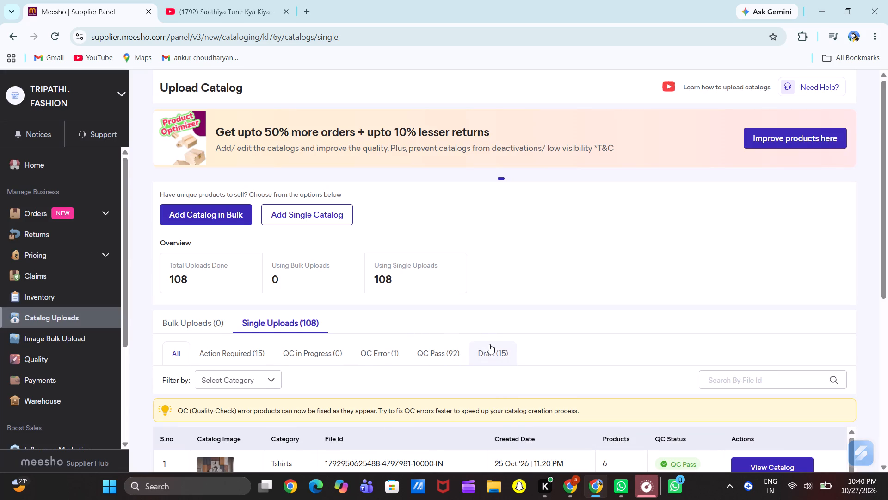
# Filter the single uploads to drafts and look through the list of draft catalogs.
pyautogui.click(490, 345)
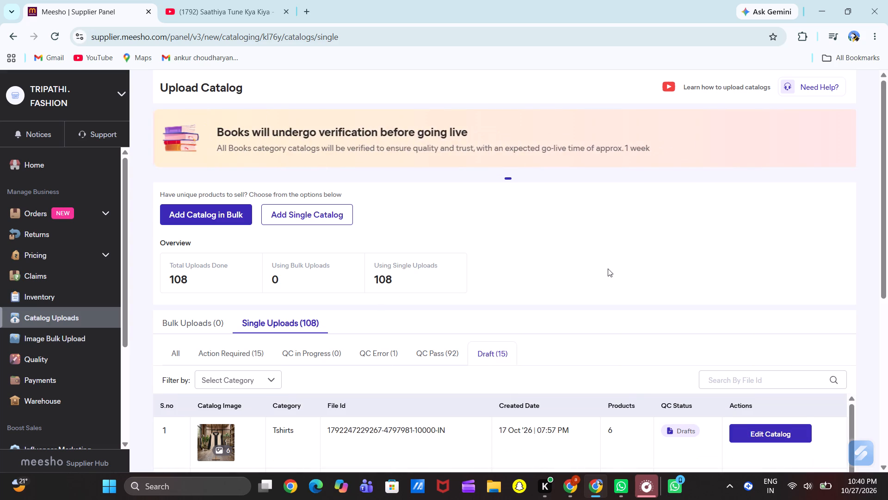
pyautogui.scroll(-9, 608, 269)
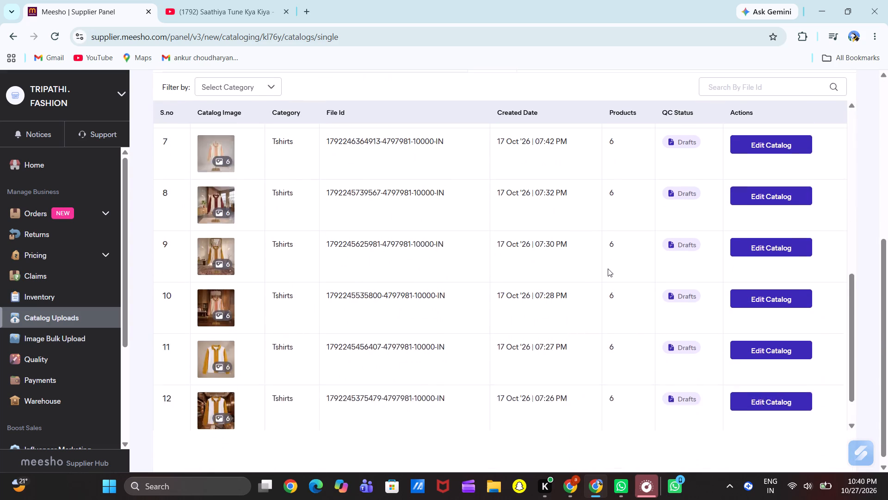
pyautogui.scroll(-4, 608, 269)
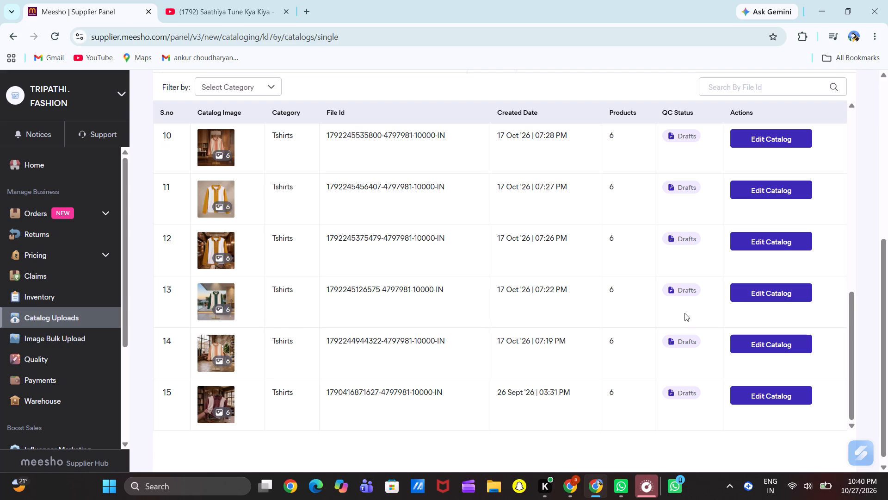
pyautogui.scroll(5, 585, 265)
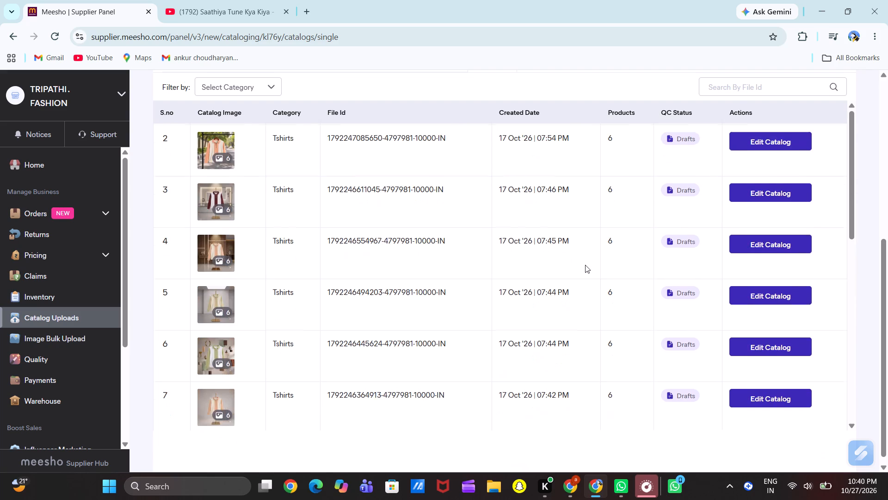
pyautogui.scroll(5, 585, 265)
pyautogui.scroll(-3, 585, 265)
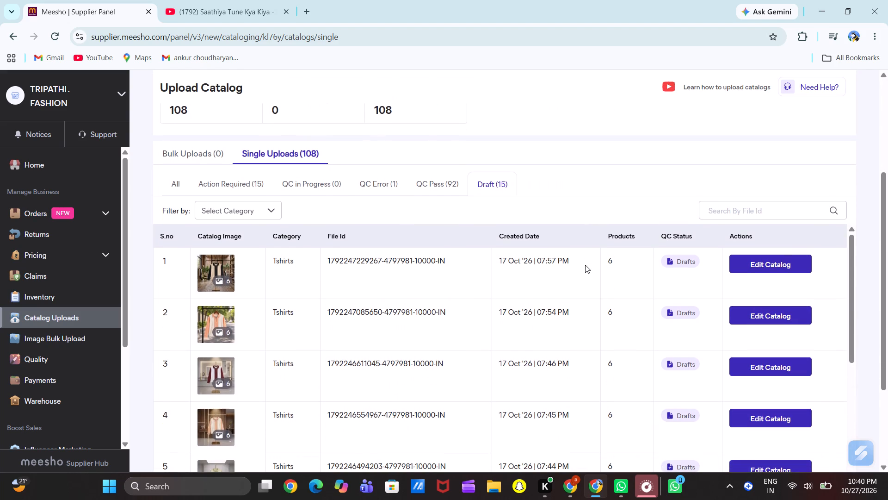
# Open the draft catalog created 17 Oct '26 at 07:57 PM, check its product details, and save and go back.
pyautogui.click(756, 264)
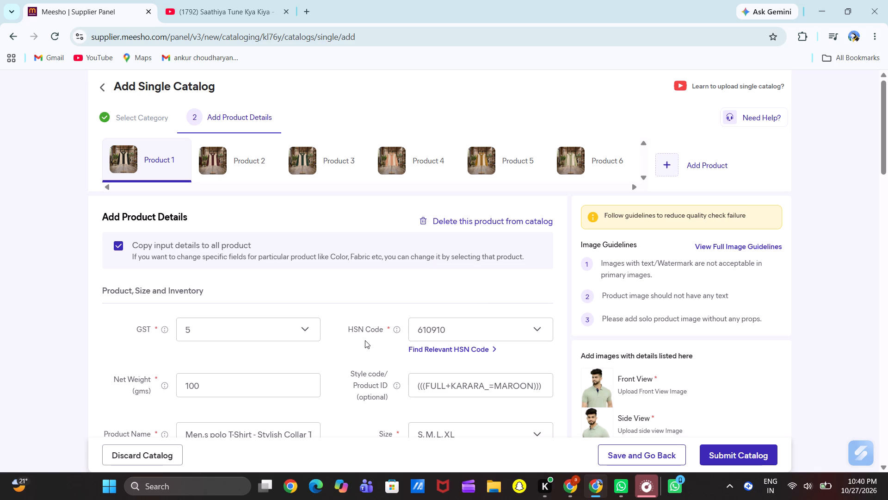
pyautogui.scroll(-10, 364, 342)
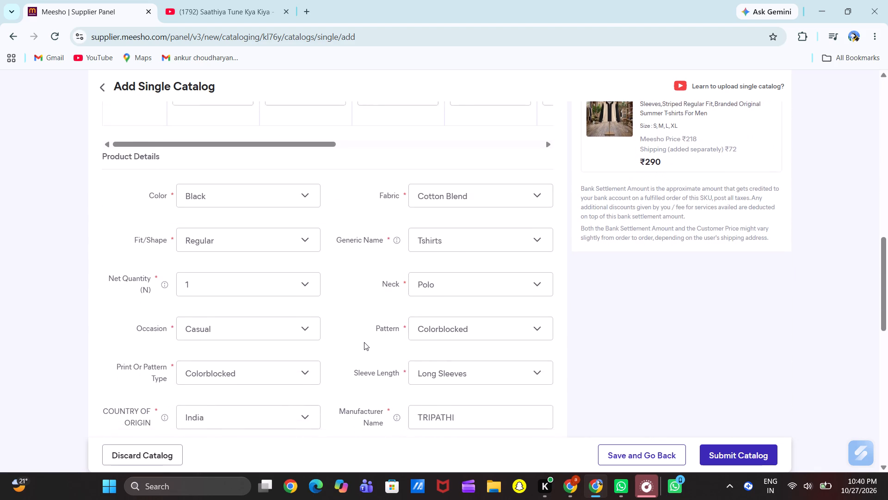
pyautogui.click(625, 457)
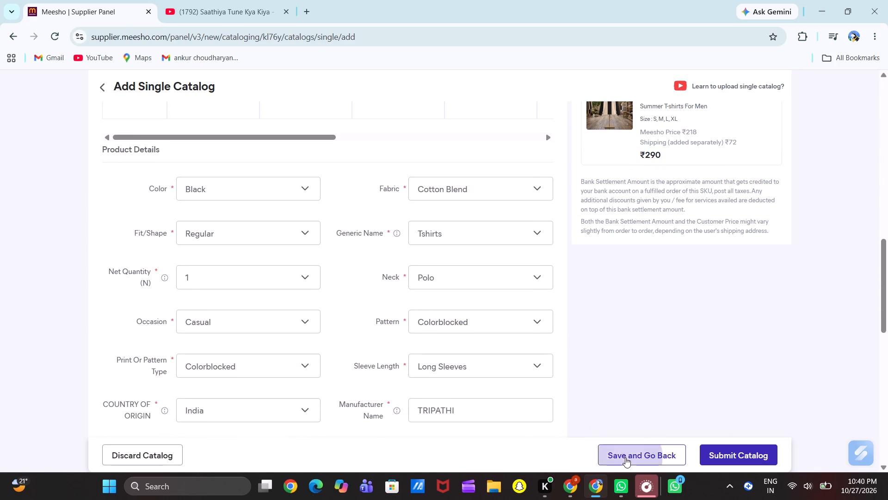
pyautogui.scroll(-1, 536, 355)
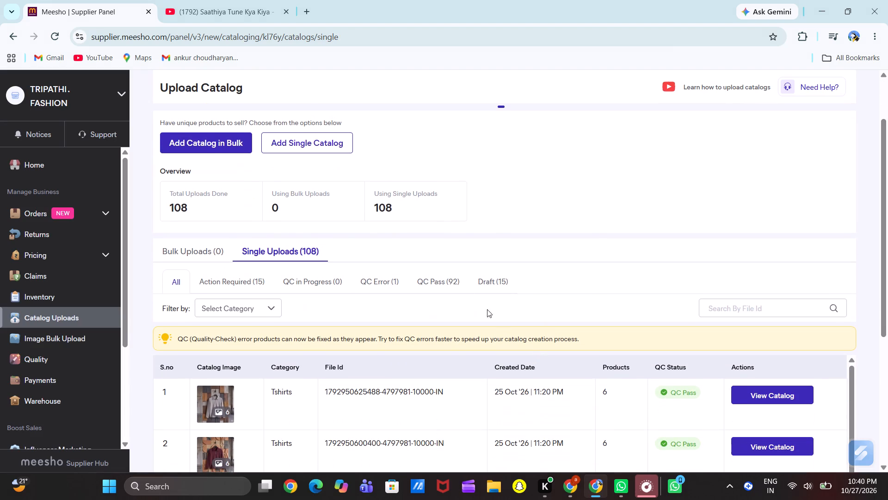
# Filter the single uploads to drafts and open the draft catalog created 17 Oct '26 at 07:54 PM for editing.
pyautogui.click(487, 281)
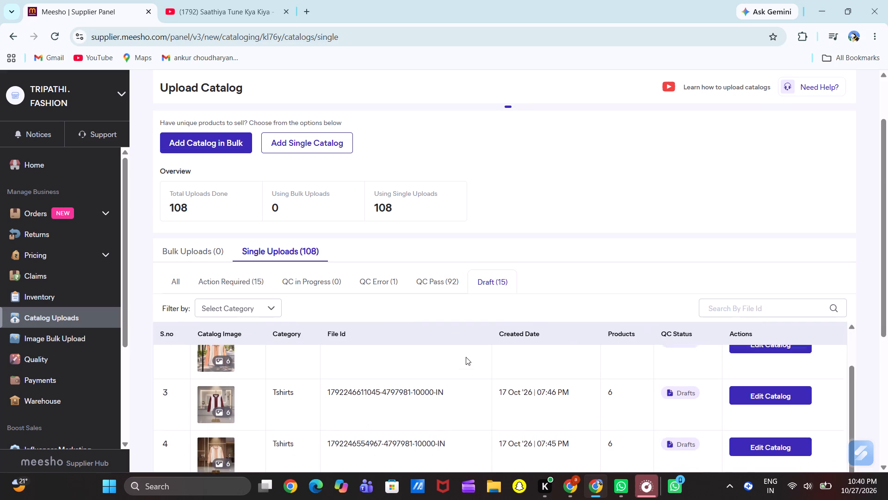
pyautogui.scroll(1, 480, 394)
pyautogui.scroll(-1, 480, 394)
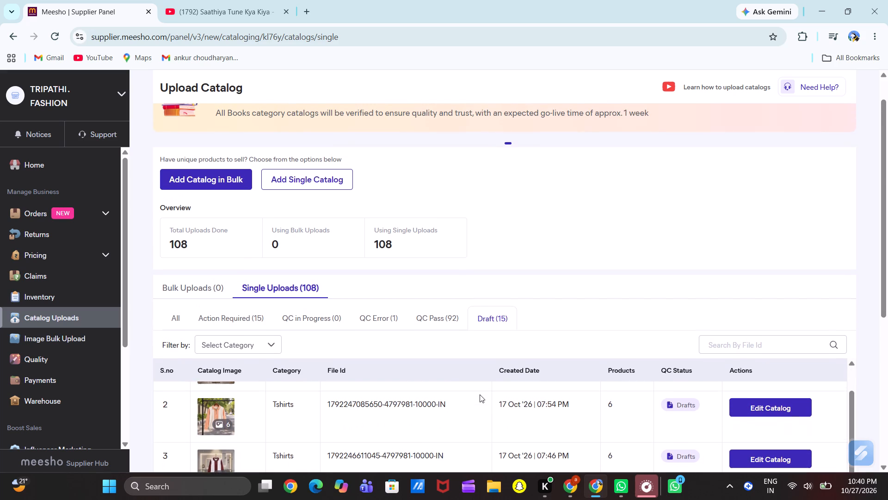
pyautogui.scroll(-1, 480, 394)
pyautogui.hscroll(-1, 660, 449)
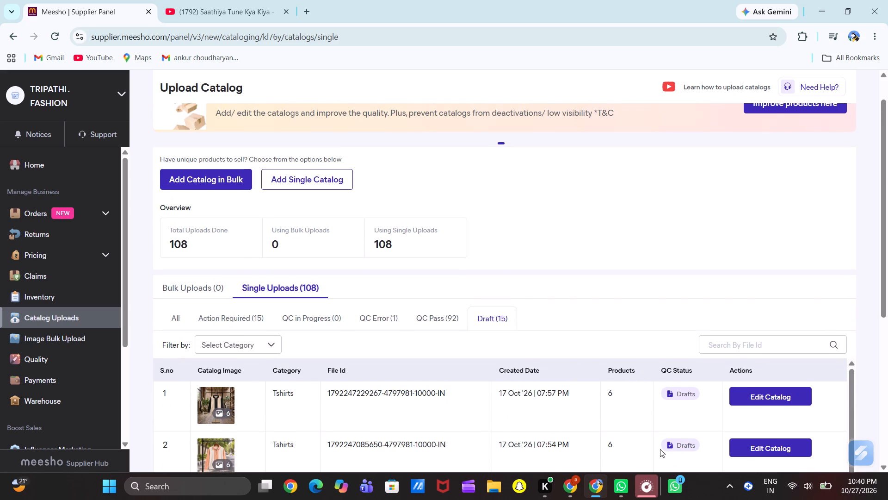
pyautogui.hscroll(-1, 660, 449)
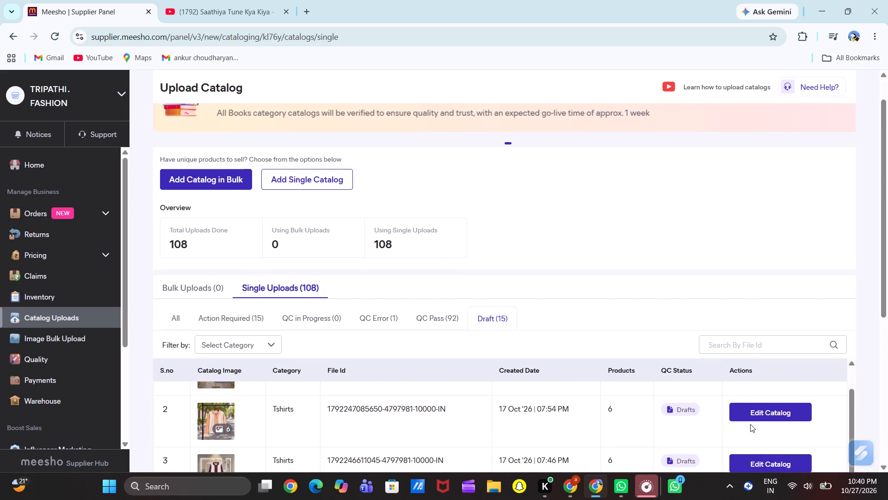
pyautogui.click(758, 413)
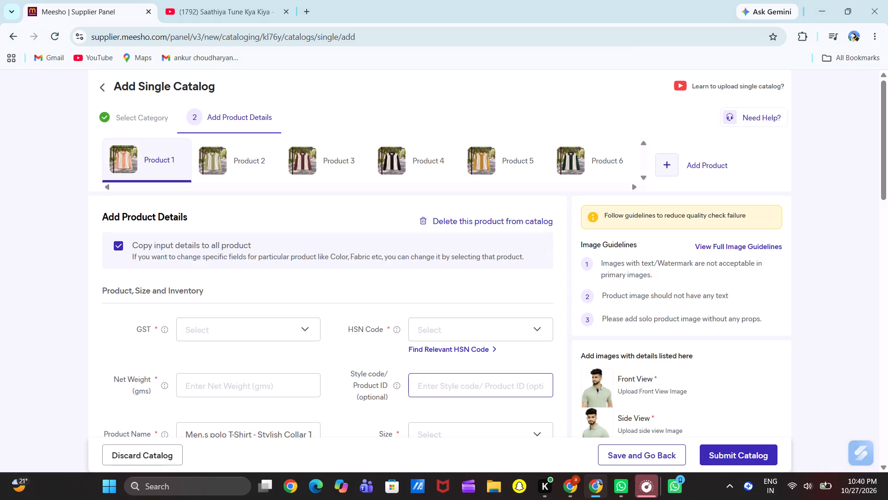
# Set the product's GST to 5 and its HSN code to 610910.
pyautogui.click(289, 330)
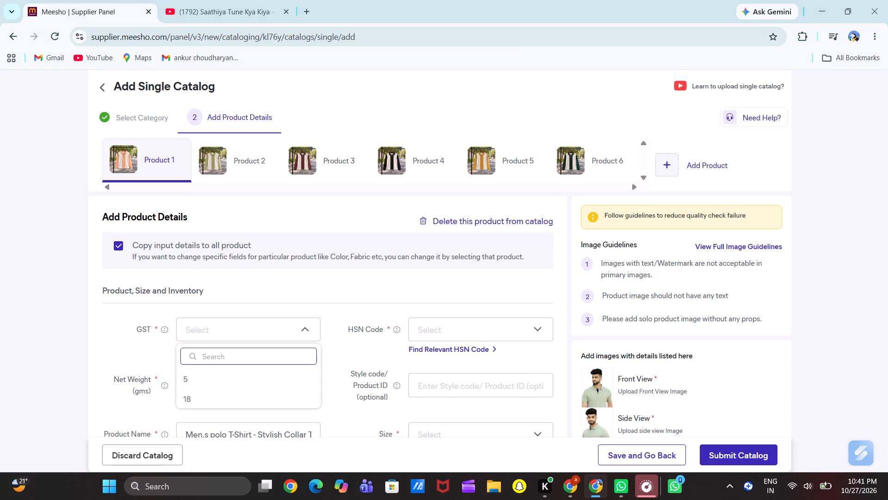
pyautogui.click(239, 375)
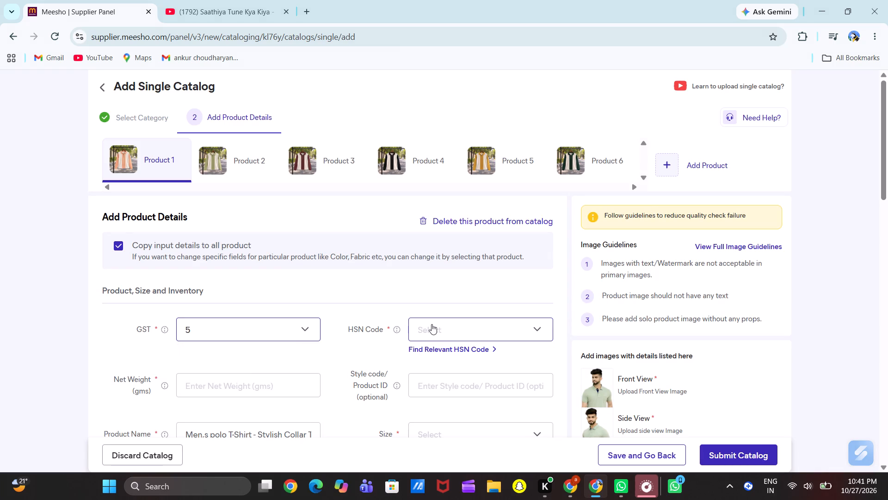
pyautogui.click(456, 327)
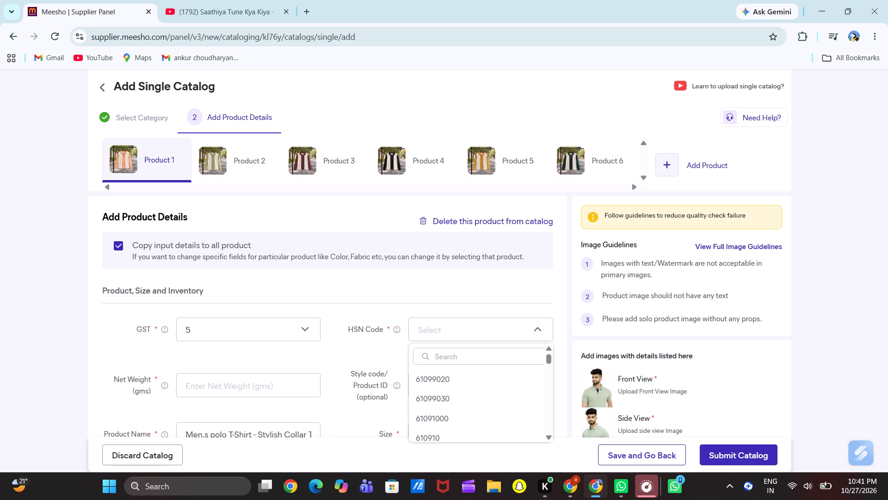
pyautogui.click(454, 355)
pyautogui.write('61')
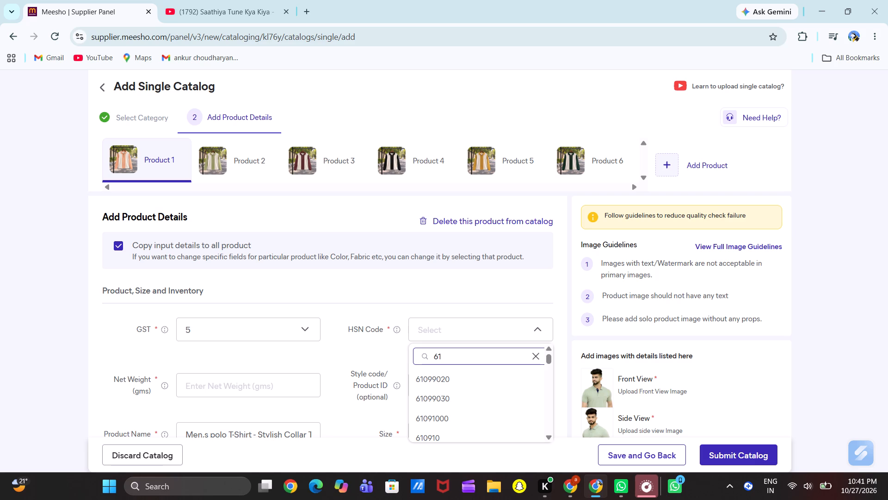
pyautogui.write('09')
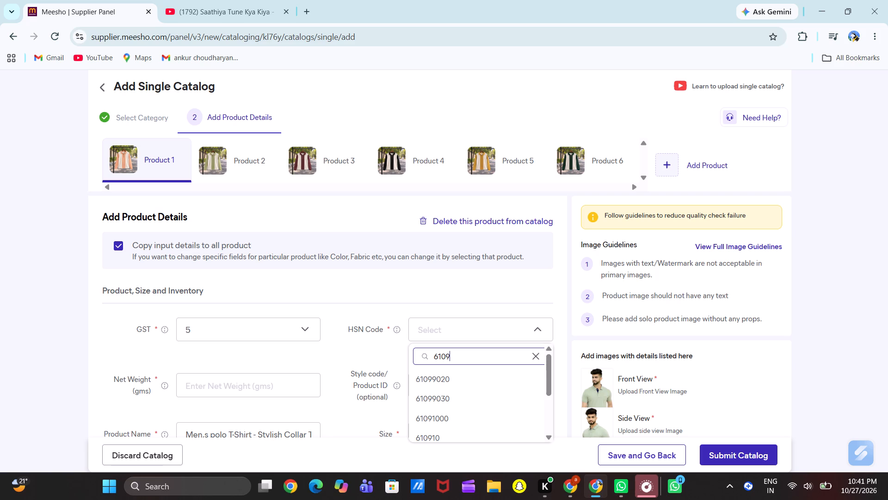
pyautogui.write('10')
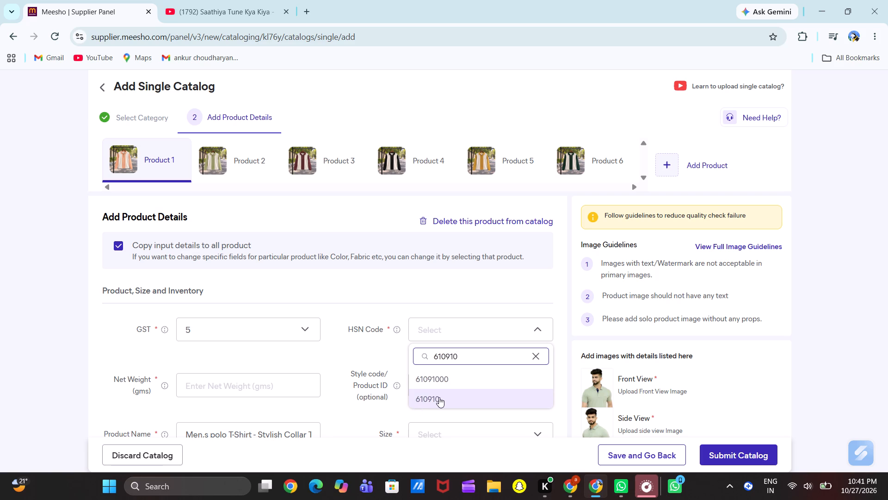
pyautogui.click(439, 397)
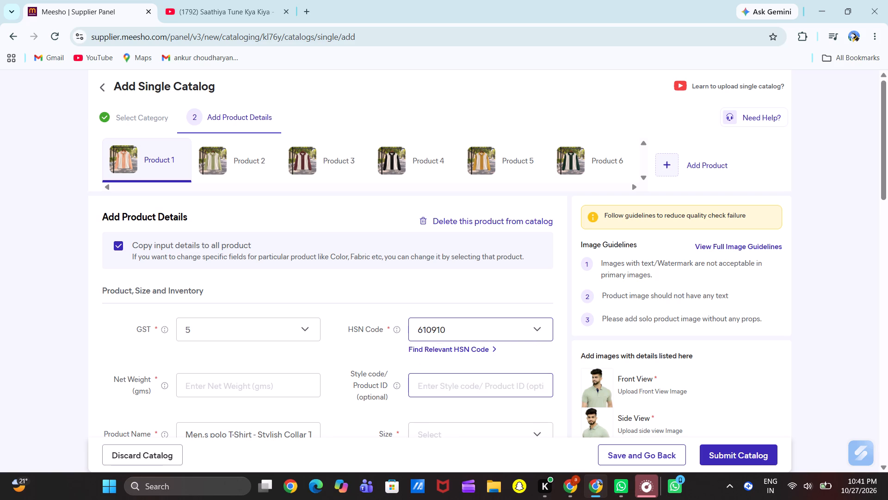
# Enter a net weight of 100 gms and reuse the saved style code (((FULL+KARARA_=MAROON))).
pyautogui.click(291, 383)
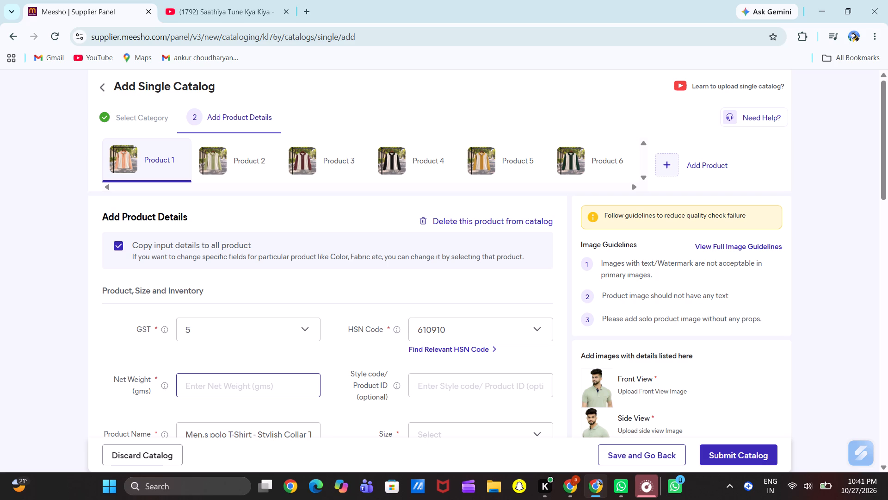
pyautogui.write('100')
pyautogui.click(436, 380)
pyautogui.click(504, 247)
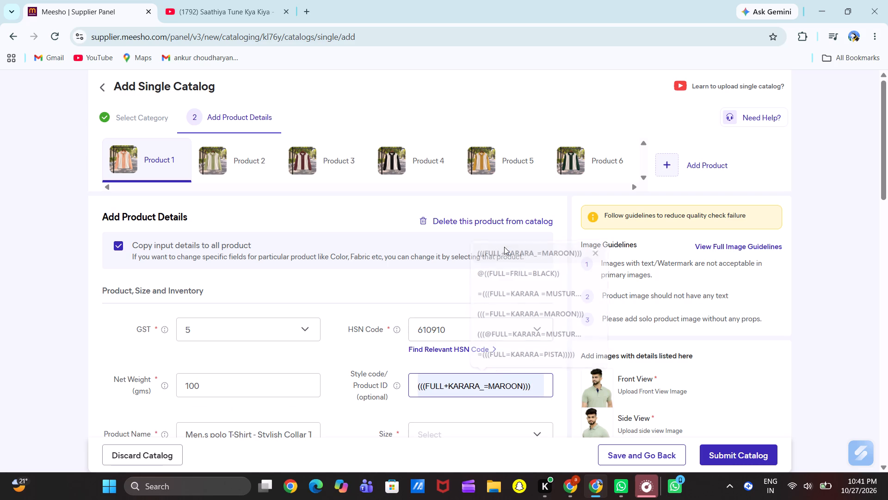
# Choose and apply the sizes S, M, L and XL for the product.
pyautogui.scroll(-4, 379, 361)
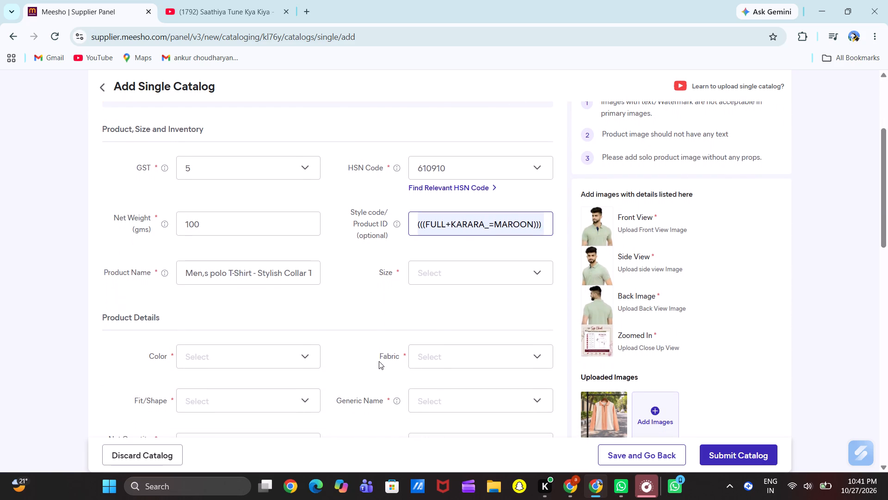
pyautogui.click(464, 276)
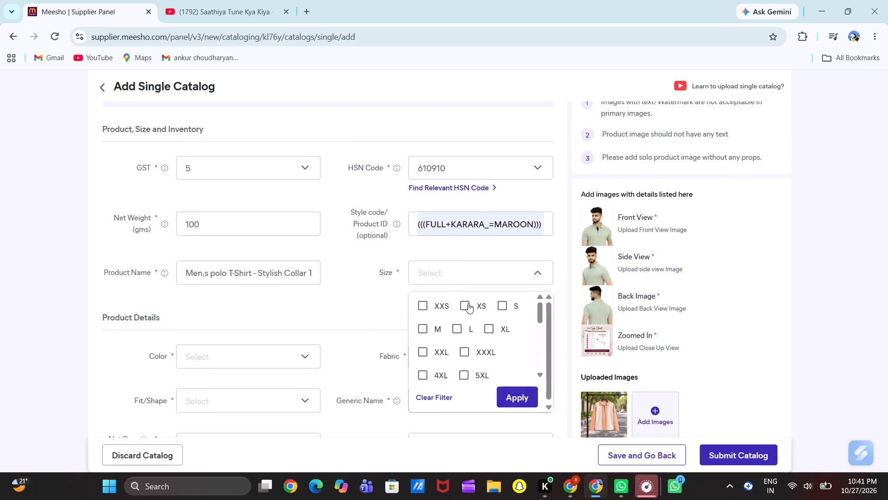
pyautogui.click(499, 302)
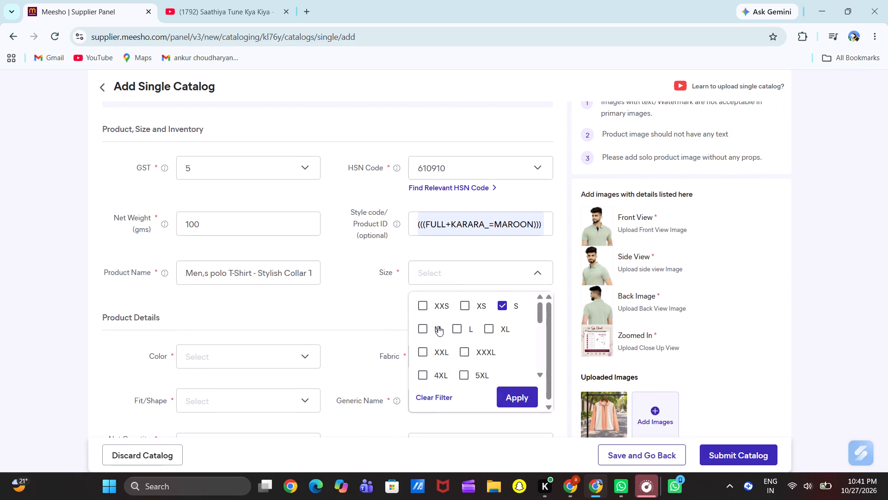
pyautogui.click(428, 327)
pyautogui.click(465, 329)
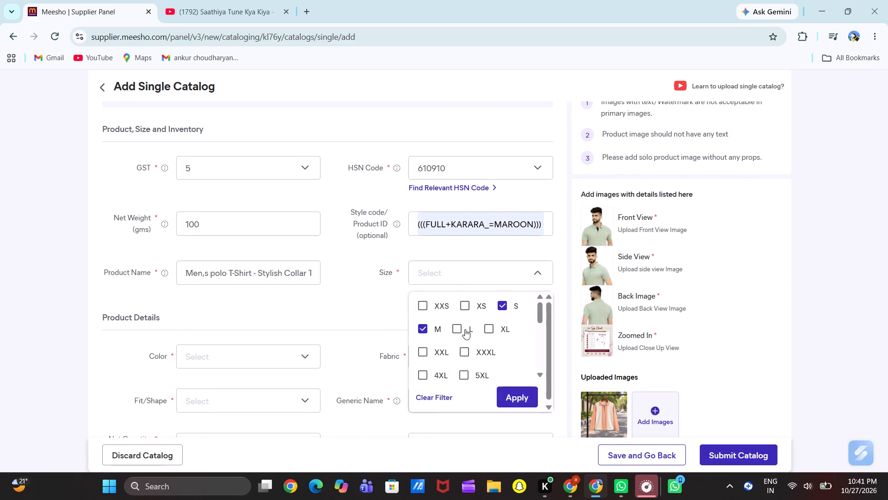
pyautogui.click(458, 329)
pyautogui.click(487, 330)
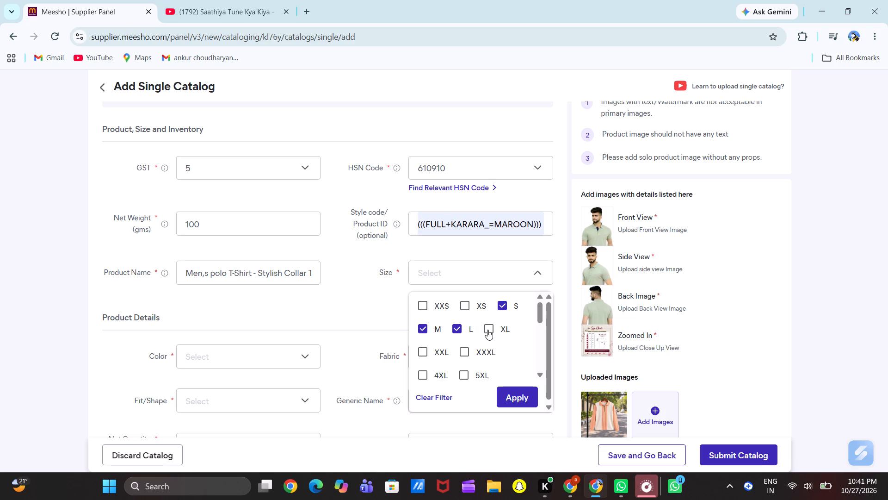
pyautogui.click(507, 395)
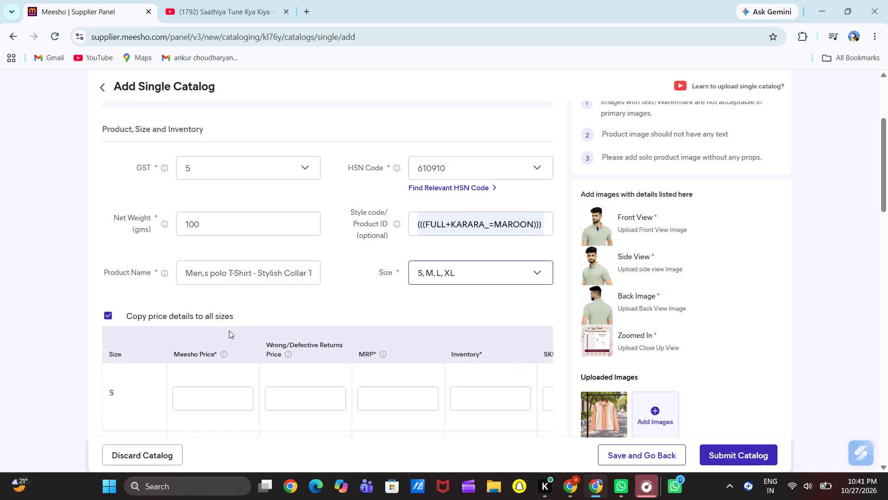
# Price all sizes with a Meesho price of 216, a wrong/defective returns price of 215 and an MRP of 899.
pyautogui.scroll(-3, 229, 331)
pyautogui.click(197, 278)
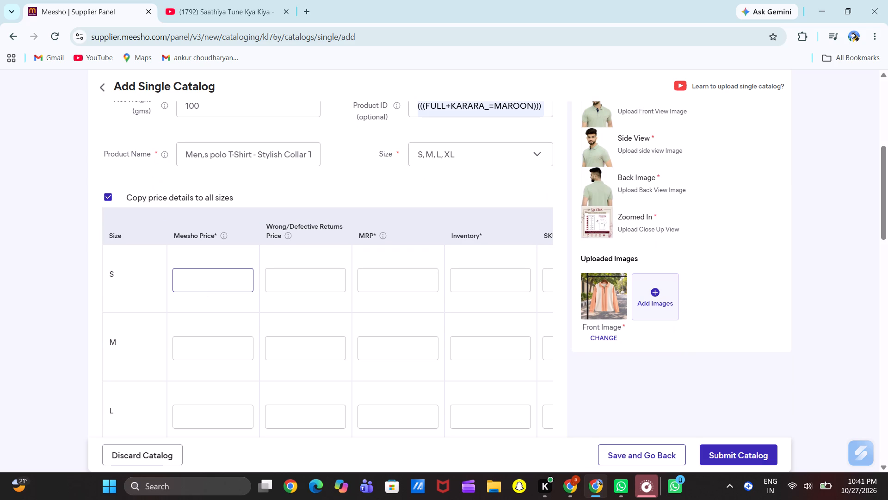
pyautogui.write('21')
pyautogui.press('6')
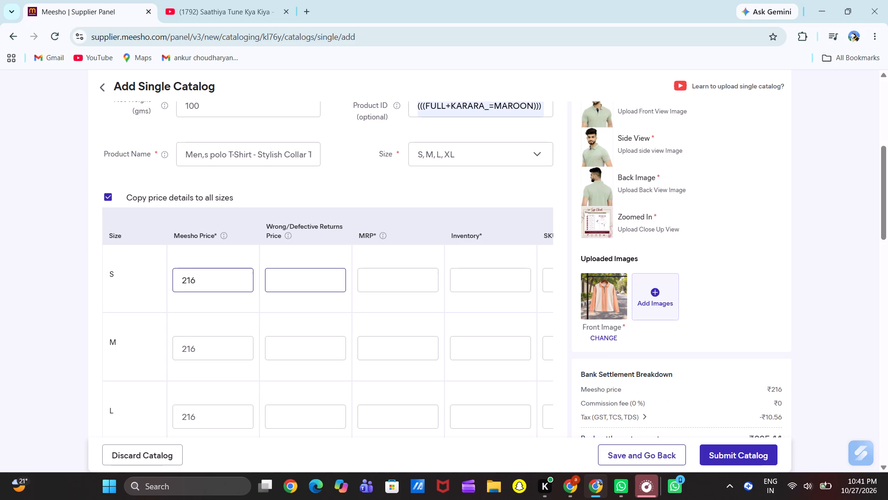
pyautogui.click(282, 277)
pyautogui.press('2')
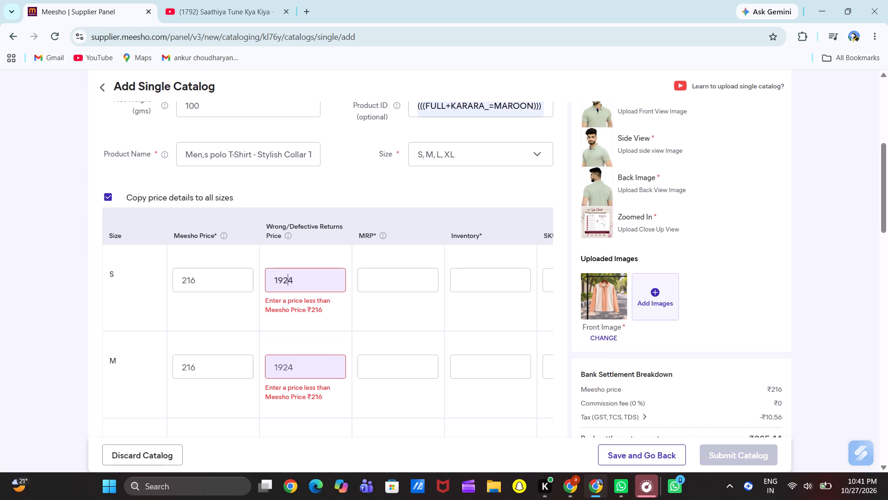
pyautogui.press('BackSpace')
pyautogui.press('BackSpace')
pyautogui.press('BackSpace')
pyautogui.press('BackSpace')
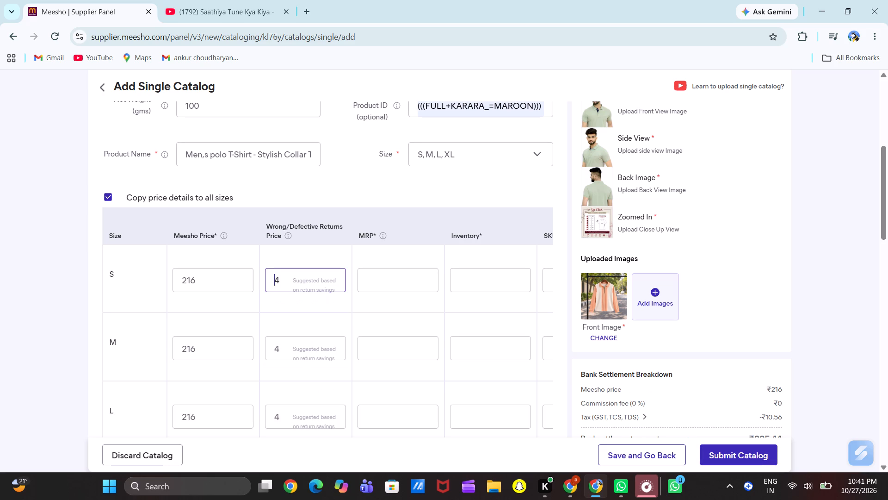
pyautogui.click(295, 283)
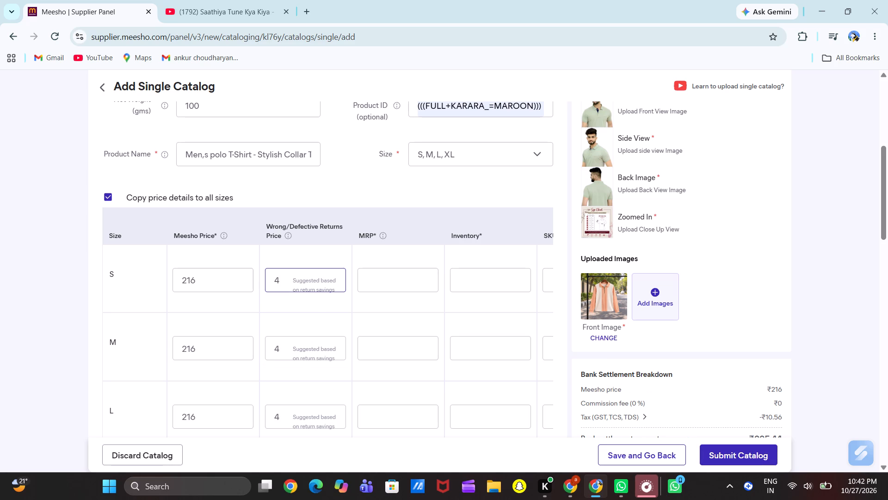
pyautogui.click(281, 280)
pyautogui.press('BackSpace')
pyautogui.write('215')
pyautogui.click(397, 287)
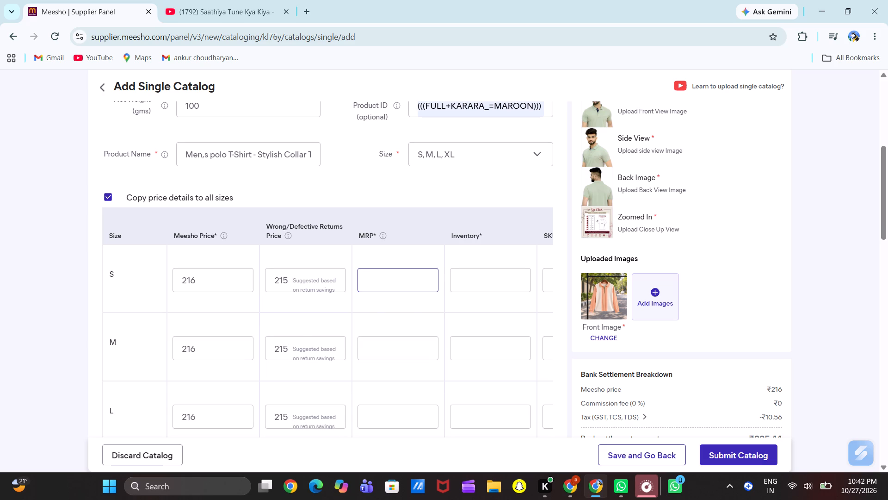
pyautogui.write('899')
# Enter an inventory of 100 for each of the sizes S, M, L and XL.
pyautogui.click(466, 286)
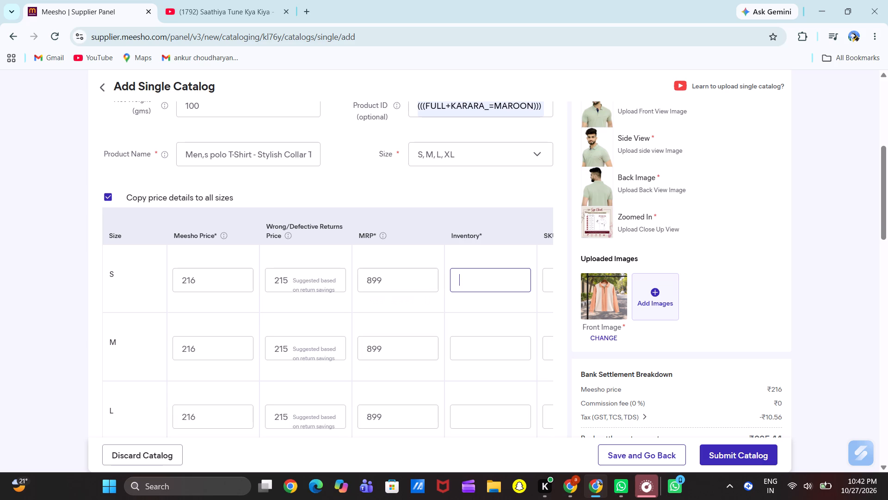
pyautogui.hscroll(-1, 466, 286)
pyautogui.write('100')
pyautogui.click(476, 349)
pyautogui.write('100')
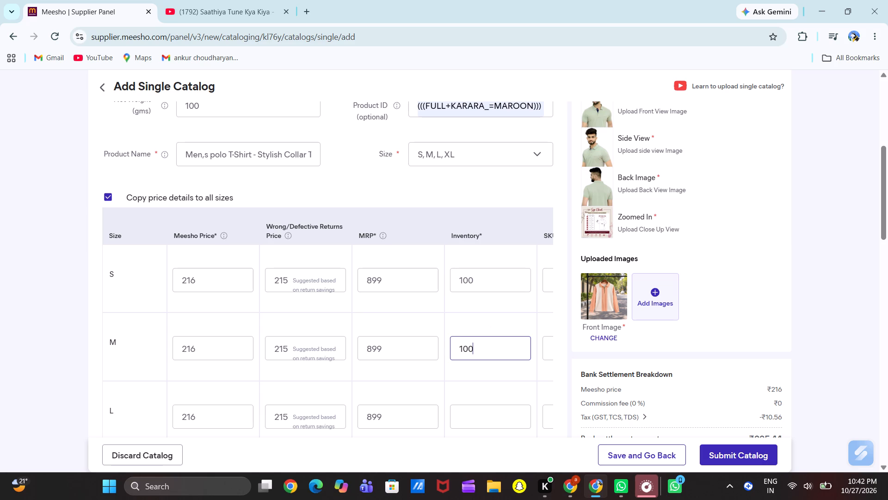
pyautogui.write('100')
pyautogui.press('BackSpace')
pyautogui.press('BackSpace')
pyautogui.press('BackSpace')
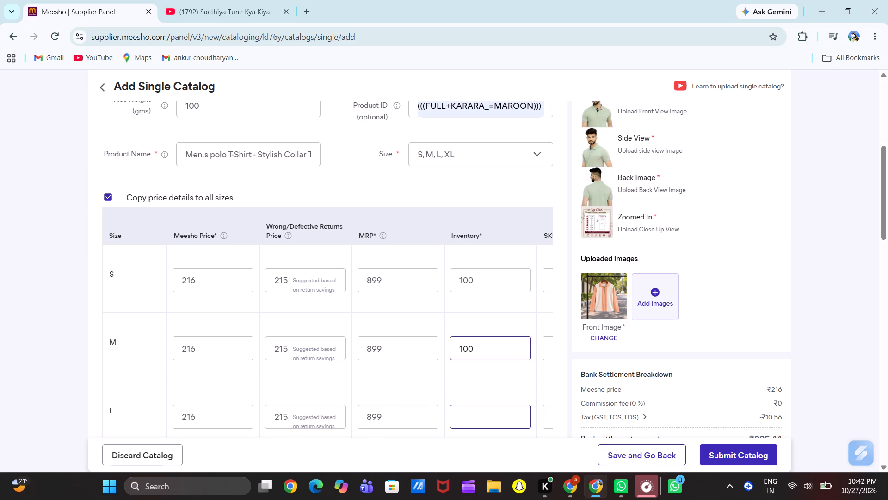
pyautogui.click(467, 425)
pyautogui.write('100')
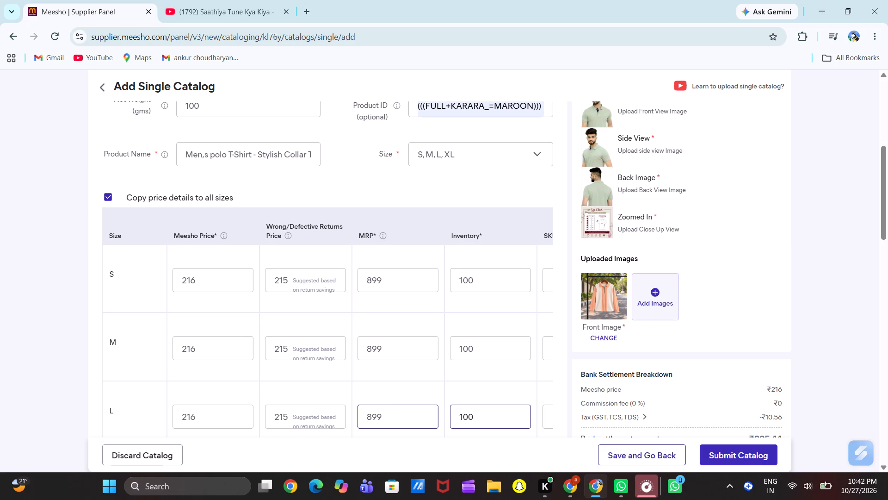
pyautogui.scroll(-3, 385, 399)
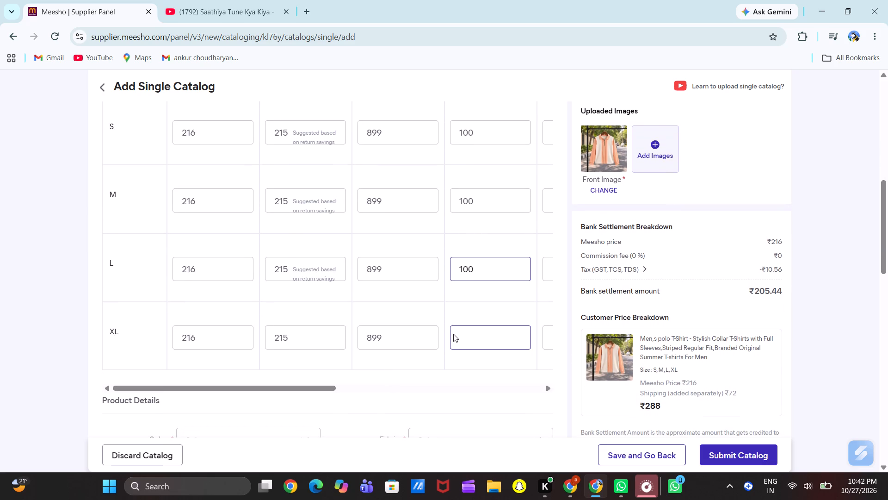
pyautogui.click(465, 334)
pyautogui.write('100')
# Set the chest size to 36 inches for size S and 38 inches for size M.
pyautogui.hscroll(-3, 498, 169)
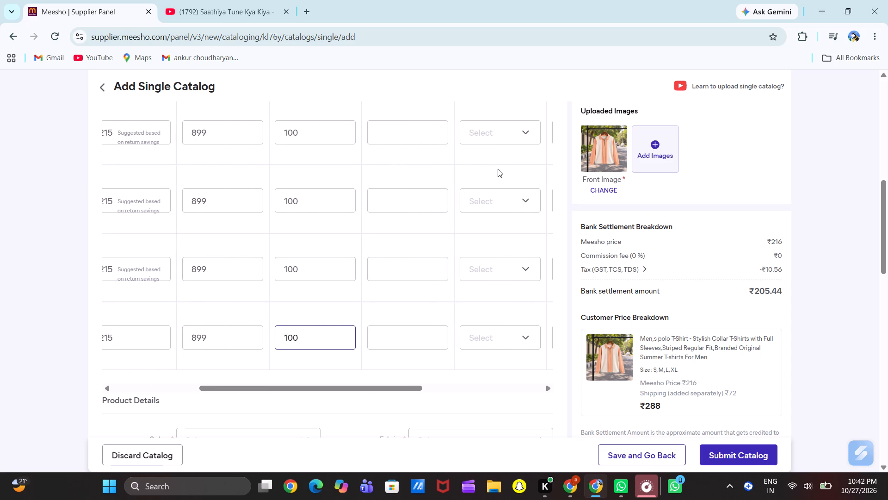
pyautogui.hscroll(-1, 498, 169)
pyautogui.scroll(1, 498, 169)
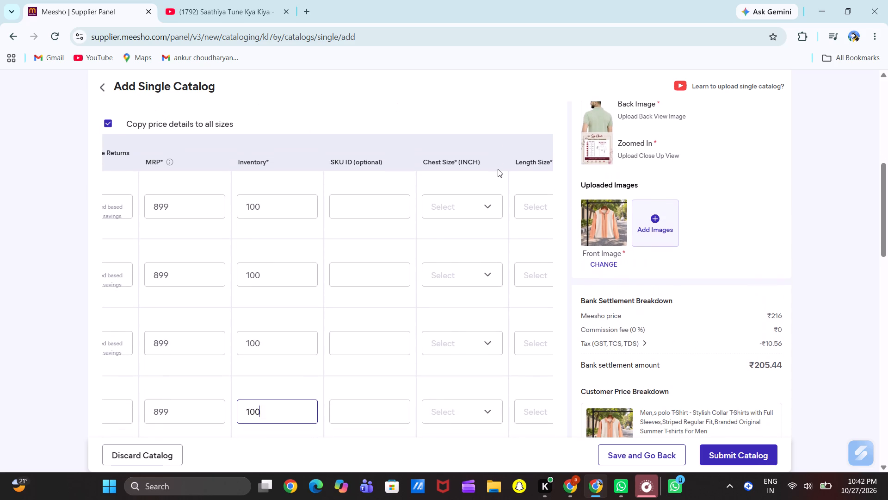
pyautogui.click(459, 211)
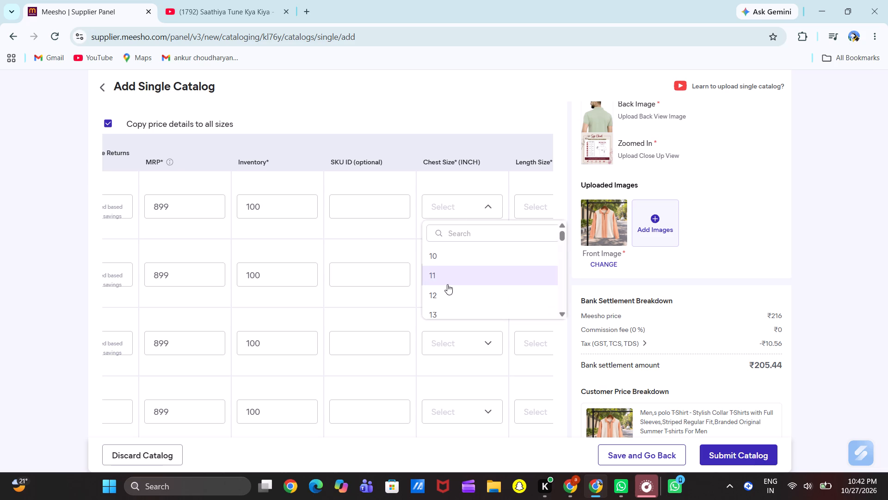
pyautogui.scroll(-6, 447, 284)
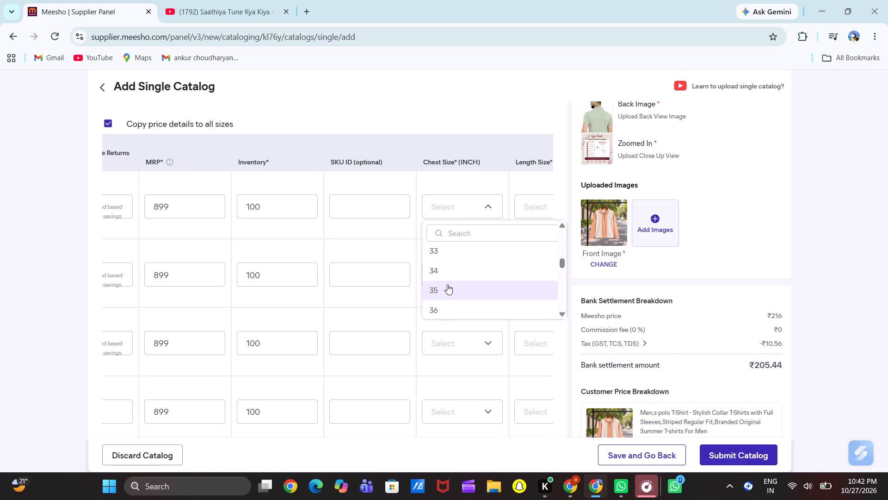
pyautogui.scroll(-2, 447, 284)
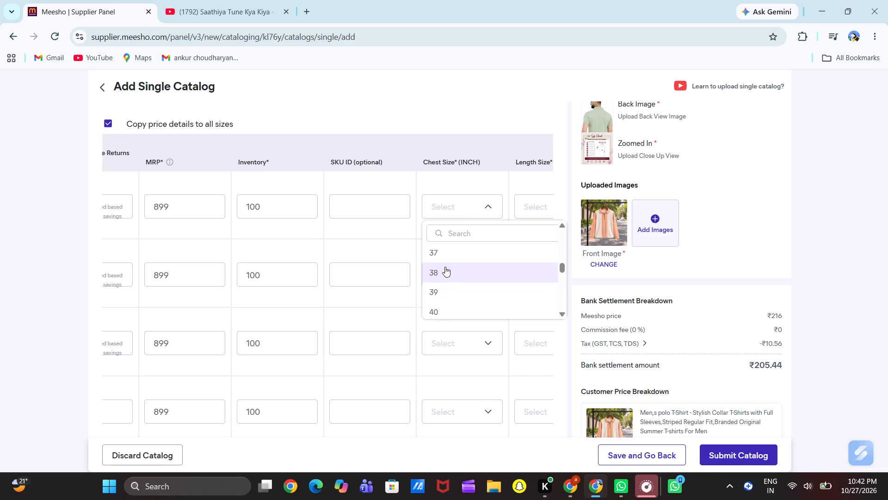
pyautogui.scroll(1, 445, 267)
pyautogui.click(445, 264)
pyautogui.click(432, 284)
pyautogui.scroll(-1, 476, 342)
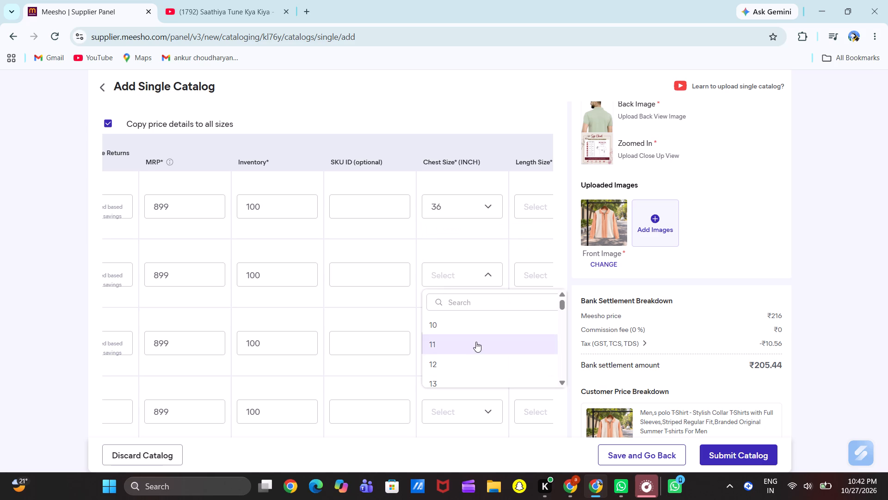
pyautogui.scroll(-5, 476, 342)
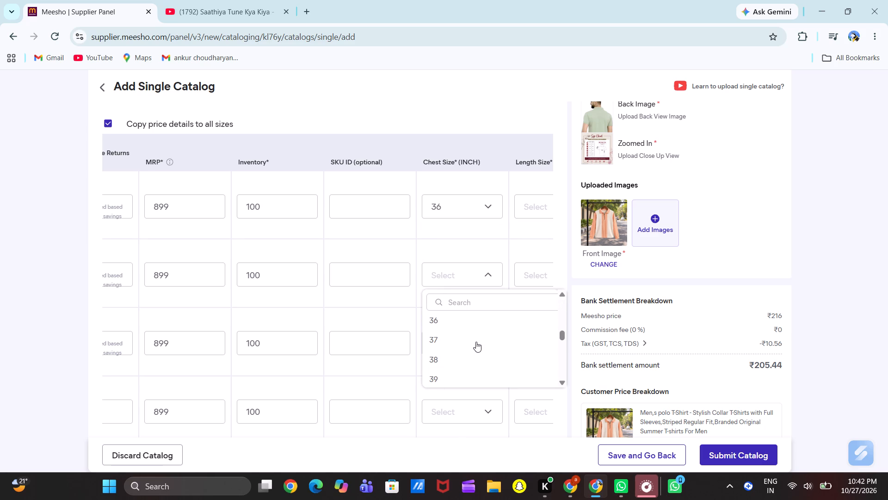
pyautogui.scroll(-1, 476, 342)
pyautogui.click(469, 349)
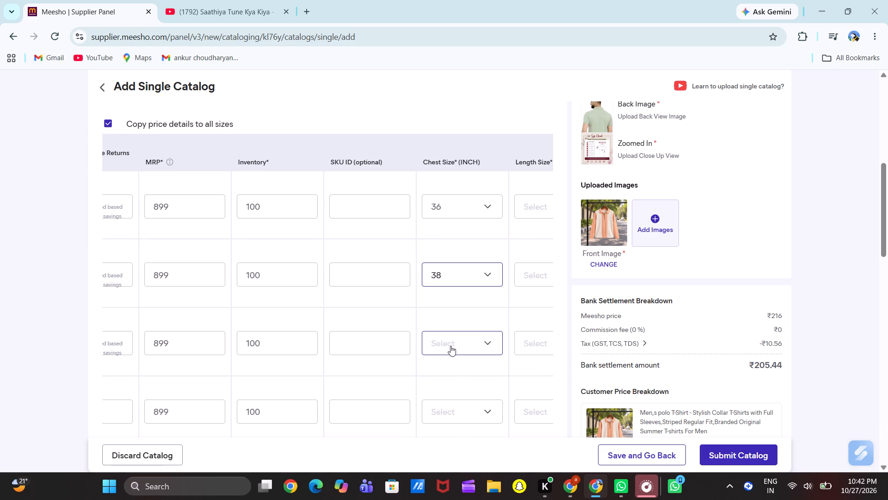
# Set the chest size to 40 inches for size L.
pyautogui.click(450, 346)
pyautogui.scroll(-2, 473, 417)
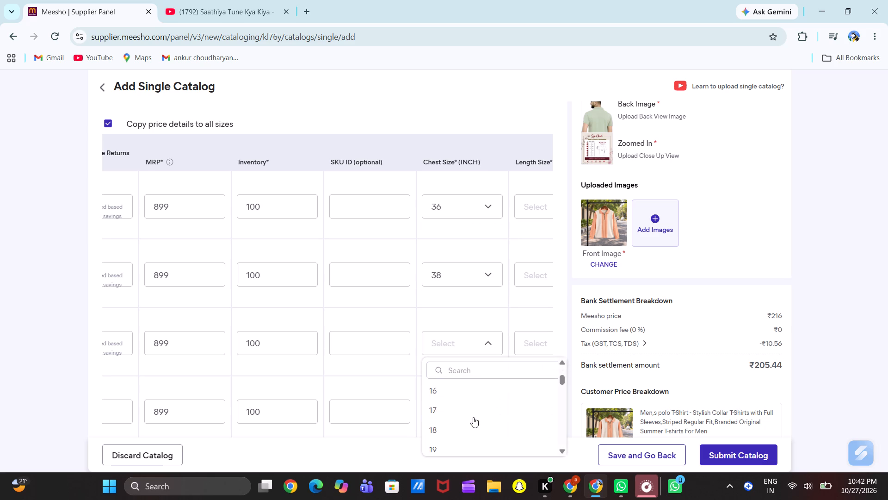
pyautogui.scroll(-5, 473, 417)
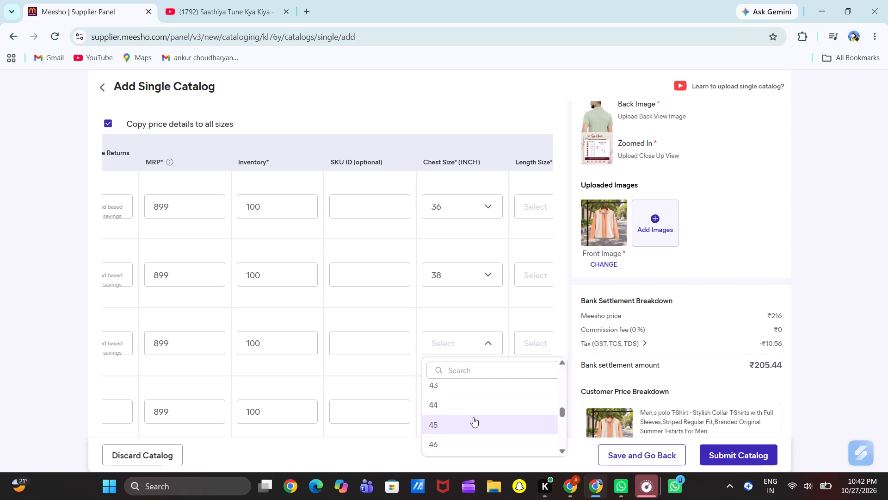
pyautogui.scroll(1, 473, 417)
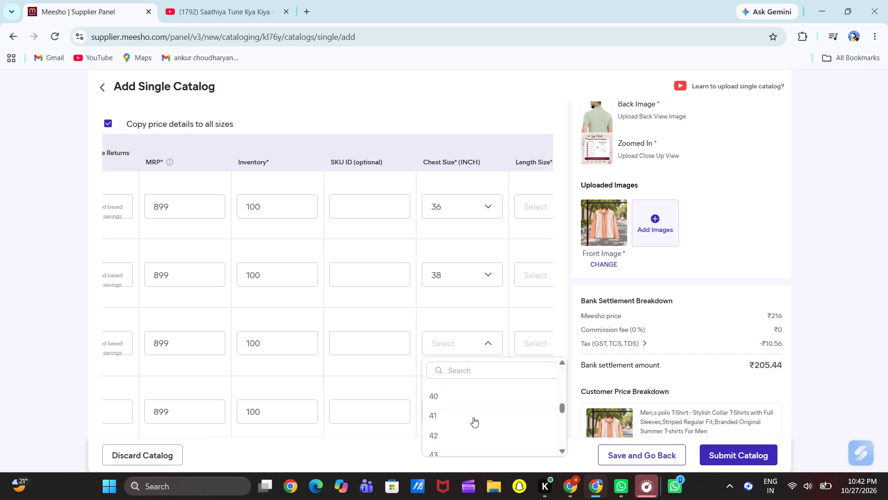
pyautogui.scroll(1, 473, 417)
pyautogui.click(461, 417)
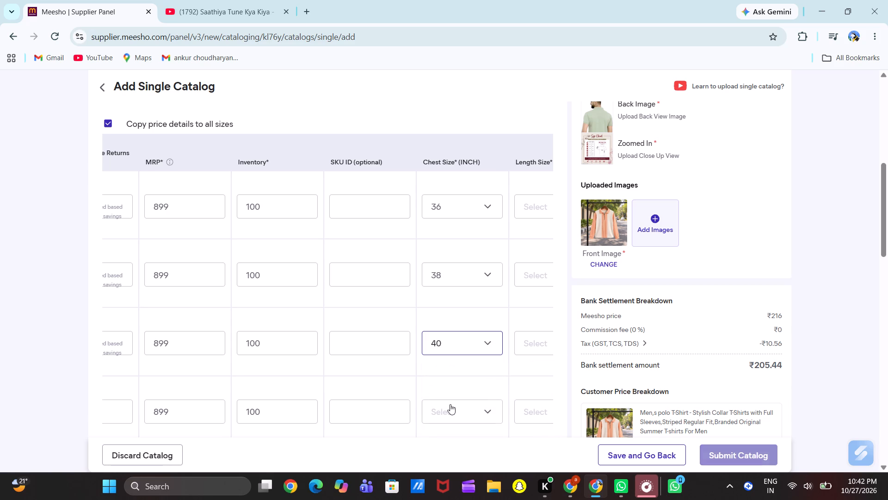
# Set the chest size to 42 inches for size XL.
pyautogui.click(476, 412)
pyautogui.scroll(-1, 475, 425)
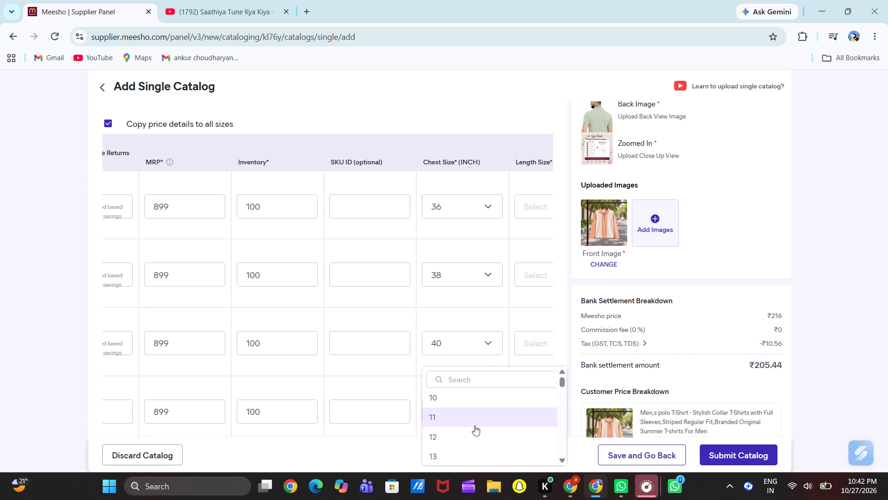
pyautogui.scroll(-5, 475, 425)
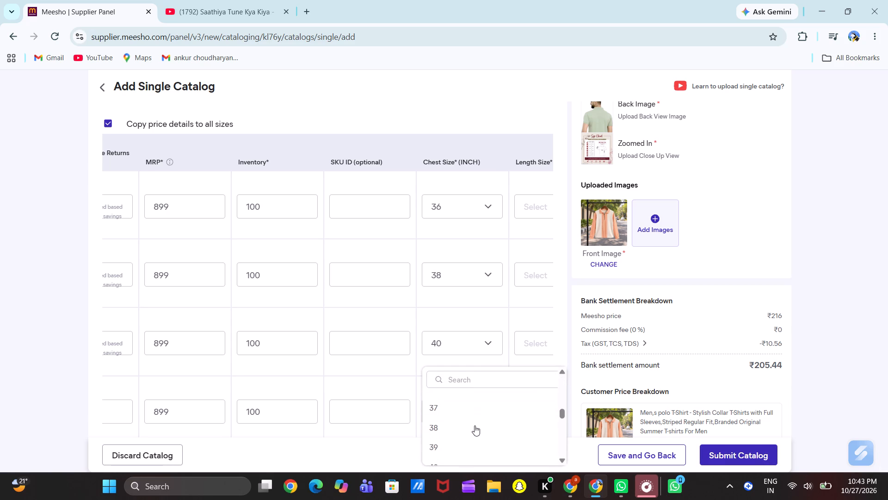
pyautogui.scroll(-2, 475, 425)
pyautogui.scroll(1, 475, 425)
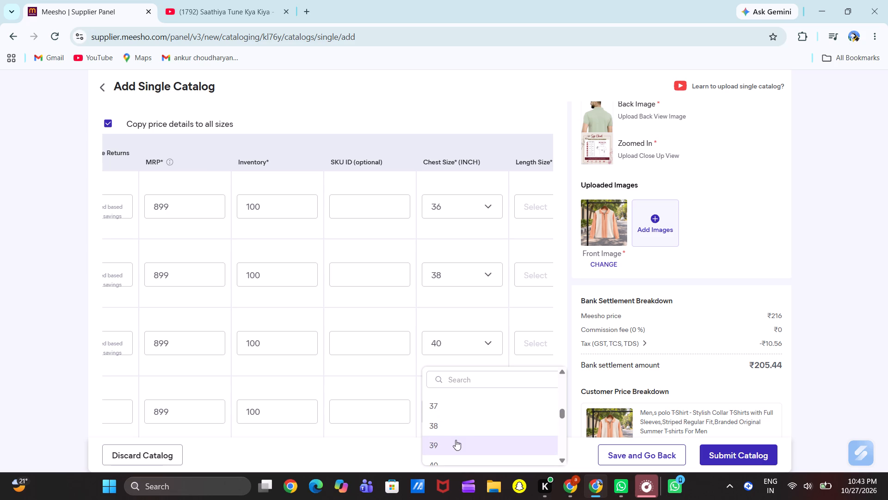
pyautogui.scroll(-1, 456, 440)
pyautogui.click(450, 440)
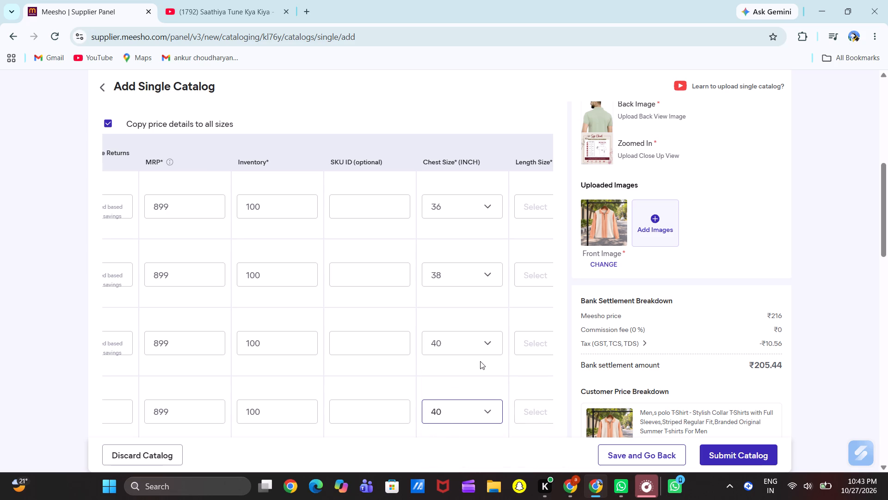
pyautogui.click(481, 415)
pyautogui.scroll(-8, 481, 415)
pyautogui.scroll(1, 481, 415)
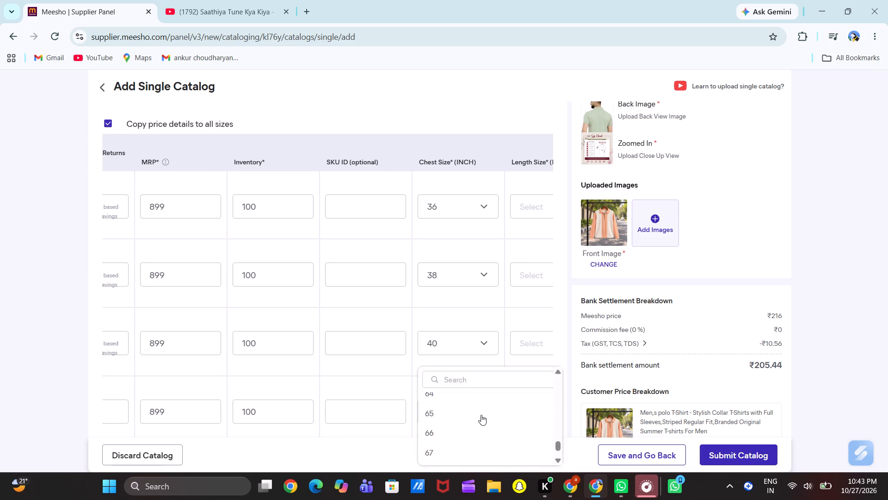
pyautogui.scroll(1, 481, 415)
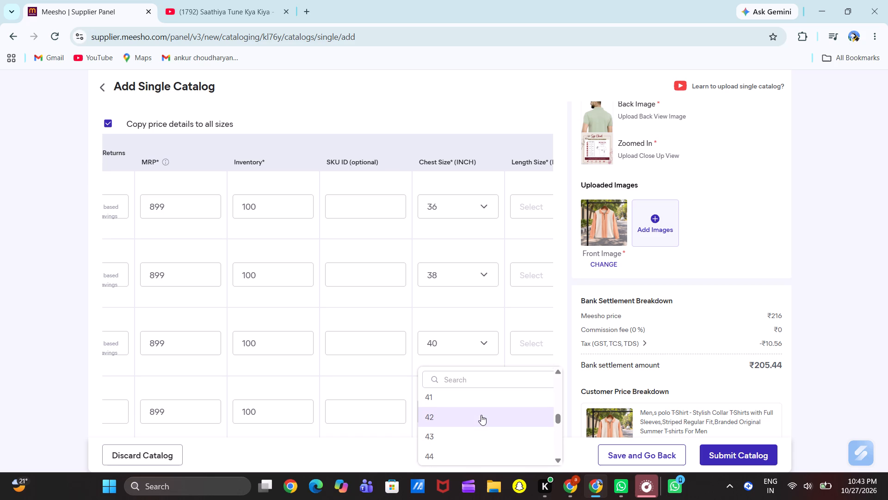
pyautogui.click(473, 415)
# Set the length size to 25.5 inches for size S.
pyautogui.hscroll(-2, 436, 287)
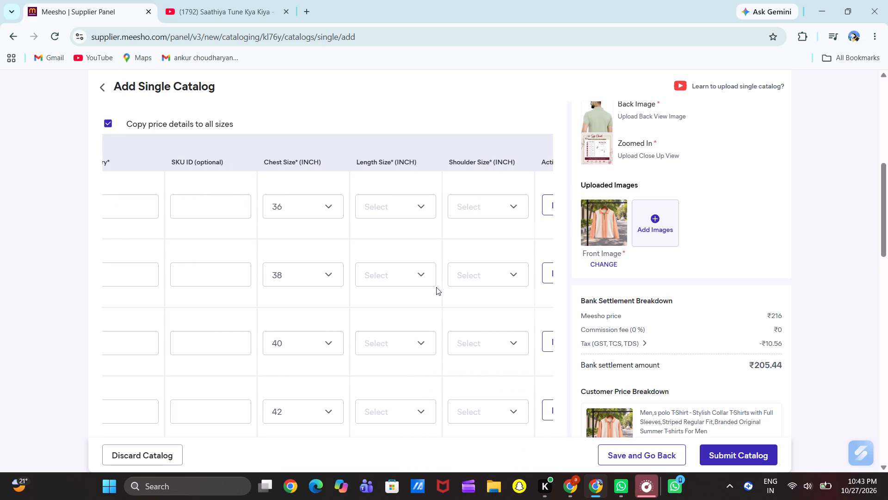
pyautogui.hscroll(-1, 436, 287)
pyautogui.click(407, 194)
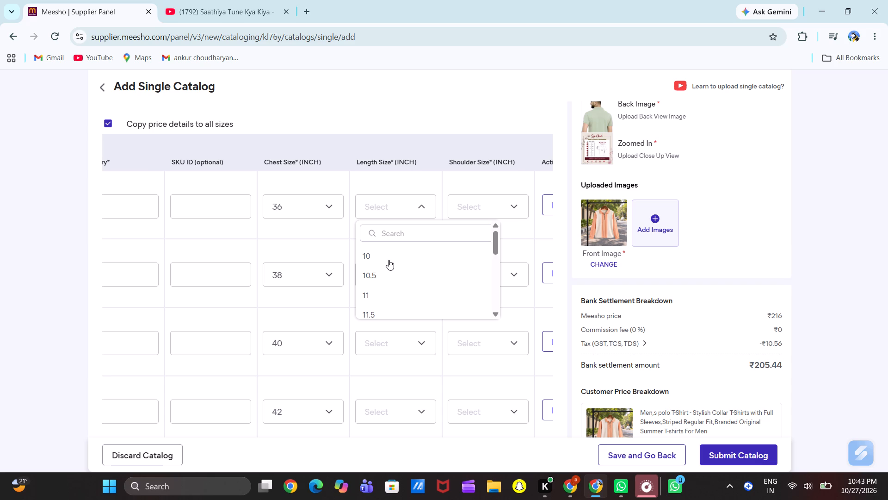
pyautogui.scroll(-6, 410, 280)
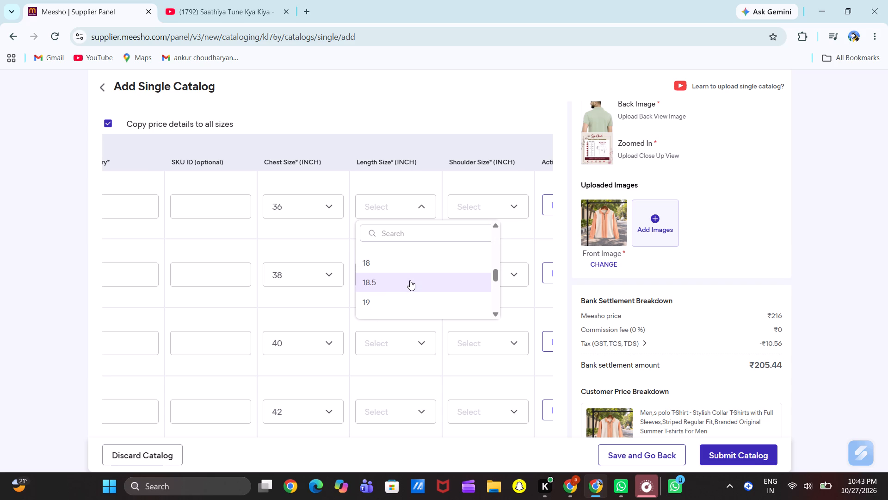
pyautogui.scroll(-4, 410, 280)
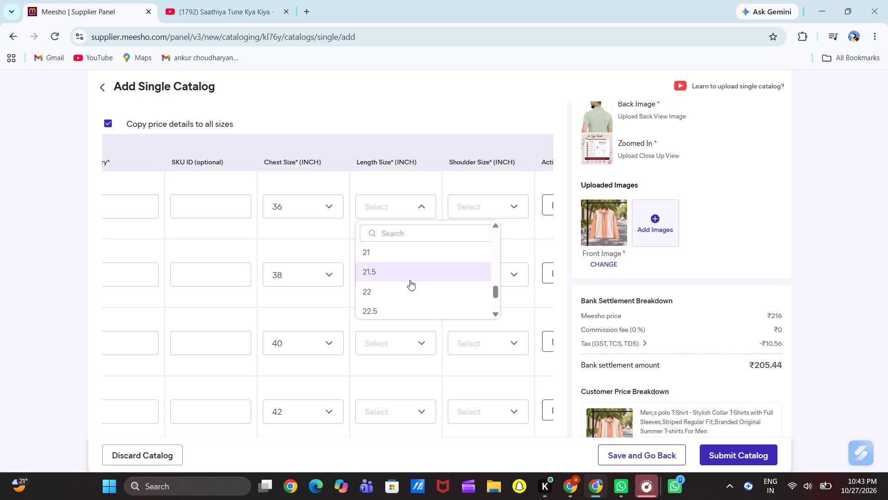
pyautogui.scroll(-3, 410, 280)
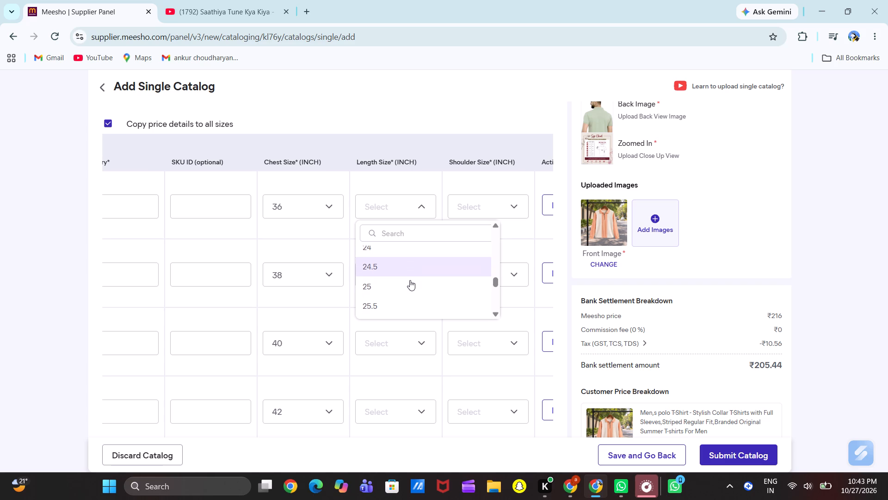
pyautogui.scroll(-1, 410, 280)
pyautogui.click(391, 272)
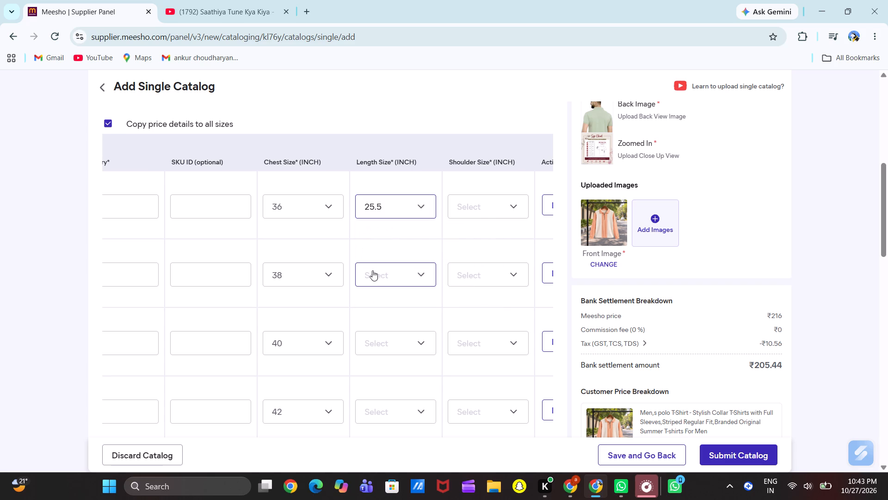
# Set the length size to 26.5 inches for size M.
pyautogui.click(427, 273)
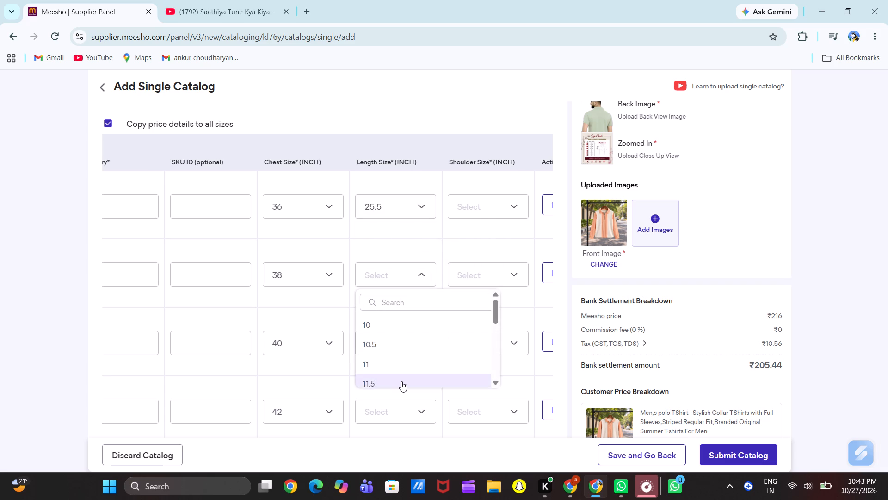
pyautogui.scroll(-4, 401, 381)
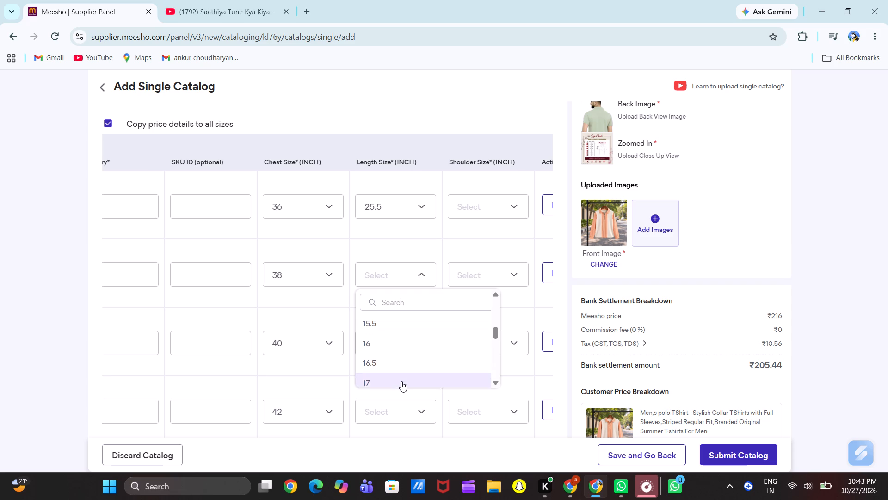
pyautogui.scroll(-4, 401, 381)
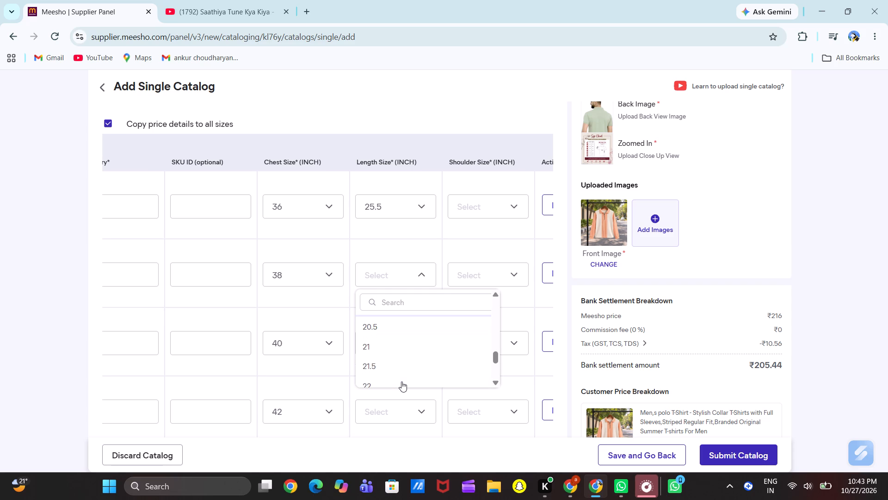
pyautogui.scroll(-3, 401, 381)
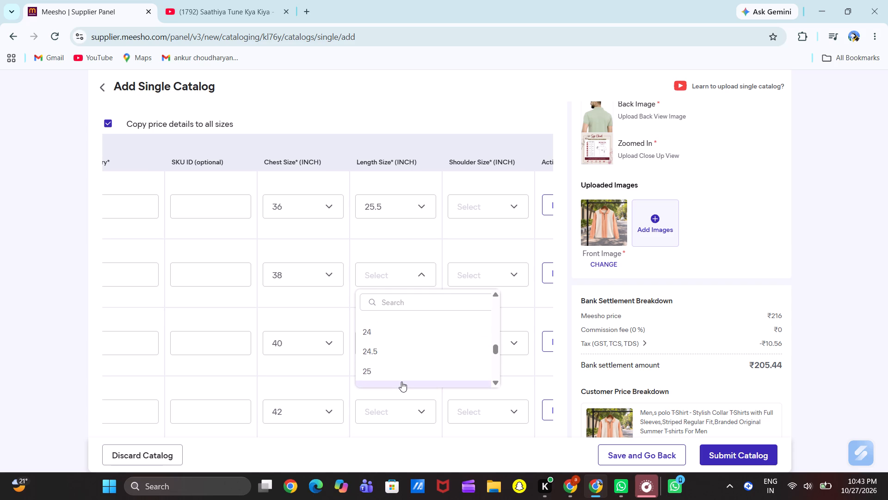
pyautogui.scroll(-3, 401, 381)
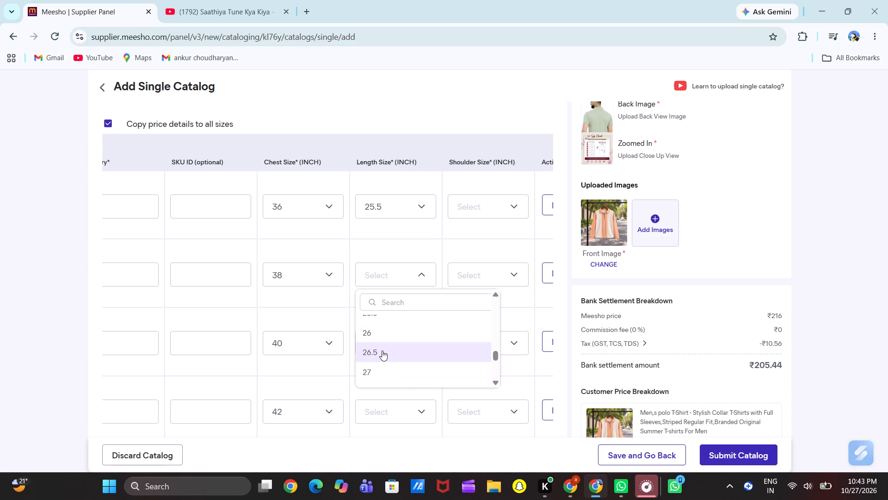
pyautogui.click(382, 349)
# Set the length size to 27.5 inches for size L.
pyautogui.click(422, 344)
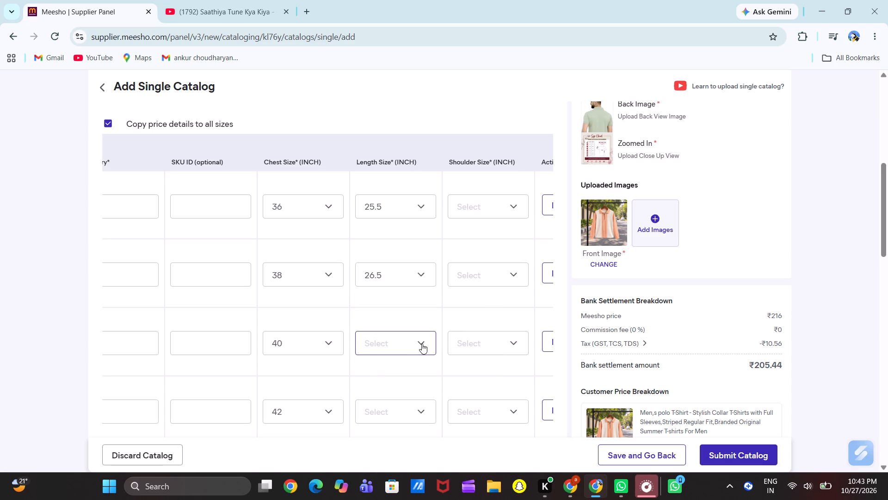
pyautogui.scroll(-4, 411, 450)
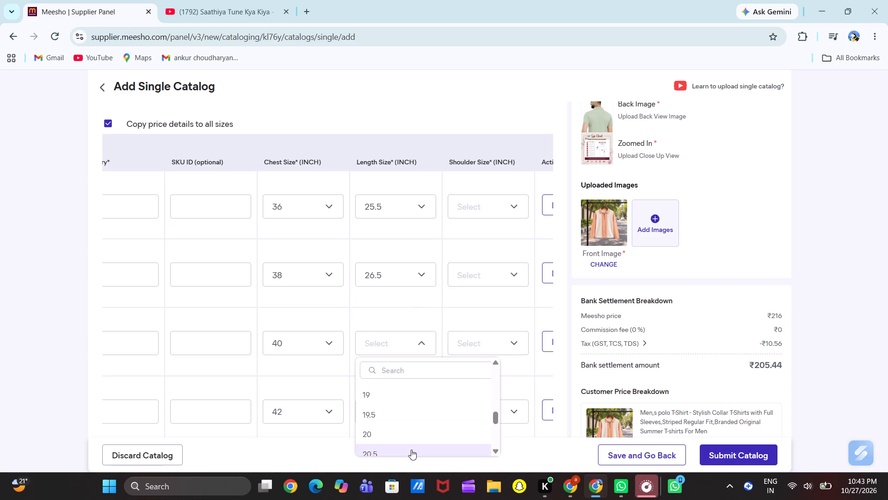
pyautogui.scroll(-6, 411, 450)
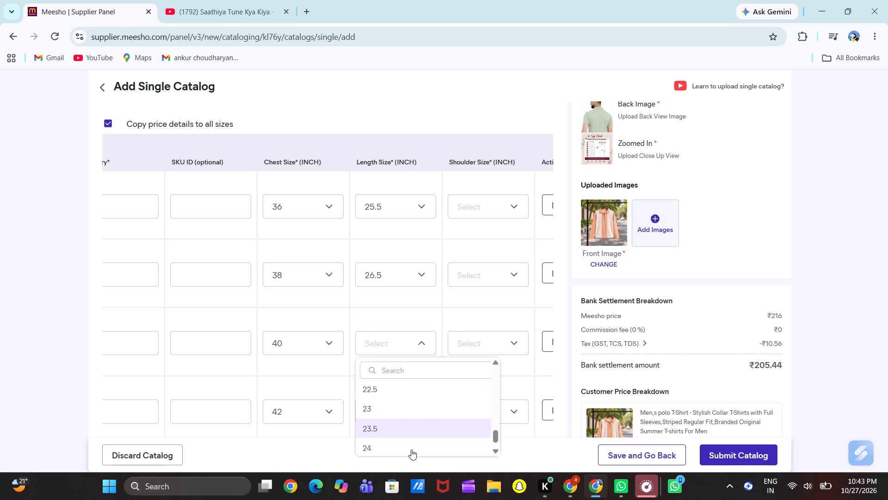
pyautogui.scroll(-2, 411, 450)
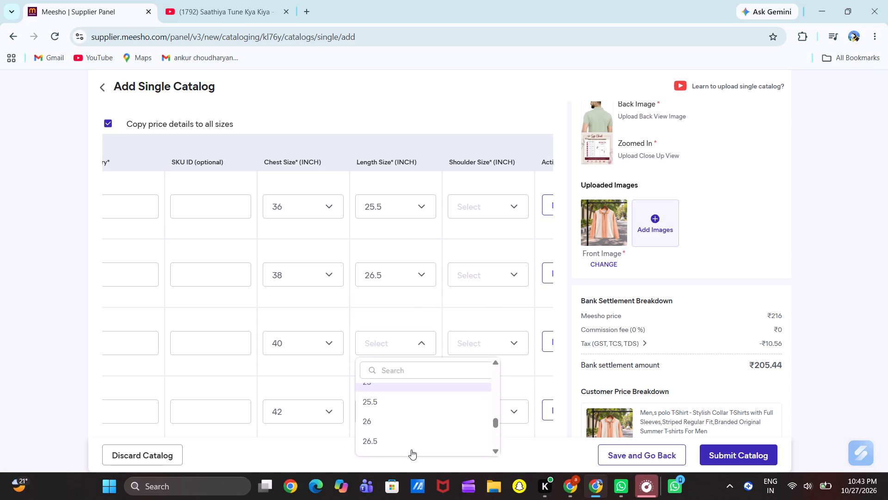
pyautogui.scroll(-2, 411, 450)
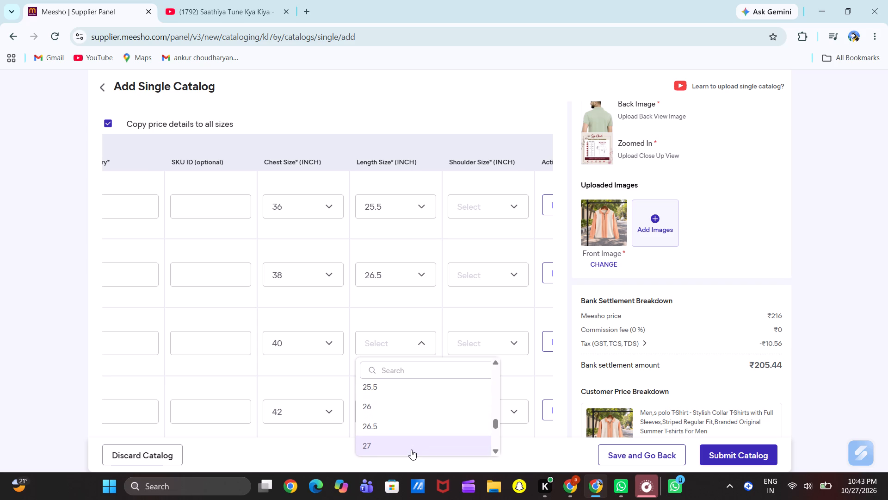
pyautogui.scroll(-3, 411, 450)
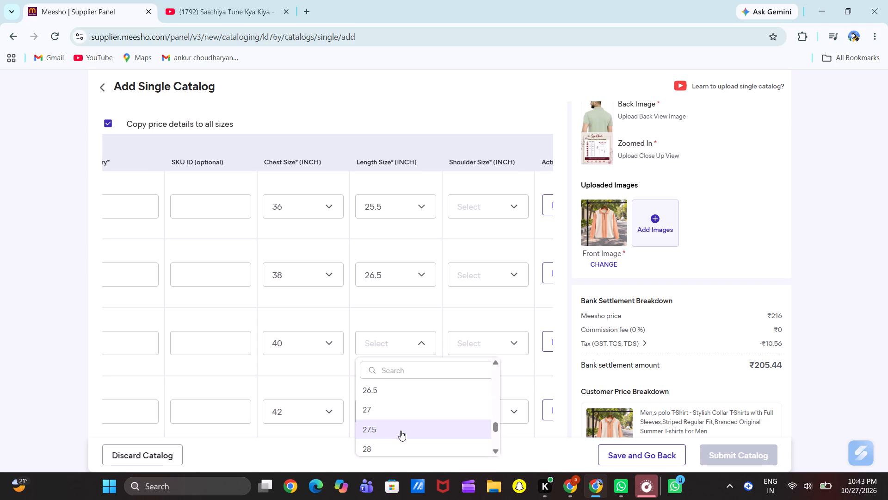
pyautogui.click(399, 429)
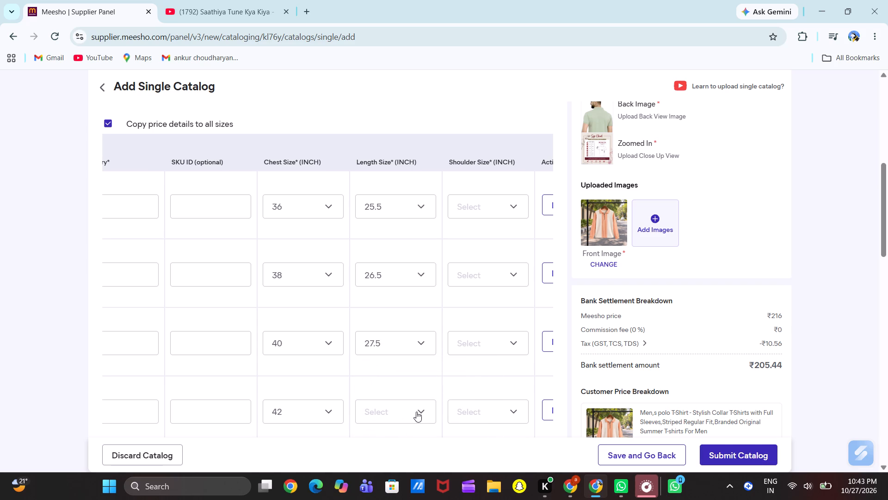
# Set the length size to 28.5 inches for size XL.
pyautogui.click(416, 412)
pyautogui.scroll(-5, 398, 423)
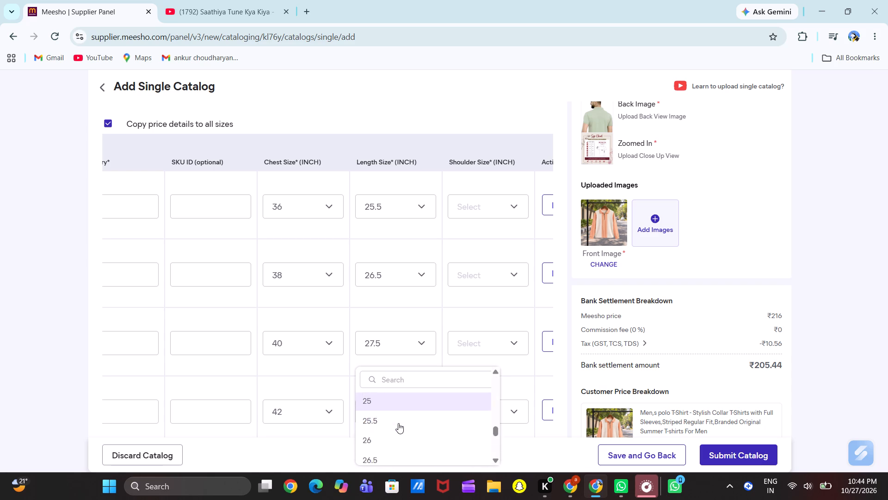
pyautogui.scroll(-2, 398, 423)
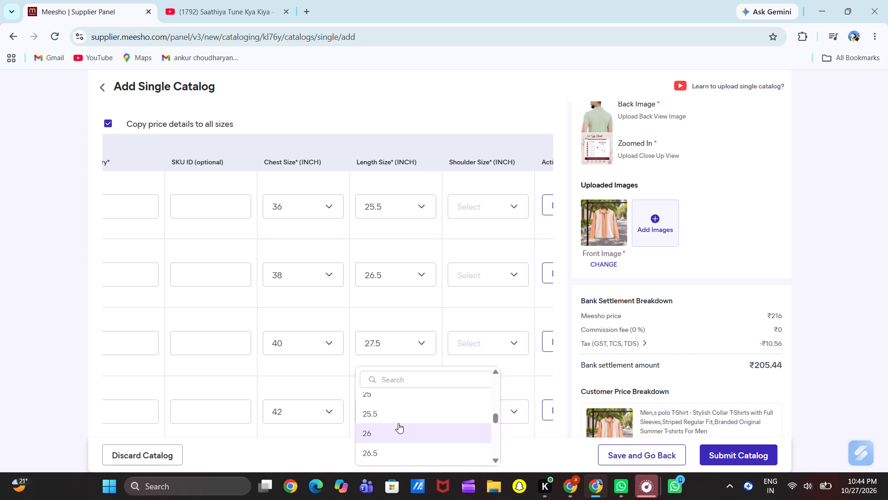
pyautogui.scroll(-2, 398, 423)
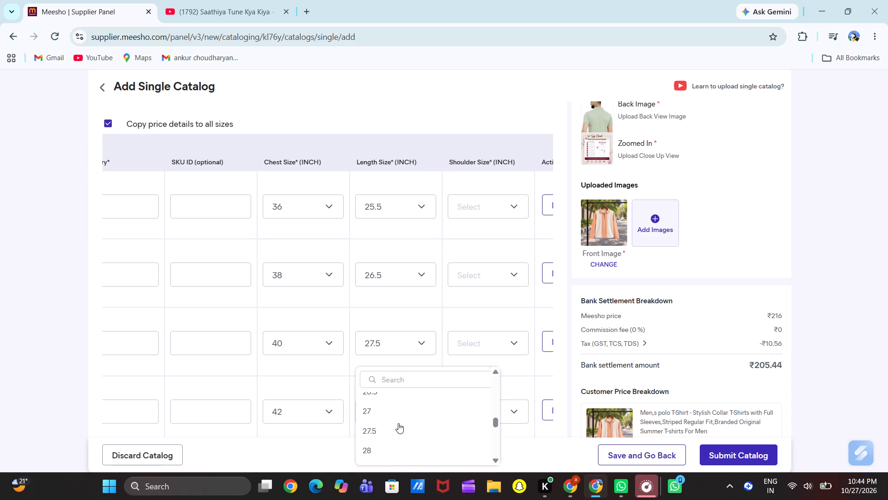
pyautogui.scroll(-1, 398, 423)
pyautogui.click(388, 439)
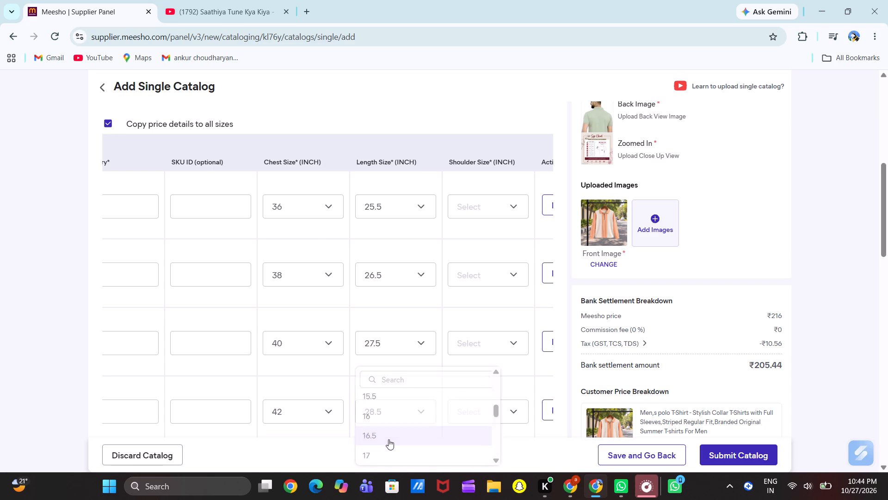
# Set the shoulder size to 14.5 inches for size S and 15.5 inches for size M.
pyautogui.click(501, 215)
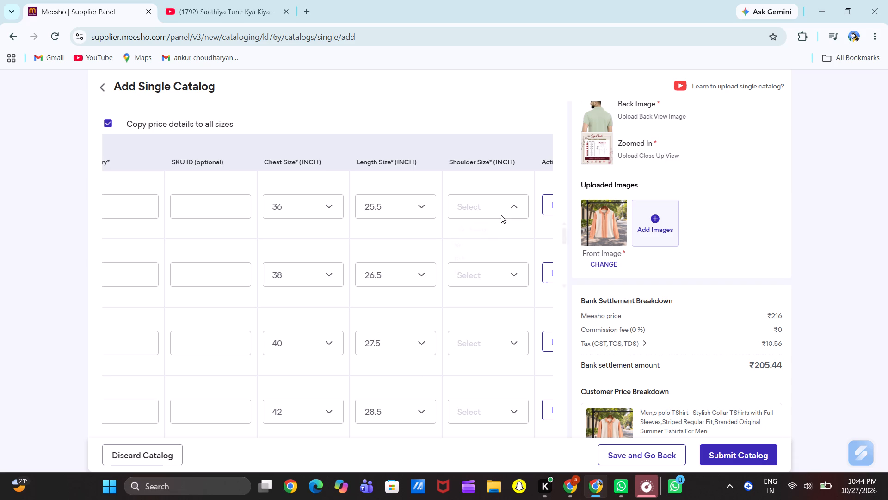
pyautogui.scroll(-3, 477, 262)
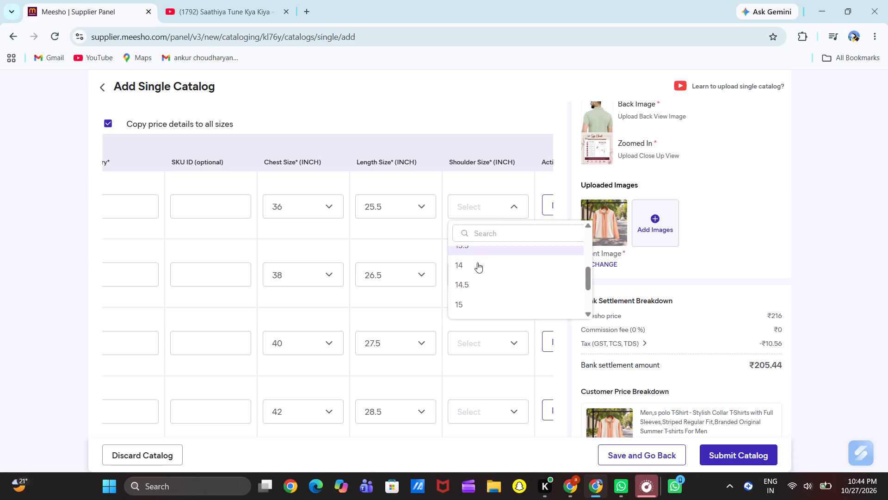
pyautogui.scroll(-2, 477, 262)
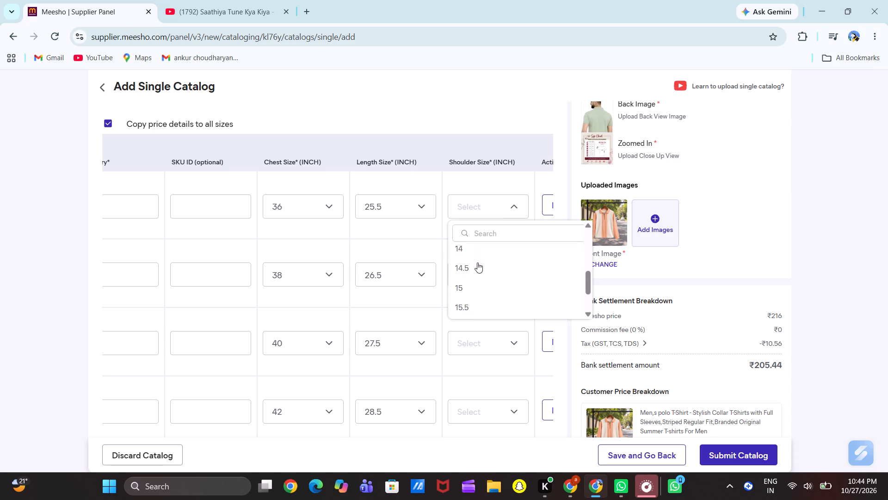
pyautogui.scroll(-1, 477, 262)
pyautogui.click(477, 262)
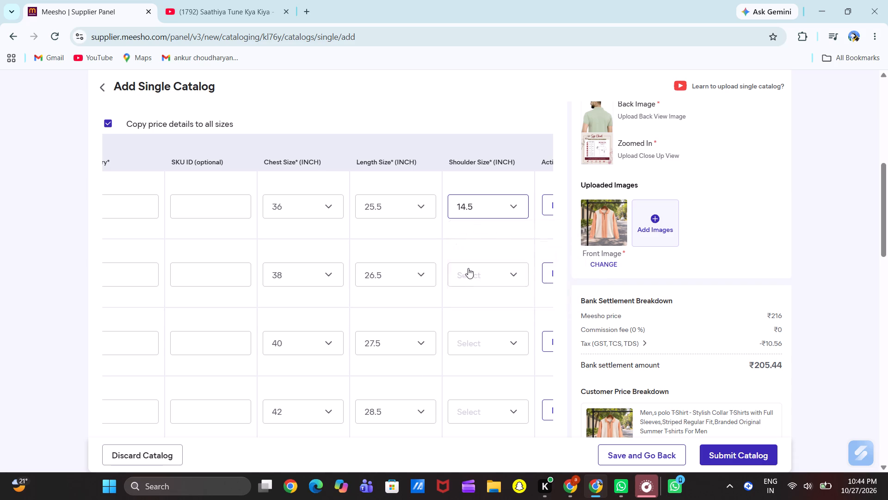
pyautogui.click(499, 268)
pyautogui.scroll(-1, 492, 332)
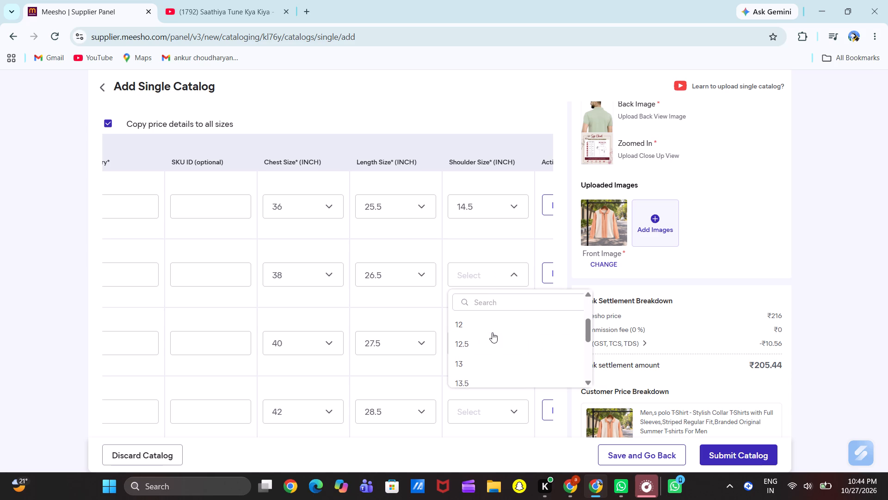
pyautogui.scroll(-2, 492, 332)
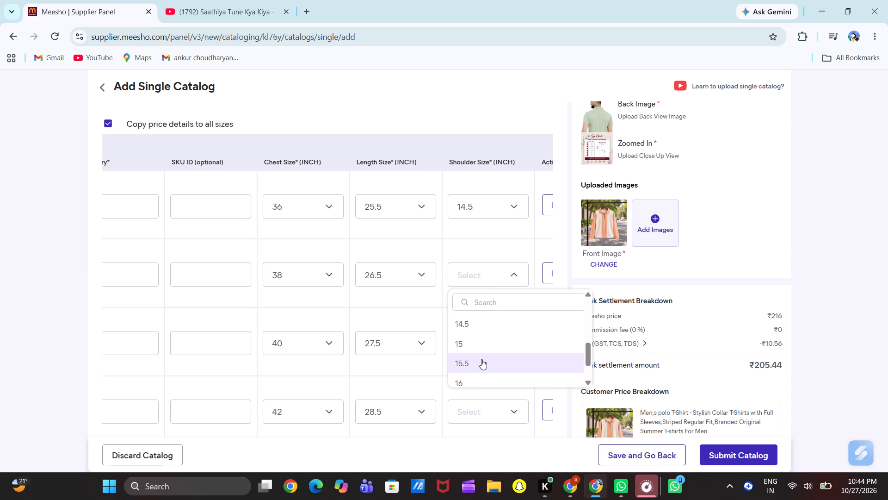
pyautogui.click(481, 359)
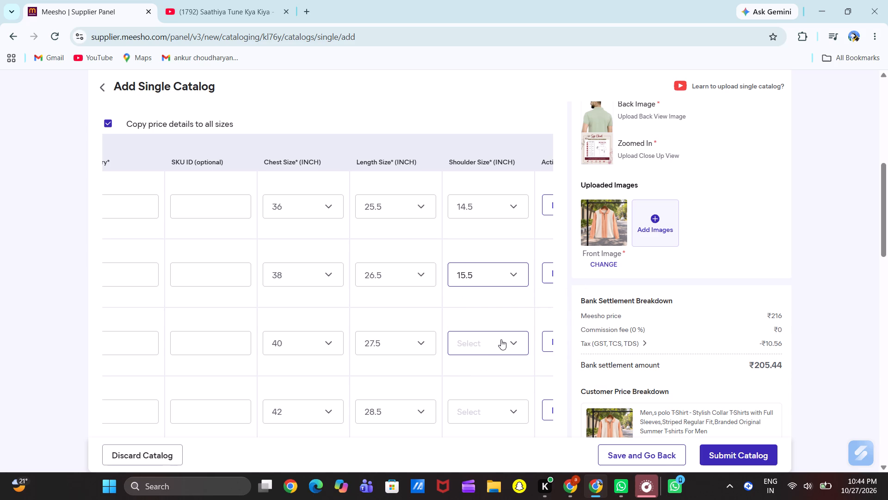
# Set the shoulder size to 16.5 inches for size L.
pyautogui.click(506, 342)
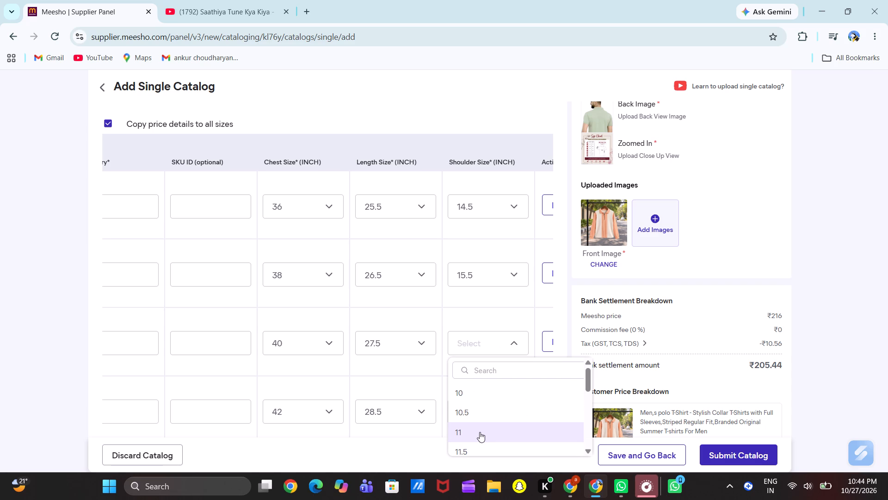
pyautogui.scroll(-4, 480, 432)
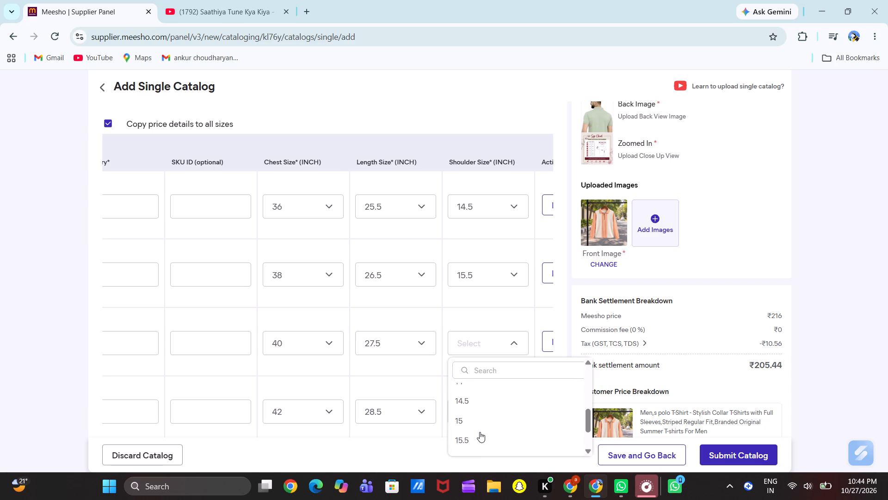
pyautogui.scroll(-2, 480, 432)
pyautogui.hscroll(-1, 480, 432)
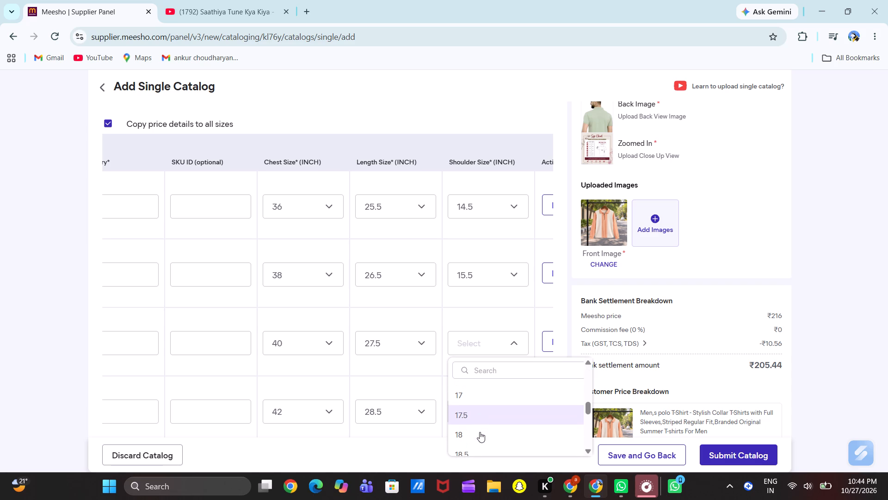
pyautogui.hscroll(-1, 480, 432)
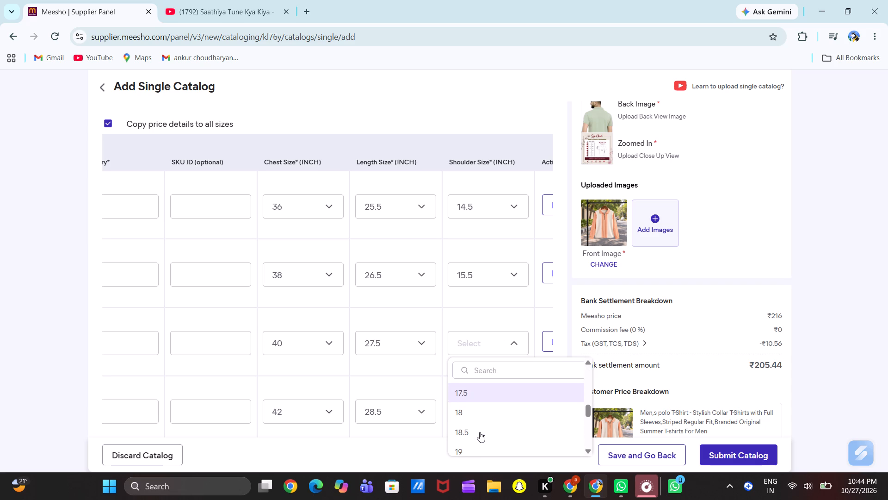
pyautogui.hscroll(-3, 480, 432)
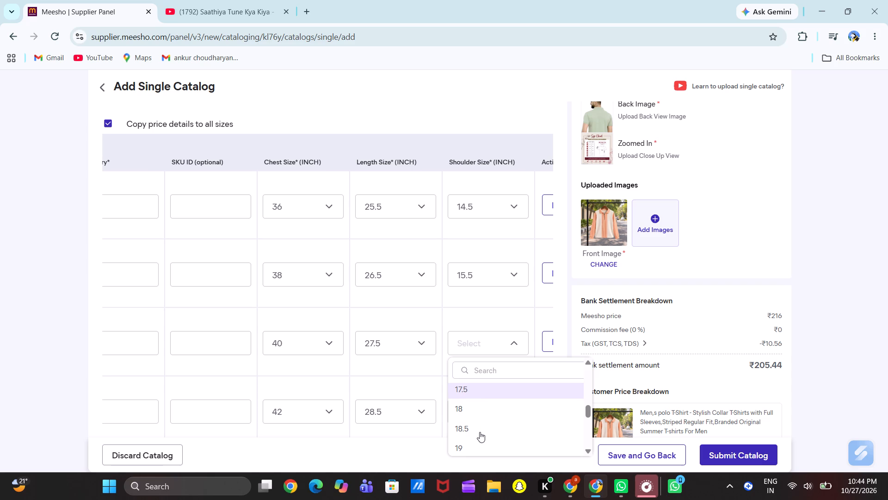
pyautogui.hscroll(-6, 480, 432)
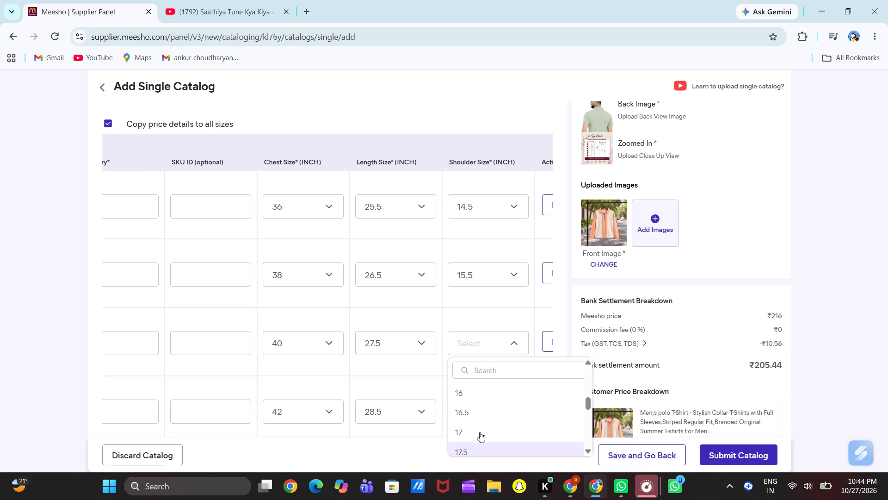
pyautogui.hscroll(-1, 480, 432)
pyautogui.click(472, 415)
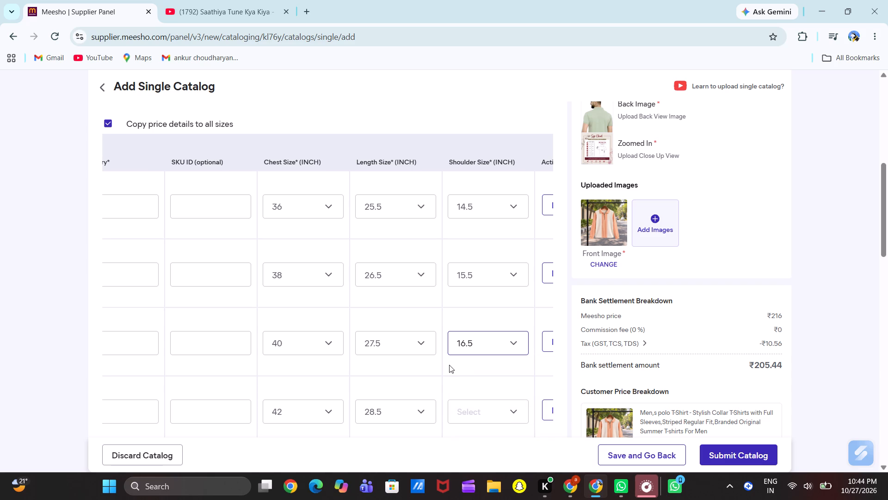
# Set the shoulder size to 17.5 inches for size XL.
pyautogui.click(487, 407)
pyautogui.scroll(-2, 465, 419)
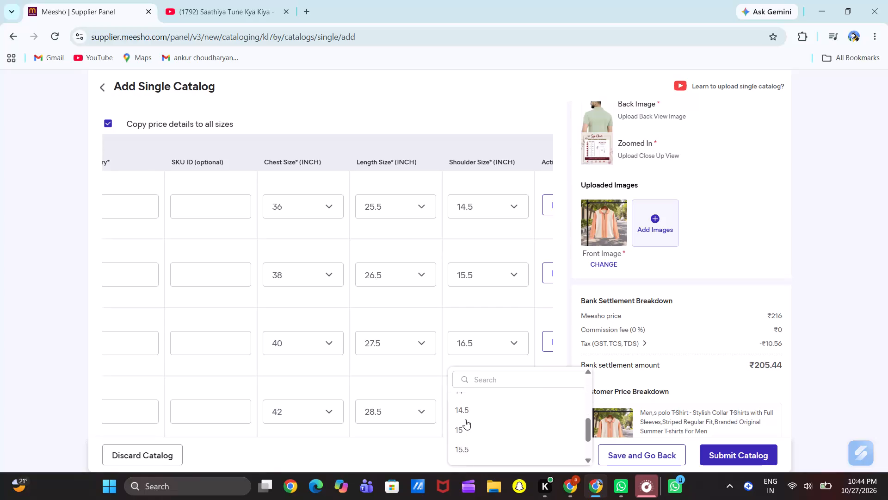
pyautogui.scroll(-3, 465, 419)
pyautogui.scroll(1, 465, 419)
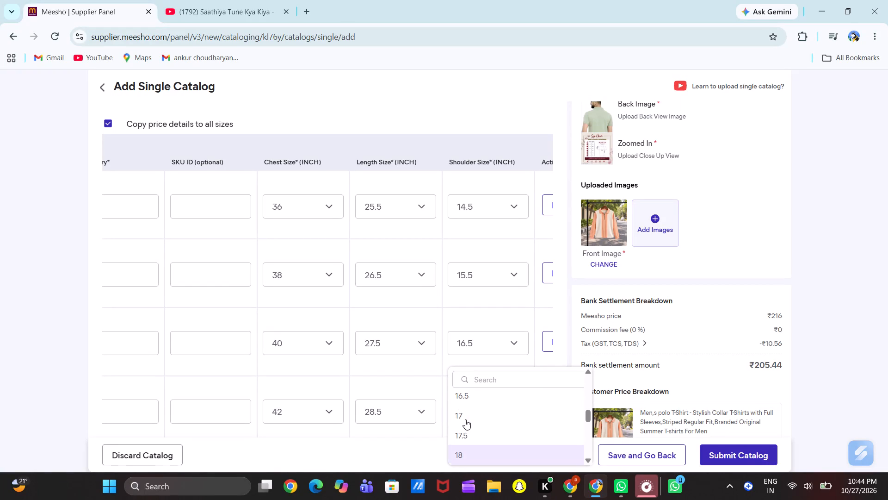
pyautogui.scroll(1, 465, 419)
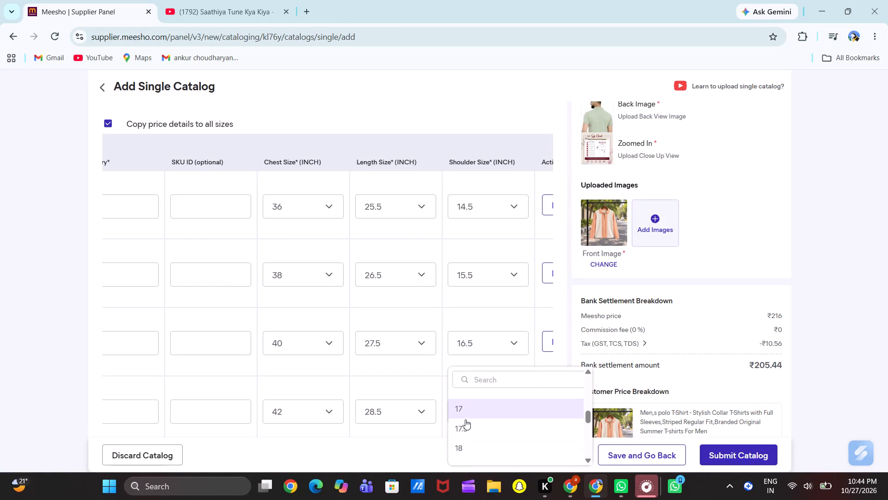
pyautogui.click(464, 426)
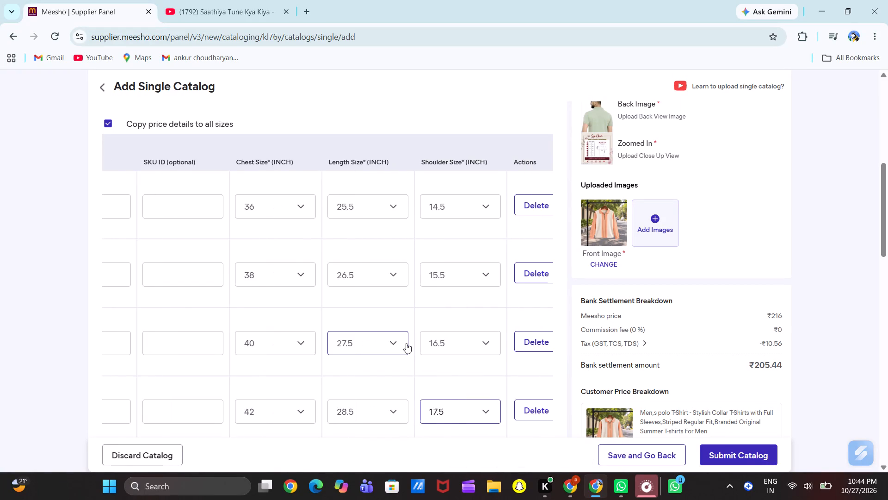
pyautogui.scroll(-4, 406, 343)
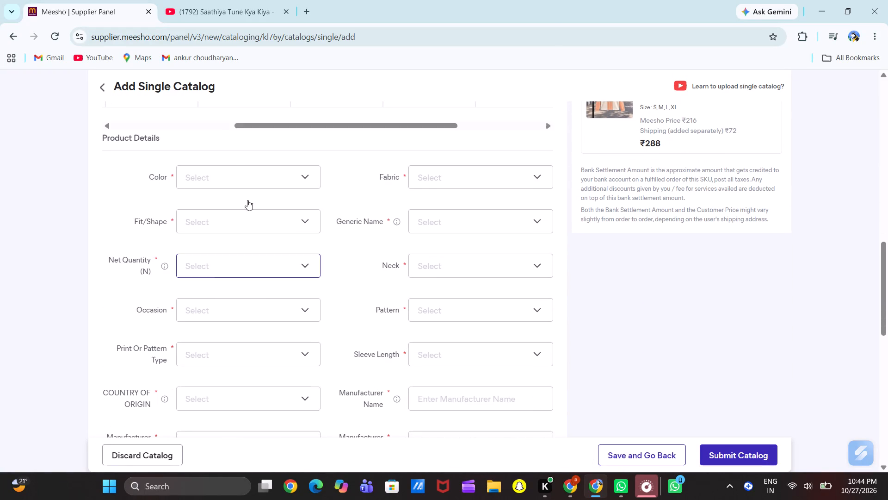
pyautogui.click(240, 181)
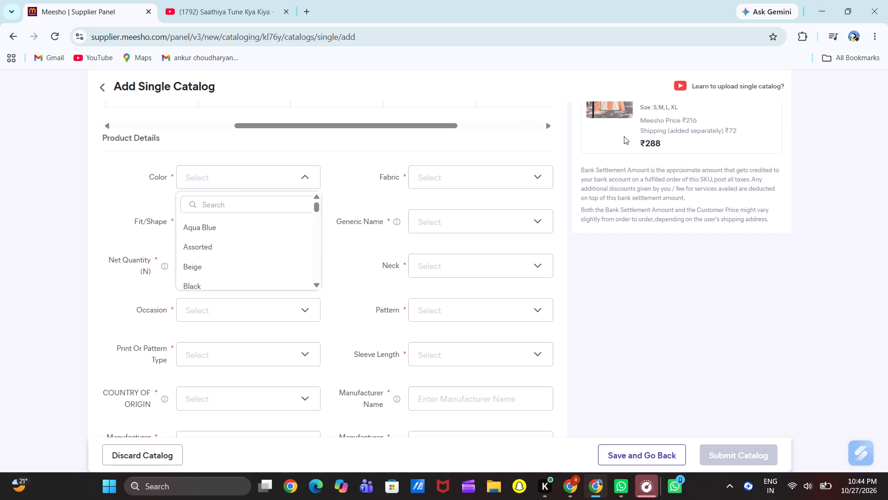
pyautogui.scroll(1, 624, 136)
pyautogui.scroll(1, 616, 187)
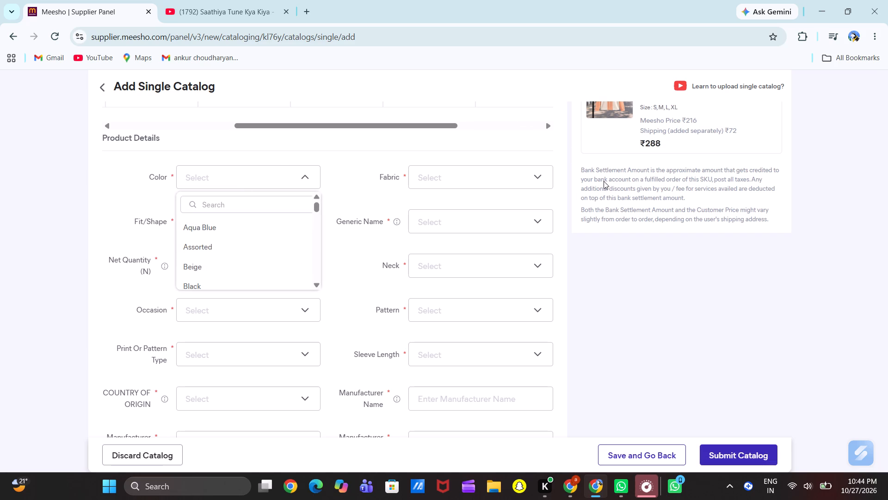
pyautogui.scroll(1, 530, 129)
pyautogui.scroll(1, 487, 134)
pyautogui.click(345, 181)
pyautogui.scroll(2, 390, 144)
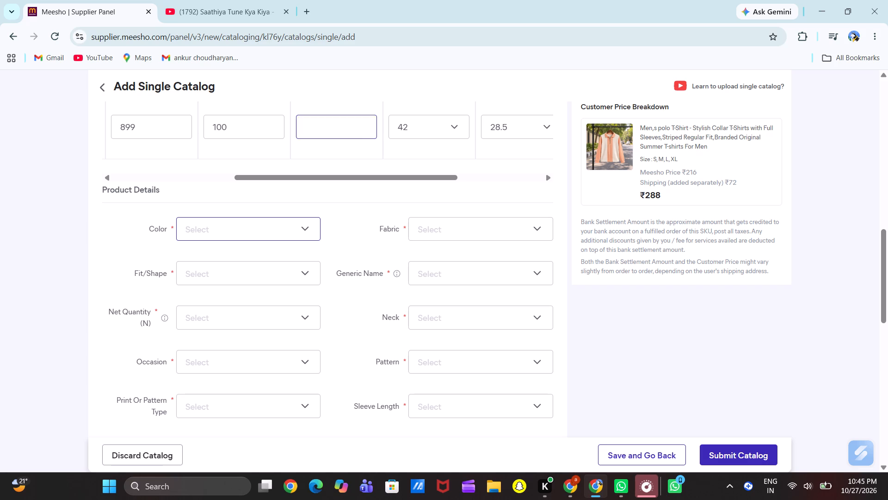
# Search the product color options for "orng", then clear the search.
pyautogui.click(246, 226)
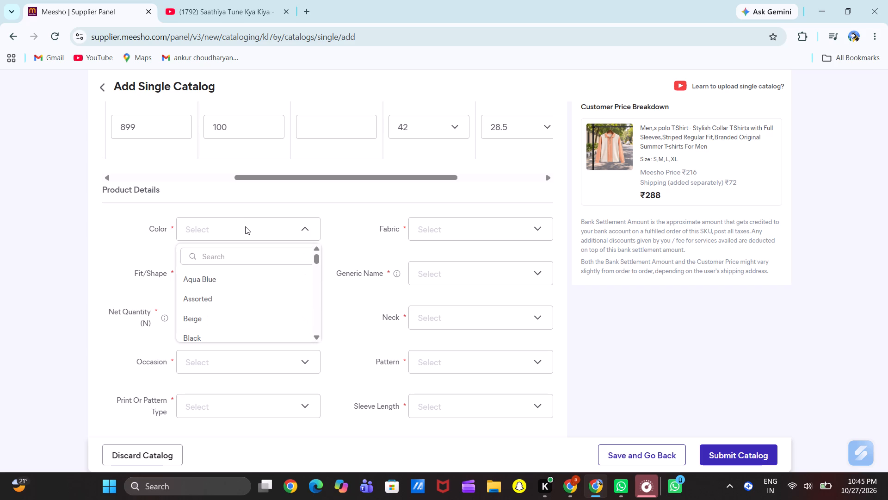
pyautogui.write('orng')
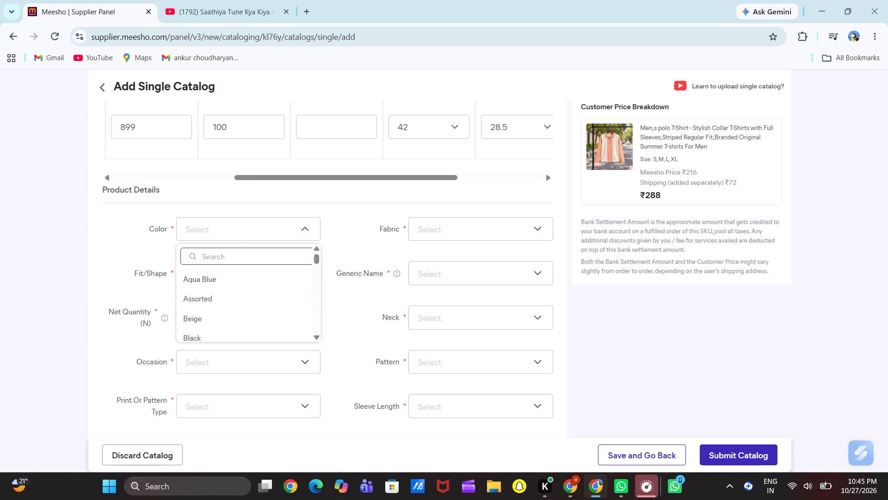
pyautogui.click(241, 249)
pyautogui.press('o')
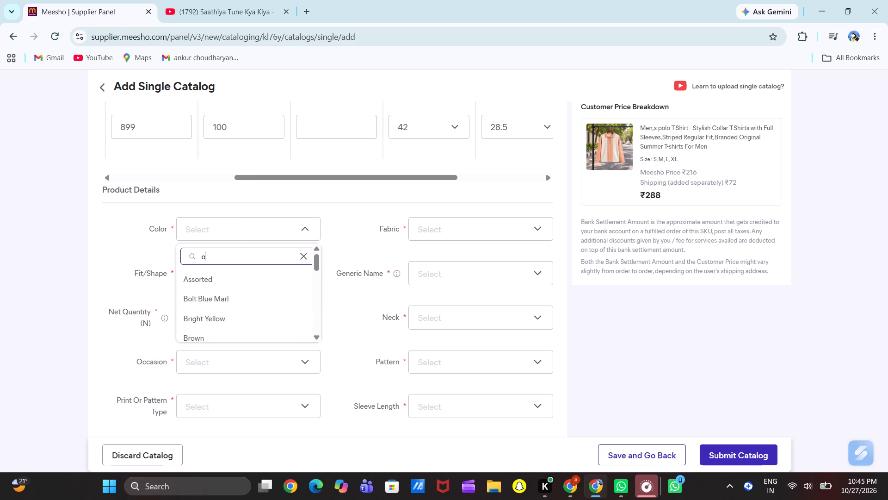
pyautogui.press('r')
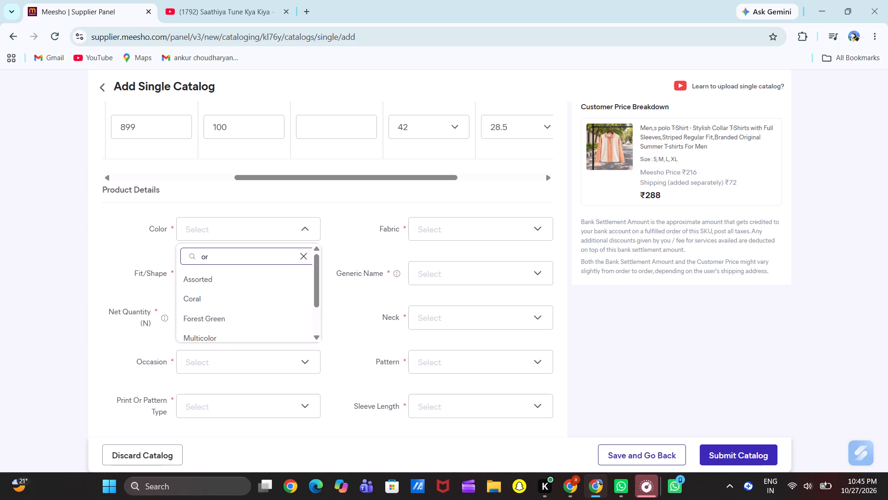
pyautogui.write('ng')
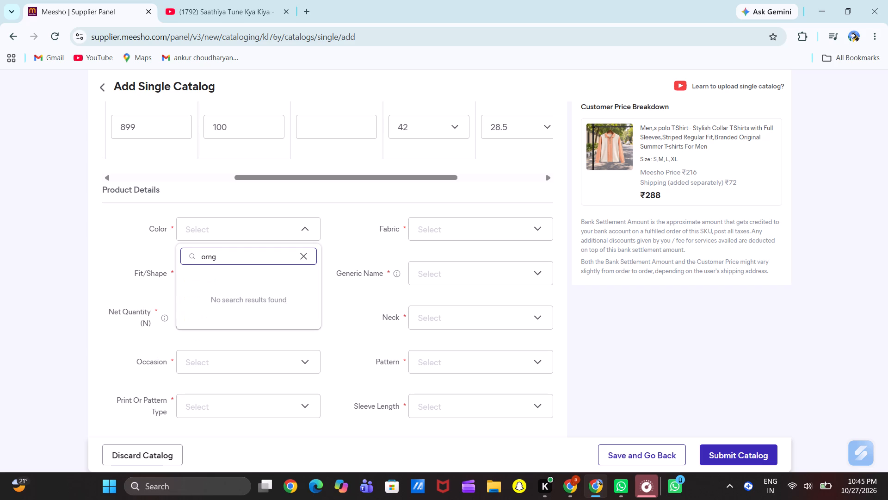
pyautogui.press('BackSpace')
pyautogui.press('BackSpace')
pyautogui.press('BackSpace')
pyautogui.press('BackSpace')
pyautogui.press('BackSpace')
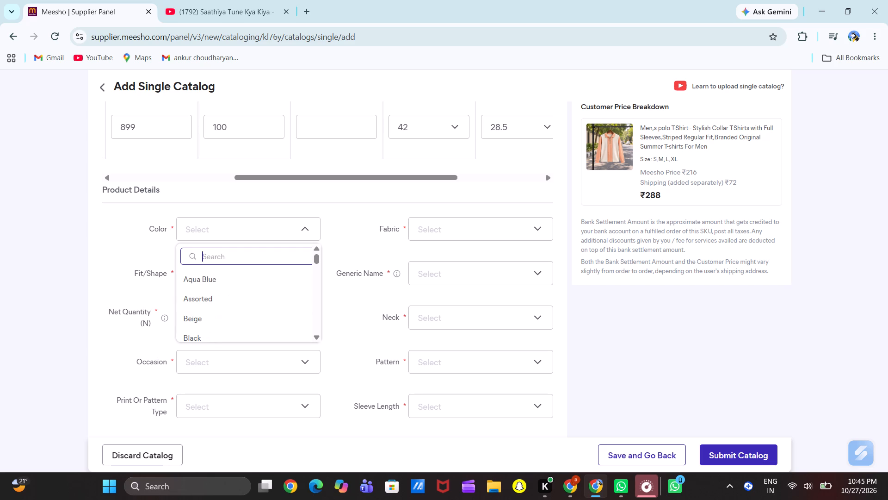
# Find and set the product color to White.
pyautogui.write('whi')
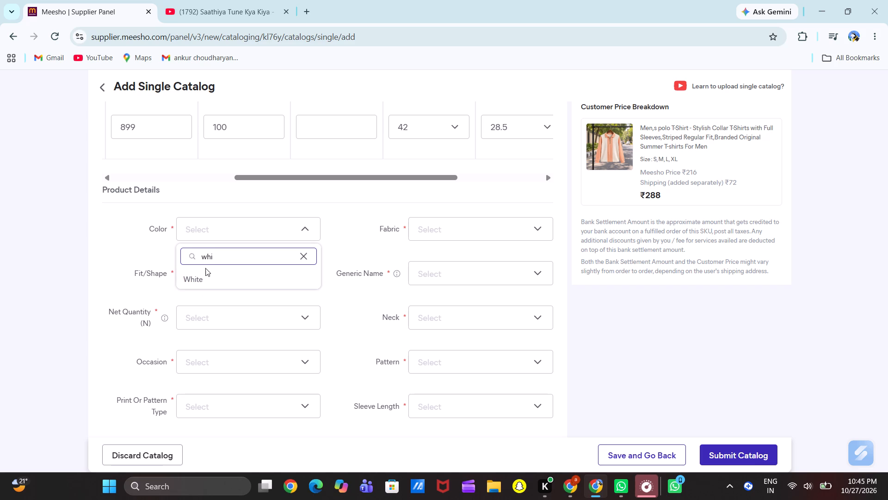
pyautogui.click(205, 268)
pyautogui.click(216, 277)
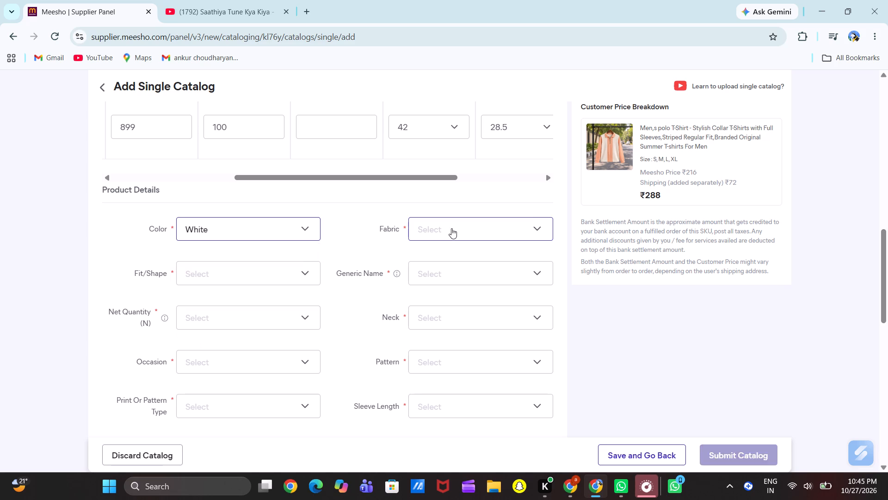
# Set the product's fabric to Cotton and its fit/shape to Regular.
pyautogui.click(451, 228)
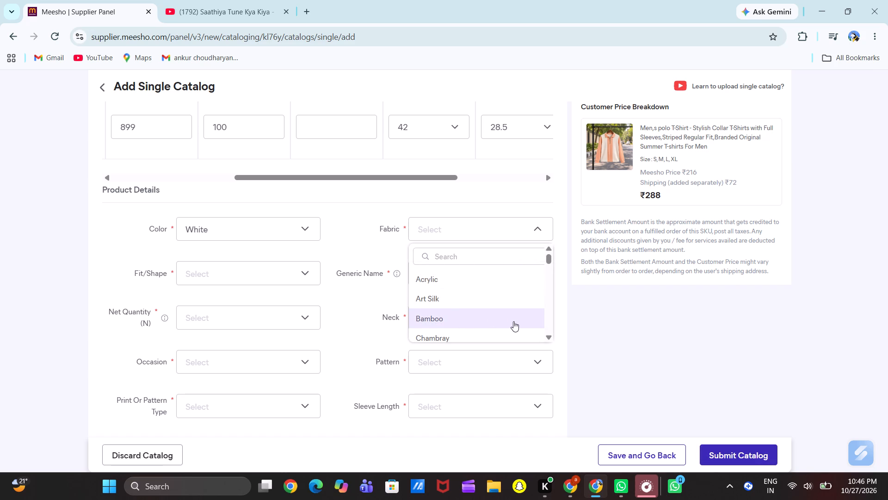
pyautogui.scroll(-2, 516, 321)
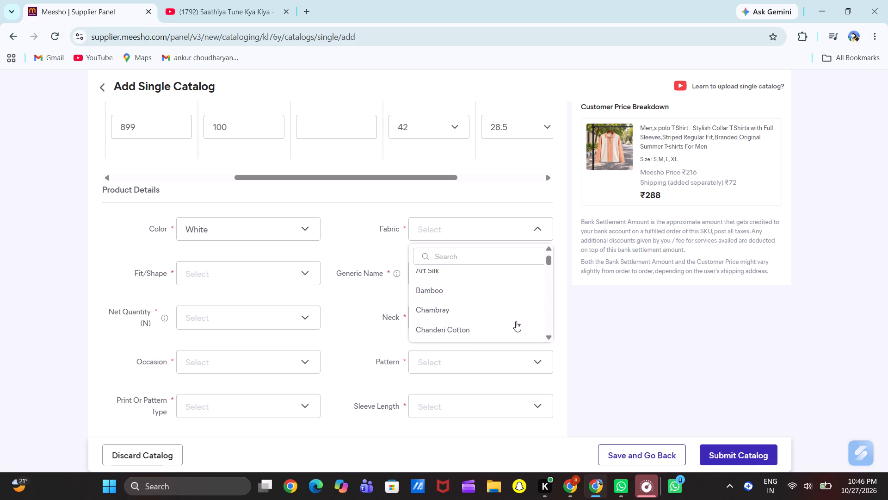
pyautogui.scroll(-1, 516, 321)
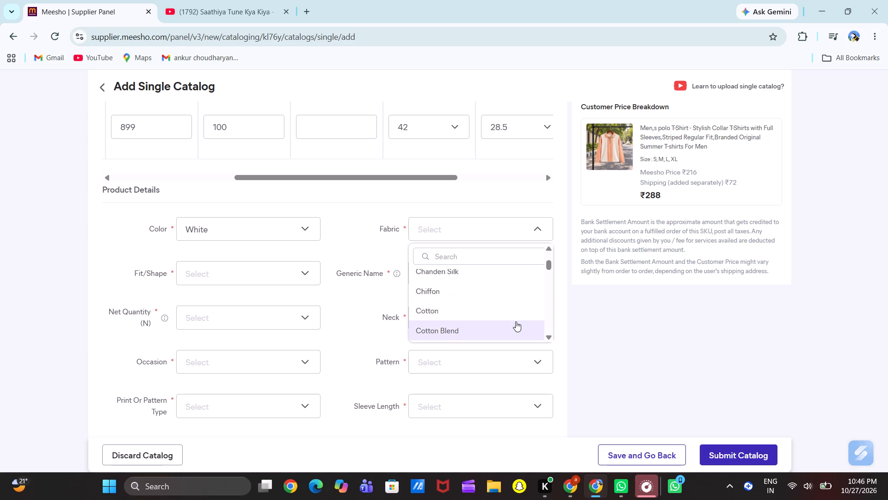
pyautogui.click(477, 310)
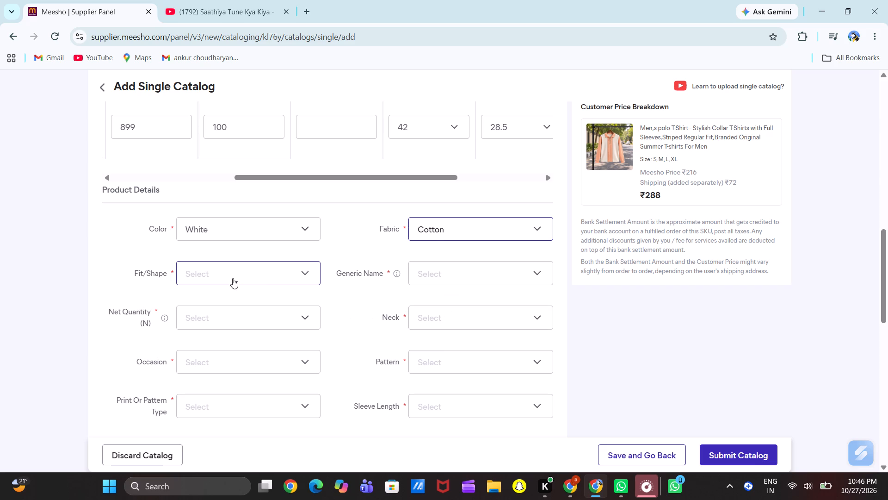
pyautogui.click(233, 278)
pyautogui.scroll(-1, 240, 354)
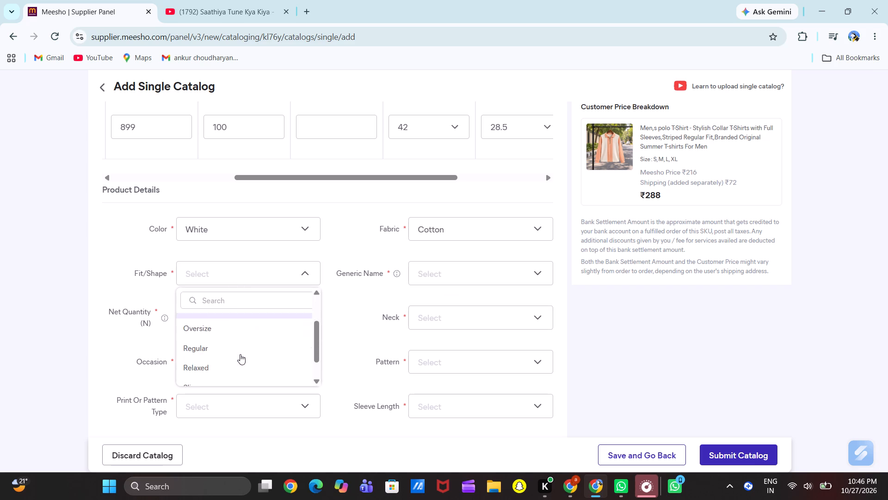
pyautogui.scroll(-1, 240, 354)
pyautogui.click(213, 341)
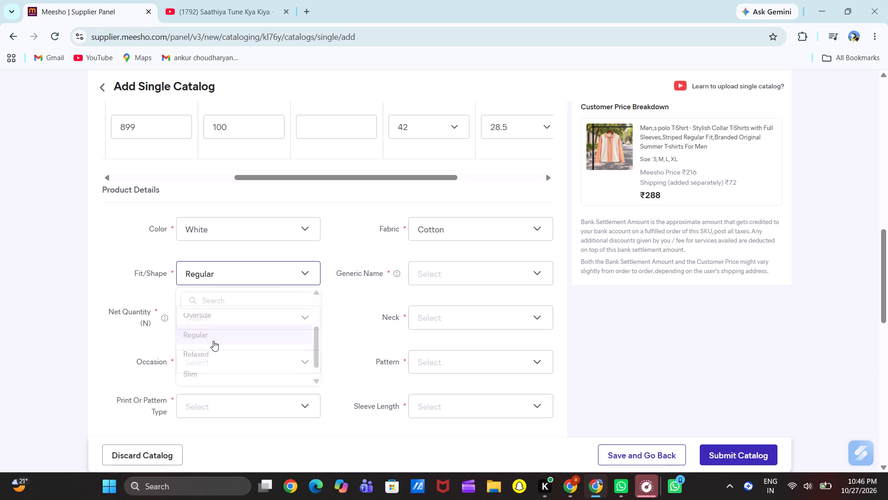
# Set the generic name to Tshirts and the net quantity to 1.
pyautogui.click(443, 285)
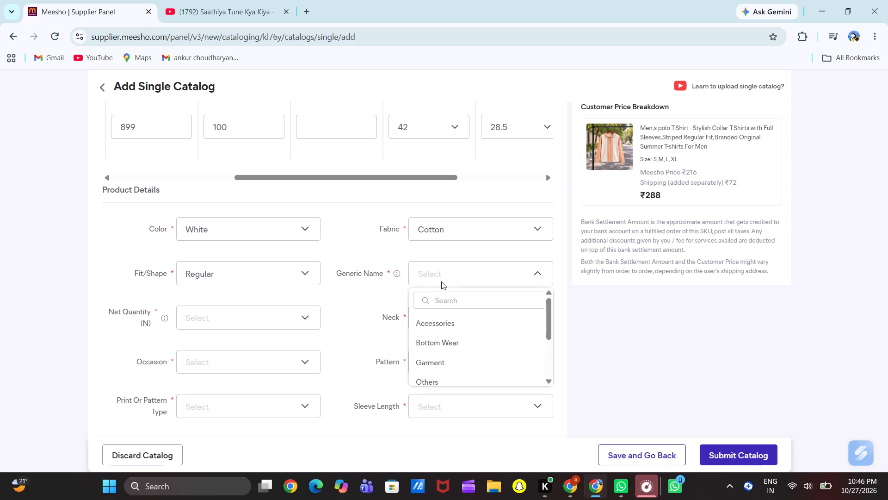
pyautogui.scroll(-2, 454, 364)
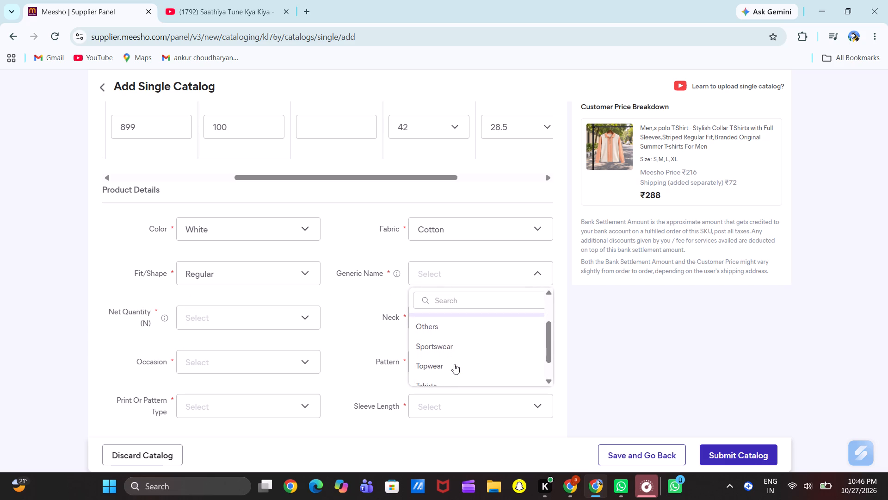
pyautogui.scroll(-1, 454, 364)
pyautogui.click(445, 362)
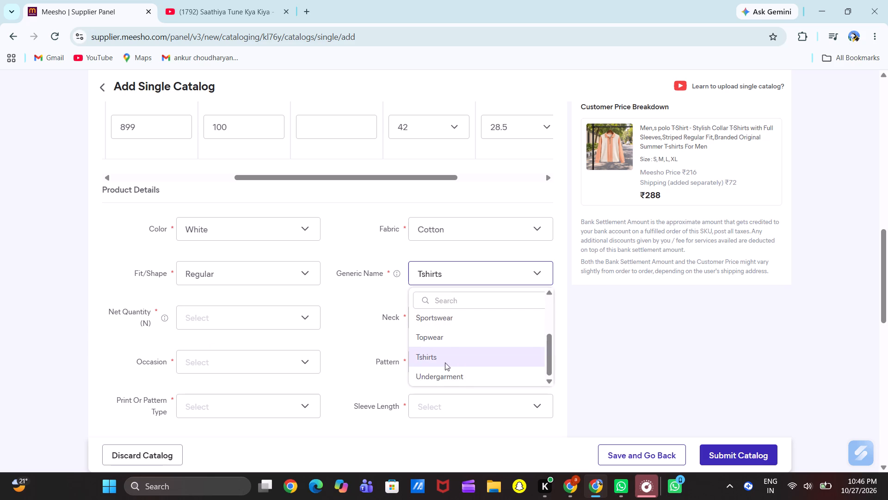
pyautogui.click(246, 322)
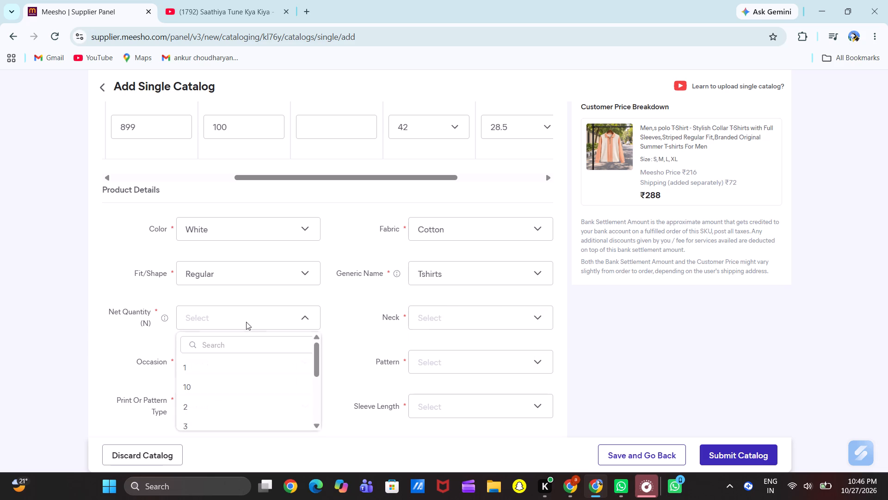
pyautogui.click(229, 364)
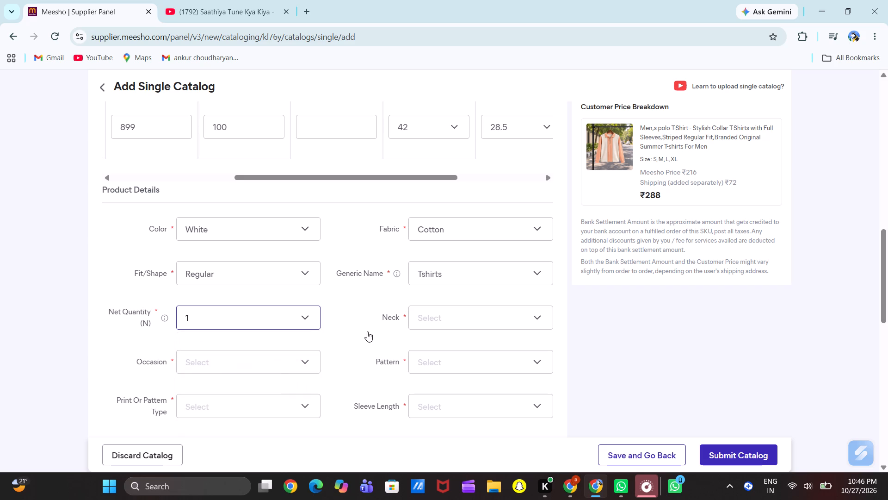
# Look through the neck options and set the product's neck to Cowl.
pyautogui.click(467, 324)
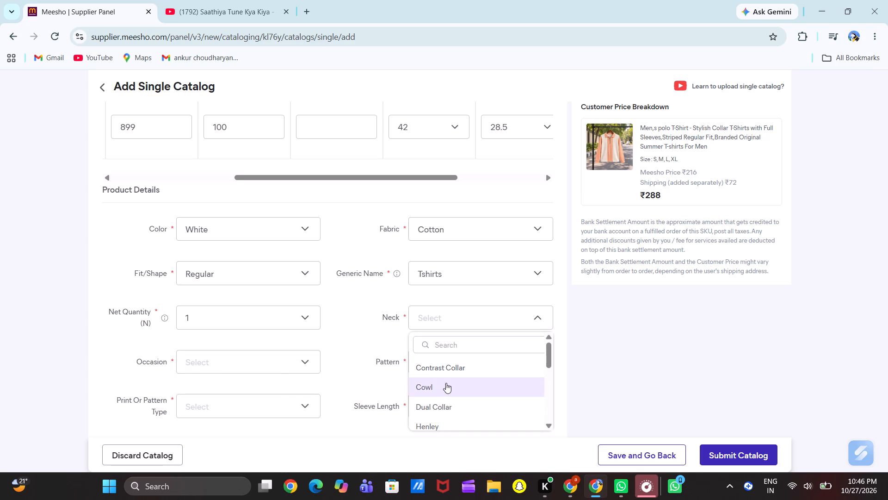
pyautogui.scroll(-1, 449, 384)
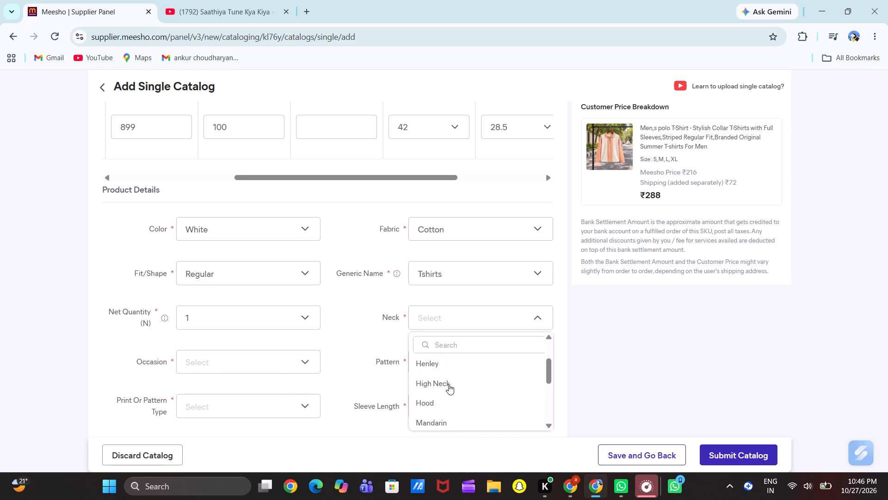
pyautogui.scroll(-4, 449, 384)
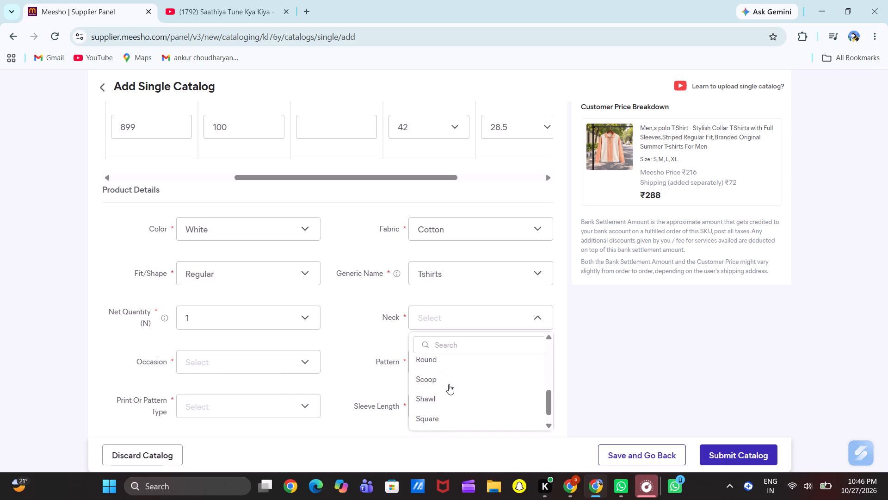
pyautogui.scroll(-2, 449, 384)
pyautogui.scroll(3, 449, 384)
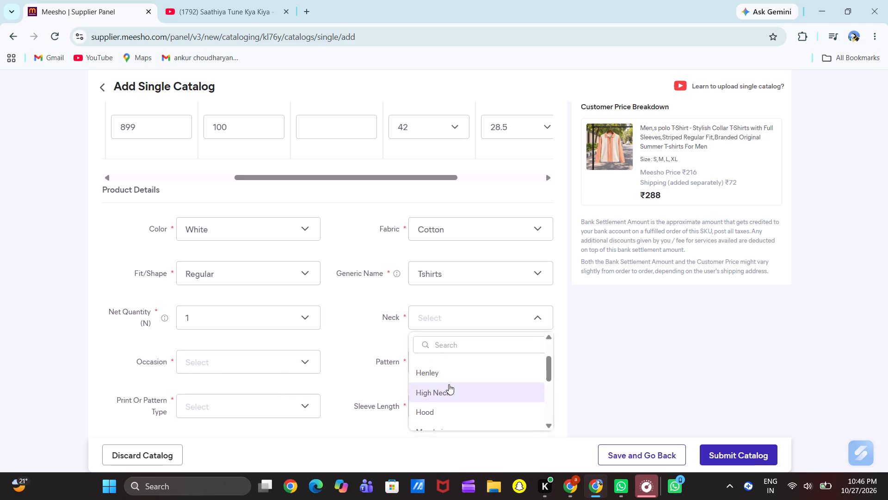
pyautogui.scroll(2, 449, 384)
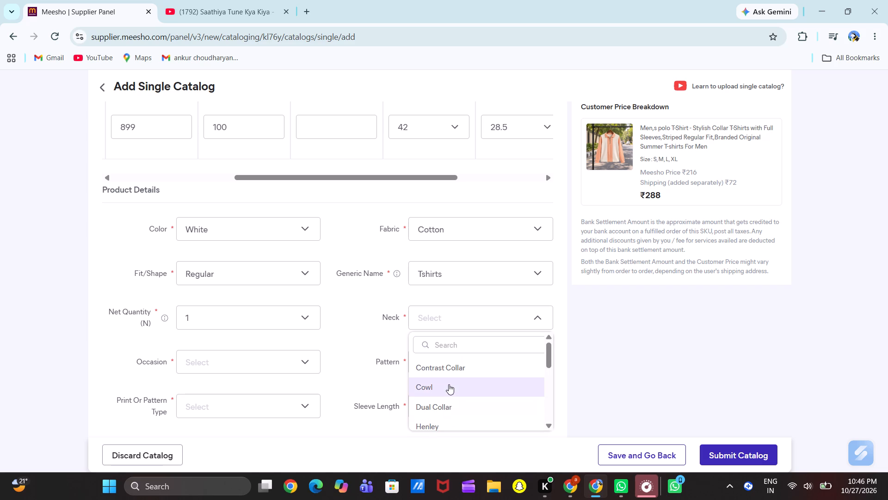
pyautogui.click(449, 384)
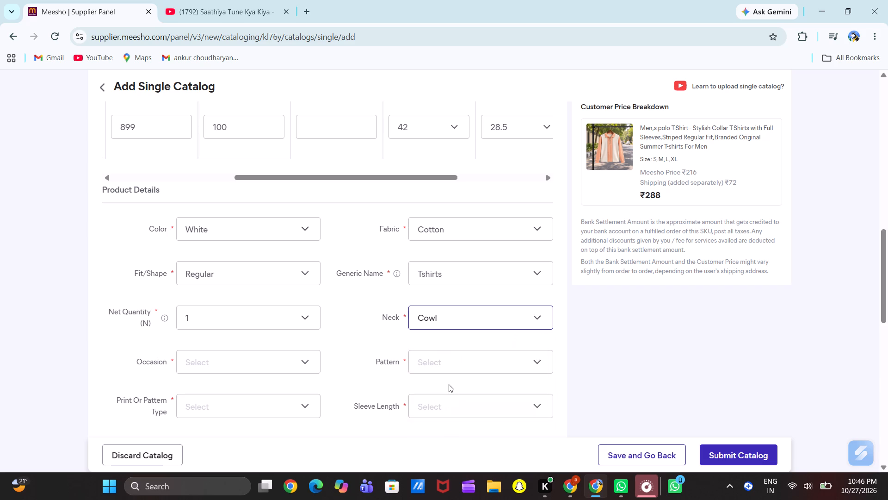
# Set the product's occasion to Casual and its pattern to Colorblocked.
pyautogui.click(276, 360)
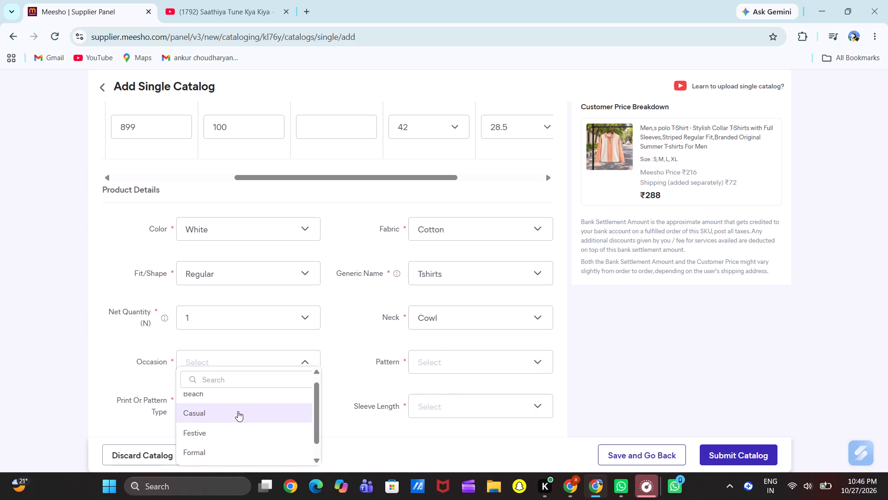
pyautogui.click(239, 411)
pyautogui.click(436, 362)
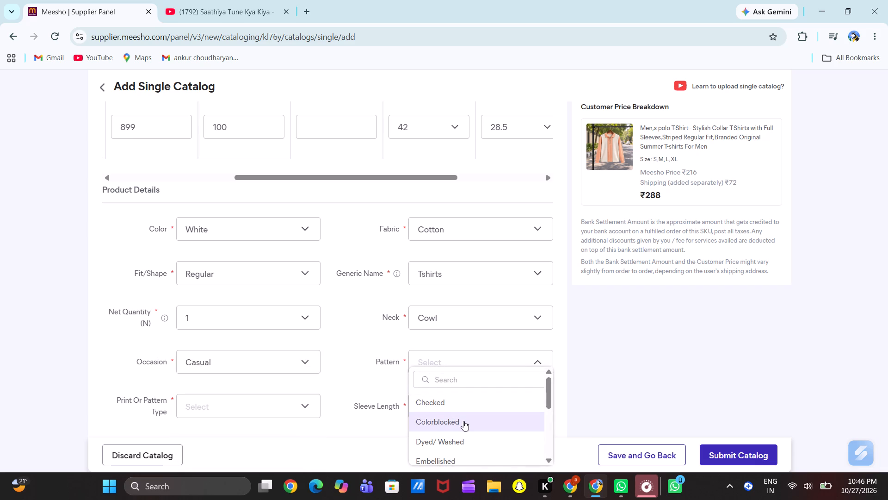
pyautogui.click(463, 421)
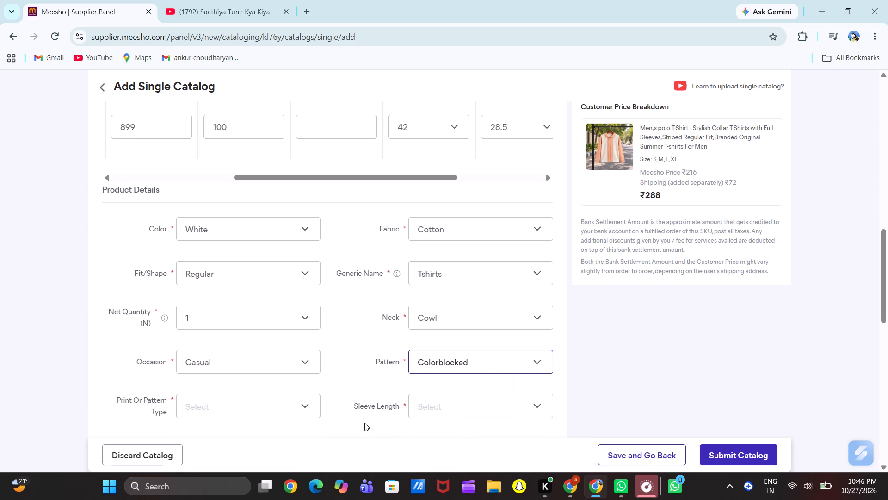
# Set the print or pattern type to Colorblocked and the sleeve length to Long Sleeves.
pyautogui.click(303, 405)
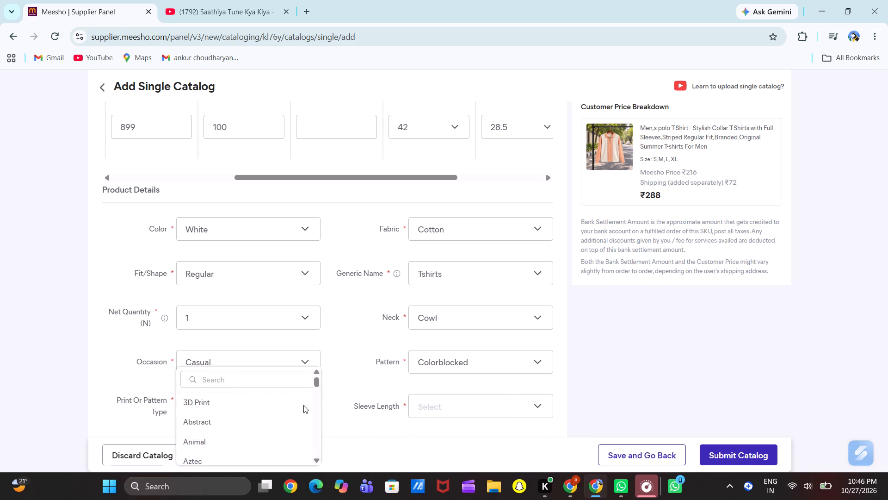
pyautogui.scroll(-2, 287, 421)
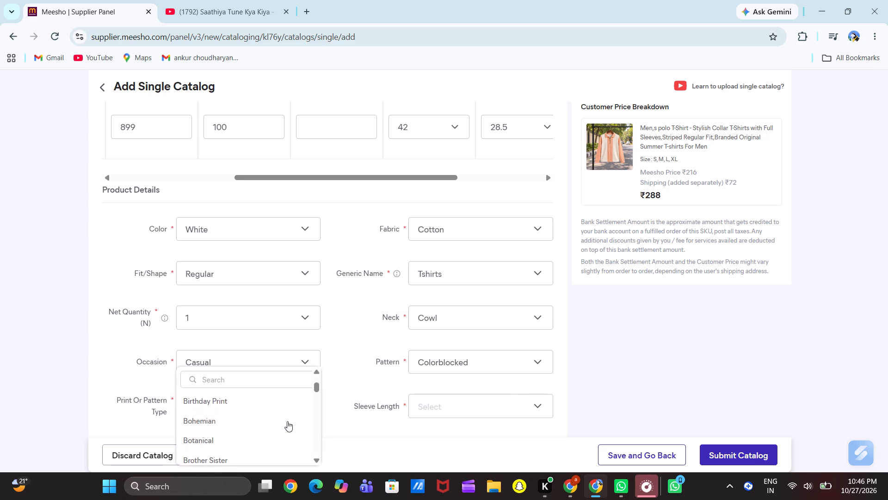
pyautogui.scroll(-2, 287, 421)
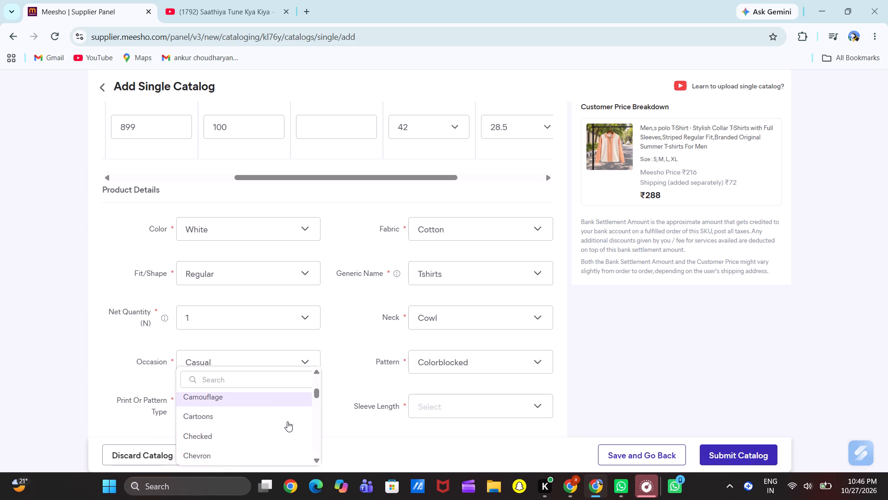
pyautogui.scroll(-2, 287, 421)
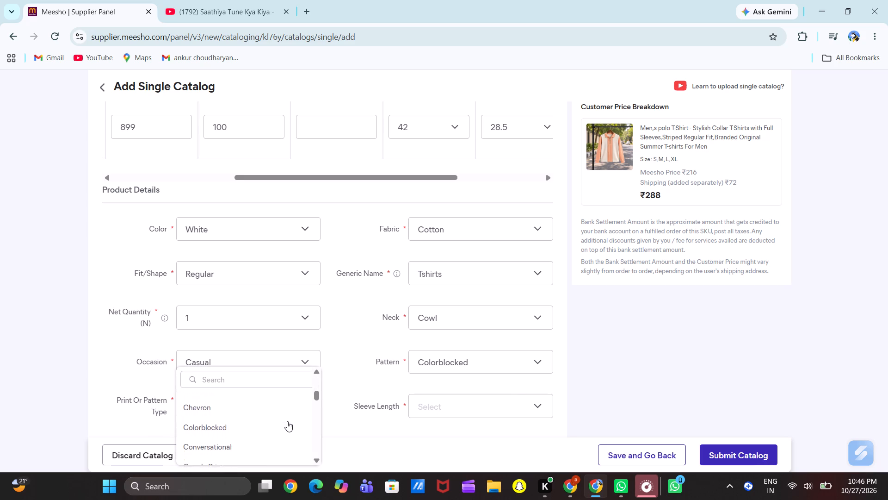
pyautogui.scroll(-1, 287, 421)
pyautogui.click(249, 408)
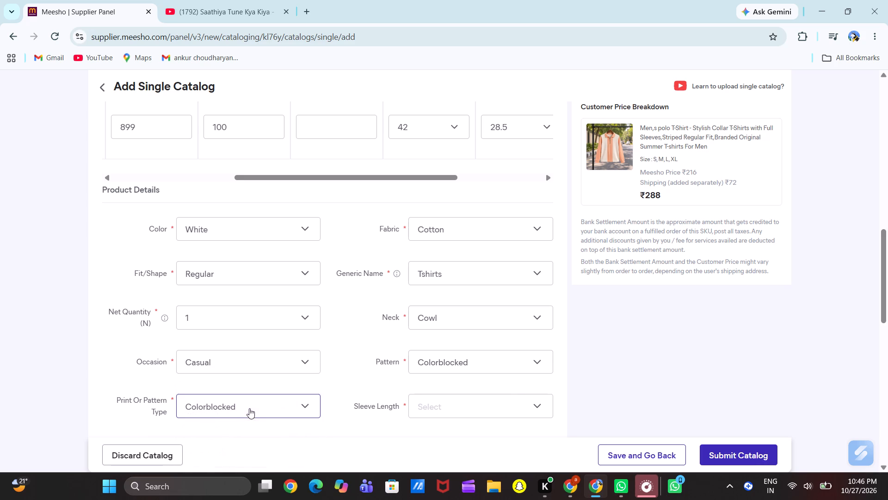
pyautogui.click(437, 405)
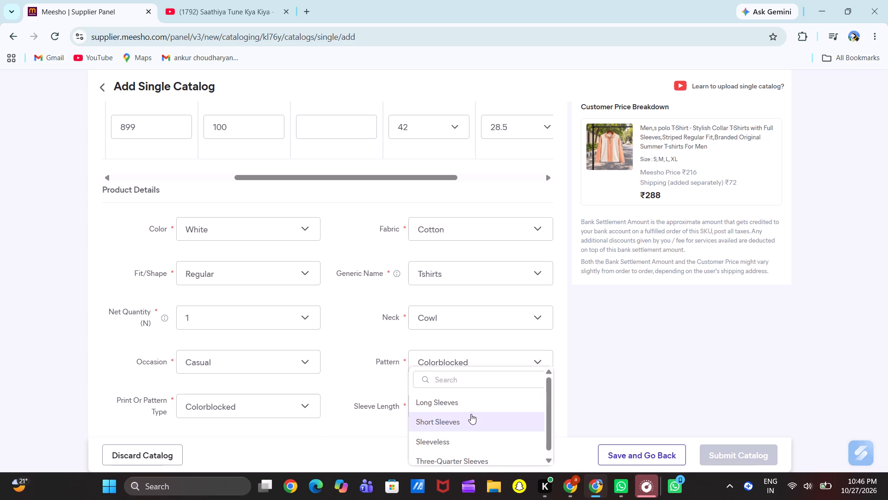
pyautogui.click(449, 408)
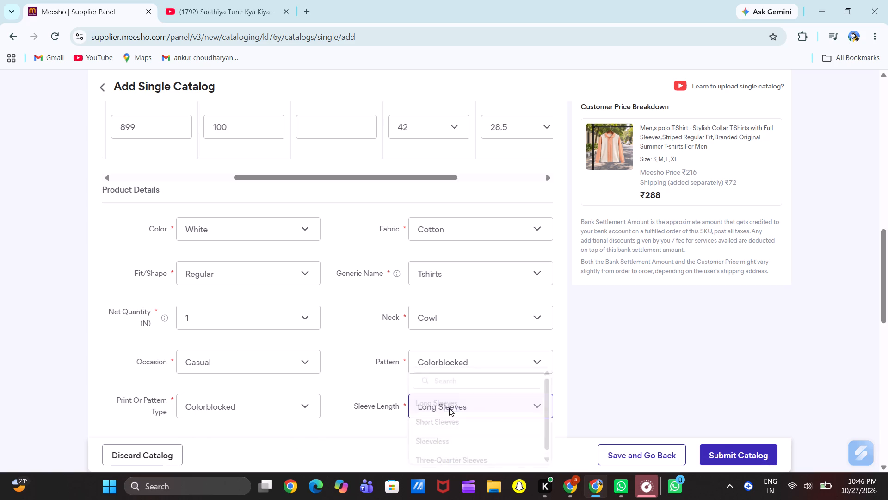
# Set the product's country of origin to India.
pyautogui.scroll(-3, 393, 416)
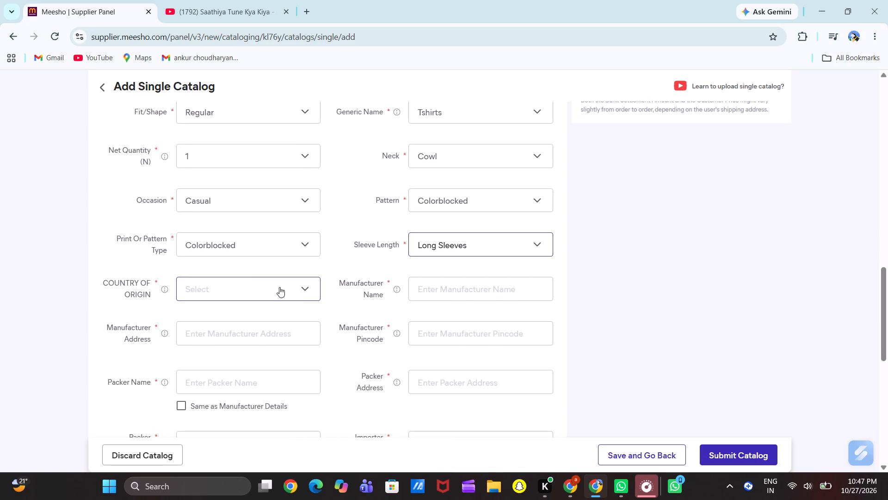
pyautogui.click(298, 288)
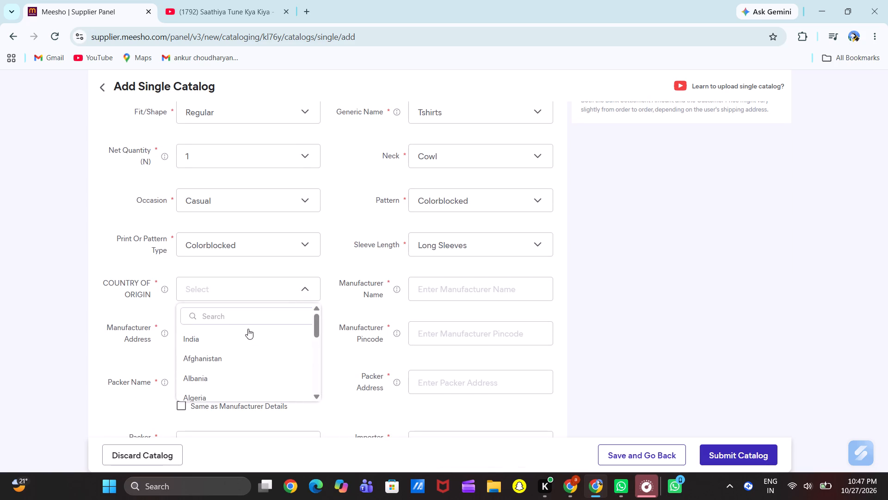
pyautogui.click(248, 329)
# Enter the manufacturer's name, address and pincode, reusing the saved name and address suggestions.
pyautogui.click(442, 299)
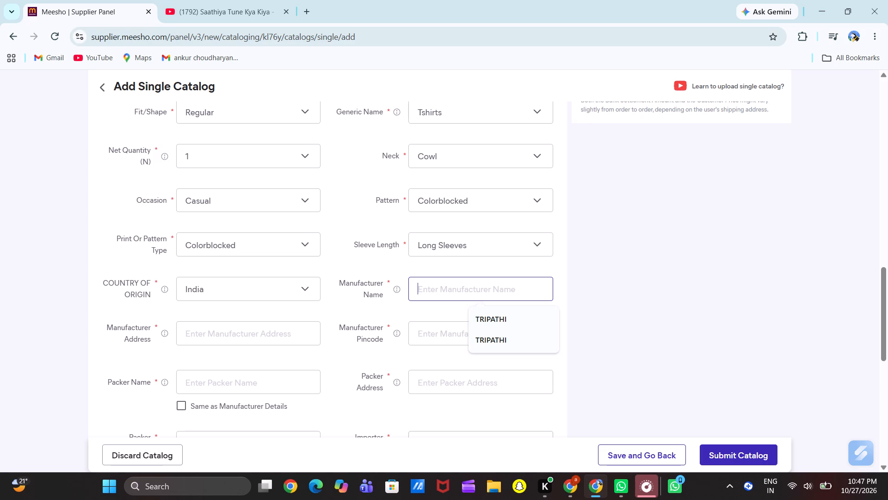
pyautogui.click(489, 323)
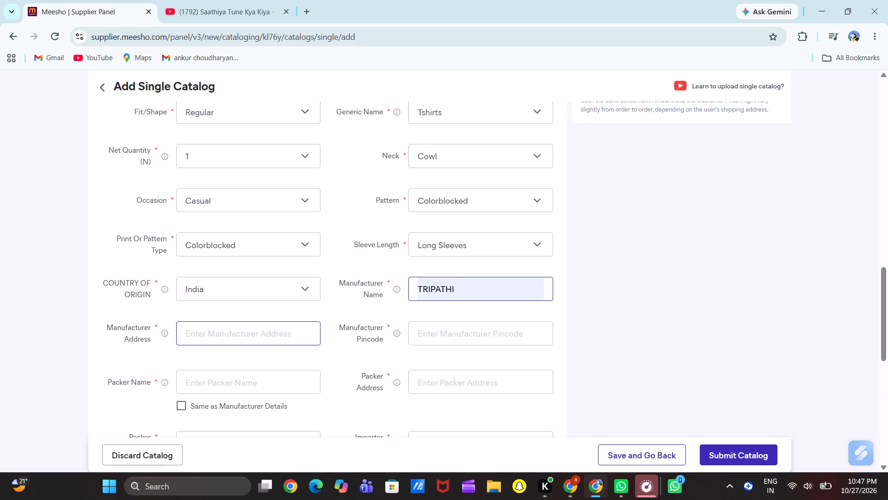
pyautogui.click(265, 324)
pyautogui.press('s')
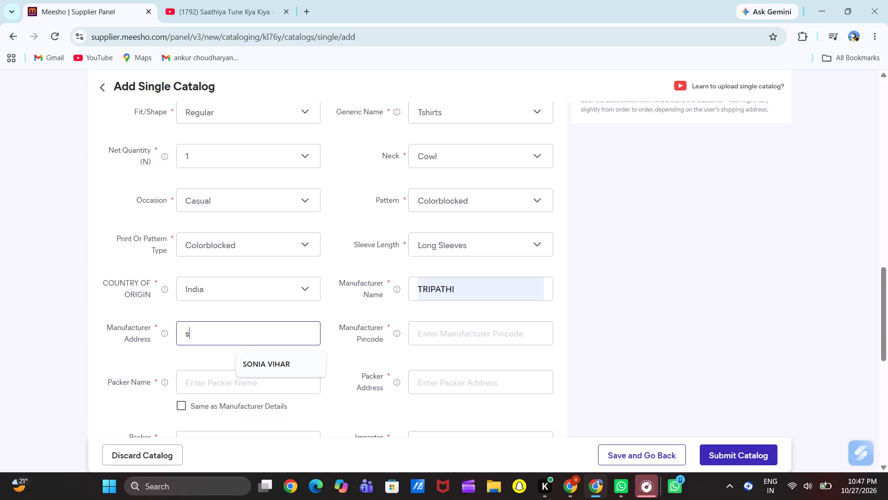
pyautogui.click(266, 360)
pyautogui.click(440, 348)
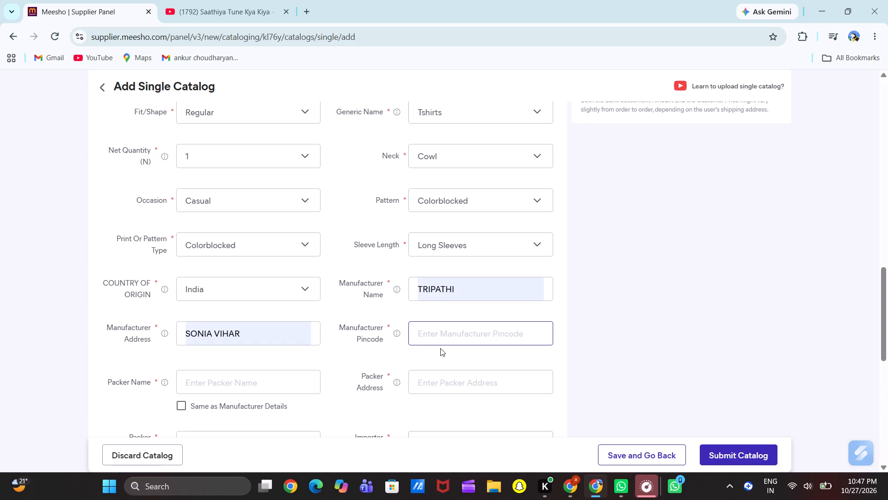
pyautogui.click(437, 337)
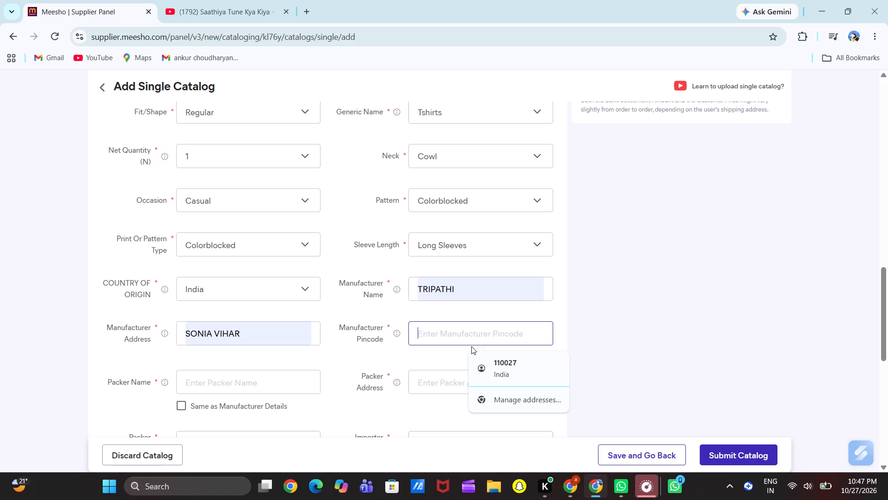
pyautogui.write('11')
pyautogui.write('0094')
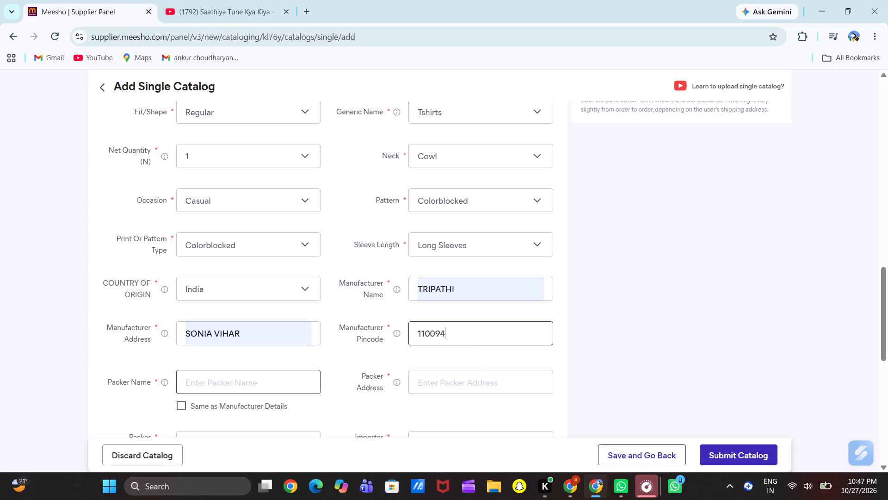
# Enter the packer's name, address and pincode, and mark the packer details as the same as the manufacturer's.
pyautogui.click(202, 382)
pyautogui.click(276, 402)
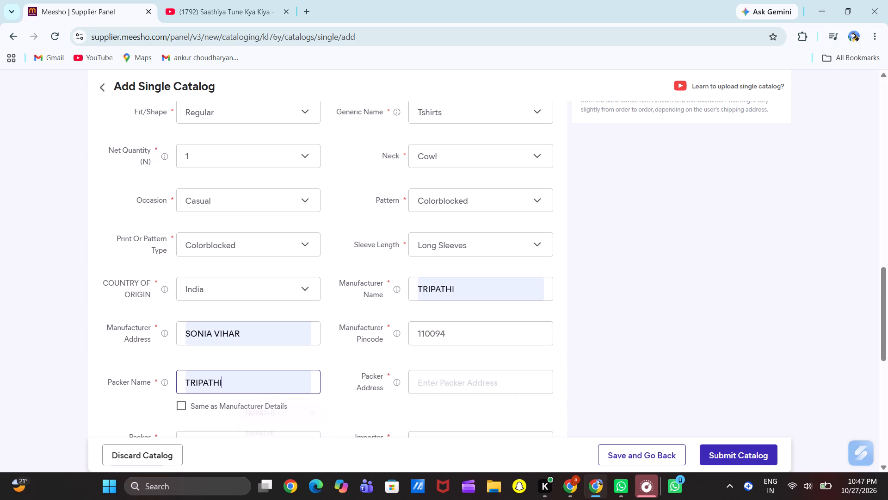
pyautogui.click(440, 386)
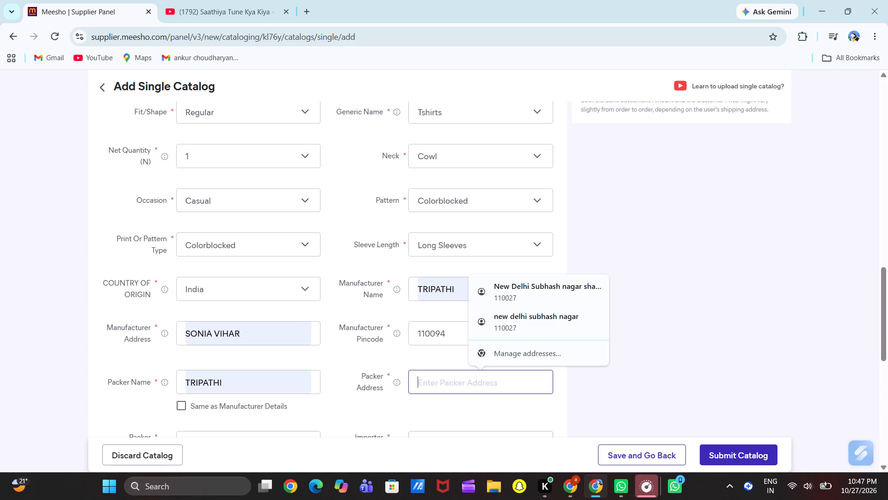
pyautogui.press('s')
pyautogui.click(498, 412)
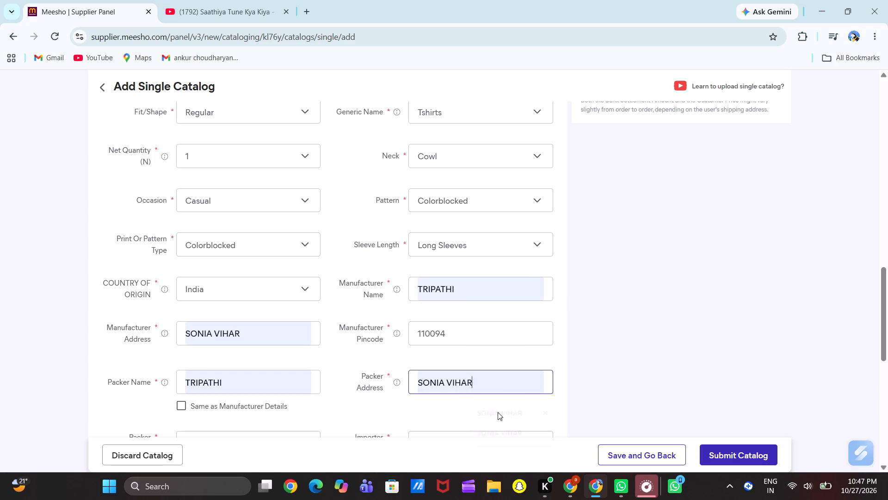
pyautogui.scroll(-2, 397, 394)
pyautogui.click(264, 301)
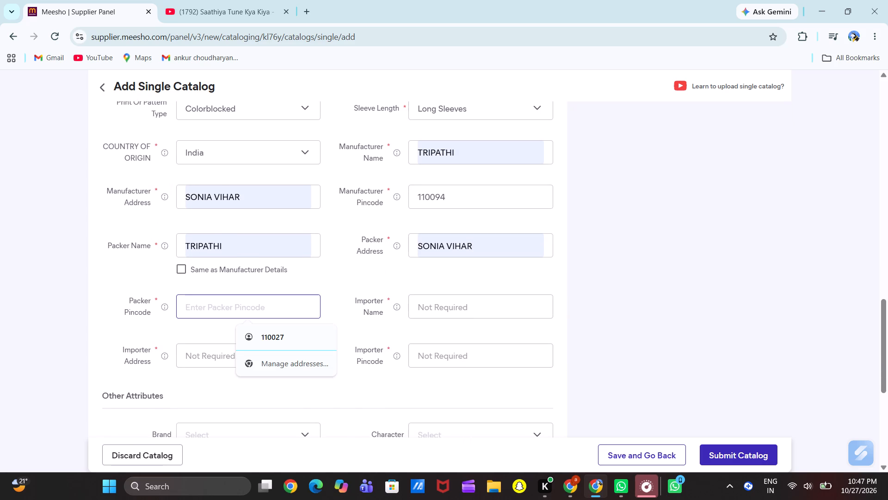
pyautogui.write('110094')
pyautogui.click(423, 304)
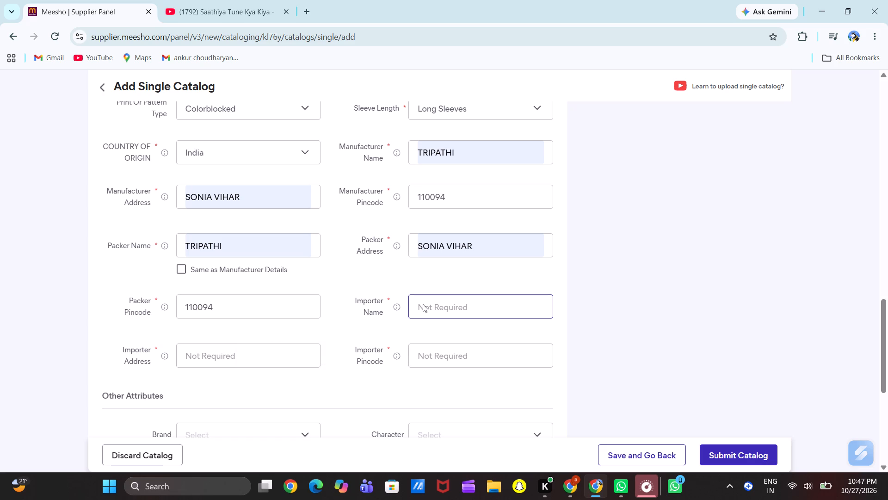
pyautogui.scroll(-2, 269, 349)
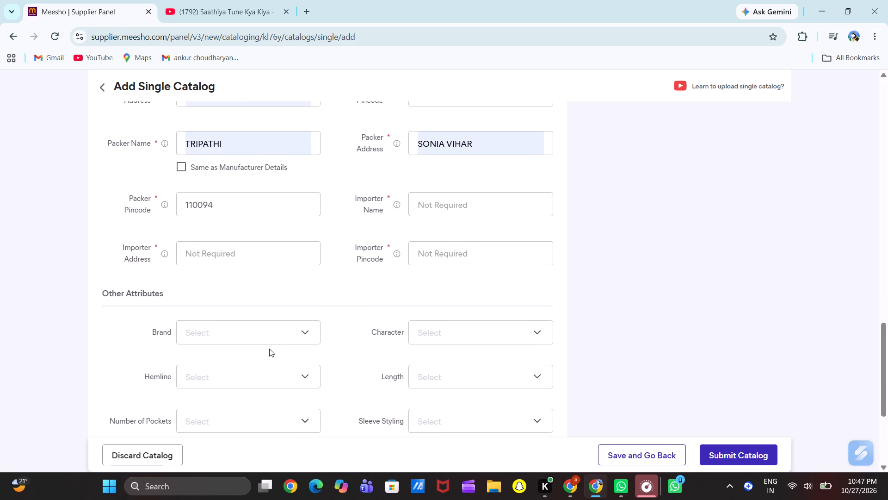
pyautogui.click(183, 165)
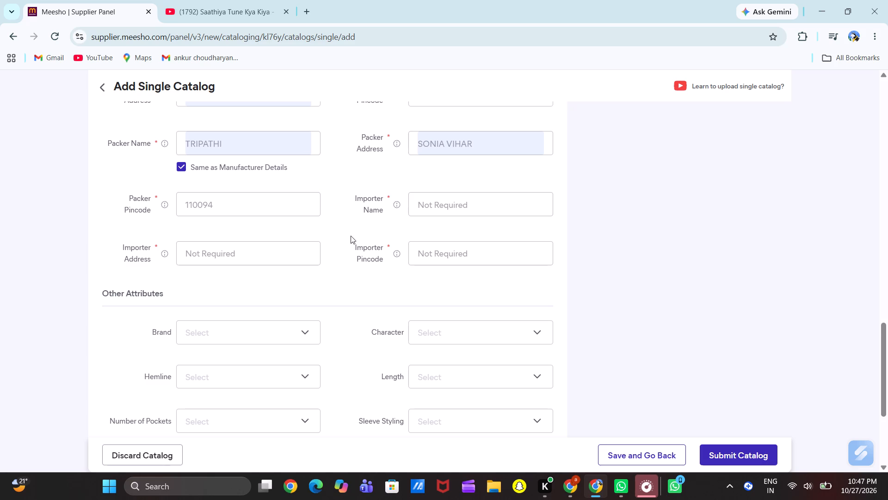
# In the other attributes, set the length to Regular and the style to Korean.
pyautogui.scroll(-1, 379, 297)
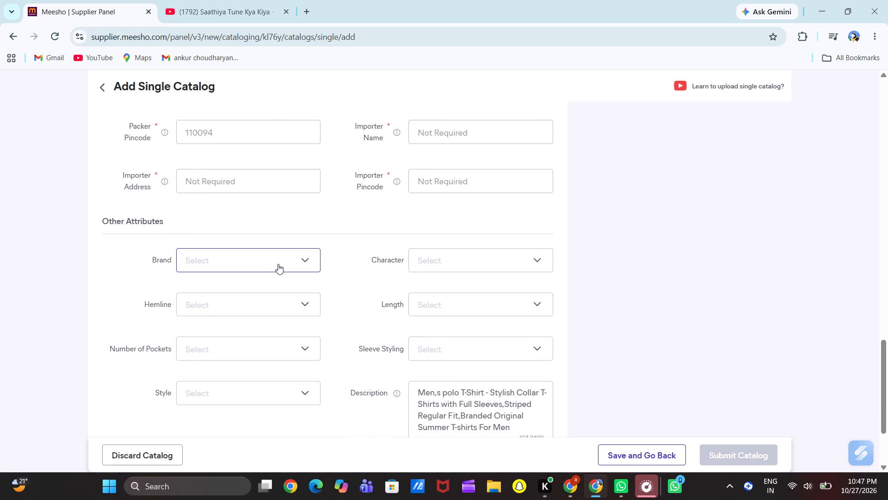
pyautogui.click(439, 300)
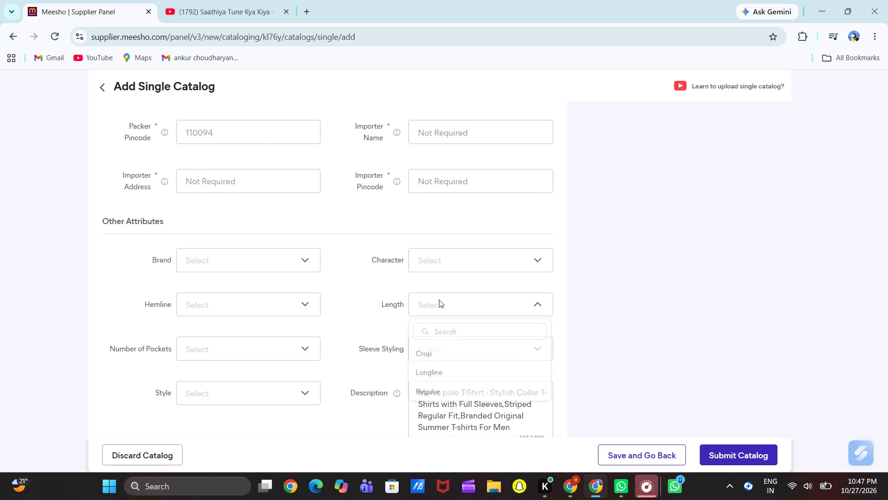
pyautogui.scroll(-1, 439, 367)
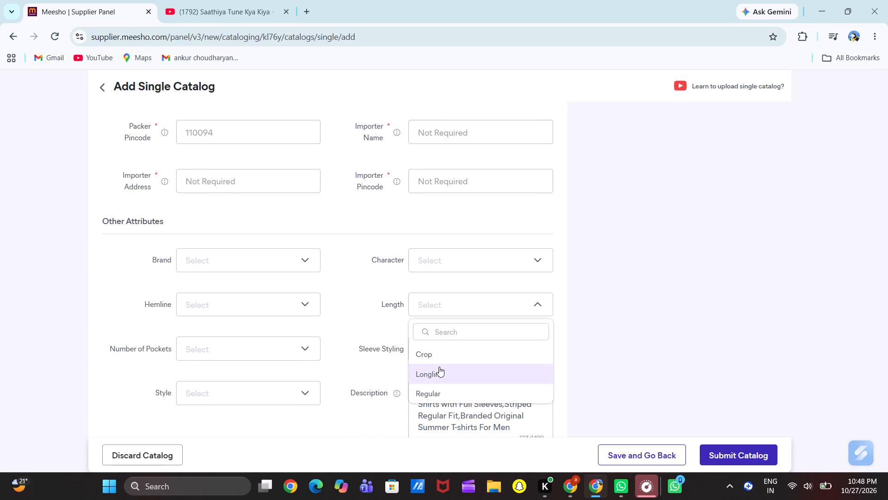
pyautogui.scroll(-1, 439, 367)
pyautogui.click(428, 390)
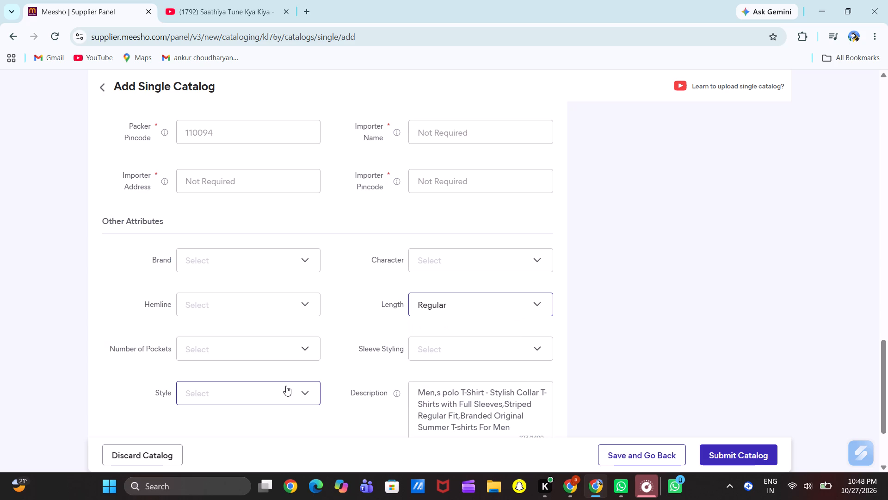
pyautogui.click(275, 390)
pyautogui.scroll(-1, 216, 406)
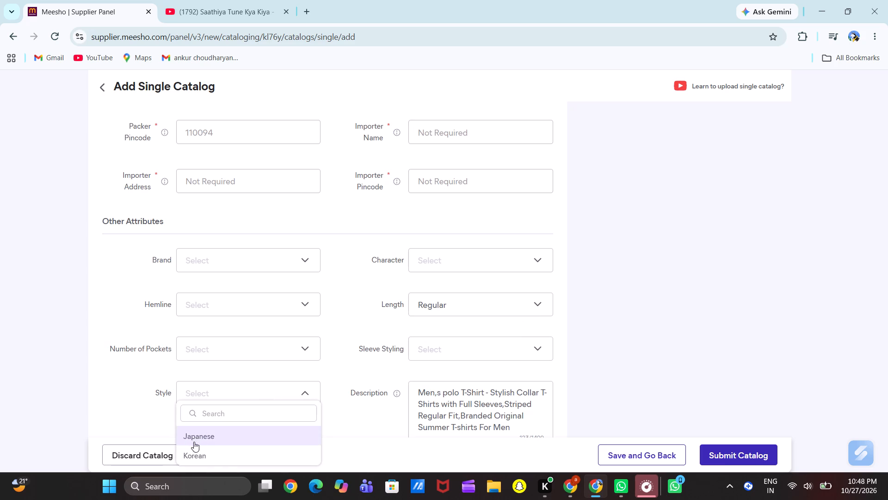
pyautogui.click(201, 452)
# Review the filled-in catalog form, from the product, size and inventory details through the other attributes and description.
pyautogui.scroll(-2, 345, 417)
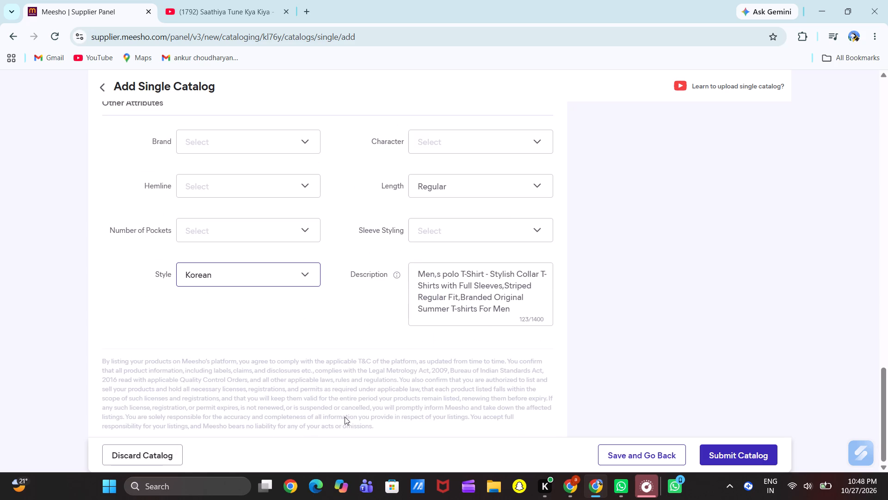
pyautogui.scroll(-2, 345, 417)
pyautogui.scroll(8, 354, 416)
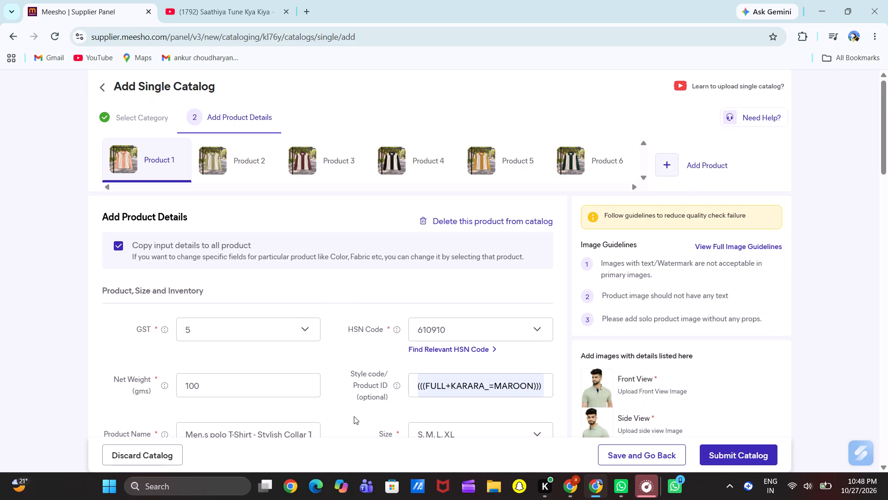
pyautogui.scroll(-1, 352, 391)
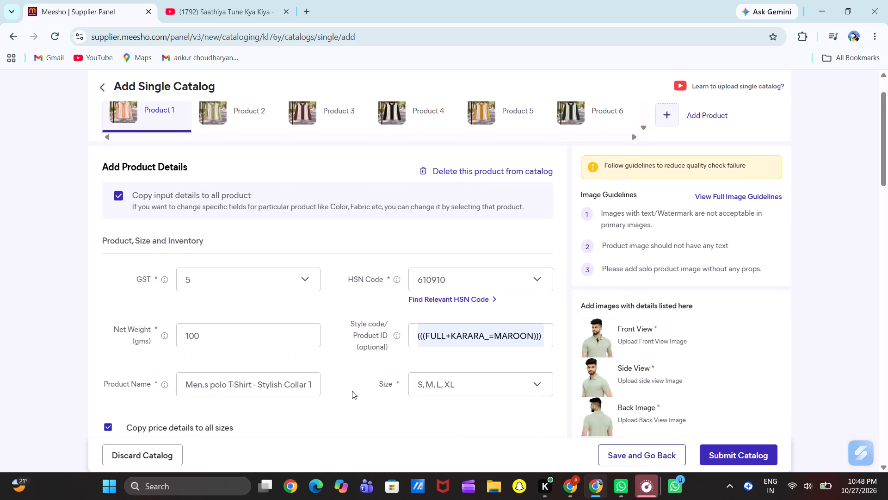
pyautogui.scroll(-4, 352, 391)
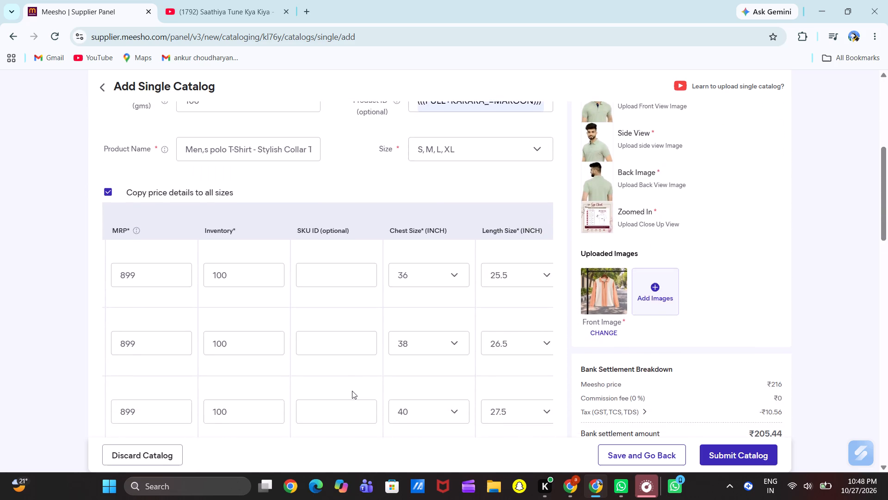
pyautogui.scroll(-4, 352, 391)
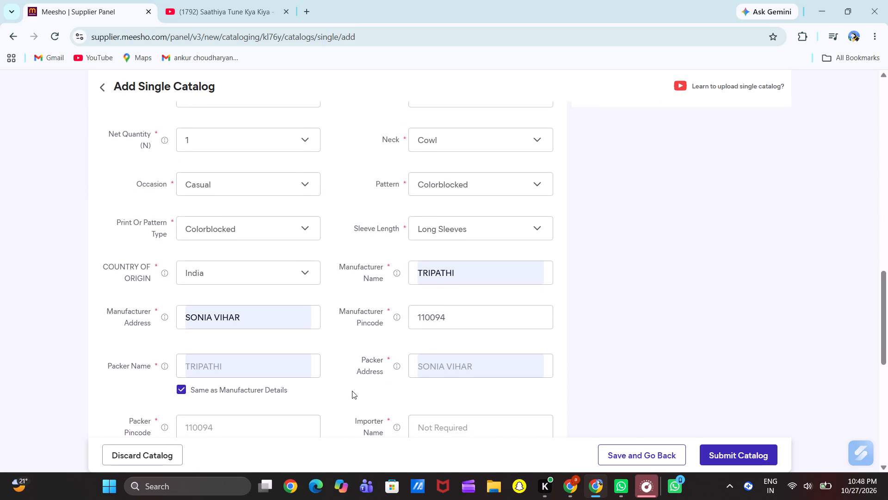
# Save the catalog as a draft and return to the catalog uploads list.
pyautogui.click(629, 450)
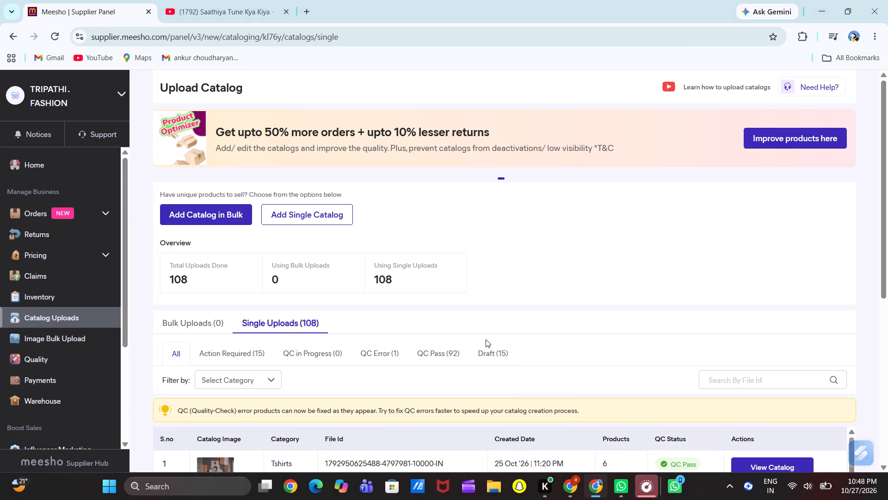
# Open the fourth catalog in the single-upload drafts, created 17 Oct '26 at 07:45 PM, for editing.
pyautogui.click(492, 344)
pyautogui.scroll(-1, 381, 374)
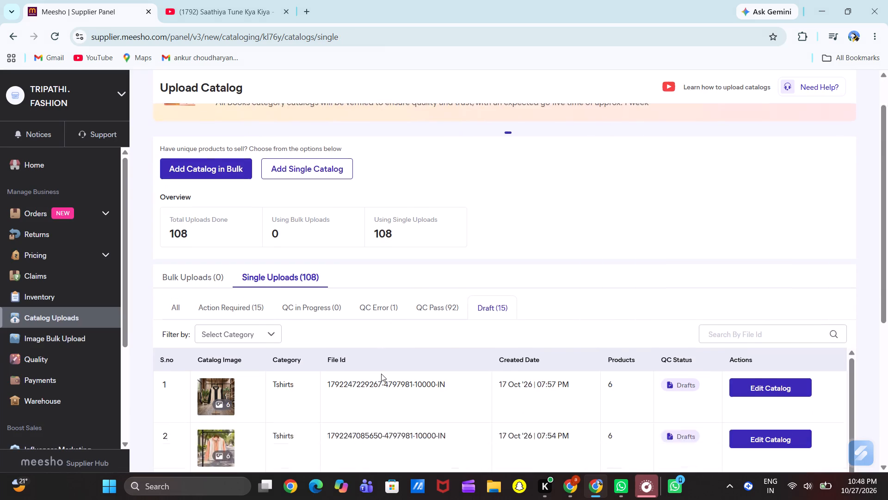
pyautogui.scroll(-3, 381, 374)
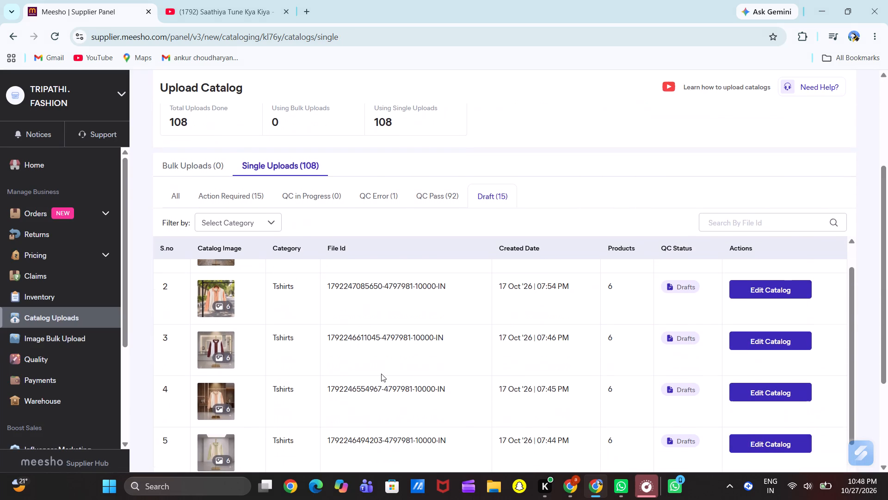
pyautogui.click(773, 400)
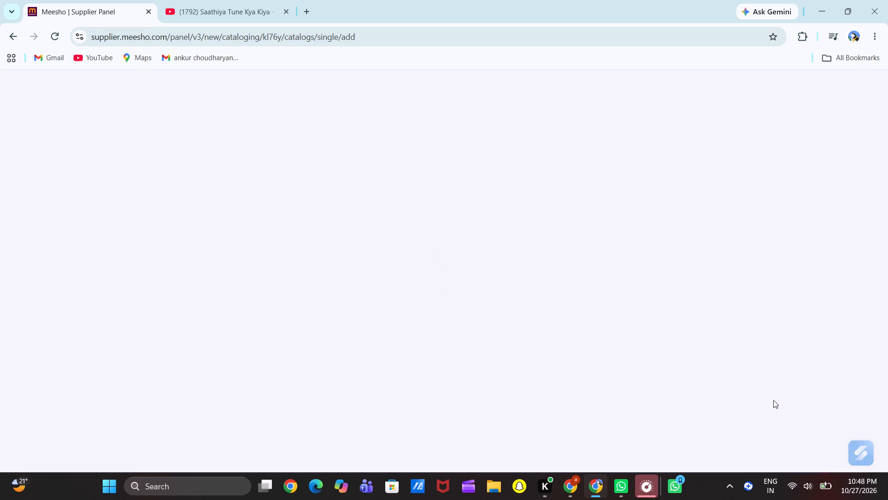
# Set the GST to 5 and the HSN code to 610910 for Product 1.
pyautogui.click(240, 318)
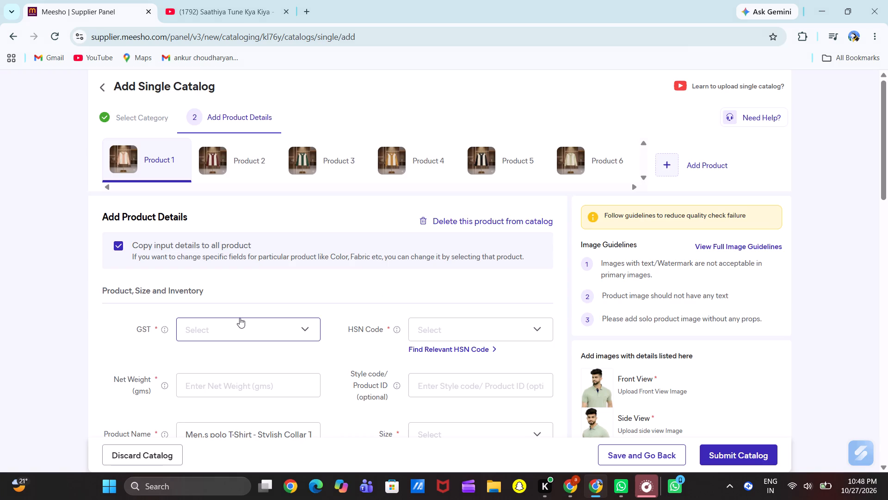
pyautogui.click(216, 381)
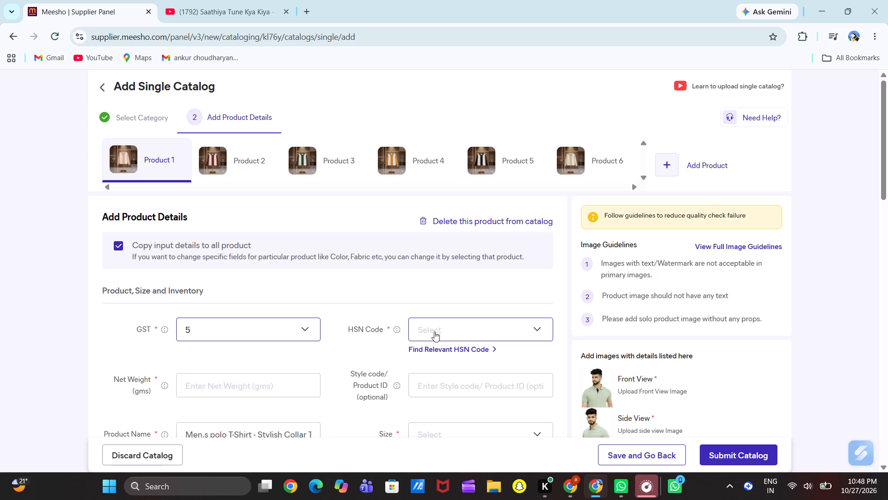
pyautogui.click(501, 330)
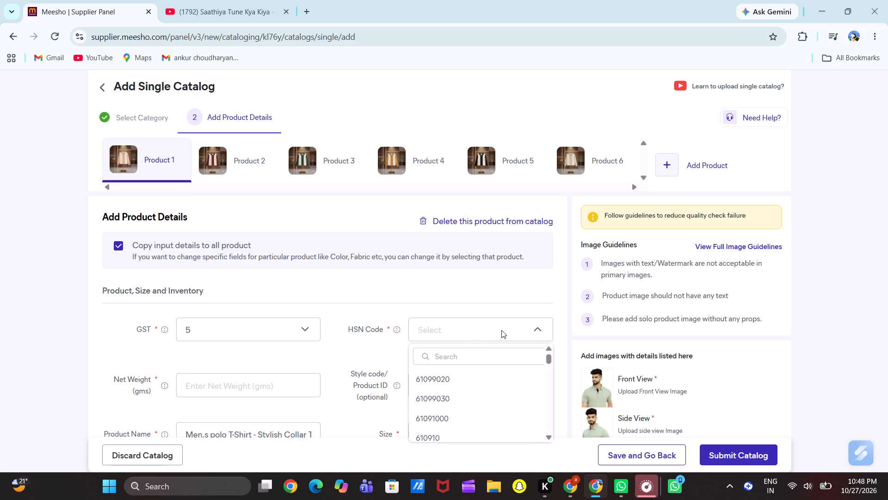
pyautogui.click(468, 355)
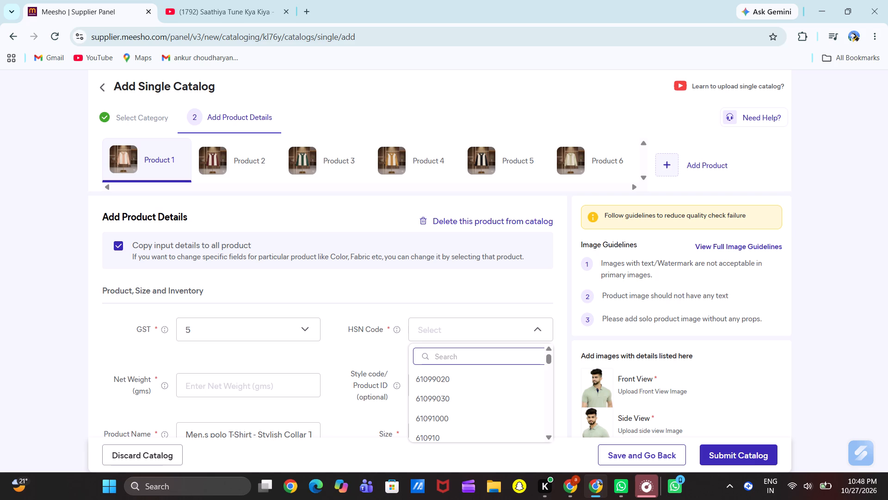
pyautogui.click(462, 356)
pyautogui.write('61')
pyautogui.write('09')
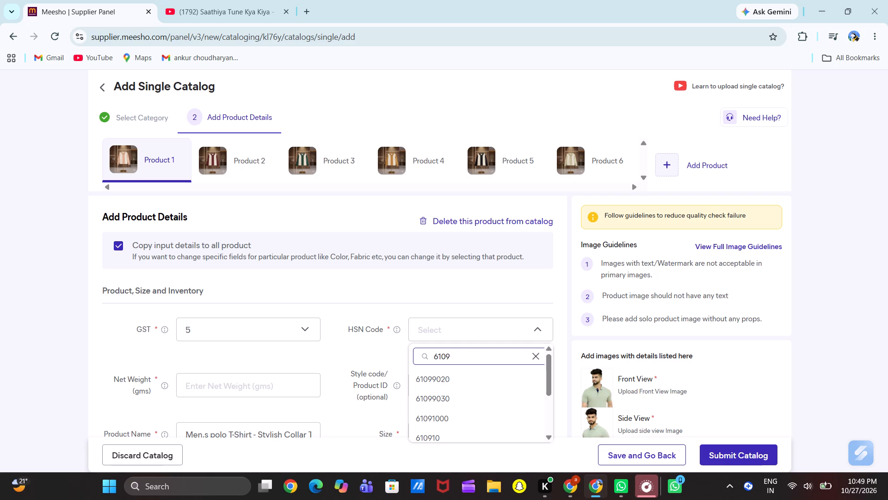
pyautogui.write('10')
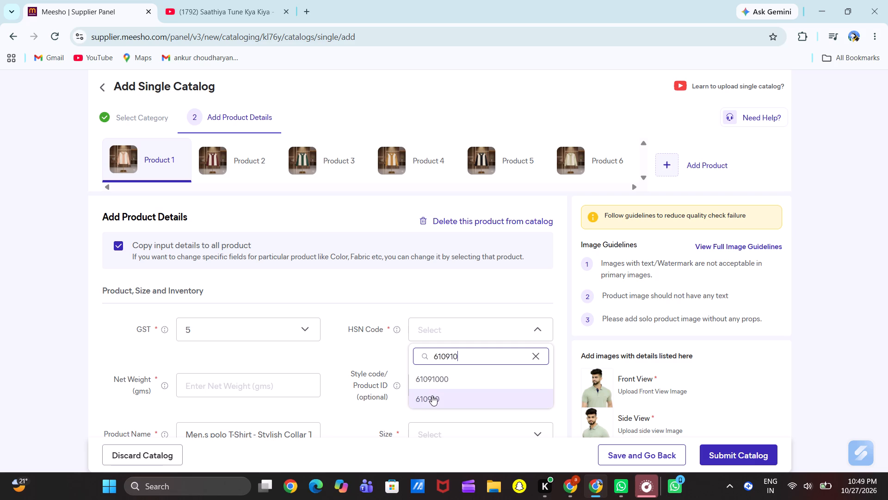
pyautogui.click(432, 395)
# Set the net weight to 100 gms and reuse the saved style code (((FULL+KARARA_=MAROON))).
pyautogui.click(249, 384)
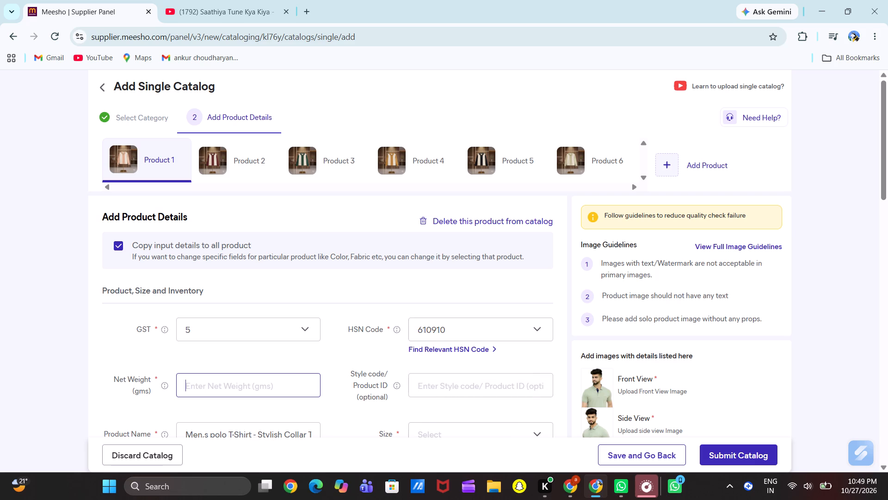
pyautogui.write('100')
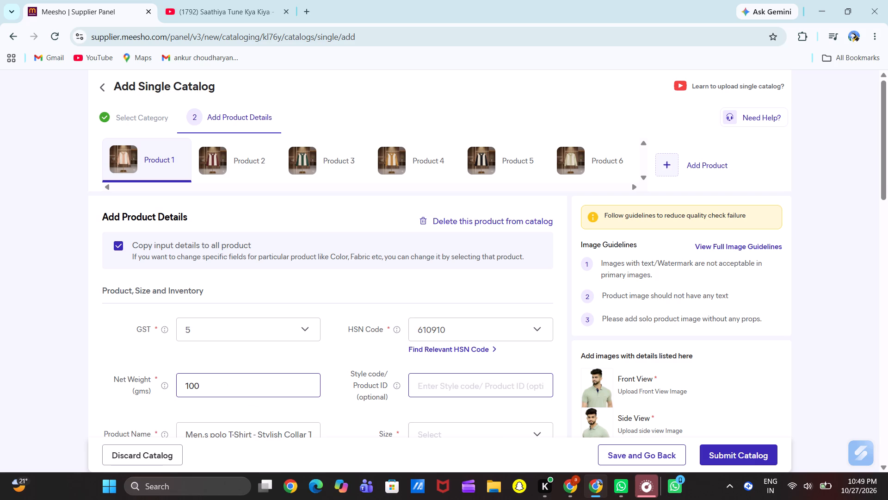
pyautogui.click(436, 387)
pyautogui.click(516, 250)
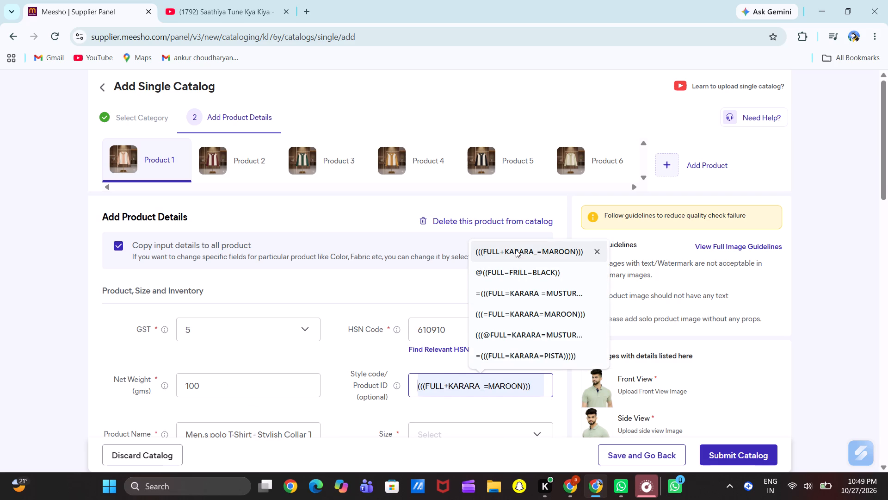
# Select and apply the sizes S, M, L and XL for the product.
pyautogui.scroll(-2, 346, 362)
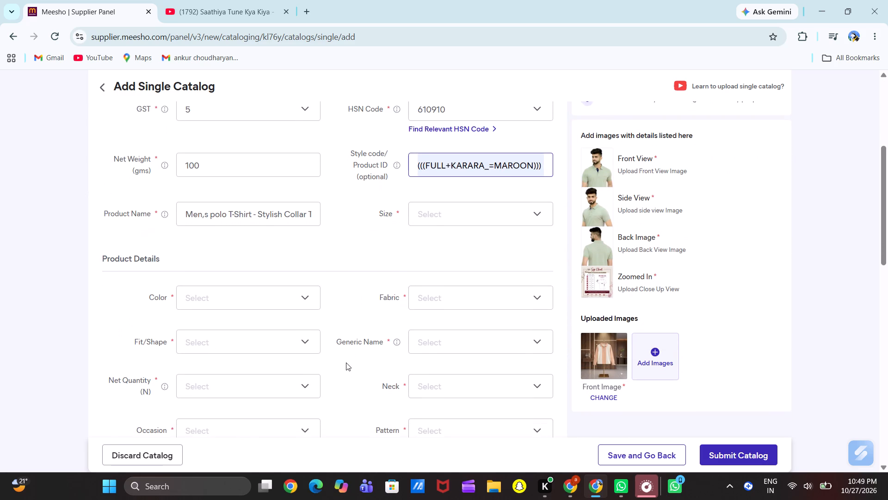
pyautogui.scroll(-1, 346, 362)
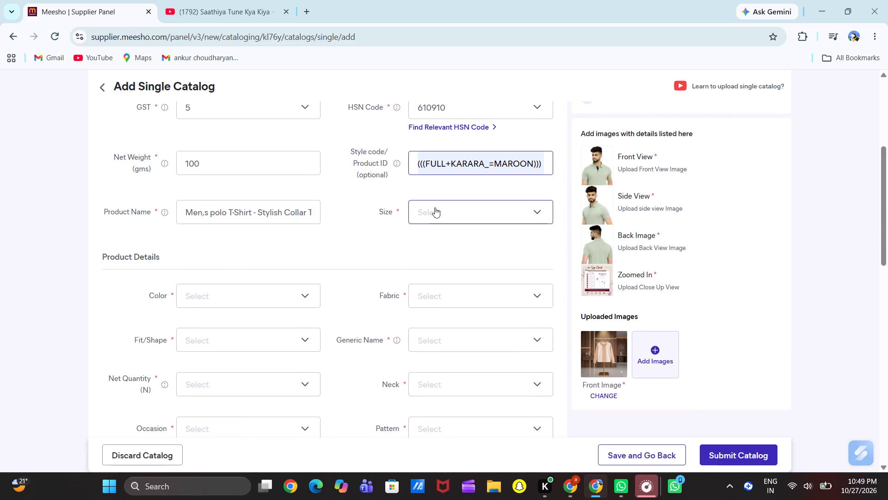
pyautogui.click(435, 207)
pyautogui.click(497, 241)
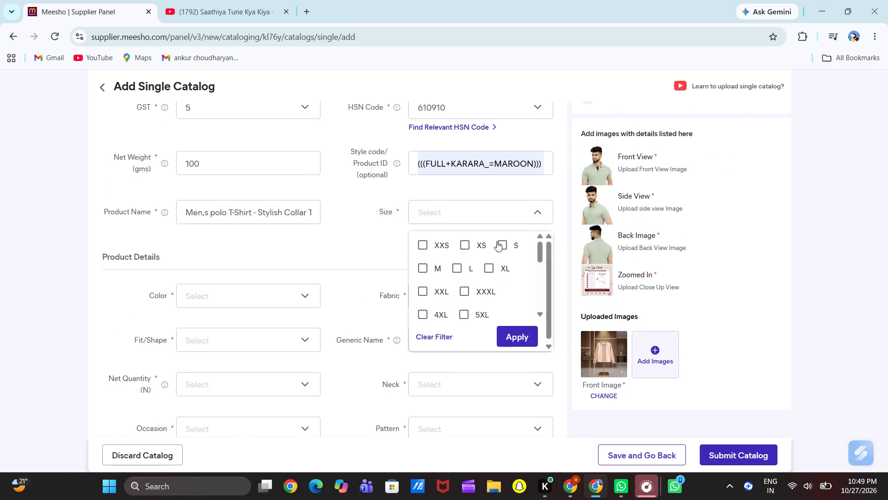
pyautogui.click(423, 262)
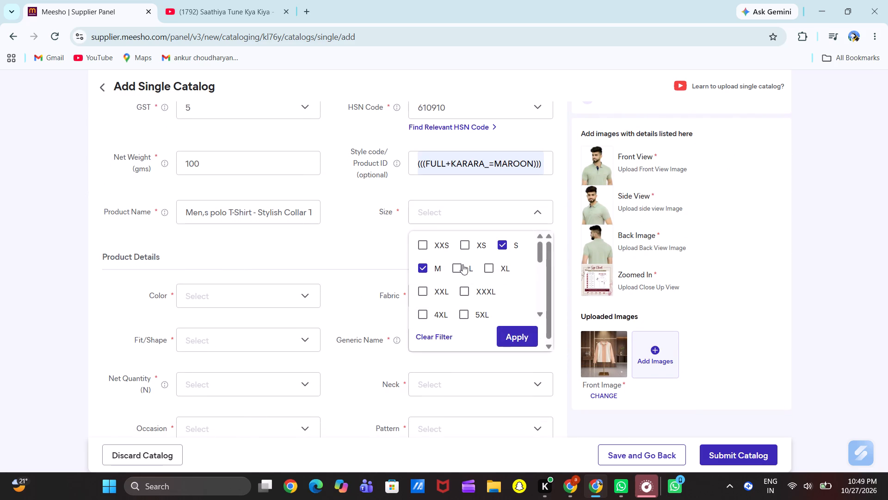
pyautogui.click(463, 269)
pyautogui.click(495, 262)
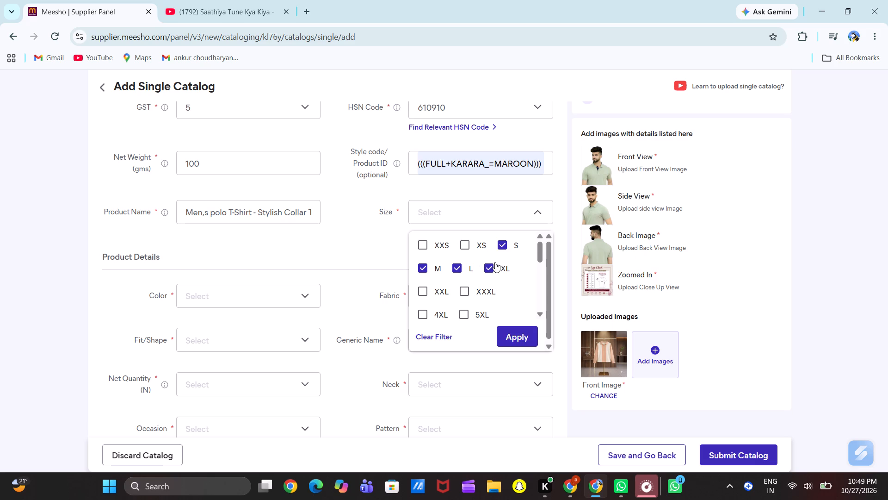
pyautogui.click(512, 336)
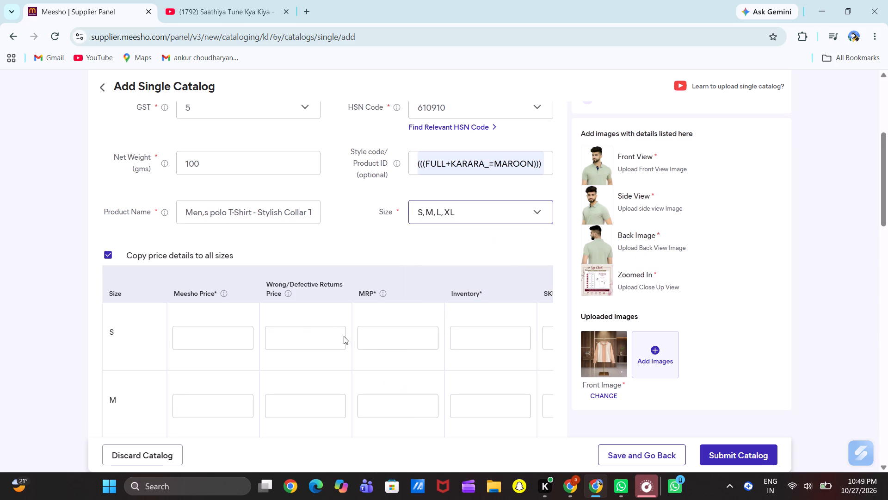
# Set the Meesho price to 216 in the size S row, with price details copied to all sizes.
pyautogui.scroll(-2, 277, 276)
pyautogui.hscroll(1, 277, 276)
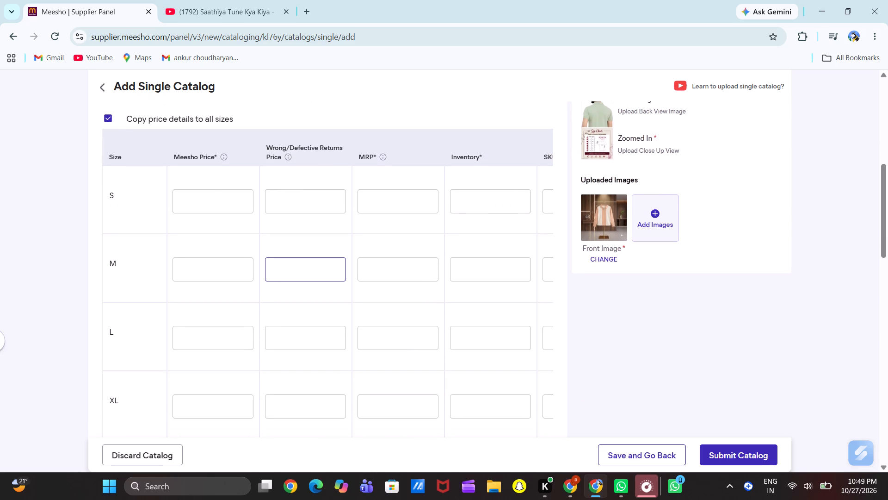
pyautogui.hscroll(1, 277, 276)
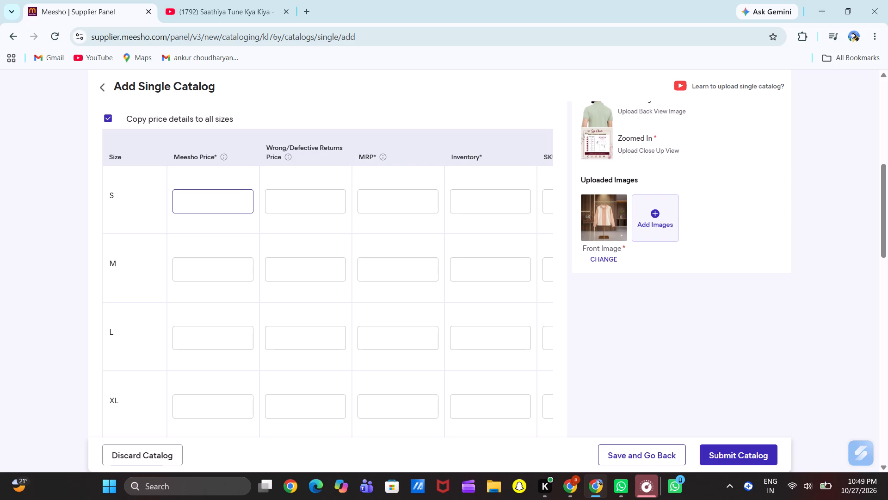
pyautogui.click(200, 209)
pyautogui.write('216')
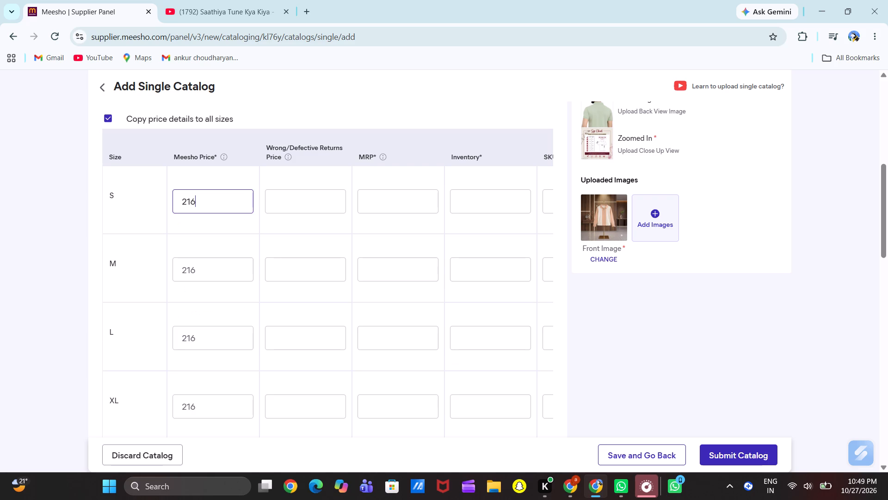
# Set the wrong/defective returns price to 215 and the MRP to 899 in the size S row, copied to all sizes.
pyautogui.click(294, 194)
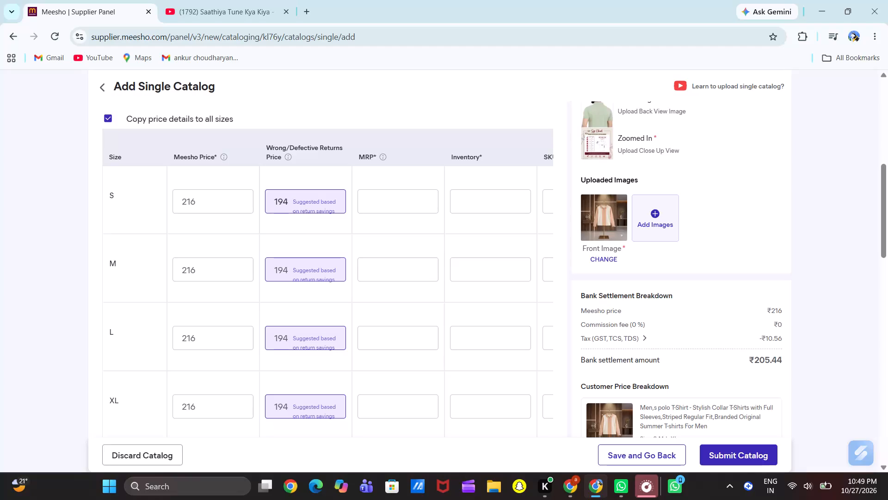
pyautogui.press('BackSpace')
pyautogui.press('BackSpace')
pyautogui.press('BackSpace')
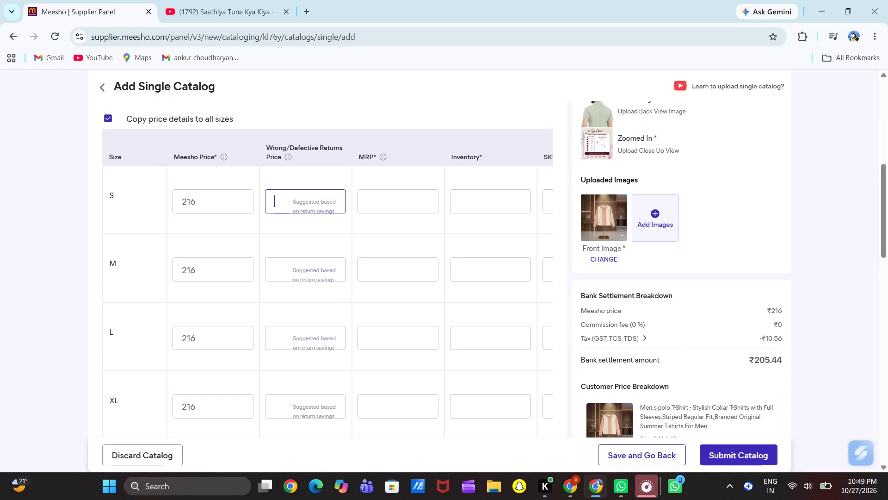
pyautogui.press('1')
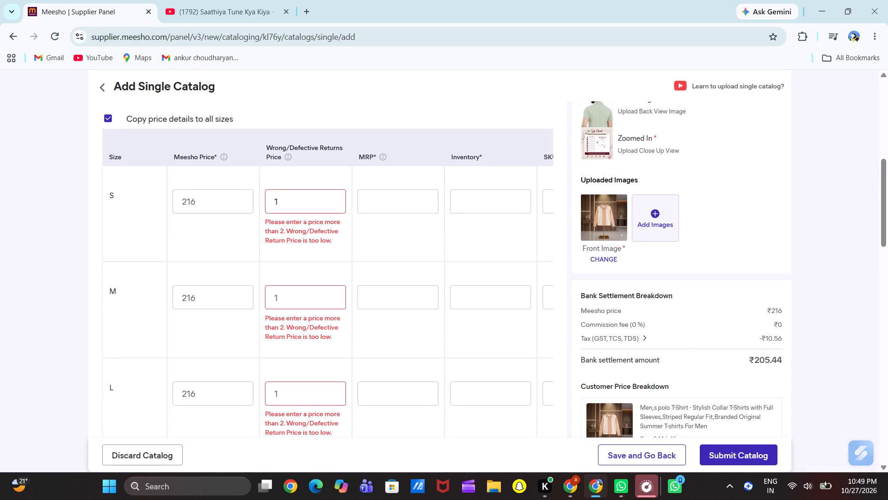
pyautogui.press('BackSpace')
pyautogui.press('2')
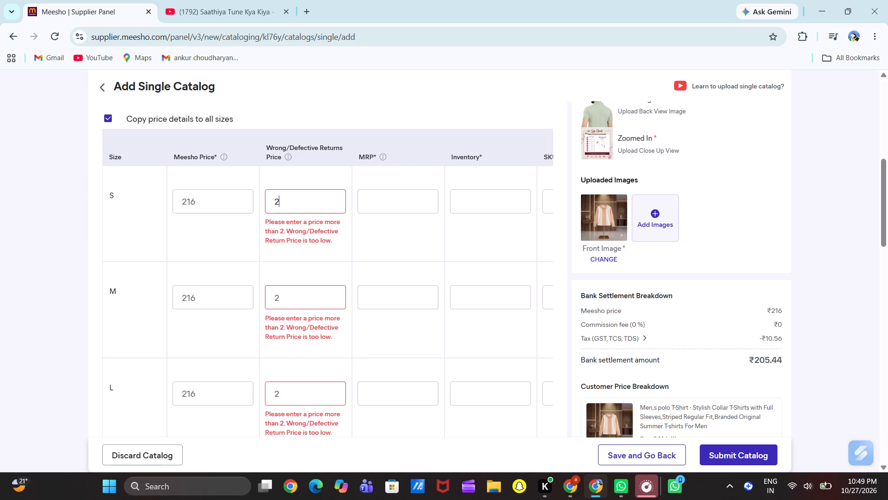
pyautogui.write('52')
pyautogui.press('BackSpace')
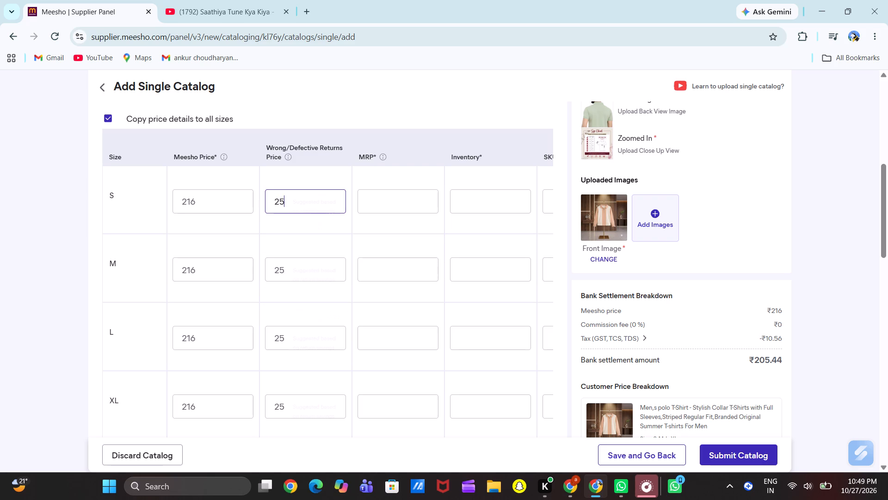
pyautogui.press('BackSpace')
pyautogui.write('15')
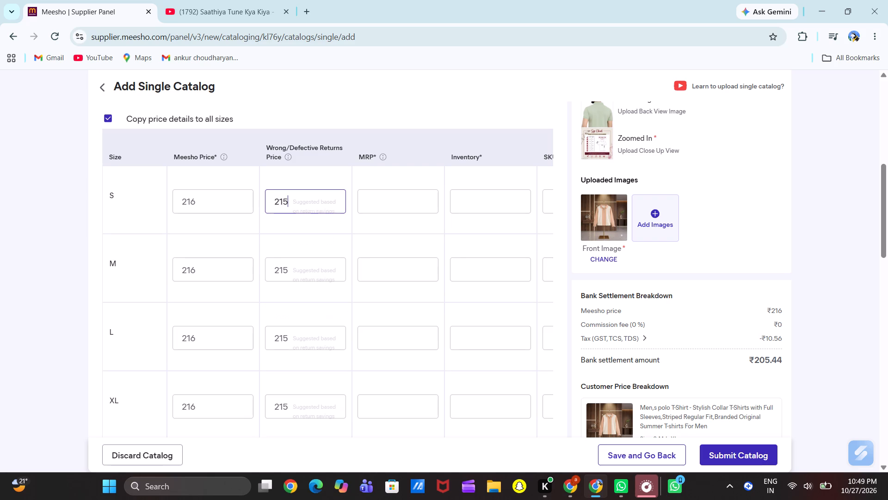
pyautogui.click(389, 194)
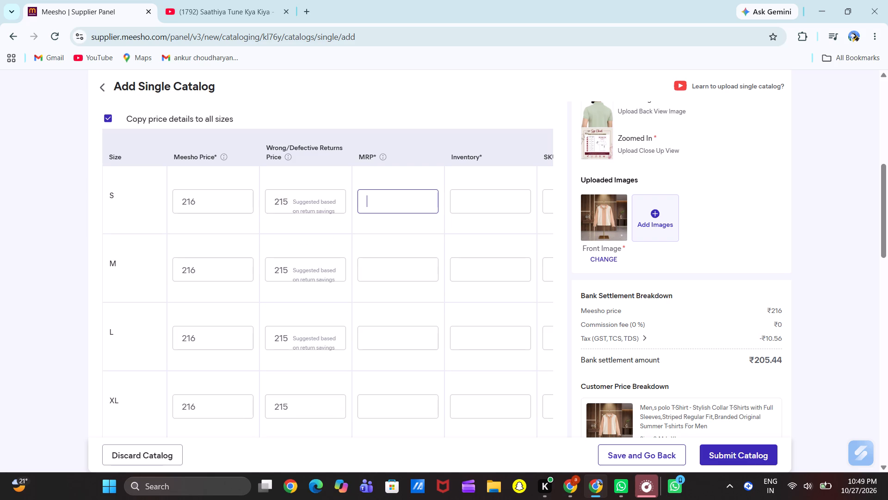
pyautogui.write('899')
# Set the inventory to 100 for each of the sizes S, M, L and XL.
pyautogui.click(490, 199)
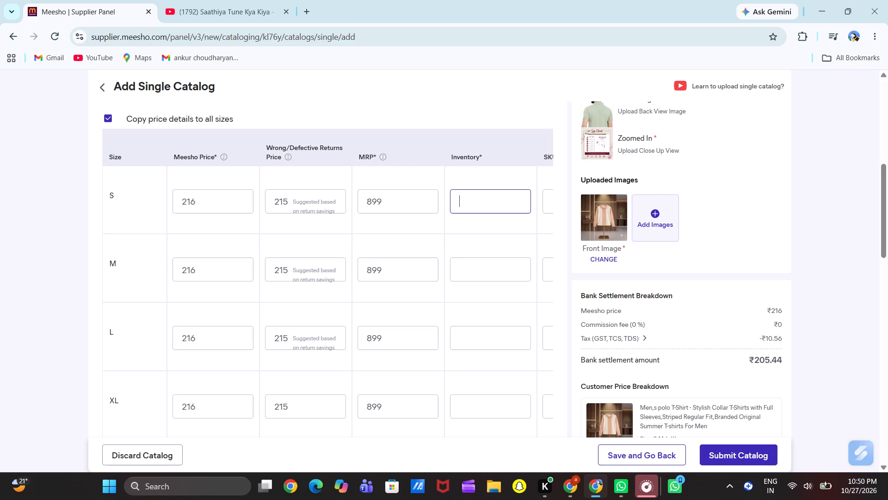
pyautogui.press('3')
pyautogui.press('BackSpace')
pyautogui.press('1')
pyautogui.write('00')
pyautogui.click(461, 268)
pyautogui.write('100')
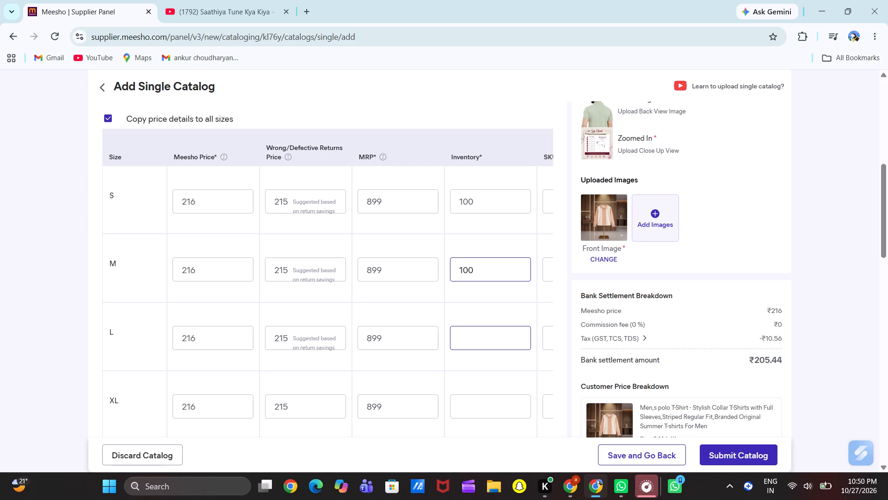
pyautogui.click(476, 342)
pyautogui.write('100')
pyautogui.click(472, 403)
pyautogui.write('100')
# Set the chest size for size S to 36 inches.
pyautogui.hscroll(-1, 398, 323)
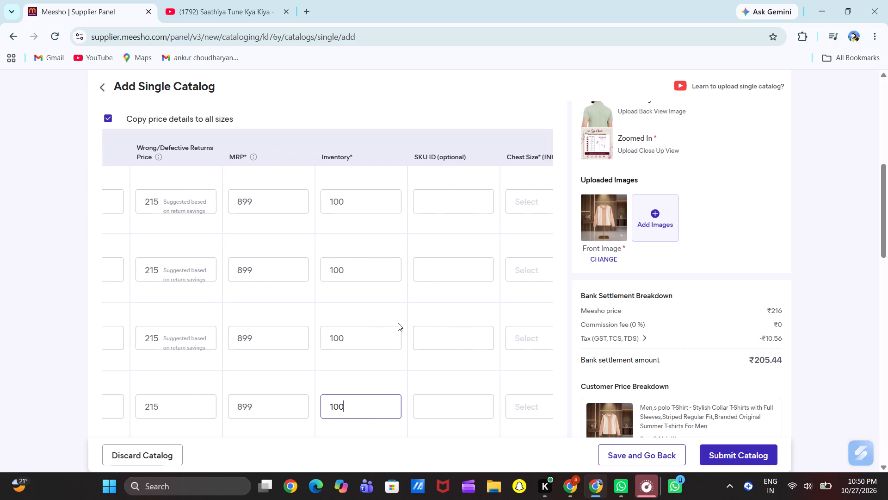
pyautogui.hscroll(-4, 398, 323)
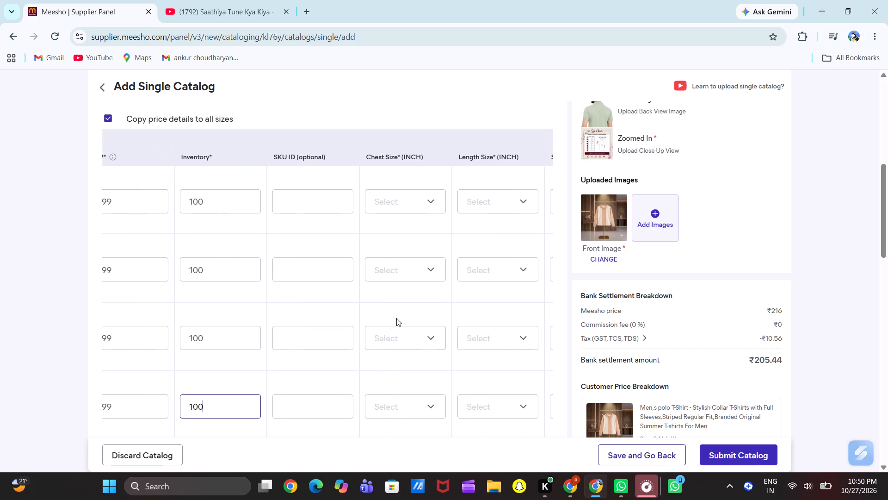
pyautogui.click(422, 203)
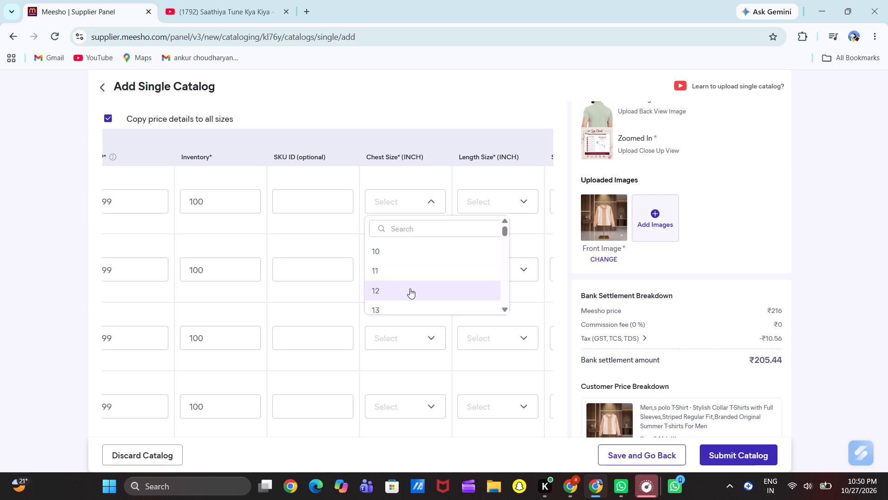
pyautogui.scroll(-5, 411, 294)
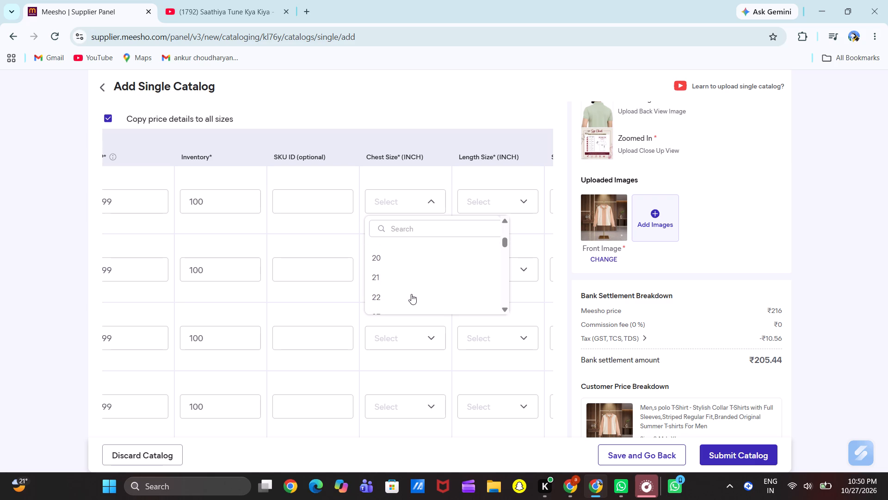
pyautogui.scroll(-5, 411, 294)
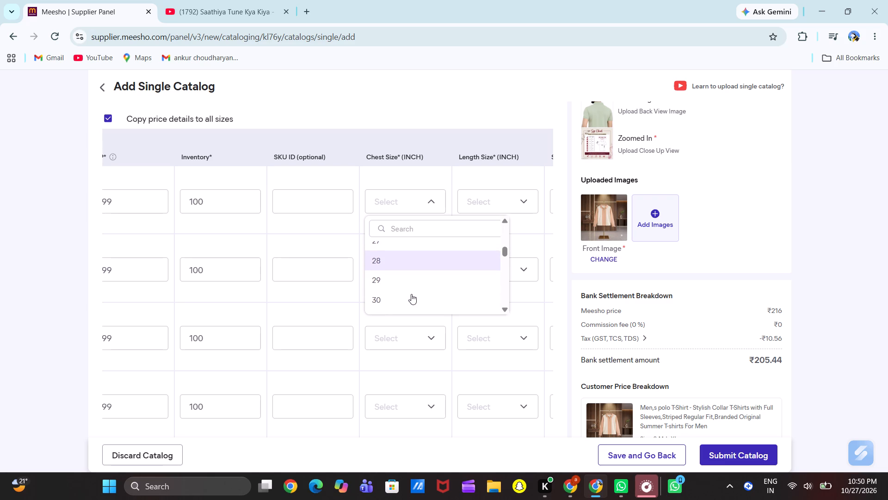
pyautogui.scroll(-1, 411, 294)
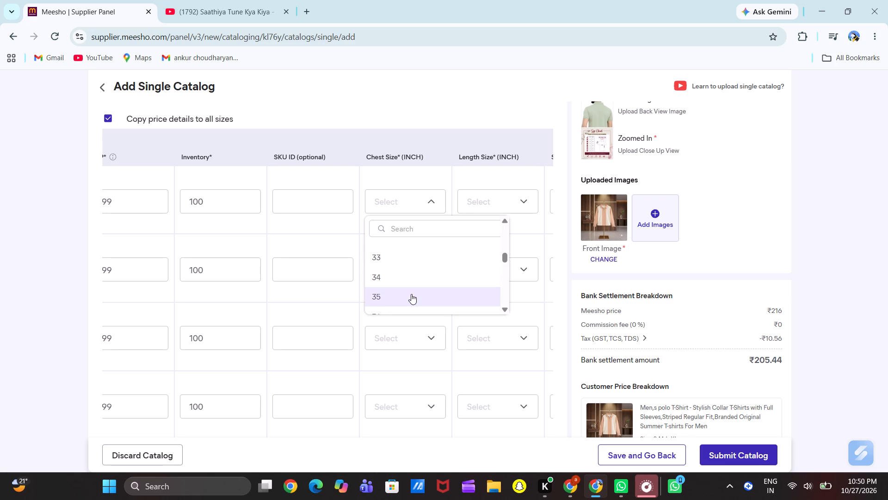
pyautogui.scroll(-1, 411, 294)
pyautogui.click(411, 294)
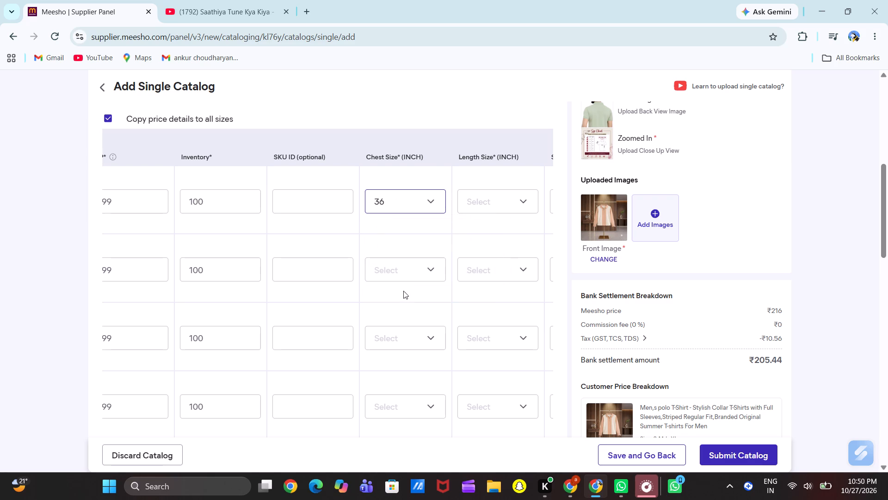
# Set the chest size for size M to 38 inches.
pyautogui.click(420, 275)
pyautogui.scroll(-1, 407, 381)
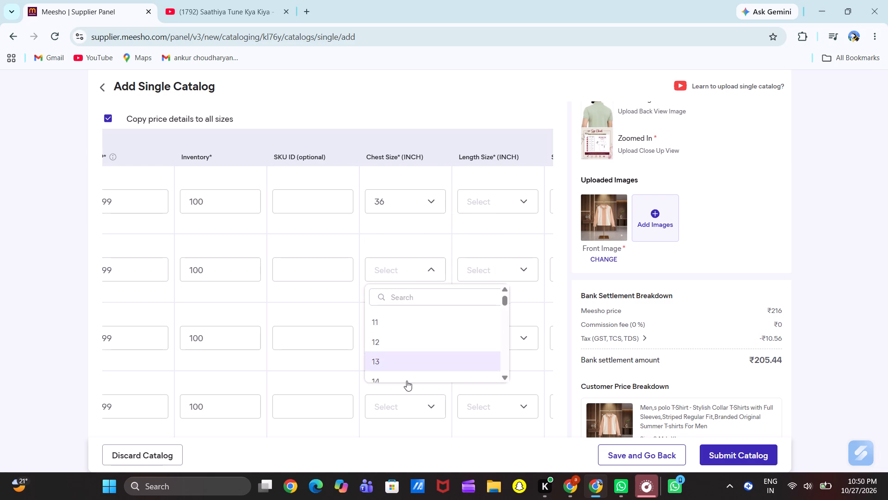
pyautogui.scroll(-4, 407, 381)
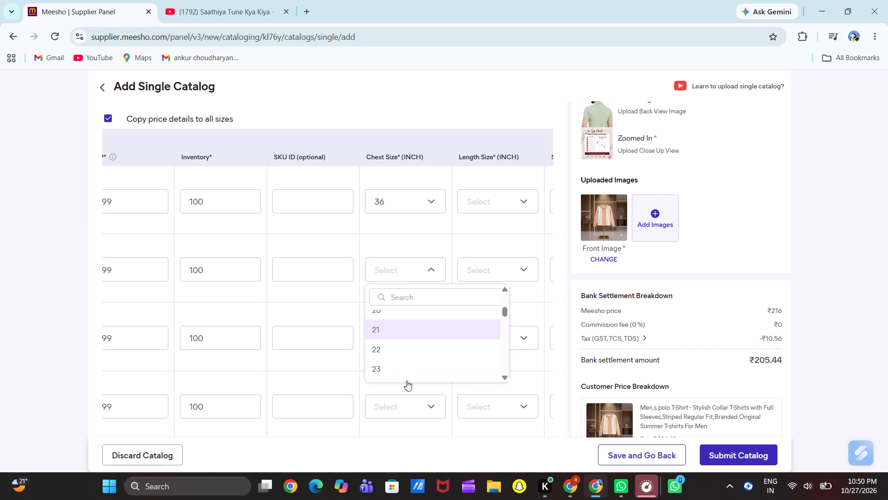
pyautogui.scroll(-3, 407, 381)
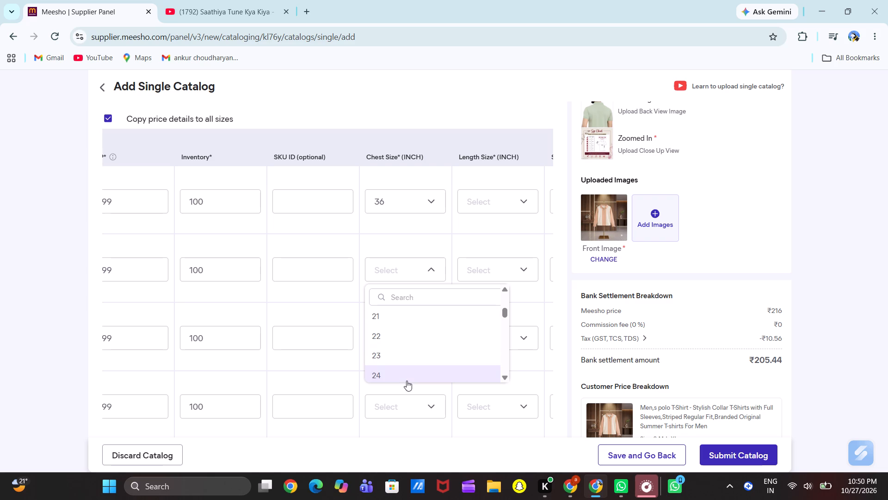
pyautogui.scroll(-3, 407, 381)
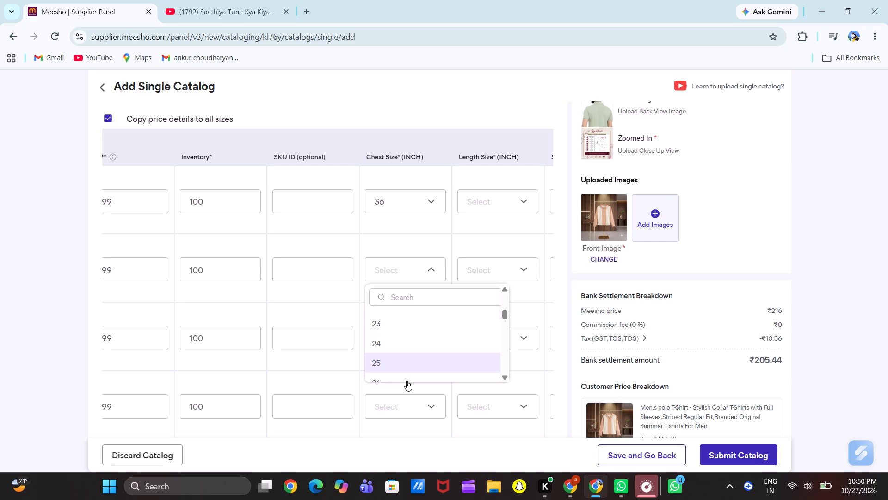
pyautogui.scroll(-4, 407, 381)
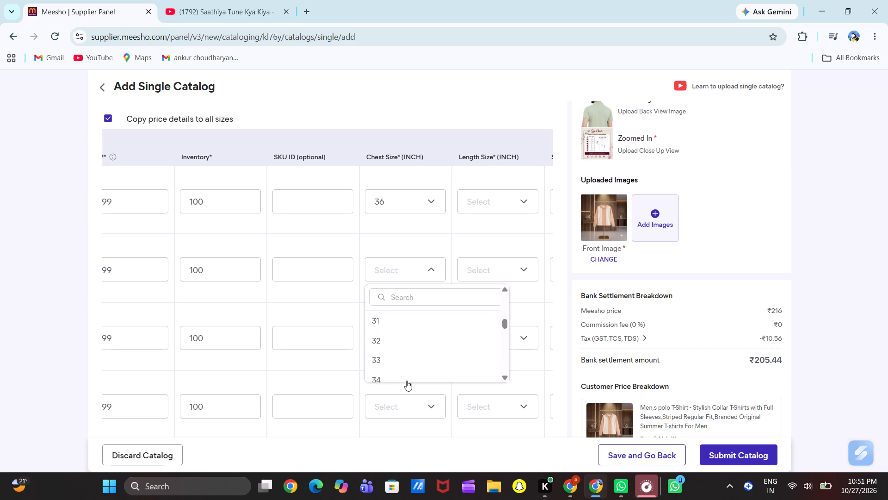
pyautogui.scroll(-3, 407, 381)
pyautogui.click(396, 370)
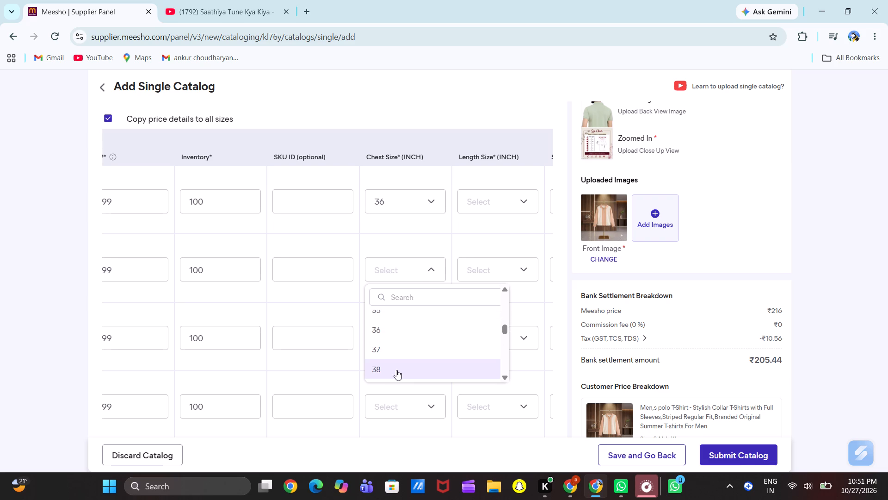
# Set the chest size for size L to 40 inches.
pyautogui.click(395, 341)
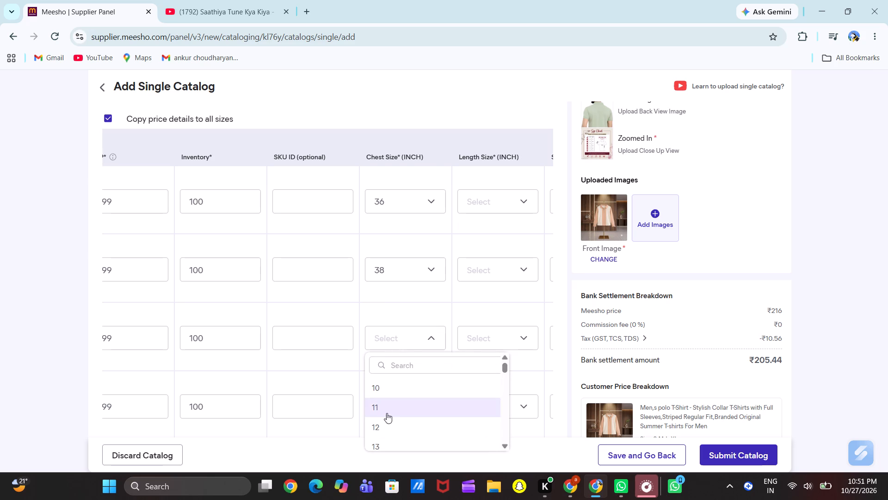
pyautogui.scroll(-6, 412, 428)
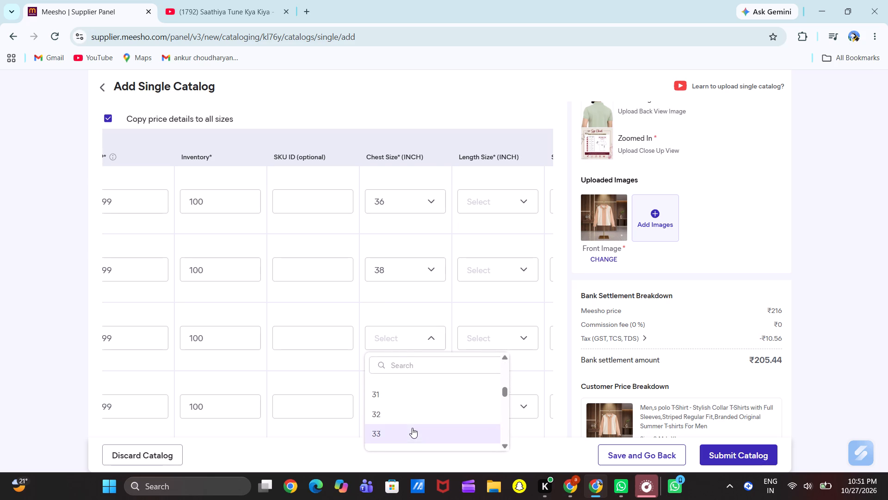
pyautogui.scroll(-3, 412, 428)
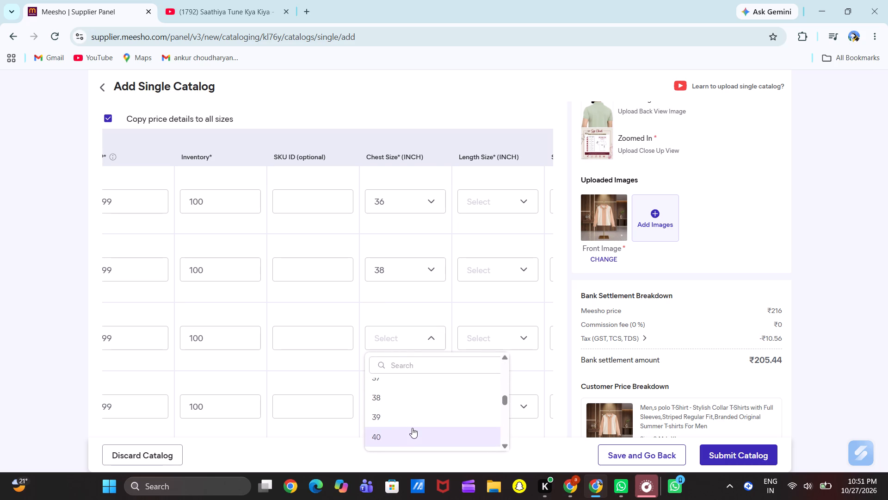
pyautogui.click(402, 434)
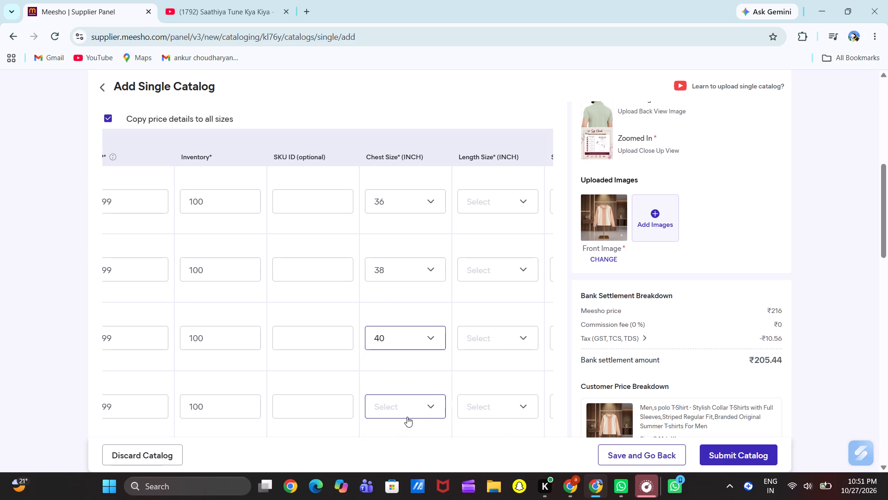
# Set the chest size for size XL to 42 inches.
pyautogui.click(408, 415)
pyautogui.scroll(-3, 377, 431)
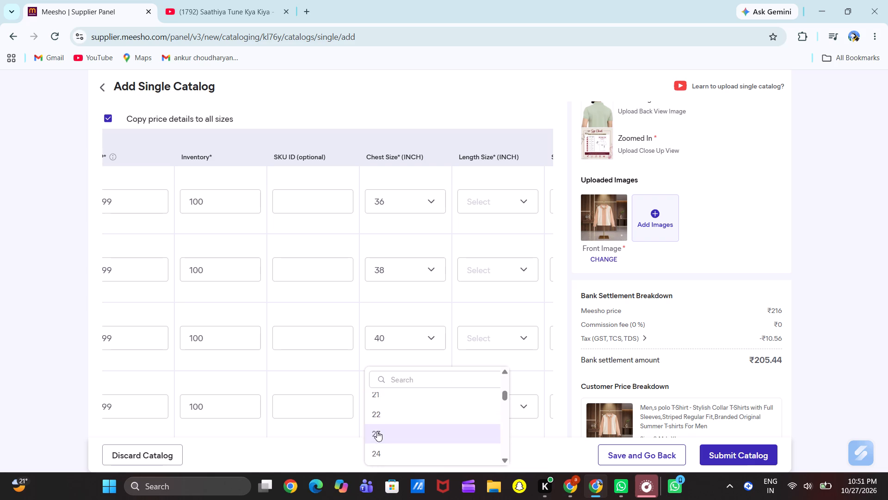
pyautogui.scroll(-2, 377, 431)
pyautogui.click(396, 422)
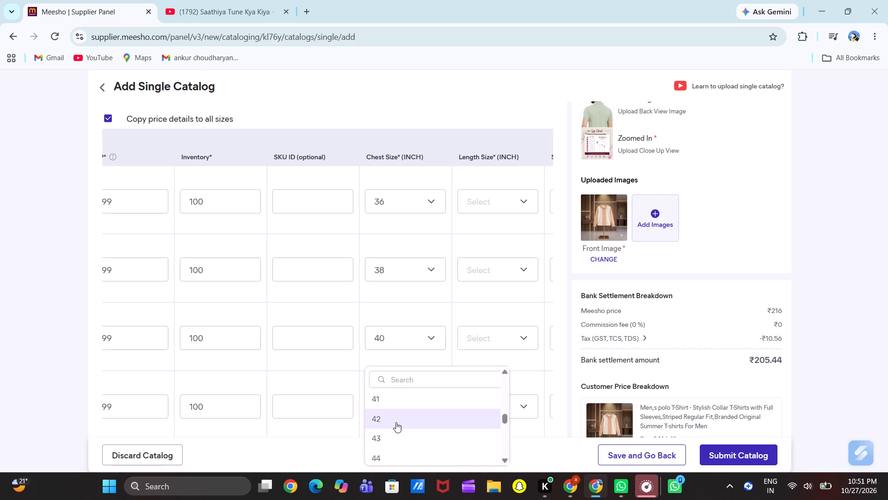
# Set the length size for size S to 25.5 inches.
pyautogui.click(507, 195)
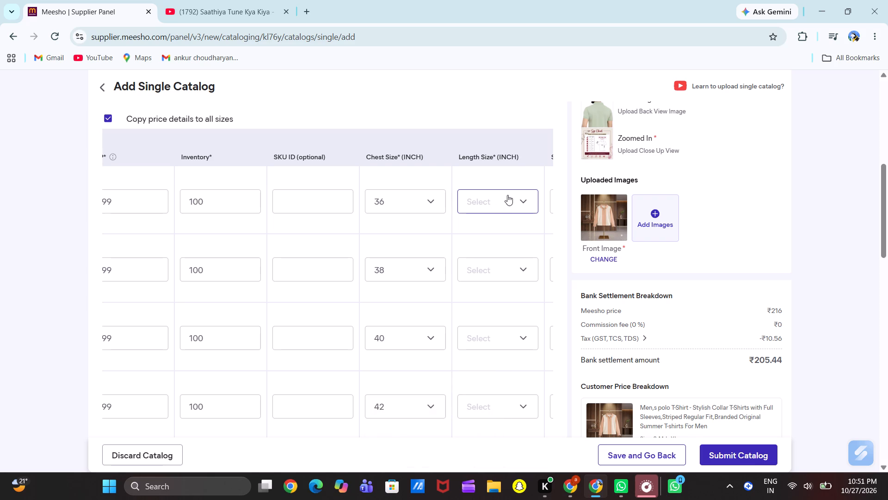
pyautogui.scroll(-2, 487, 269)
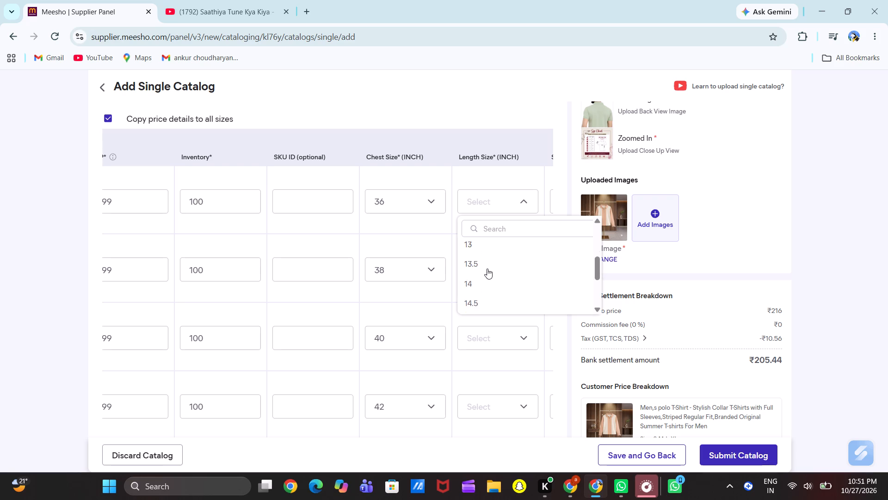
pyautogui.scroll(-3, 487, 269)
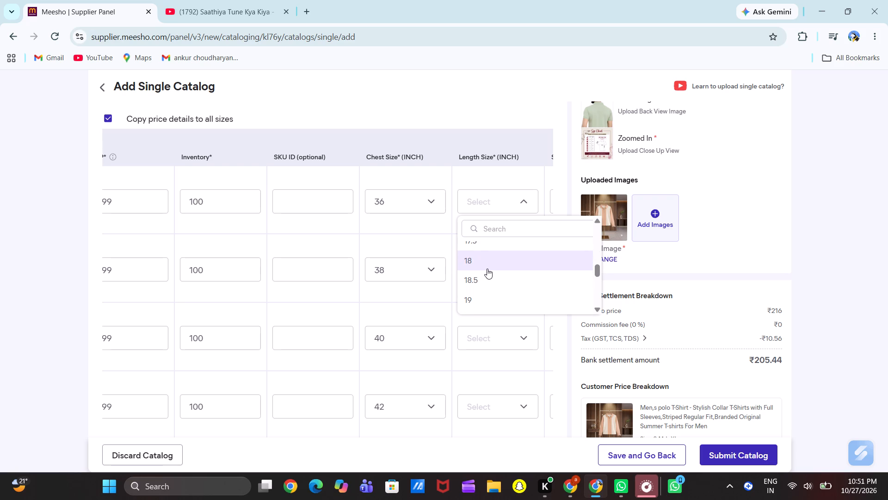
pyautogui.scroll(1, 493, 271)
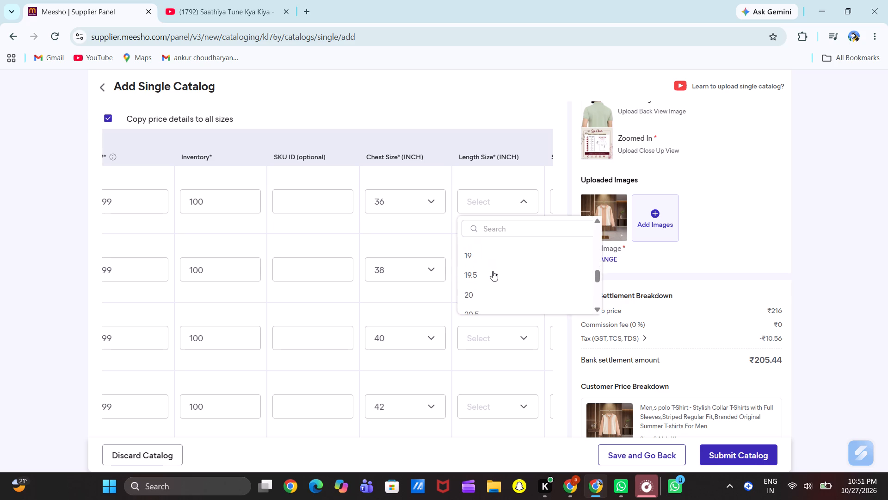
pyautogui.scroll(-1, 493, 271)
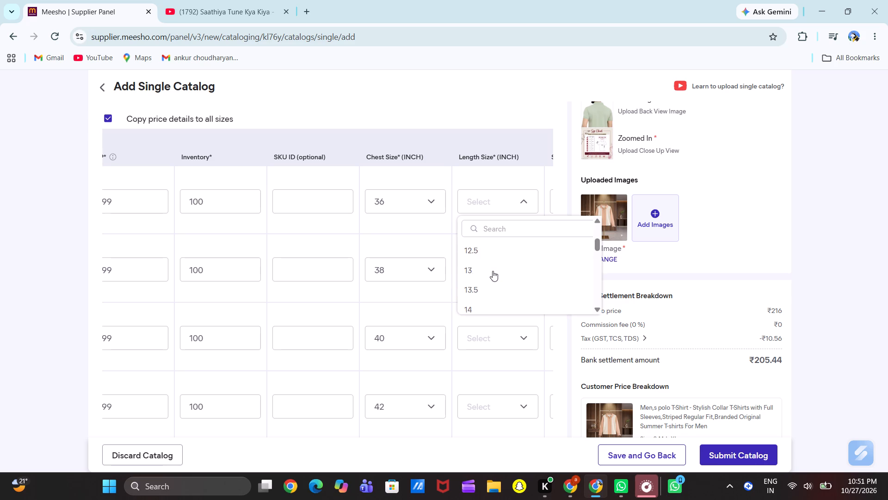
pyautogui.scroll(-2, 493, 271)
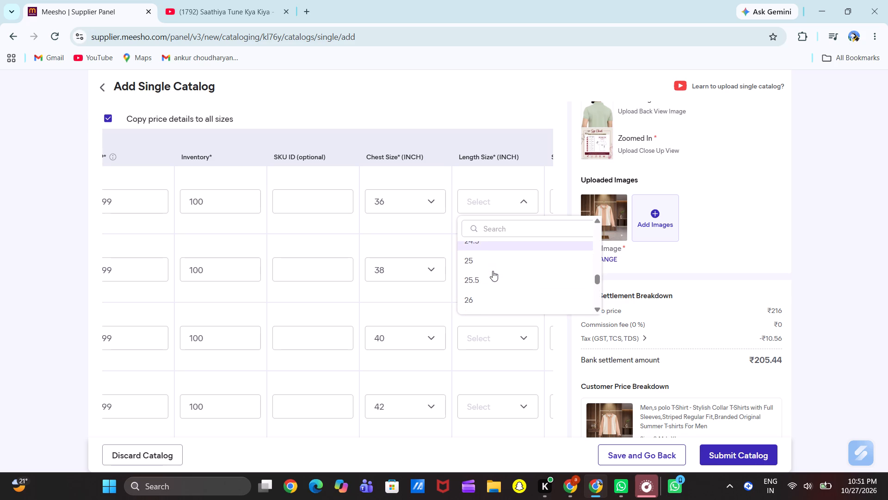
pyautogui.scroll(-1, 493, 271)
pyautogui.click(477, 275)
# Set the length size for size M to 26.5 inches.
pyautogui.click(478, 268)
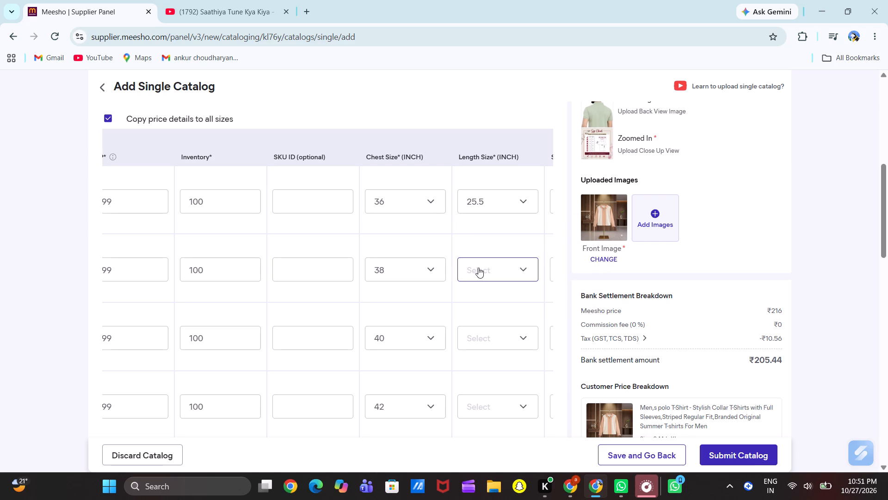
pyautogui.scroll(-2, 511, 364)
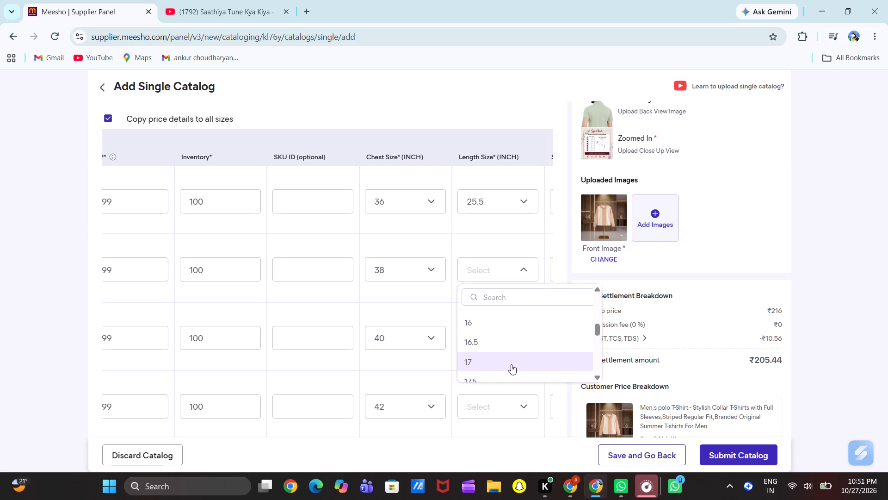
pyautogui.scroll(-4, 511, 364)
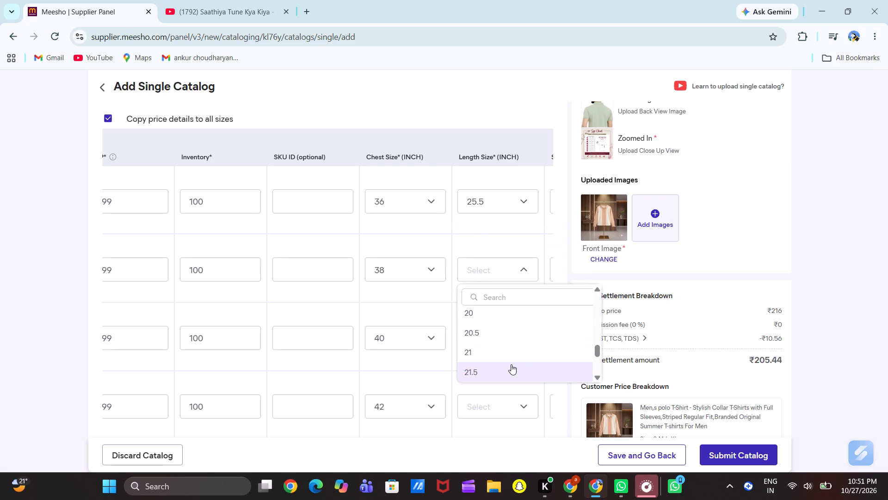
pyautogui.scroll(-3, 511, 364)
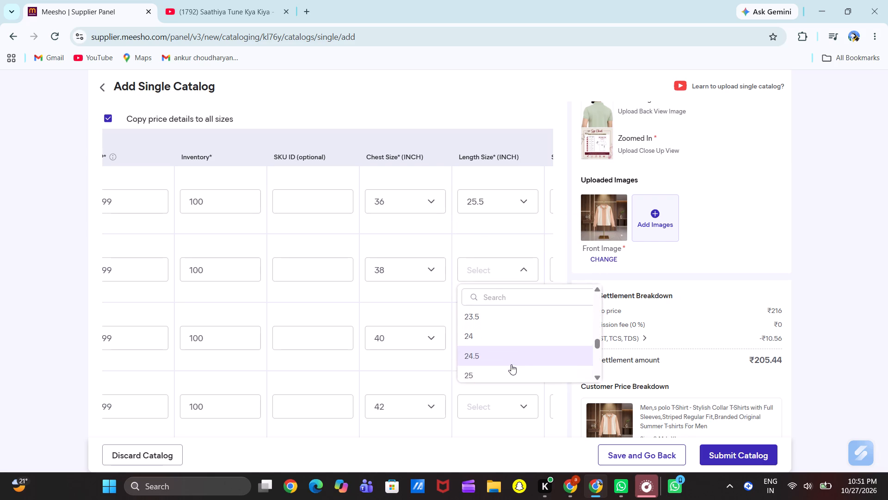
pyautogui.scroll(-3, 511, 364)
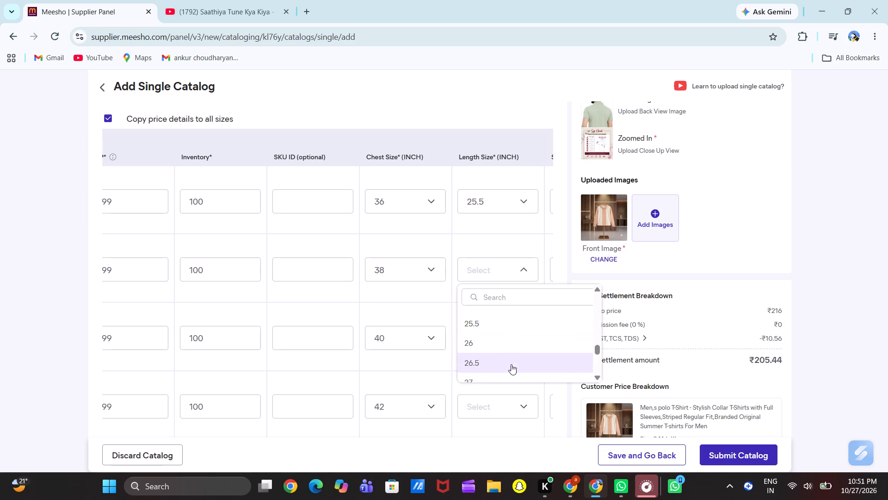
pyautogui.click(487, 356)
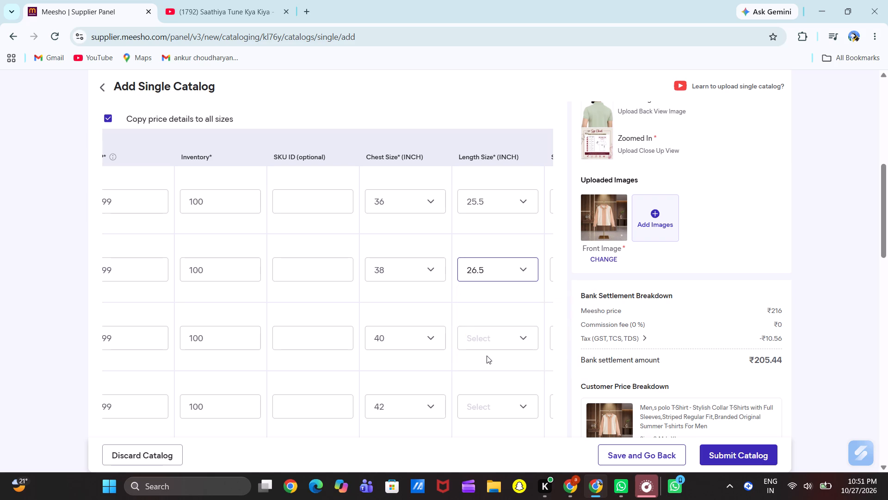
# Set the length size for size L to 27.5 inches.
pyautogui.click(509, 338)
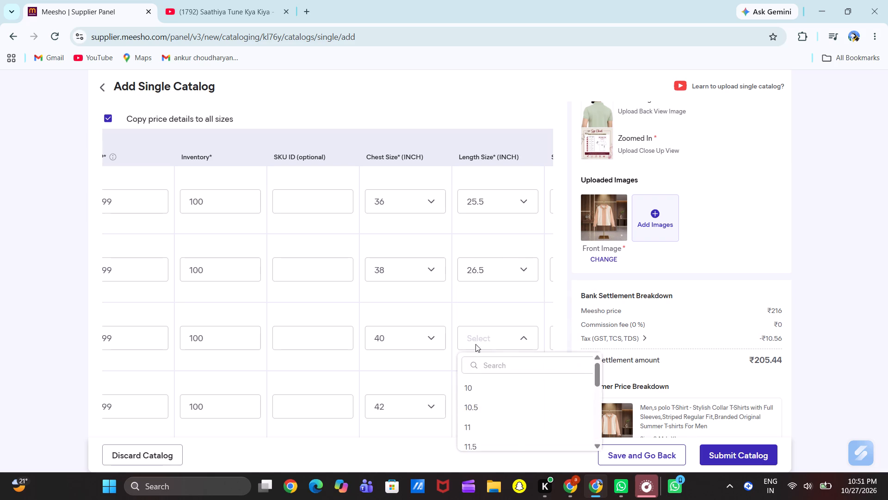
pyautogui.scroll(-4, 515, 434)
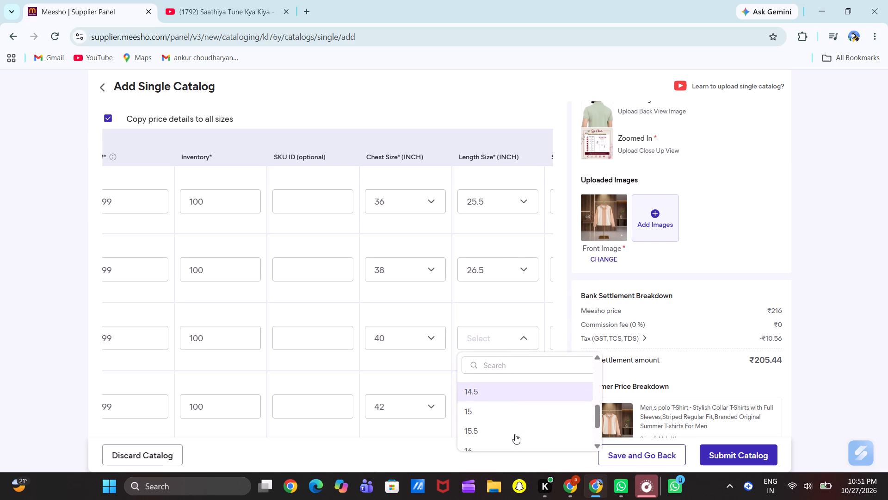
pyautogui.scroll(-3, 515, 434)
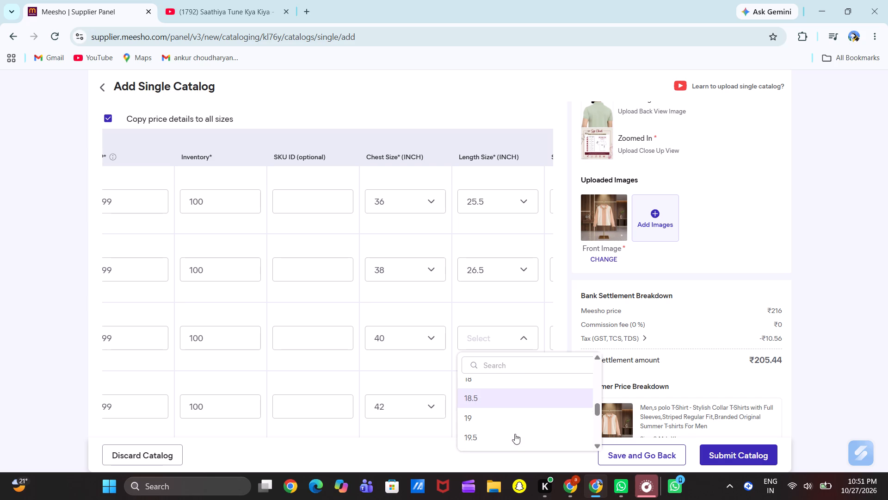
pyautogui.scroll(-3, 515, 434)
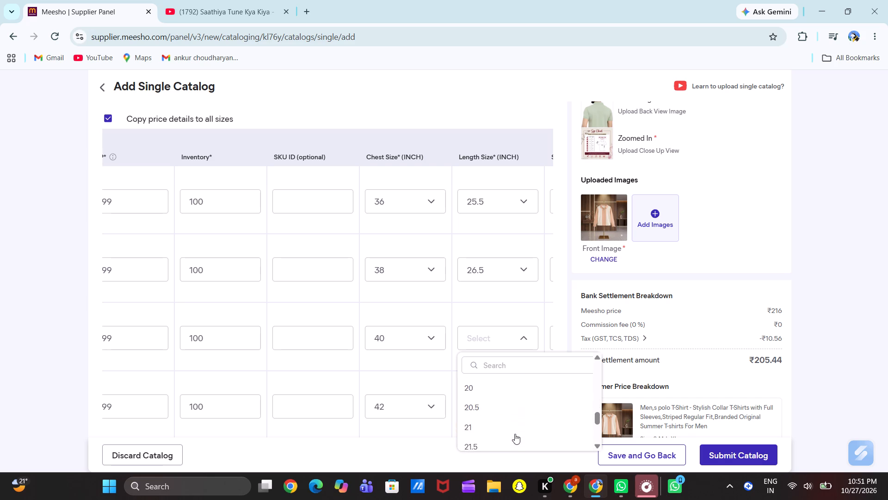
pyautogui.scroll(-3, 515, 434)
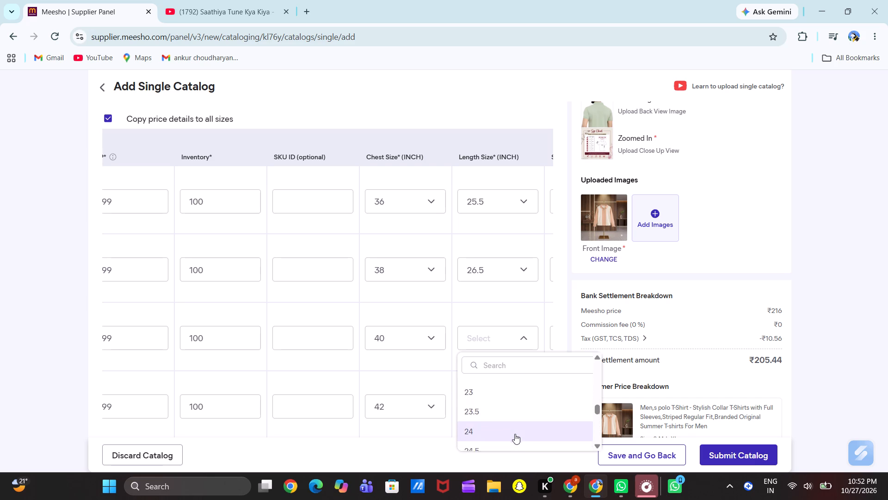
pyautogui.scroll(-3, 515, 434)
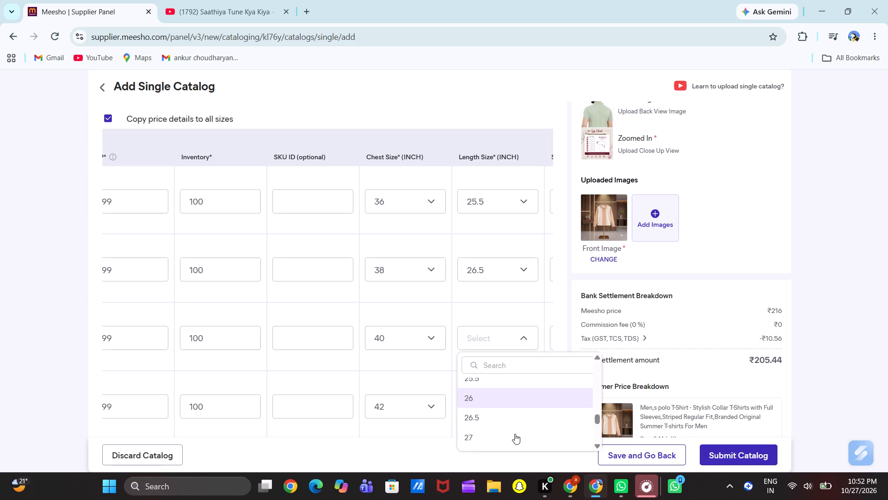
pyautogui.scroll(-2, 515, 434)
pyautogui.click(493, 408)
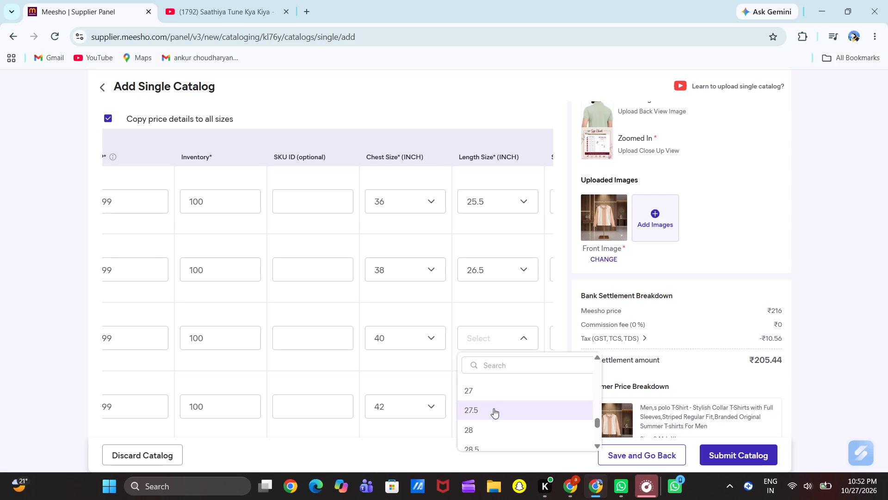
# Set the length size for size XL to 28 inches.
pyautogui.click(482, 404)
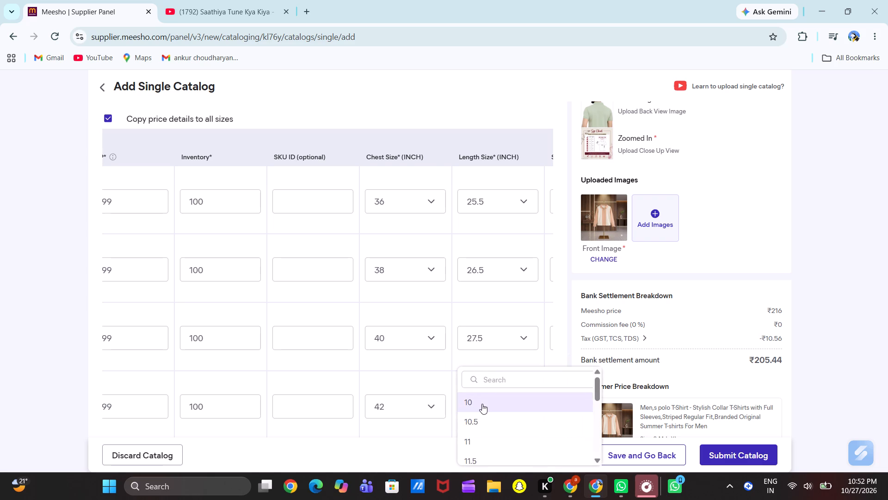
pyautogui.scroll(-4, 496, 423)
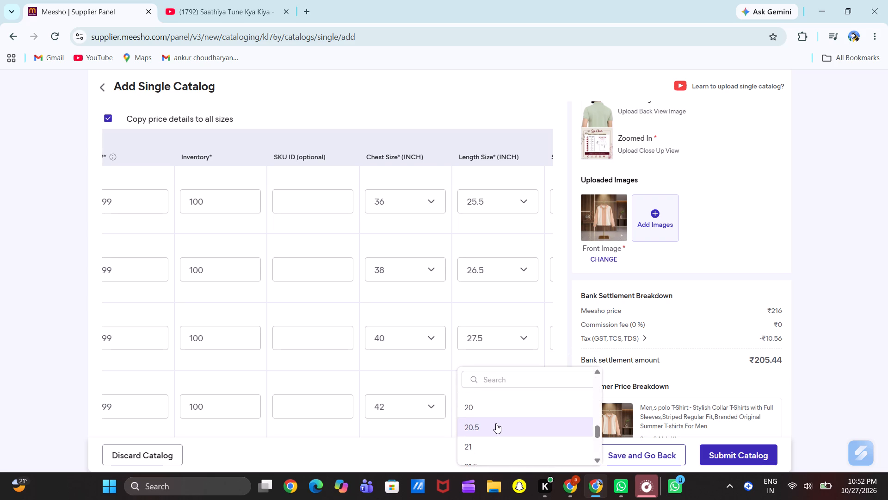
pyautogui.scroll(-3, 496, 423)
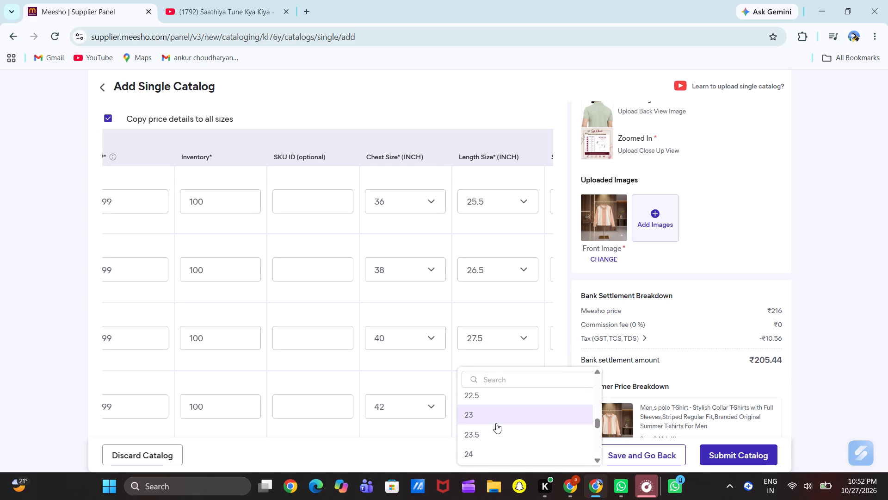
pyautogui.scroll(-3, 496, 423)
pyautogui.click(485, 435)
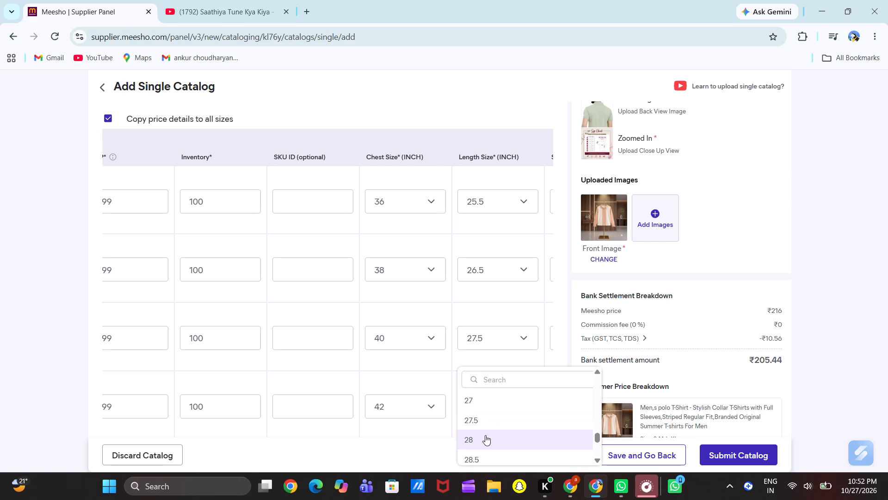
# Set the shoulder size for size S to 14.5 inches.
pyautogui.hscroll(-3, 428, 311)
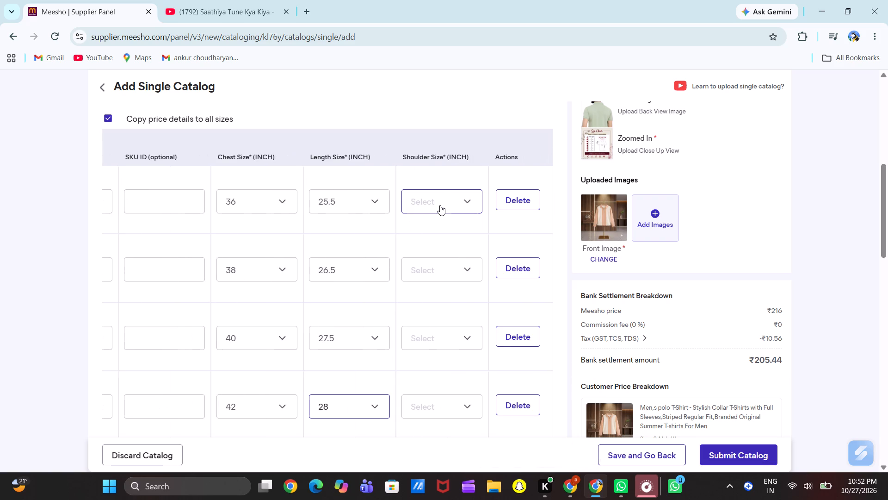
pyautogui.click(440, 205)
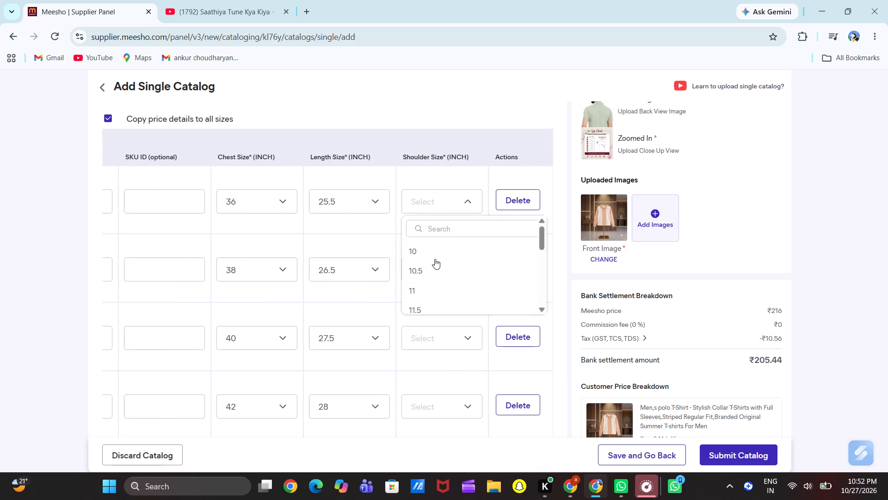
pyautogui.scroll(-1, 437, 265)
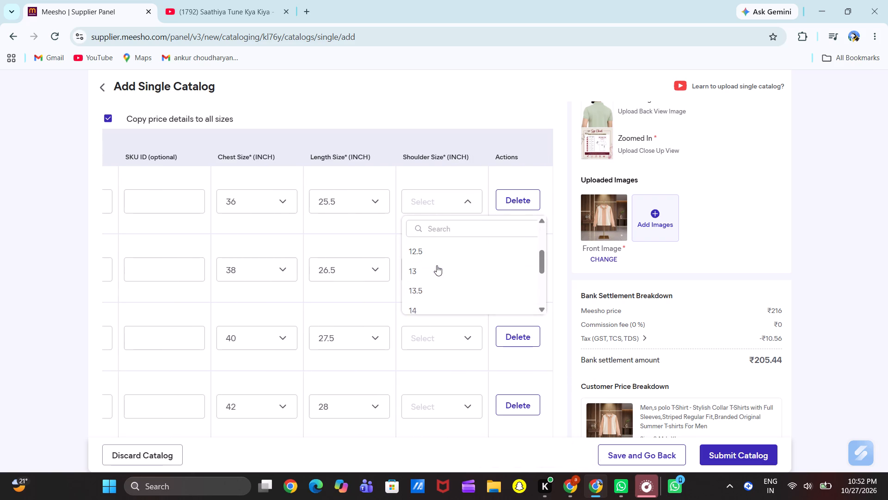
pyautogui.scroll(-2, 437, 265)
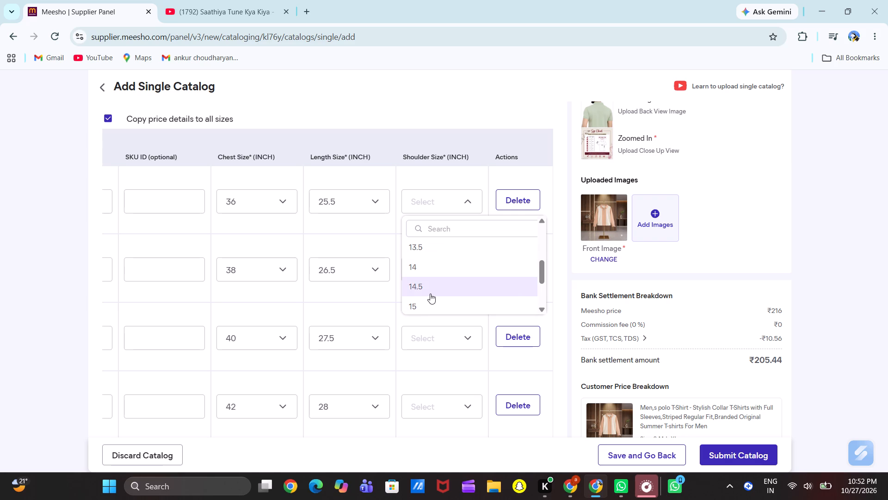
pyautogui.click(430, 294)
# Set the shoulder size for size M to 15.5 inches.
pyautogui.click(417, 275)
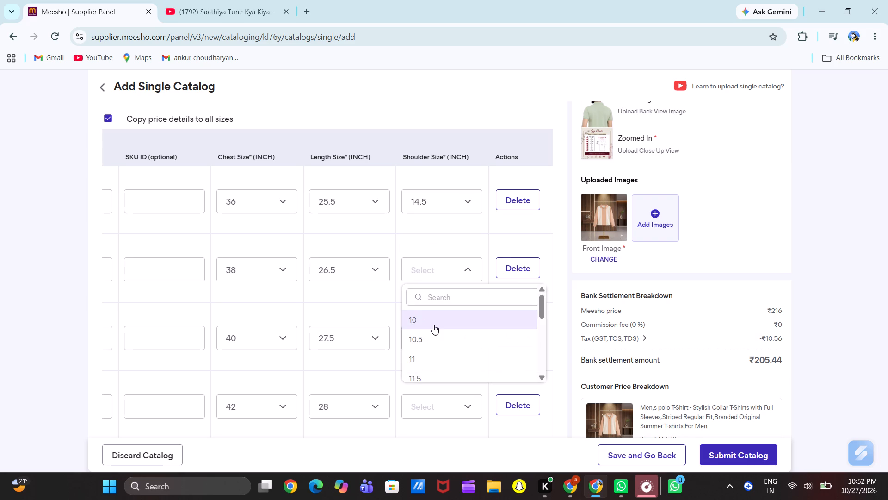
pyautogui.scroll(-3, 433, 325)
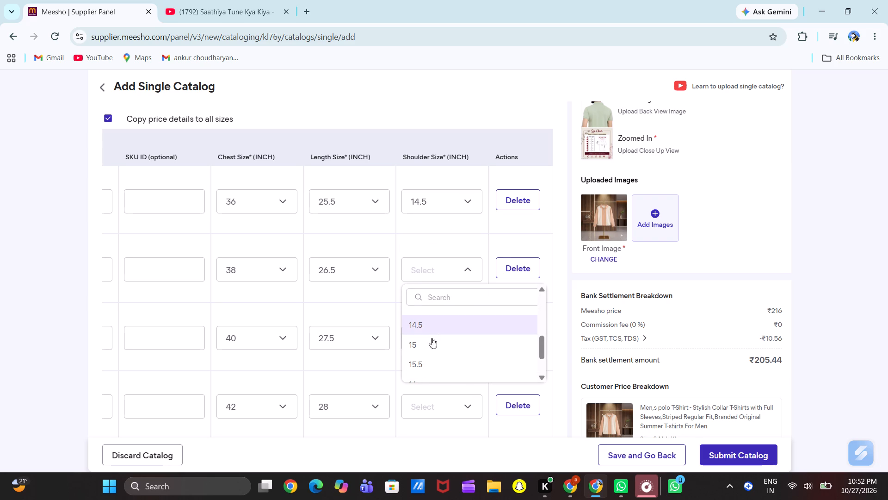
pyautogui.doubleClick(429, 365)
# Set the shoulder size for size L to 16.5 inches.
pyautogui.click(444, 326)
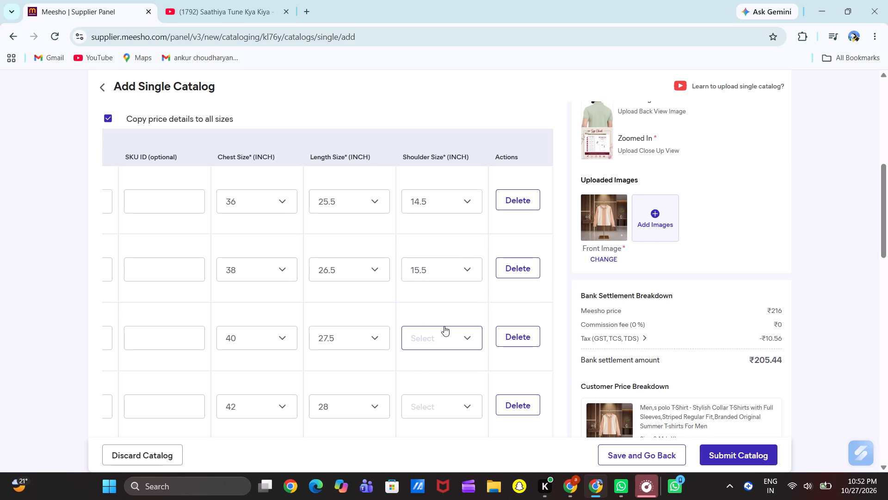
pyautogui.scroll(-4, 424, 355)
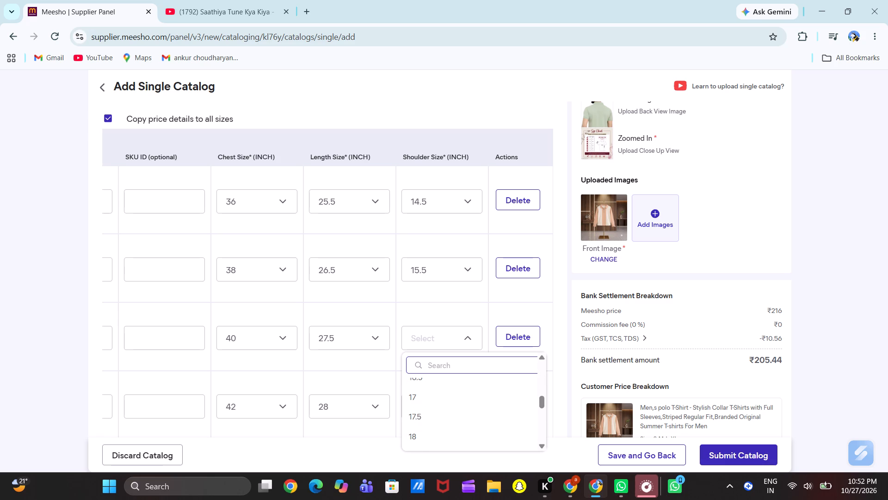
pyautogui.scroll(1, 422, 418)
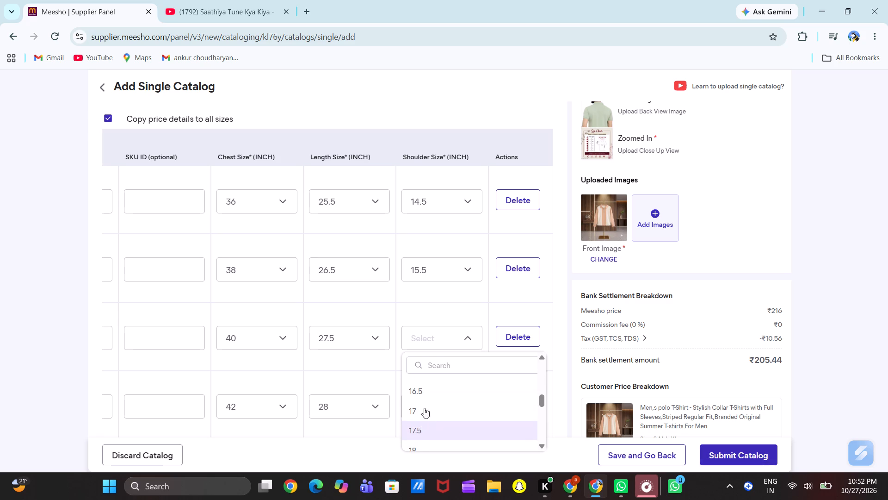
pyautogui.click(428, 395)
# Set the shoulder size for size XL to 18.5 inches.
pyautogui.click(432, 417)
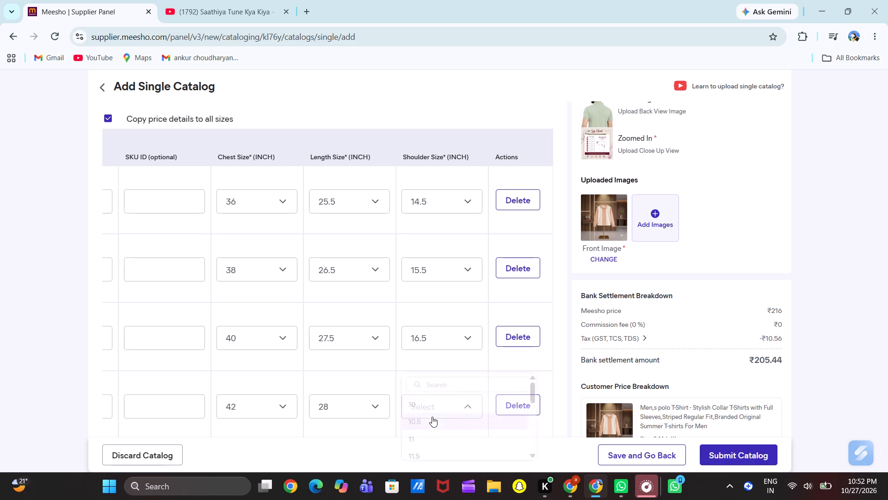
pyautogui.scroll(-3, 440, 420)
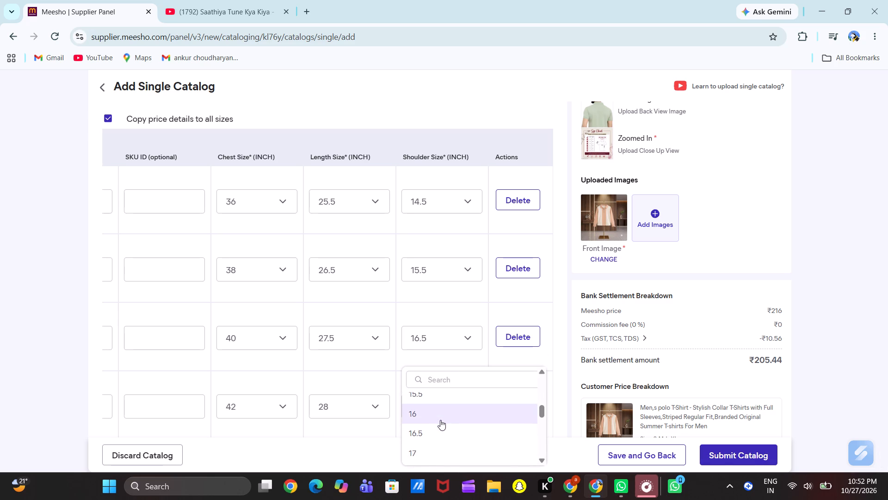
pyautogui.scroll(-3, 440, 420)
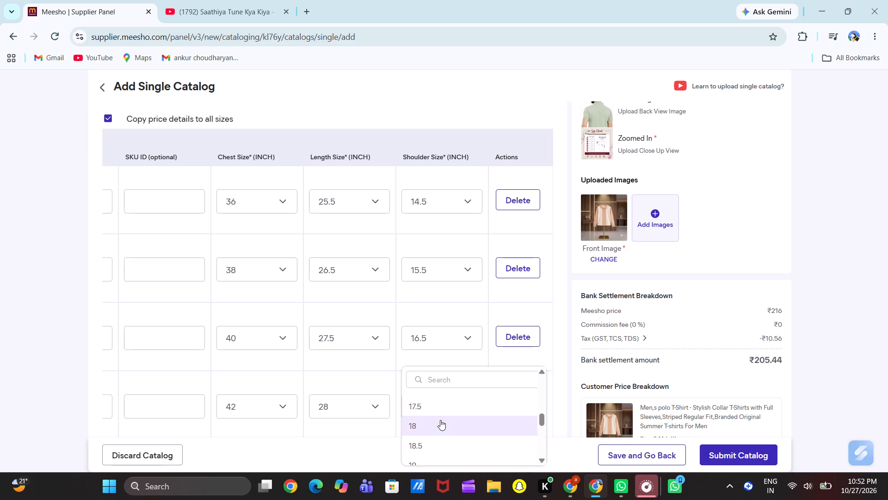
pyautogui.scroll(-1, 440, 420)
pyautogui.click(432, 428)
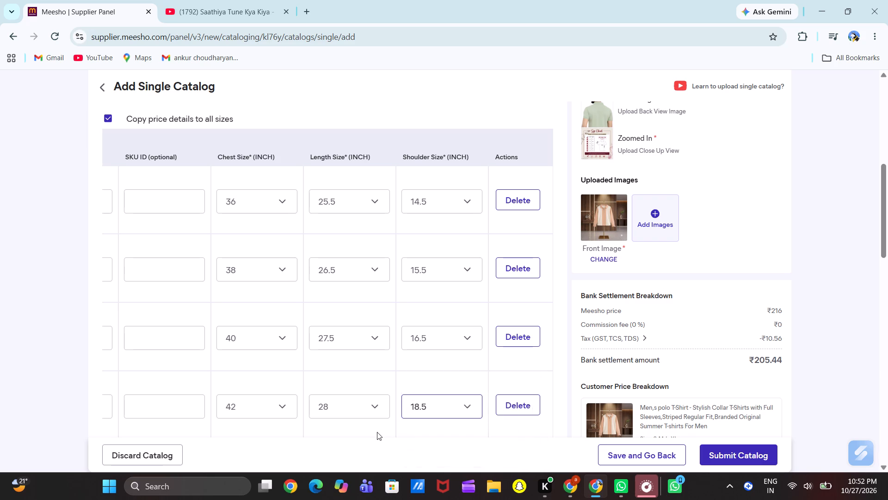
# Set the product color to Caramel Brown in the product details.
pyautogui.scroll(-3, 377, 432)
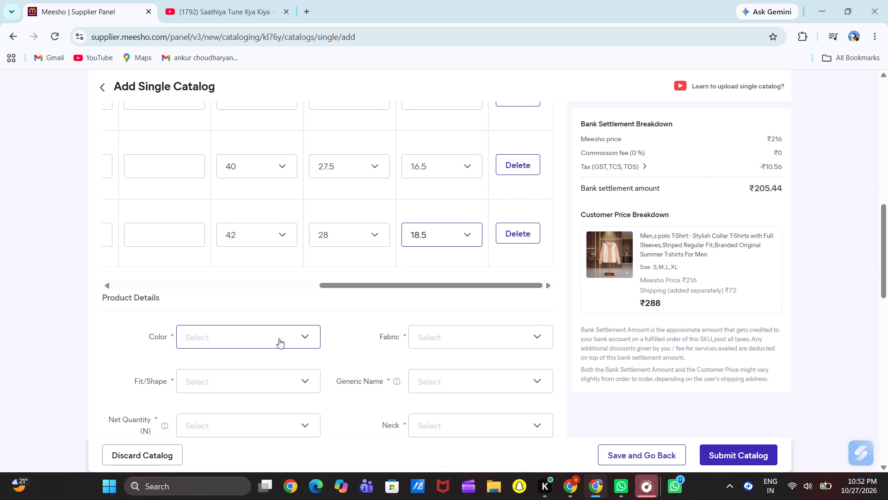
pyautogui.click(243, 343)
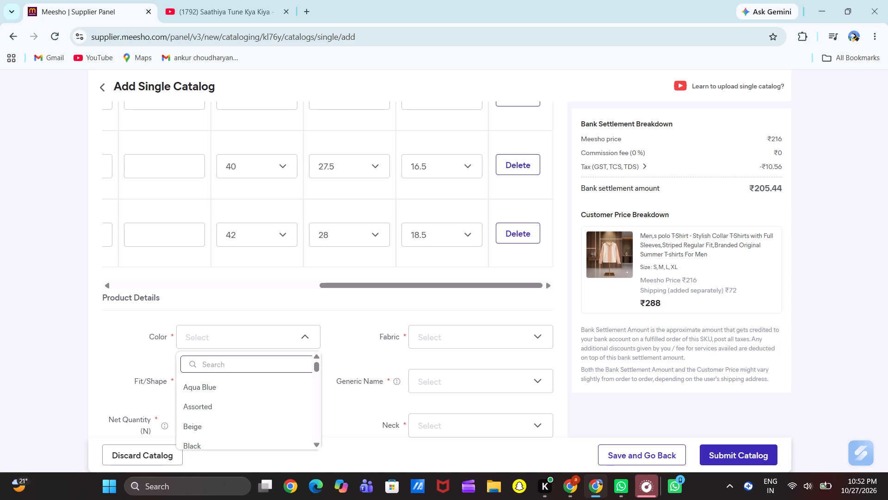
pyautogui.scroll(-3, 220, 362)
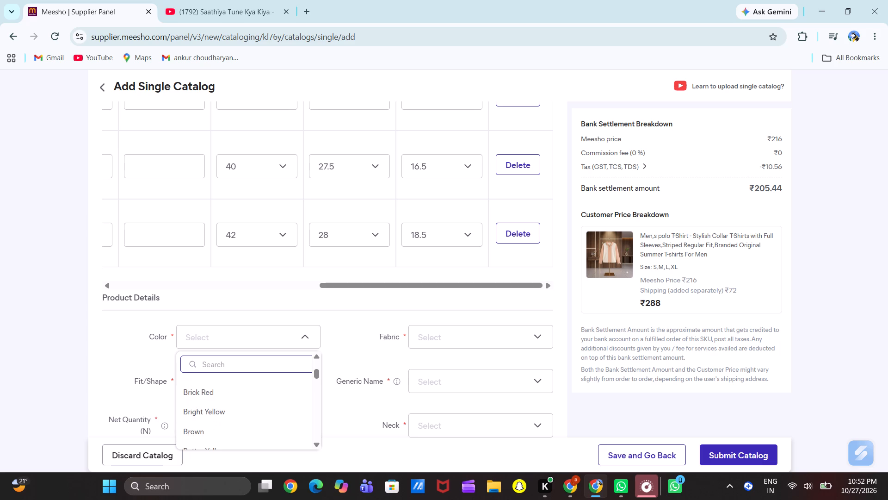
pyautogui.scroll(-6, 220, 362)
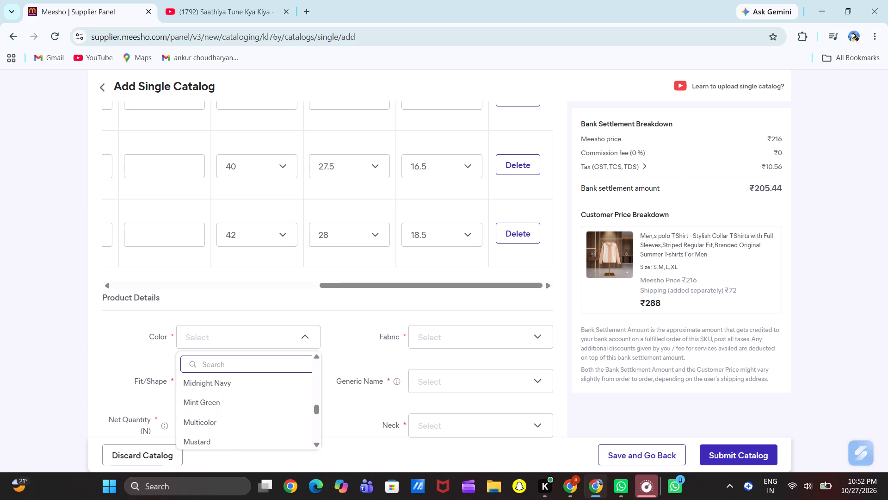
pyautogui.scroll(1, 220, 362)
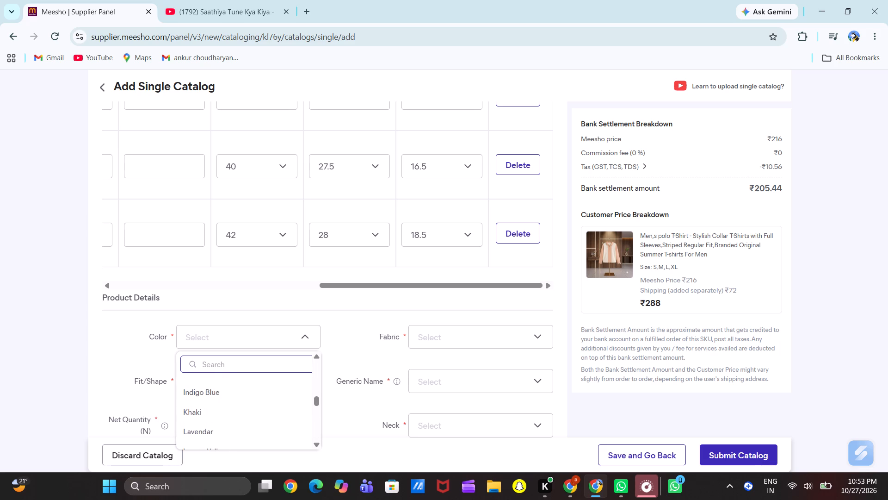
pyautogui.scroll(2, 220, 362)
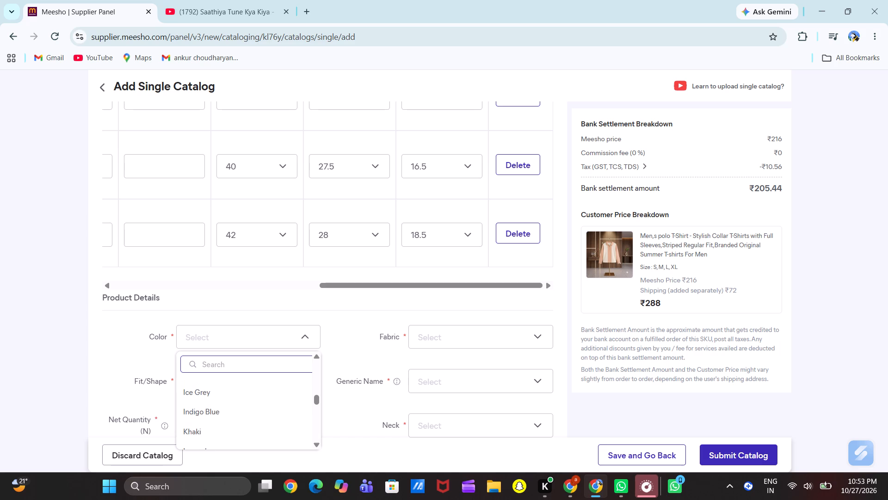
pyautogui.scroll(1, 220, 362)
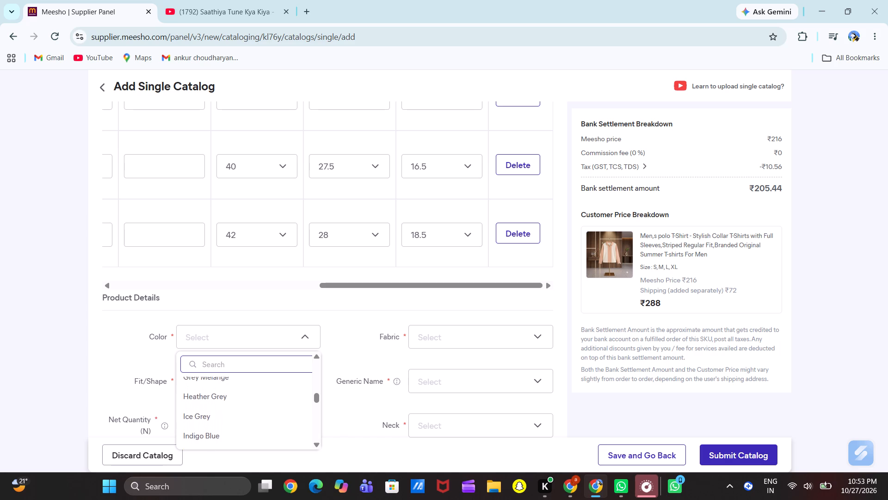
pyautogui.scroll(2, 220, 362)
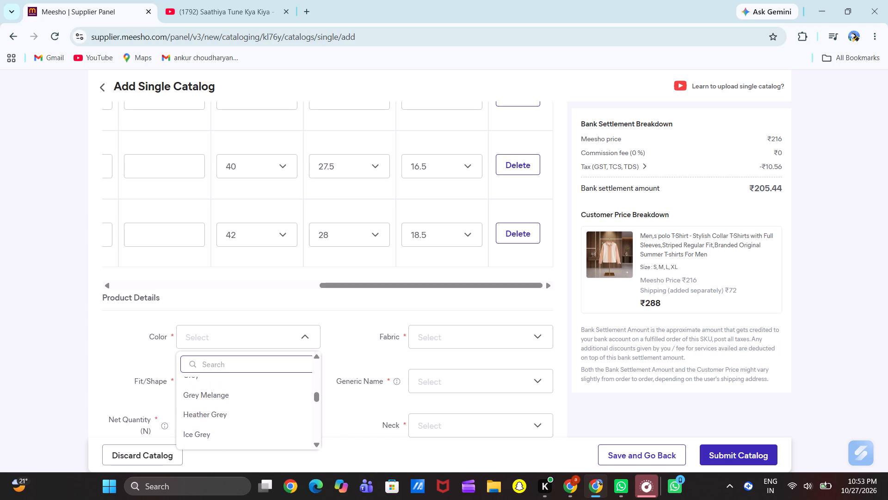
pyautogui.scroll(2, 220, 362)
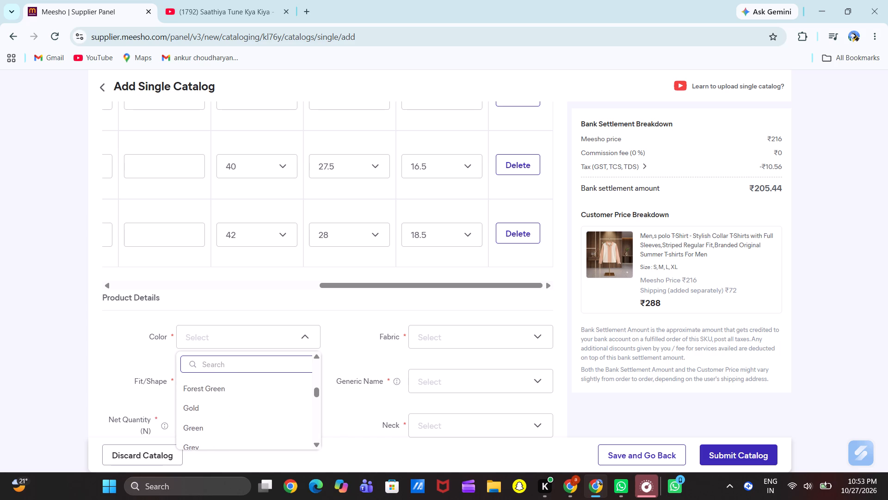
pyautogui.scroll(1, 220, 362)
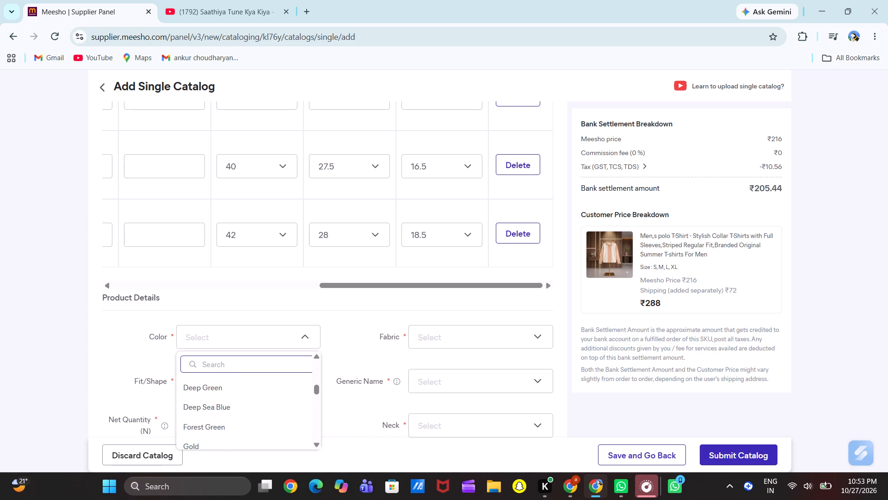
pyautogui.scroll(2, 220, 362)
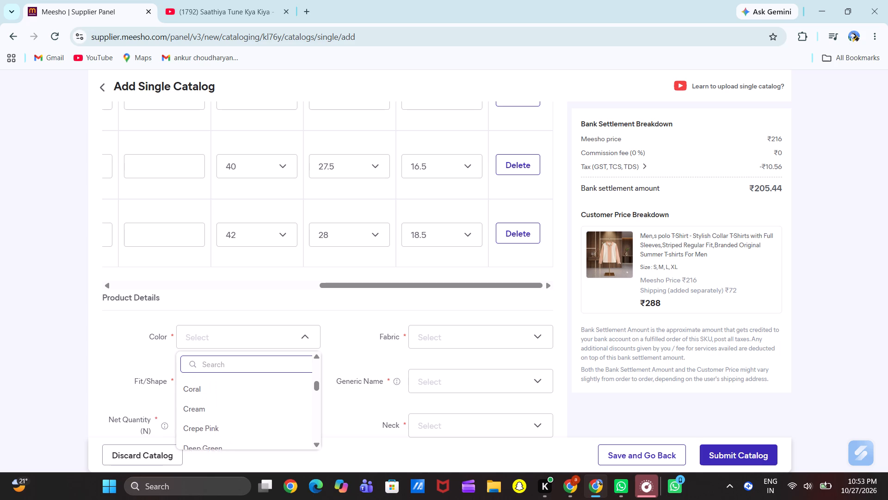
pyautogui.scroll(3, 220, 362)
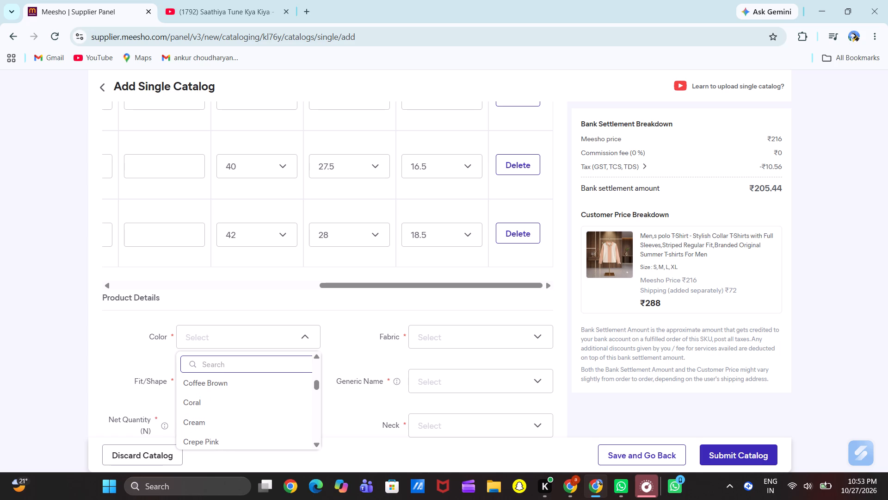
pyautogui.scroll(1, 220, 362)
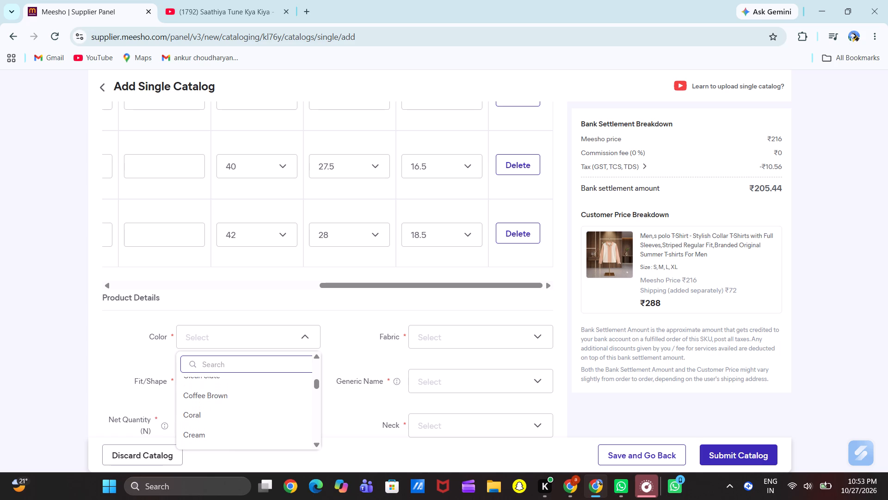
pyautogui.scroll(1, 220, 362)
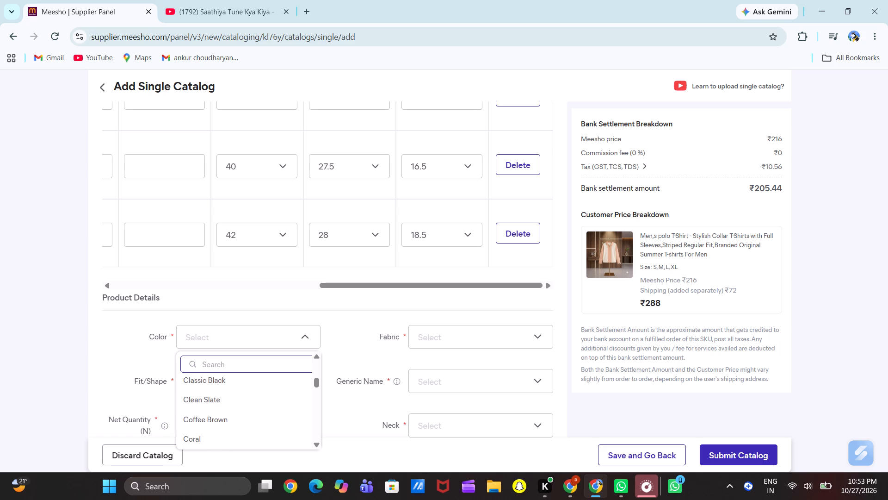
pyautogui.scroll(3, 220, 362)
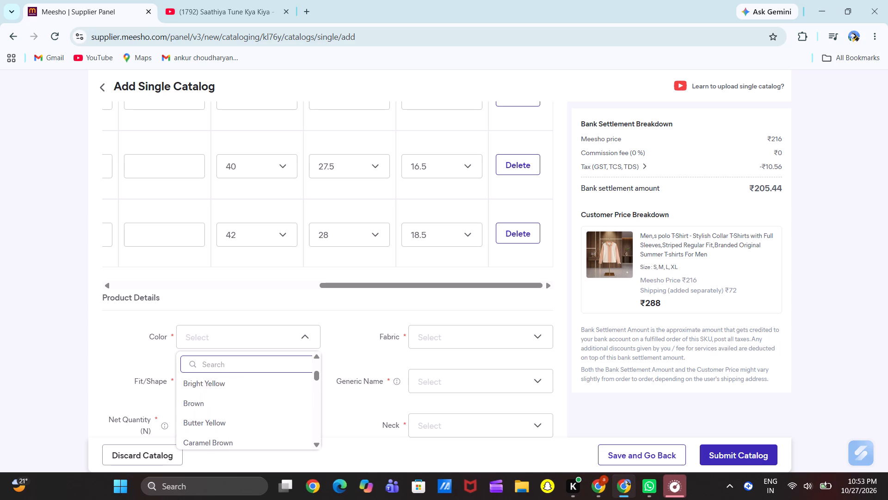
pyautogui.scroll(3, 220, 362)
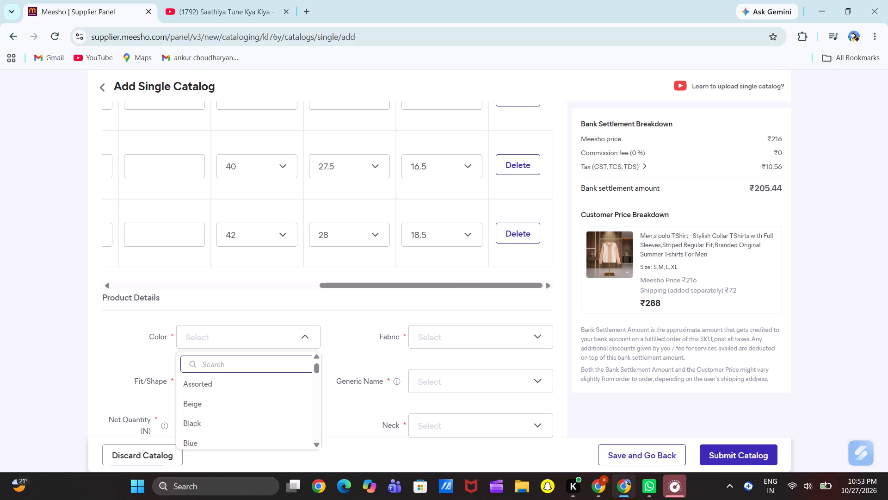
pyautogui.scroll(2, 220, 362)
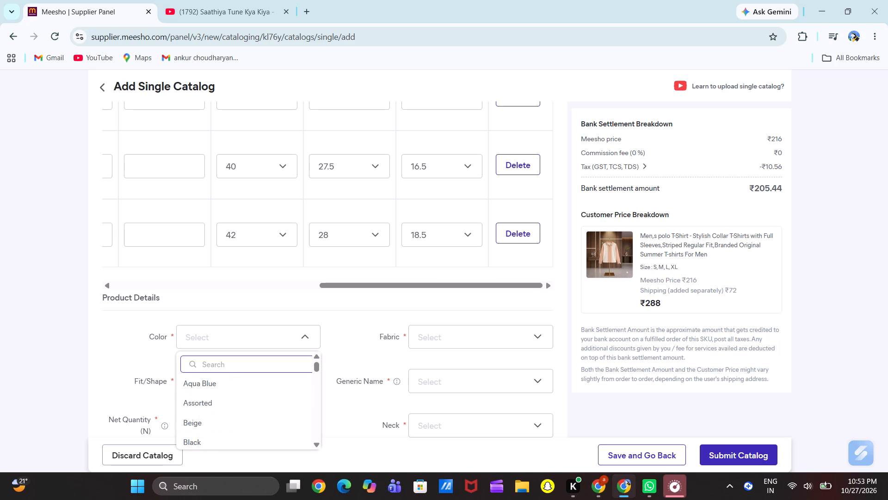
pyautogui.scroll(-4, 220, 362)
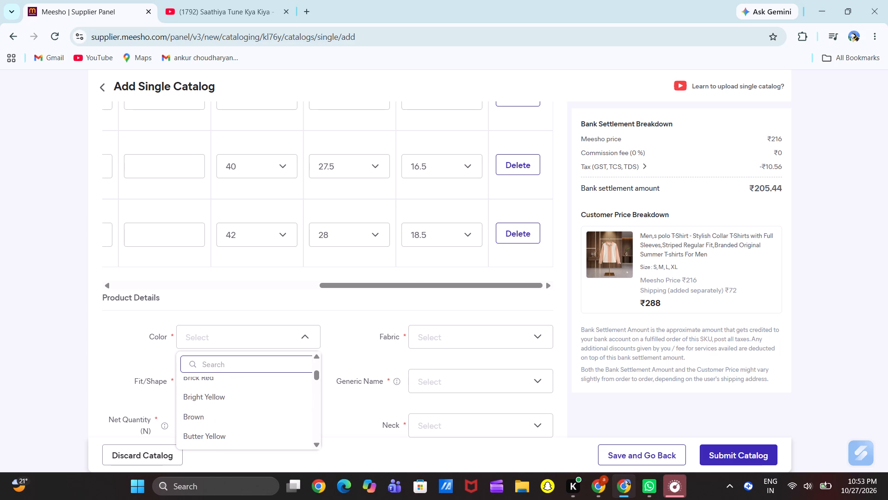
pyautogui.scroll(-2, 220, 362)
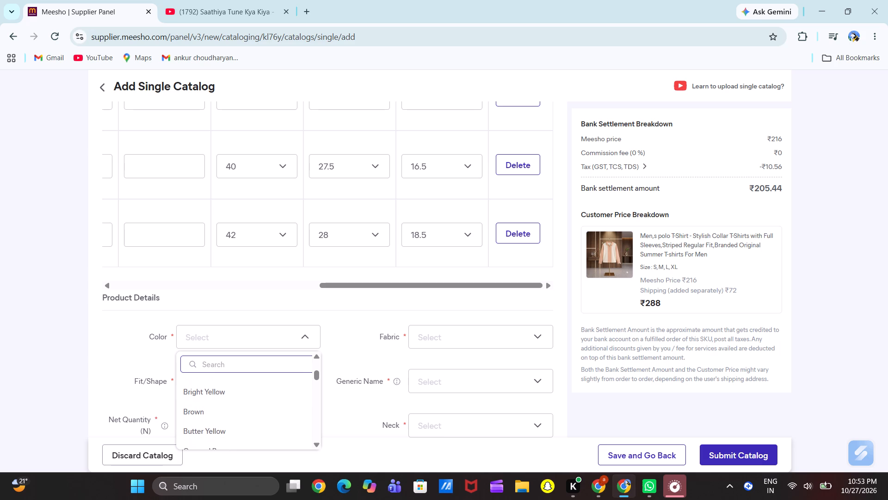
pyautogui.scroll(-1, 220, 362)
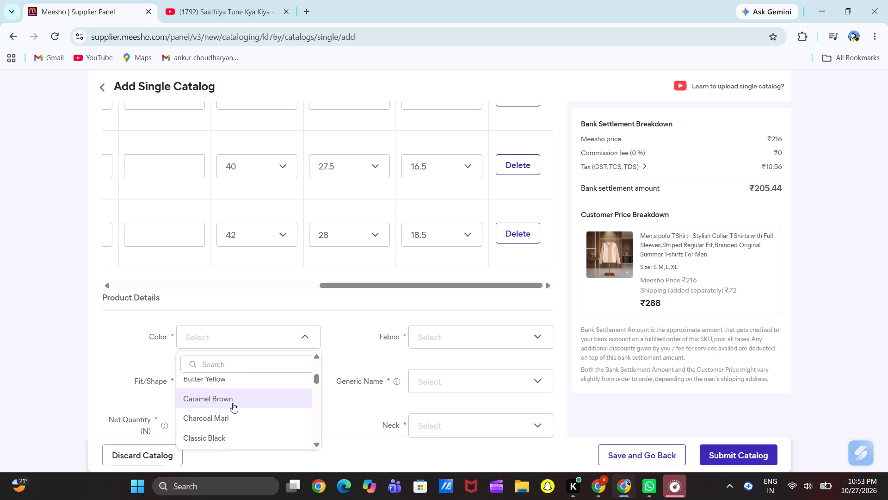
pyautogui.click(233, 403)
# Set the product fabric to Cotton in the product details.
pyautogui.click(448, 337)
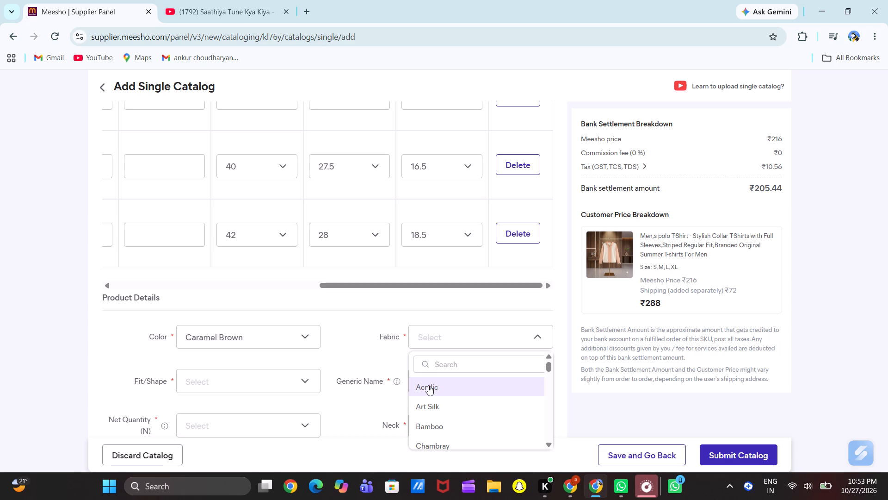
pyautogui.scroll(-1, 438, 415)
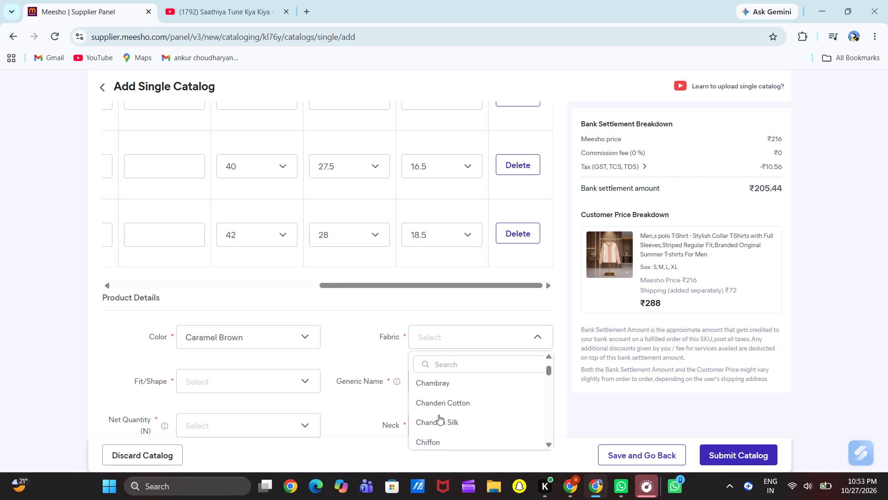
pyautogui.scroll(-1, 438, 415)
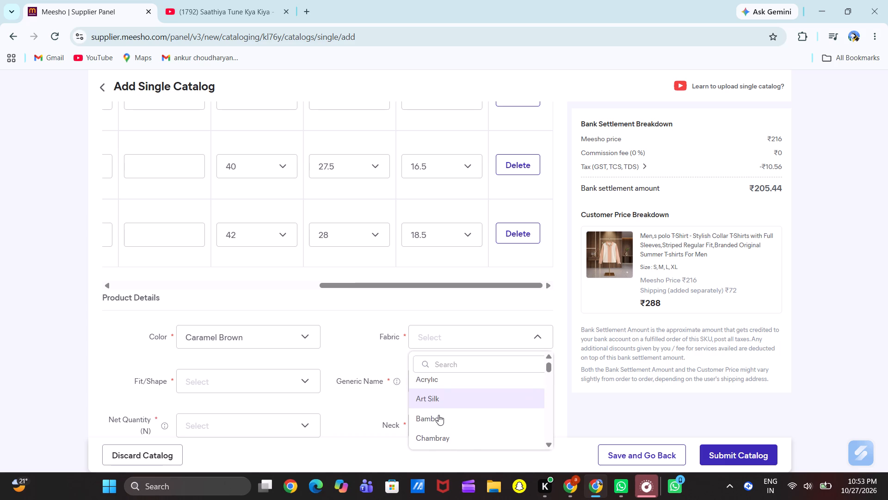
pyautogui.scroll(-1, 438, 415)
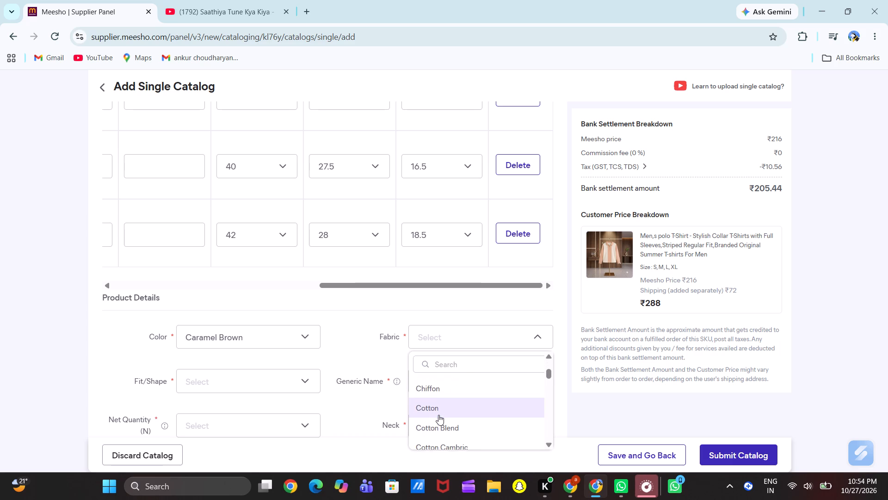
pyautogui.click(445, 404)
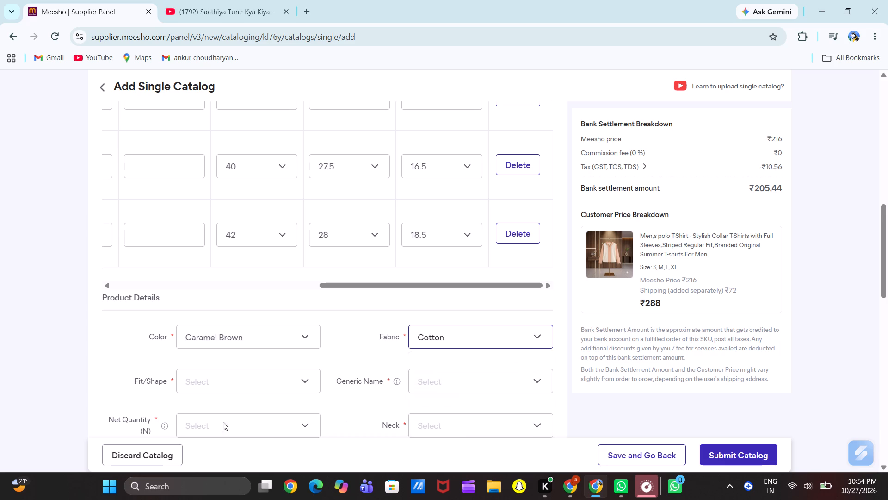
# Set the T-shirt's fit/shape to Regular in the product details.
pyautogui.click(251, 380)
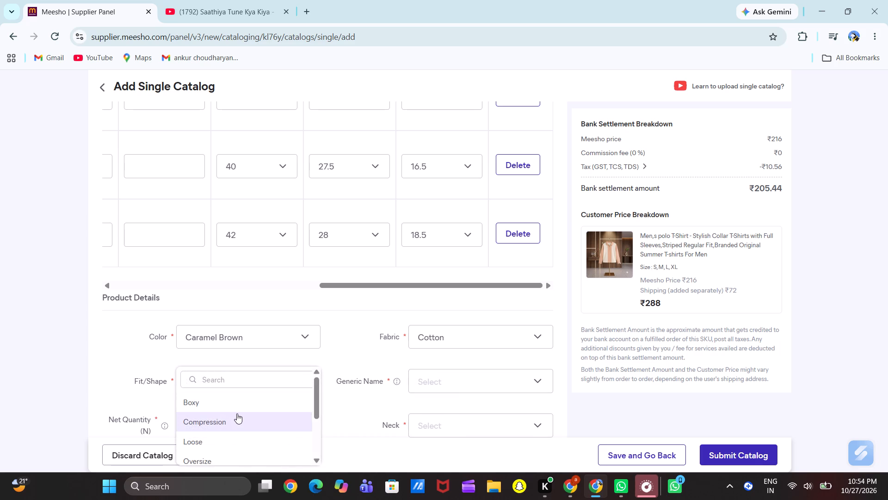
pyautogui.scroll(-2, 237, 413)
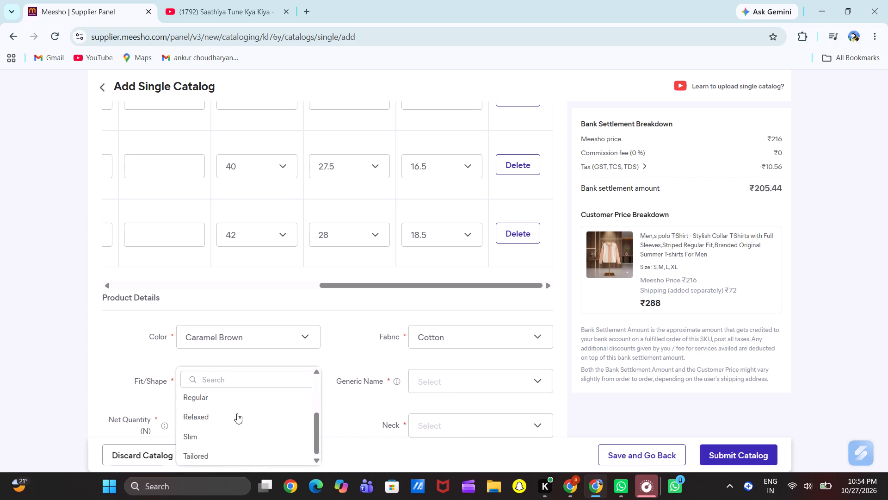
pyautogui.click(215, 399)
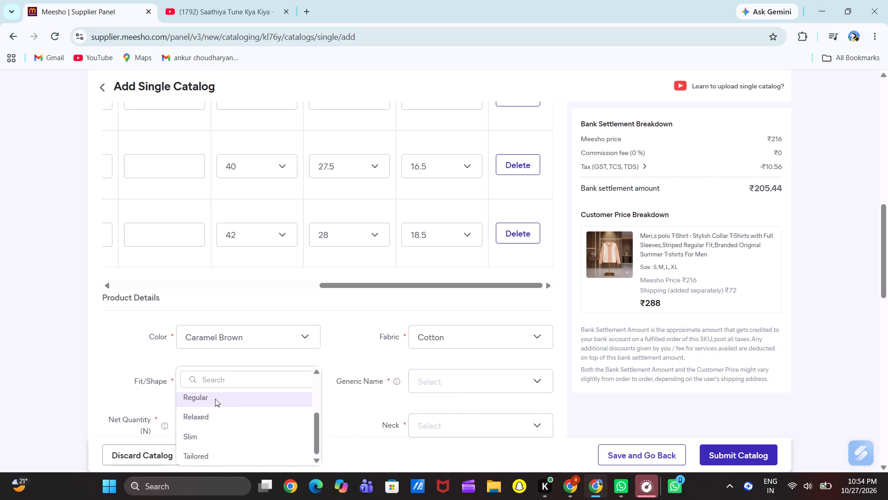
# Set the generic name to Tshirts in the product details.
pyautogui.click(419, 379)
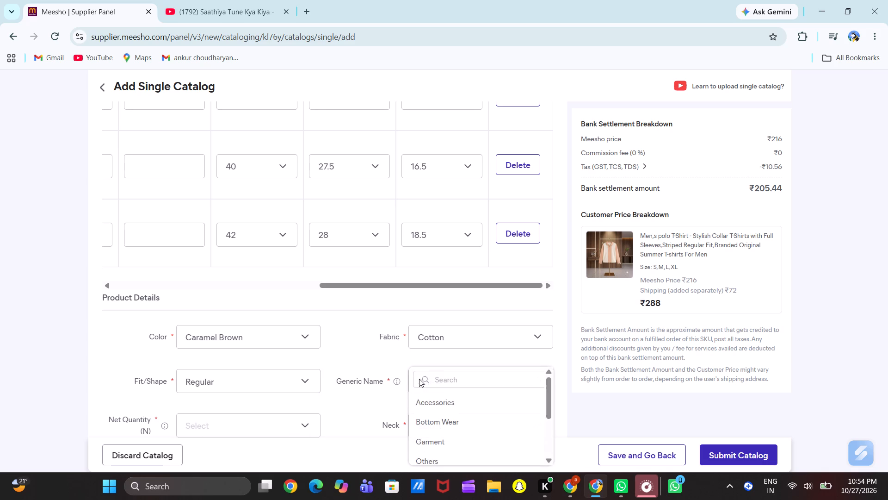
pyautogui.scroll(-1, 442, 412)
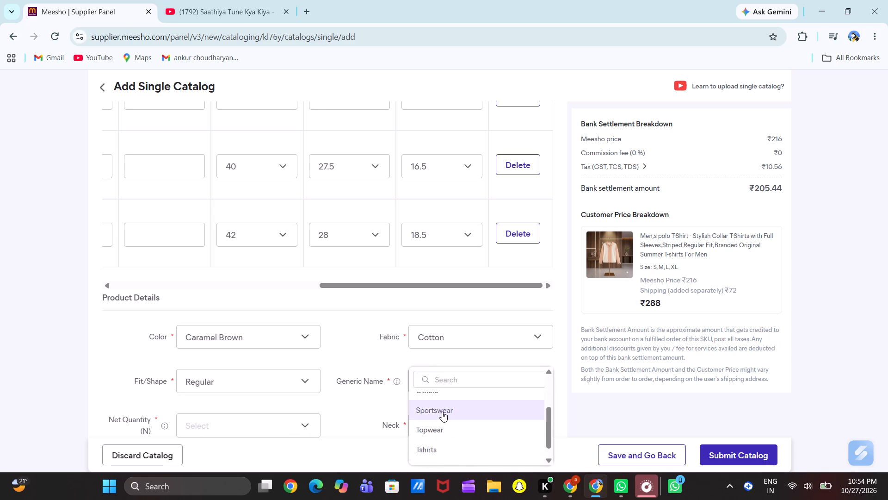
pyautogui.scroll(-1, 442, 412)
pyautogui.click(429, 430)
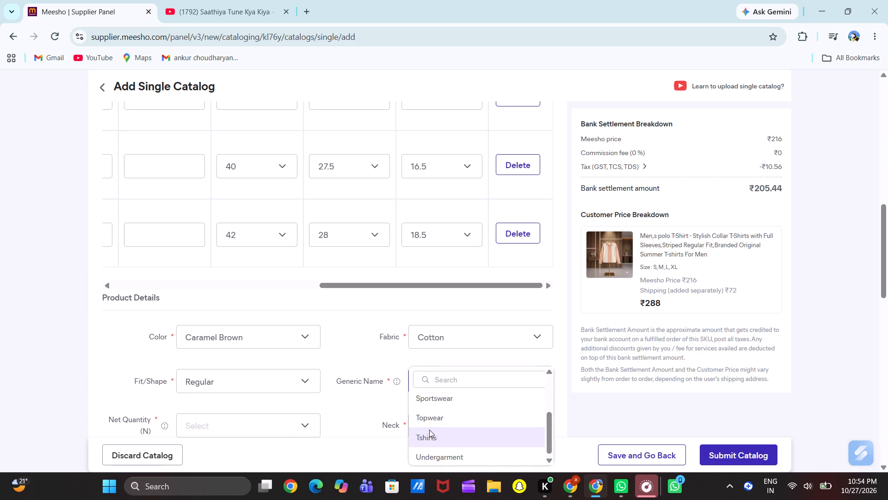
# Set the net quantity (N) to 1 in the product details.
pyautogui.click(238, 415)
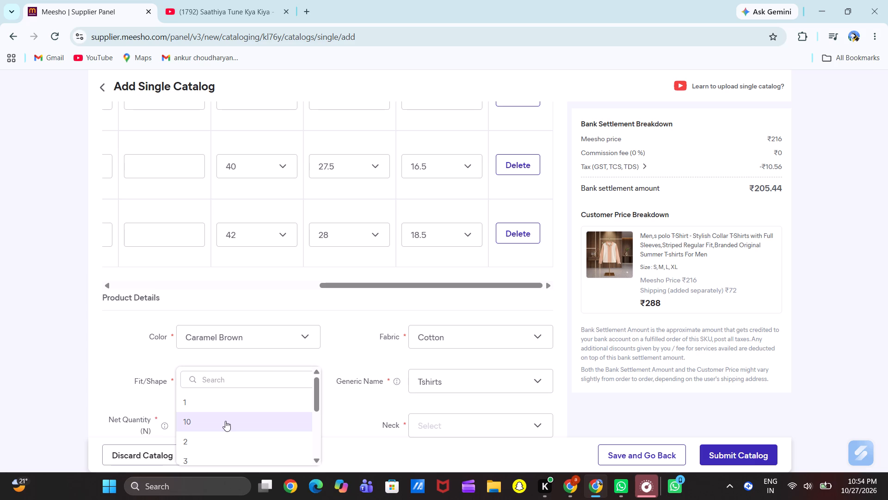
pyautogui.click(223, 401)
# Set the neck style to Polo in the product details.
pyautogui.click(445, 419)
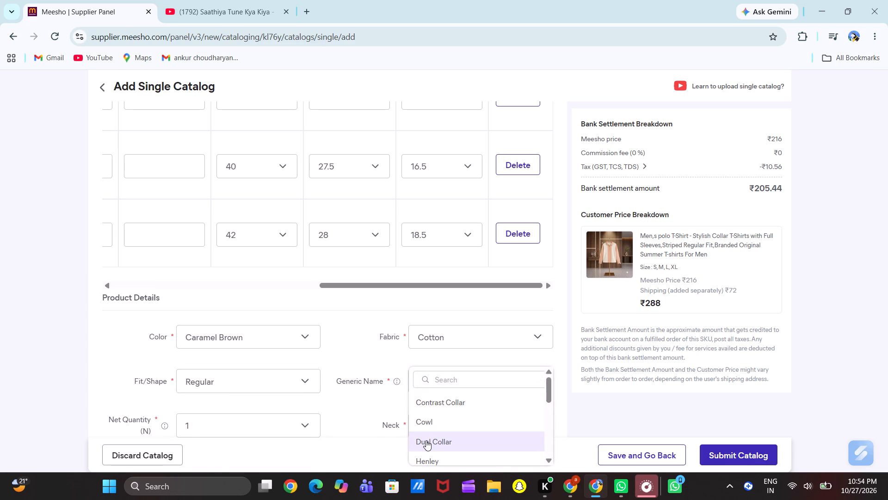
pyautogui.click(438, 425)
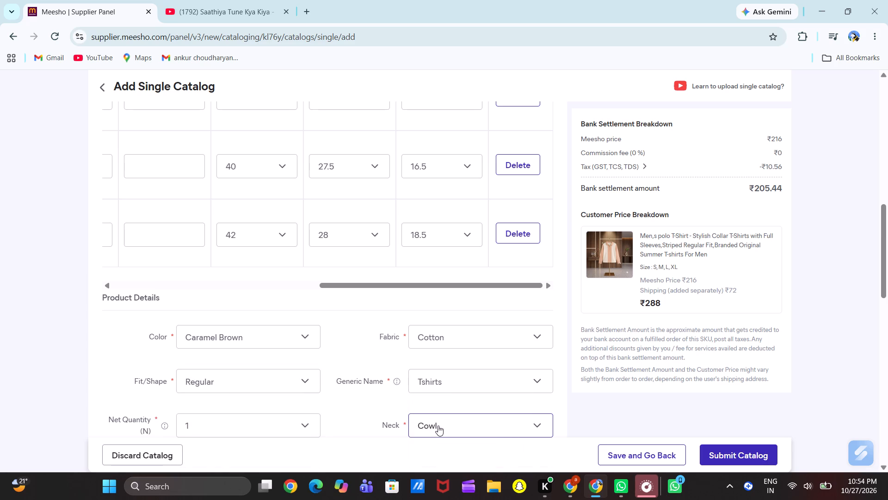
pyautogui.scroll(-2, 389, 430)
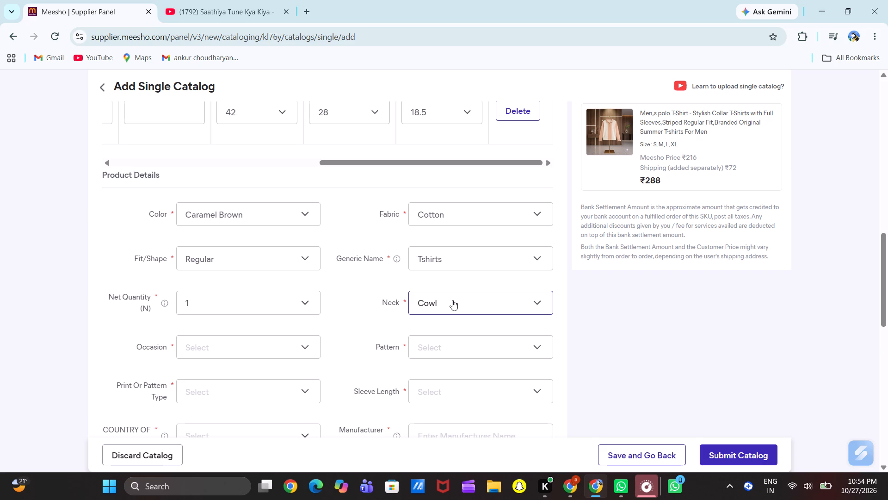
pyautogui.click(535, 299)
pyautogui.scroll(-1, 447, 374)
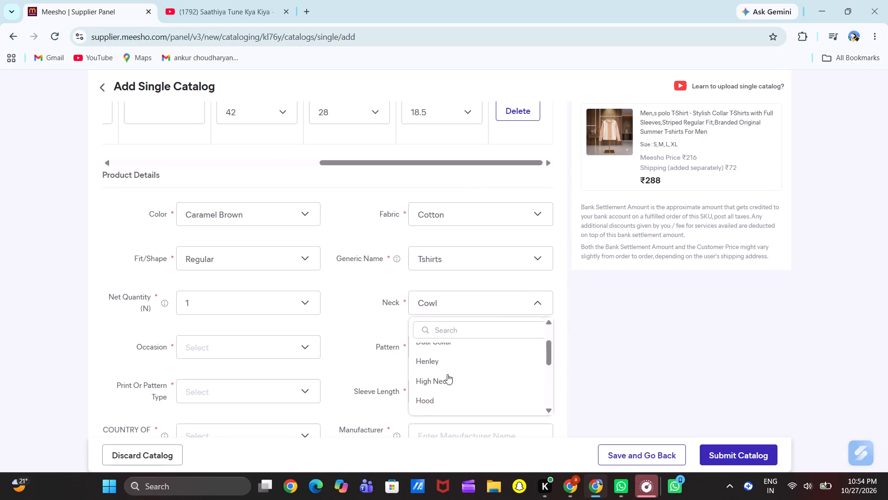
pyautogui.scroll(-2, 447, 374)
pyautogui.click(447, 374)
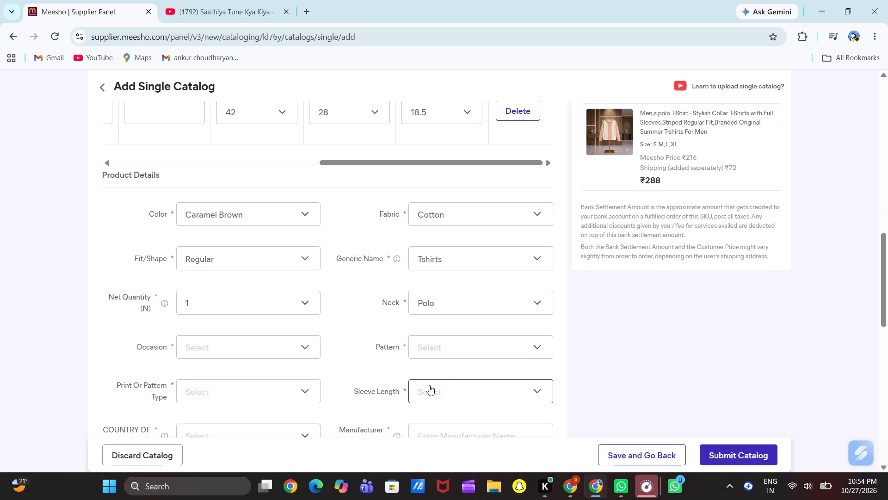
# Set the product pattern to Colorblocked in the product details.
pyautogui.click(437, 339)
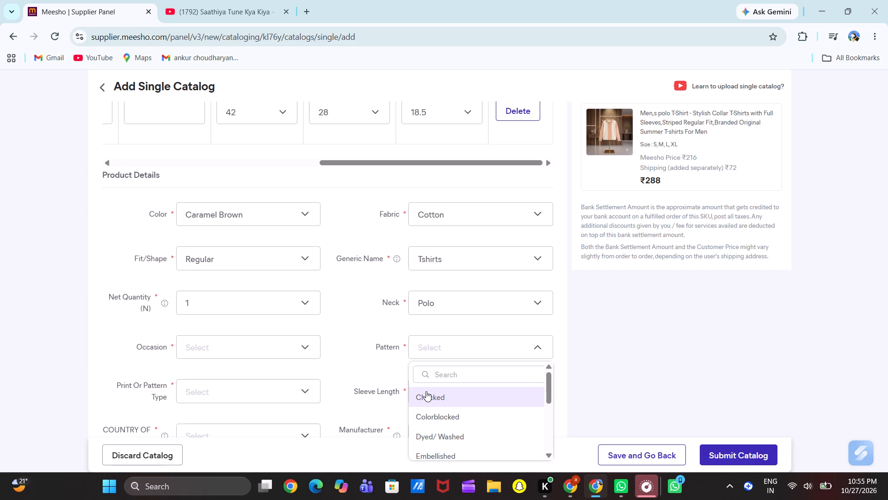
pyautogui.scroll(-1, 466, 400)
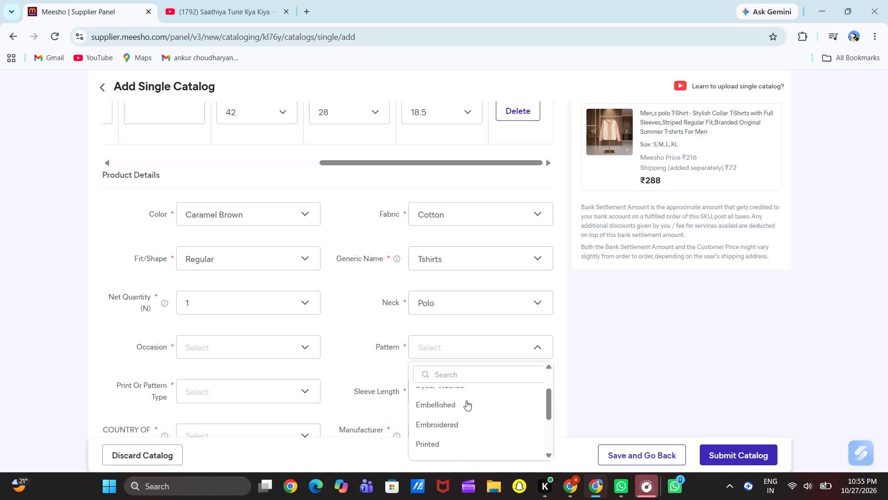
pyautogui.scroll(-2, 466, 400)
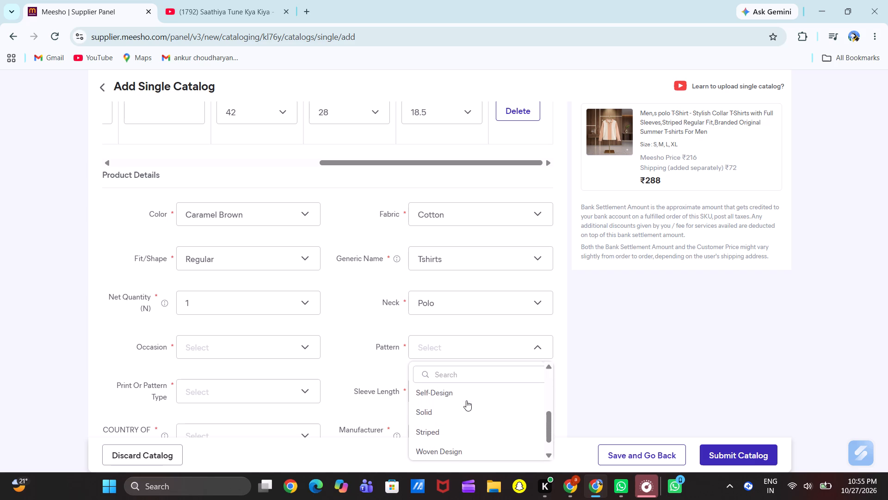
pyautogui.scroll(-1, 466, 400)
pyautogui.scroll(2, 466, 400)
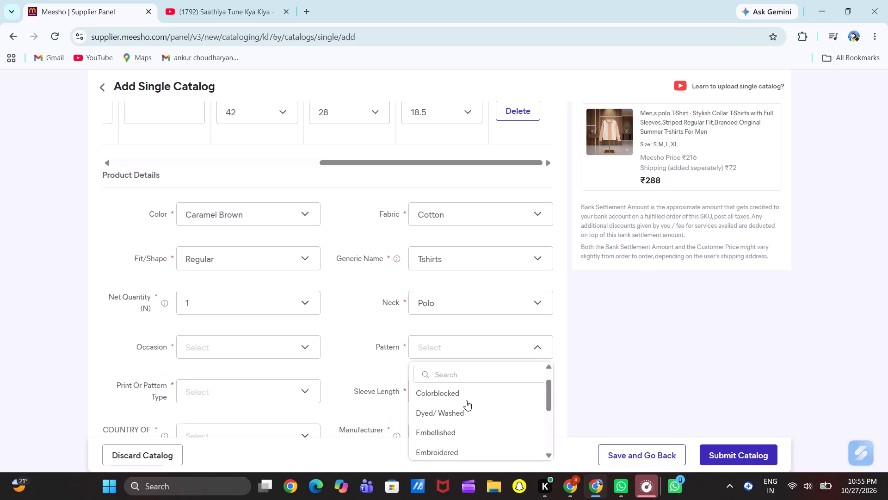
pyautogui.scroll(1, 466, 400)
pyautogui.click(441, 417)
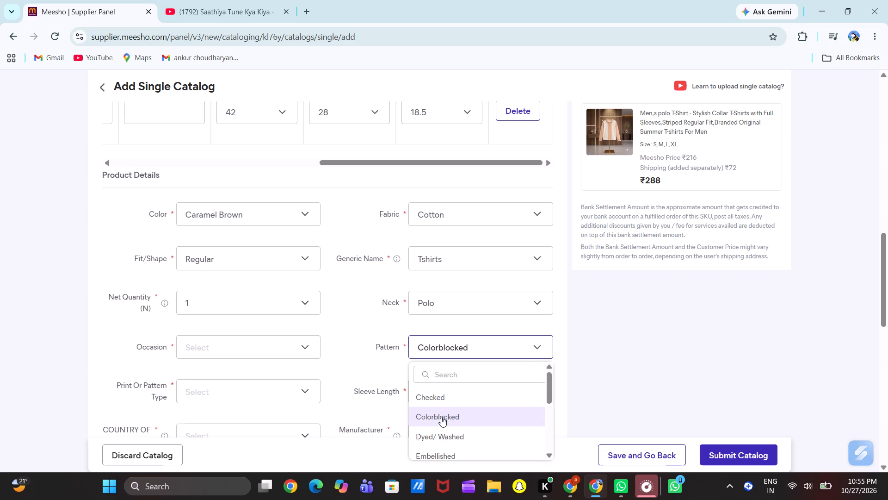
# Set the occasion to Casual in the product details.
pyautogui.click(237, 351)
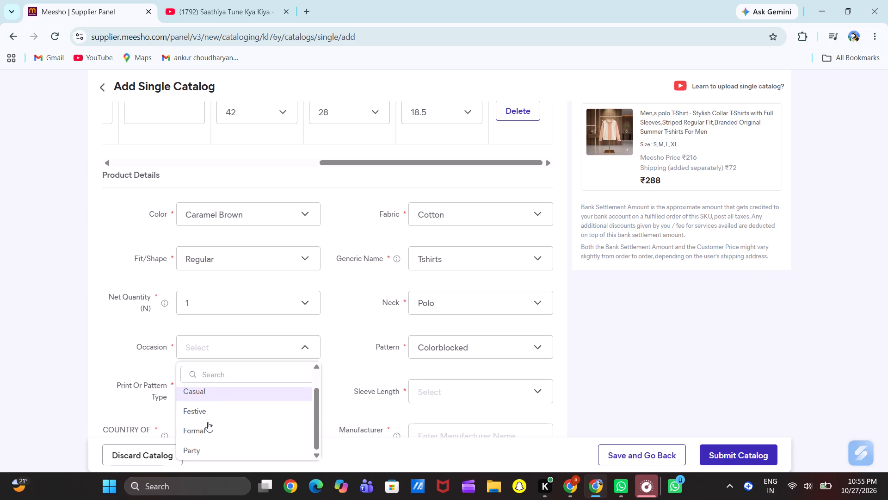
pyautogui.click(234, 347)
pyautogui.click(233, 347)
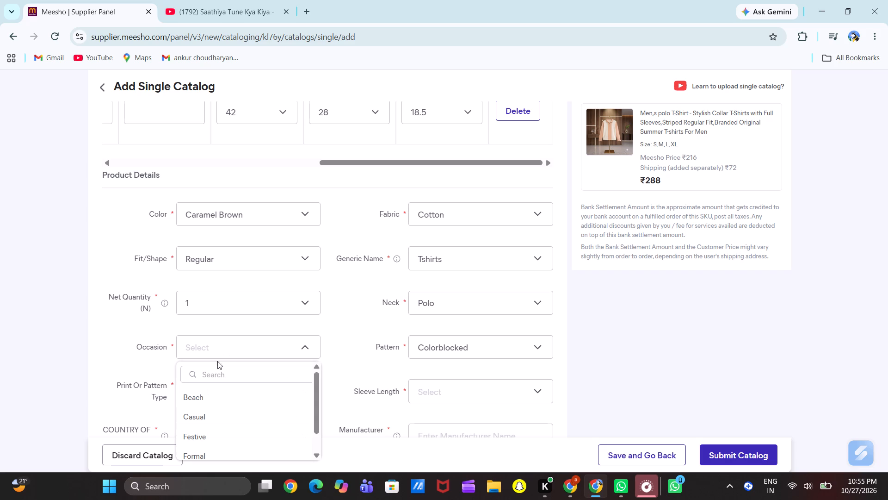
pyautogui.click(204, 417)
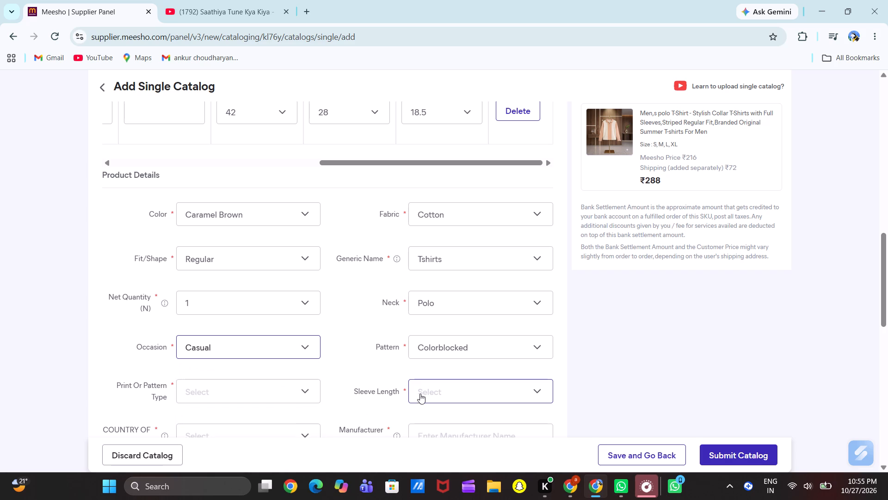
# Set the print or pattern type to Colorblocked in the product details.
pyautogui.click(252, 394)
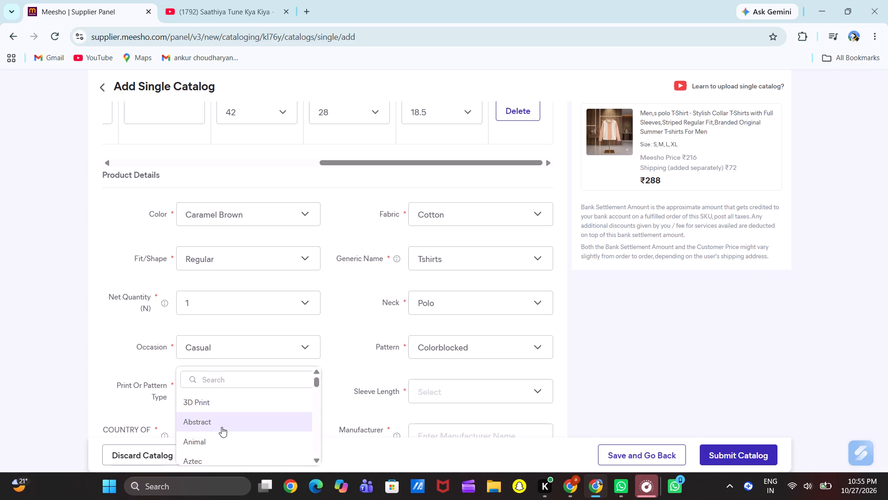
pyautogui.scroll(-2, 235, 427)
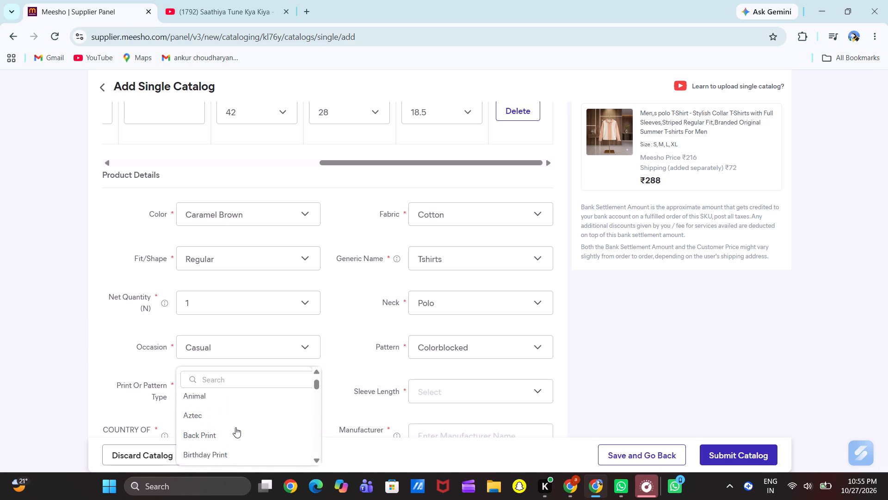
pyautogui.scroll(-3, 235, 427)
pyautogui.scroll(1, 235, 427)
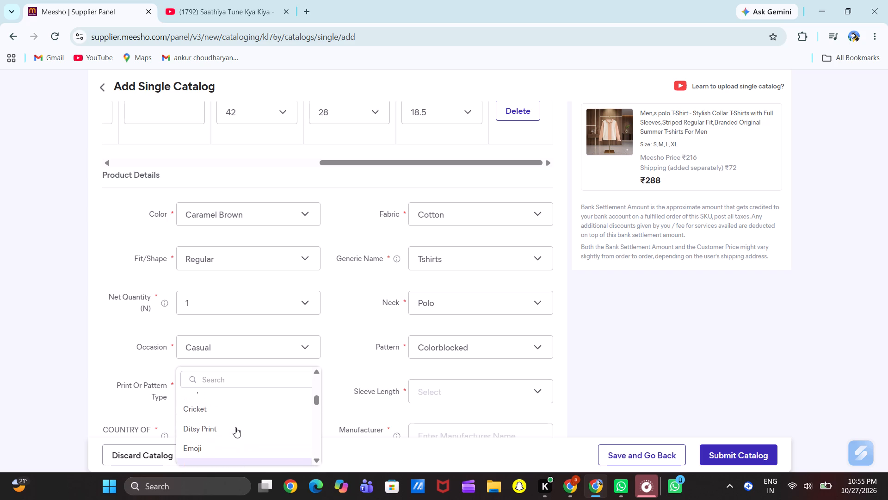
pyautogui.scroll(3, 235, 427)
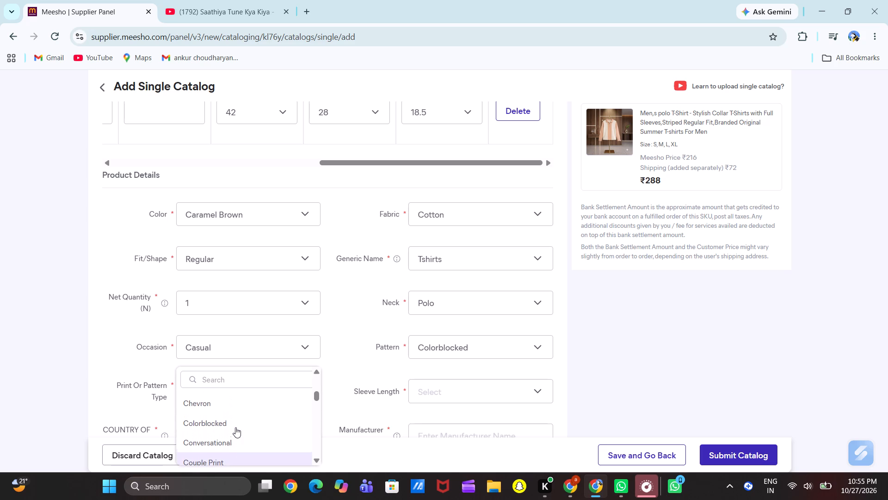
pyautogui.scroll(1, 235, 427)
pyautogui.click(222, 425)
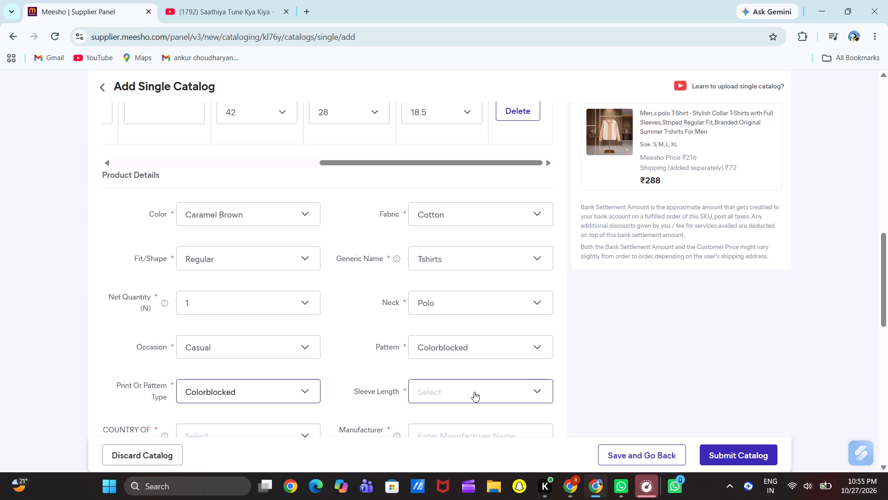
# Set the sleeve length to Long Sleeves in the product details.
pyautogui.click(474, 392)
pyautogui.click(454, 401)
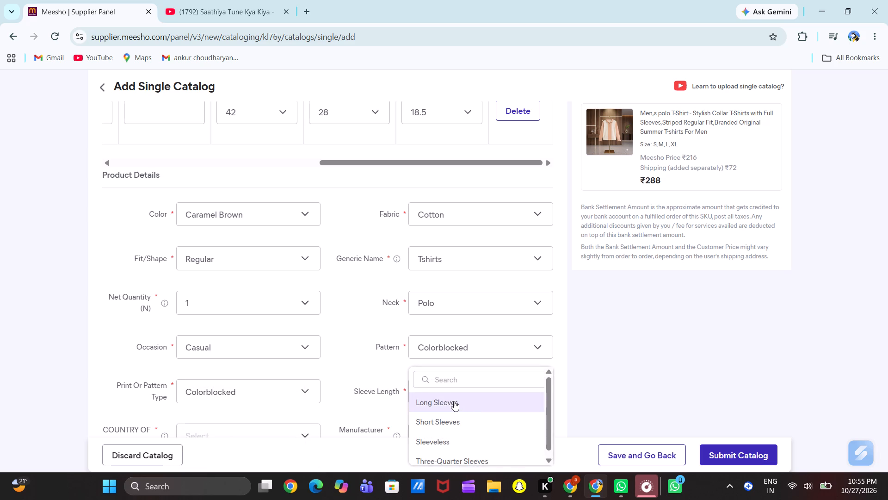
# Set the country of origin to India in the product details.
pyautogui.scroll(-2, 391, 410)
pyautogui.click(204, 305)
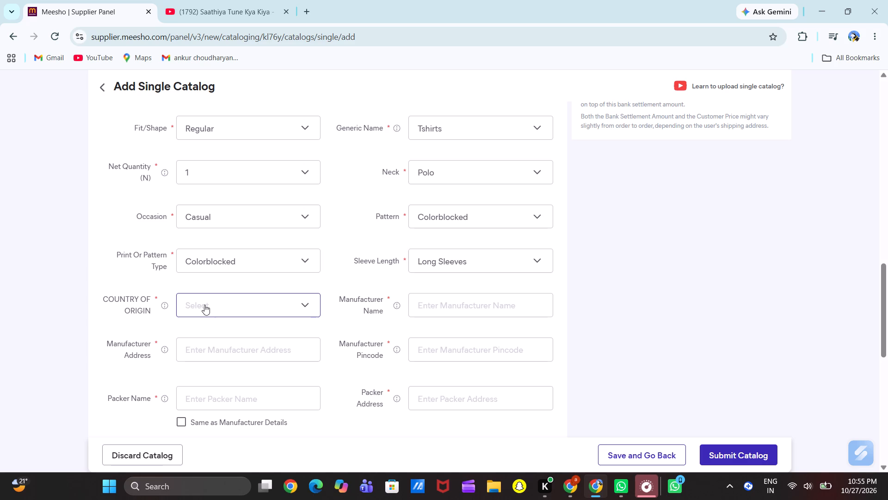
pyautogui.click(206, 353)
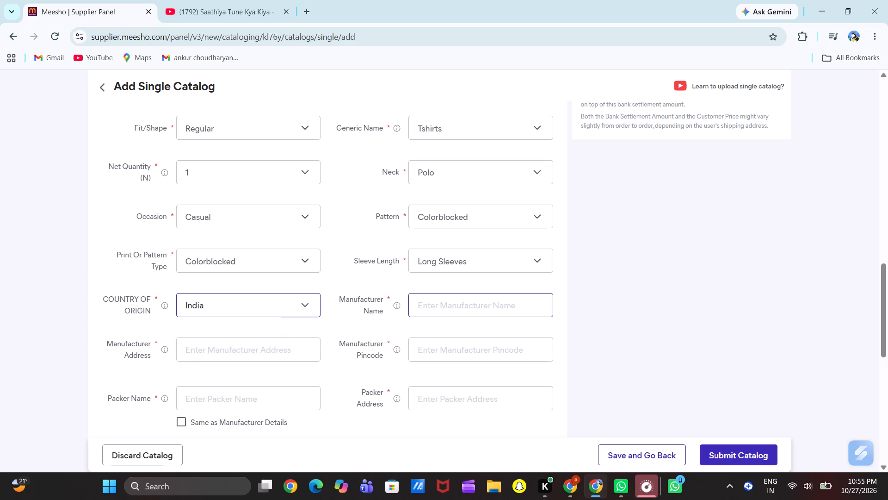
# Fill in the manufacturer name and manufacturer address with the saved manufacturer details.
pyautogui.click(442, 309)
pyautogui.click(503, 343)
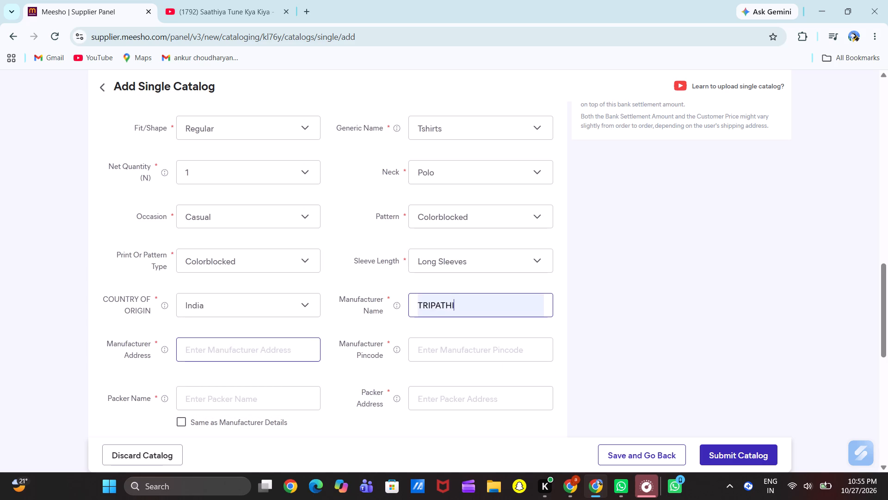
pyautogui.click(248, 349)
pyautogui.press('s')
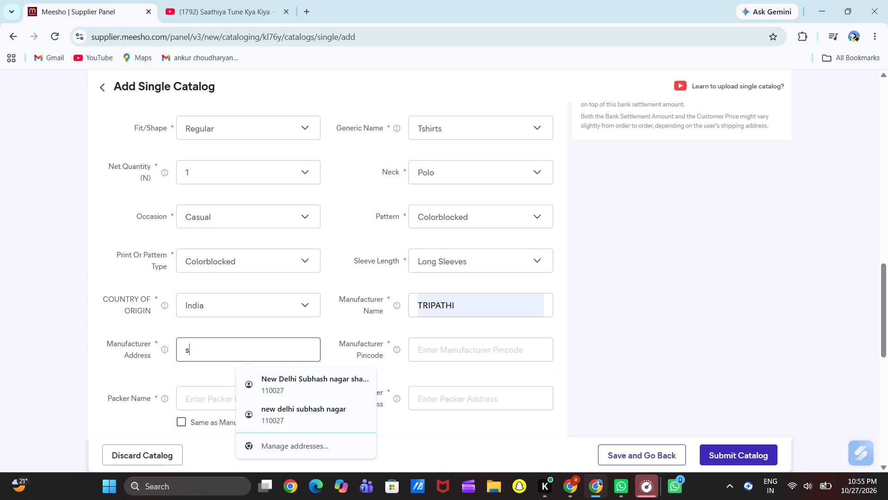
pyautogui.click(264, 375)
# Enter the manufacturer pincode in the product details.
pyautogui.click(462, 358)
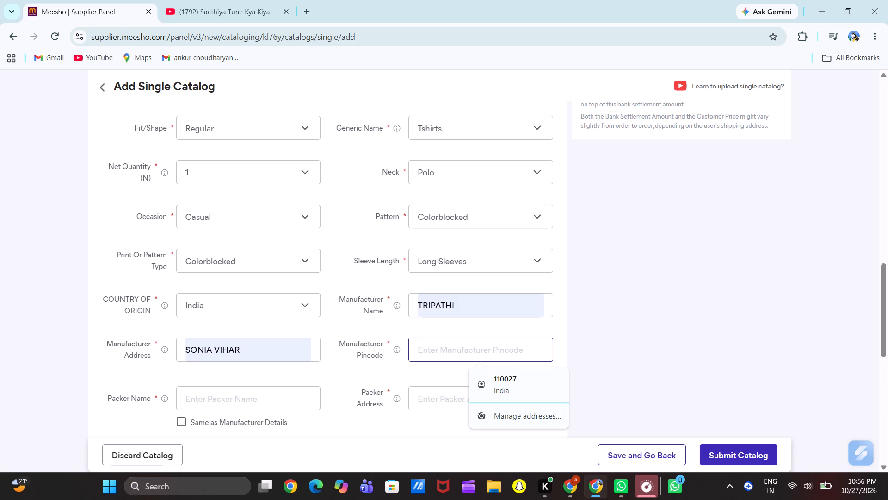
pyautogui.press('9')
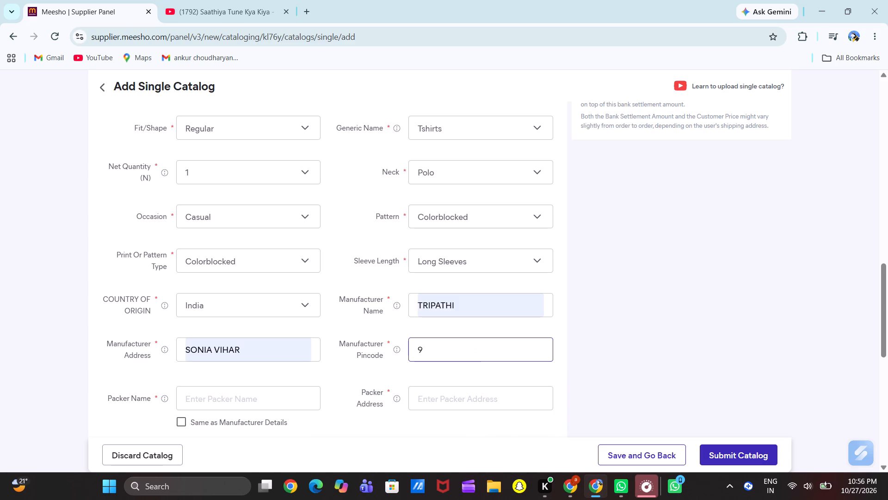
pyautogui.press('BackSpace')
pyautogui.press('BackSpace')
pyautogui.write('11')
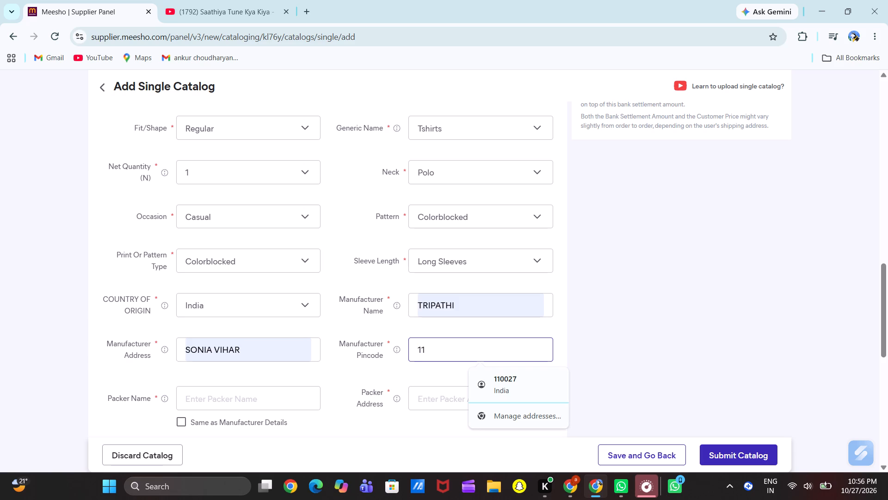
# Finish entering the remaining digits of the manufacturer pincode in the product details.
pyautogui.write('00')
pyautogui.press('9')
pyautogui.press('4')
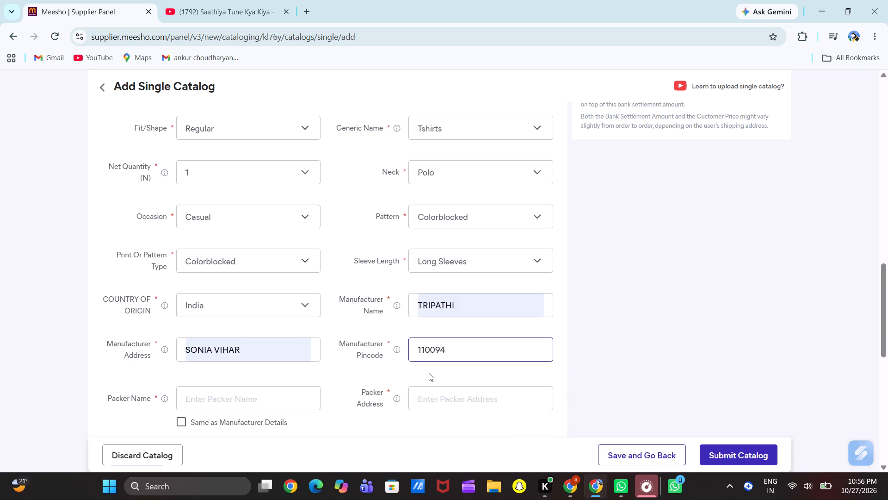
# Fill in the packer name and packer address with the saved packer details.
pyautogui.click(222, 400)
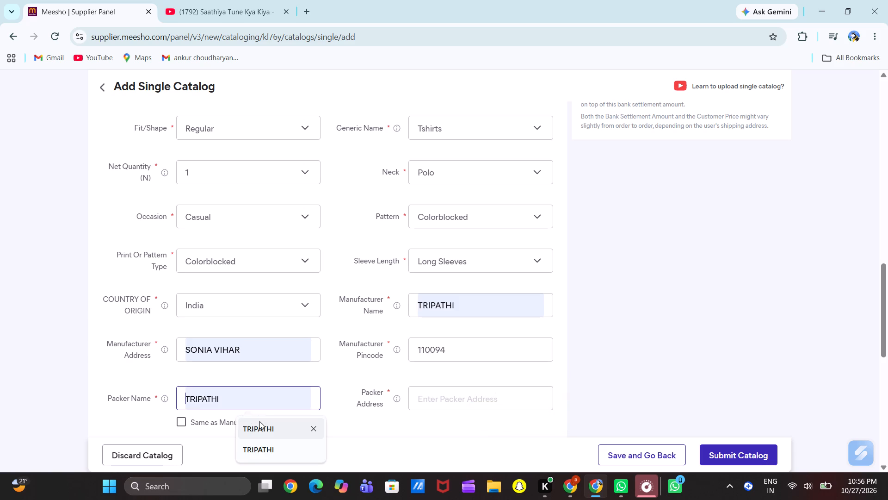
pyautogui.click(259, 421)
pyautogui.click(447, 398)
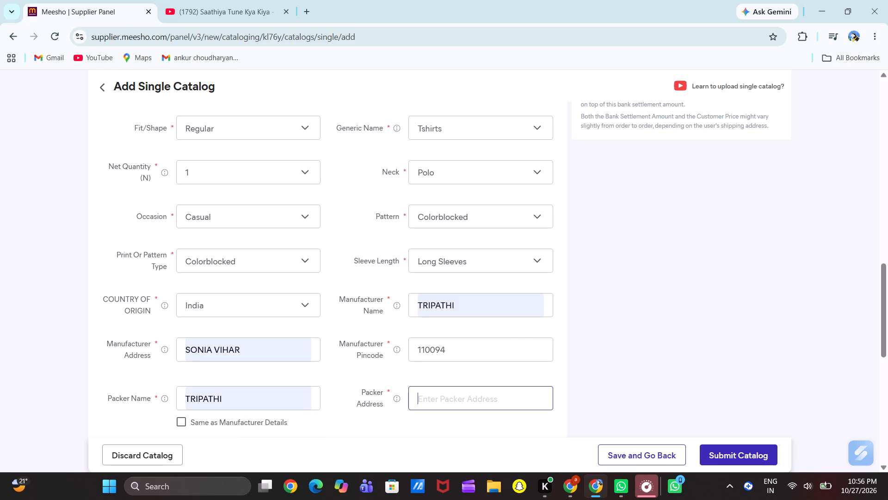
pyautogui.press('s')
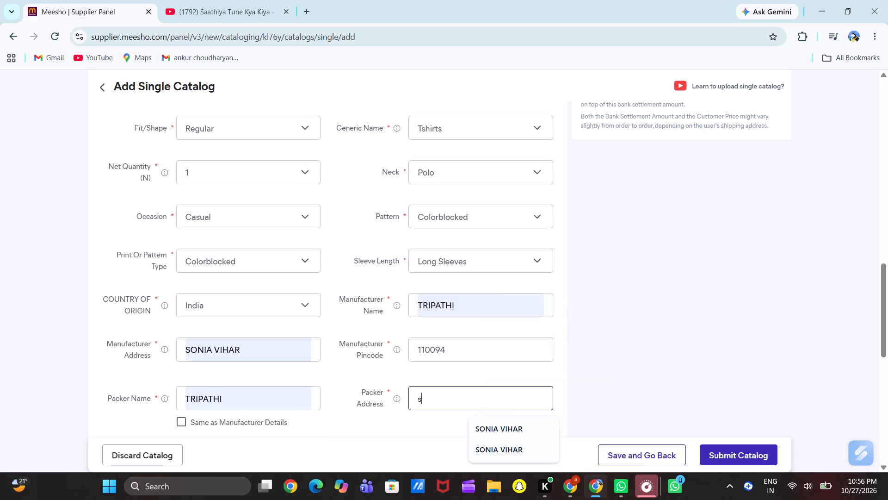
pyautogui.click(510, 428)
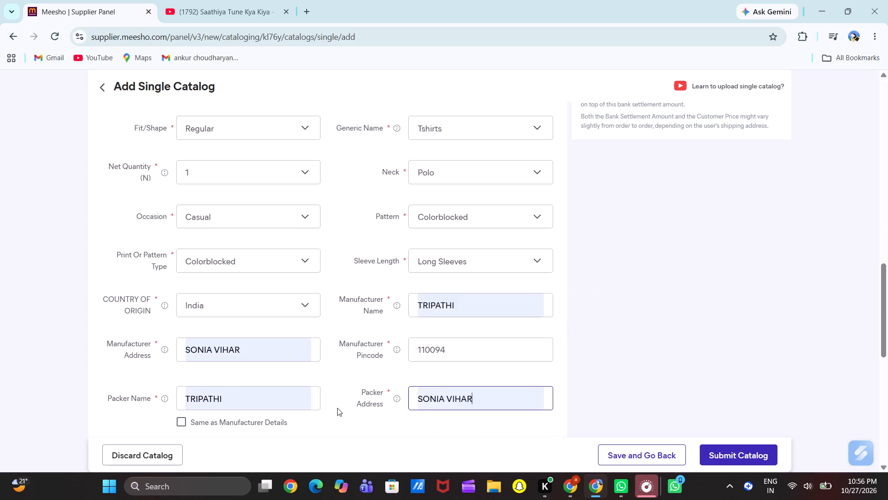
# Enter the packer pincode in the product details, using the same pincode as the manufacturer.
pyautogui.scroll(-3, 337, 408)
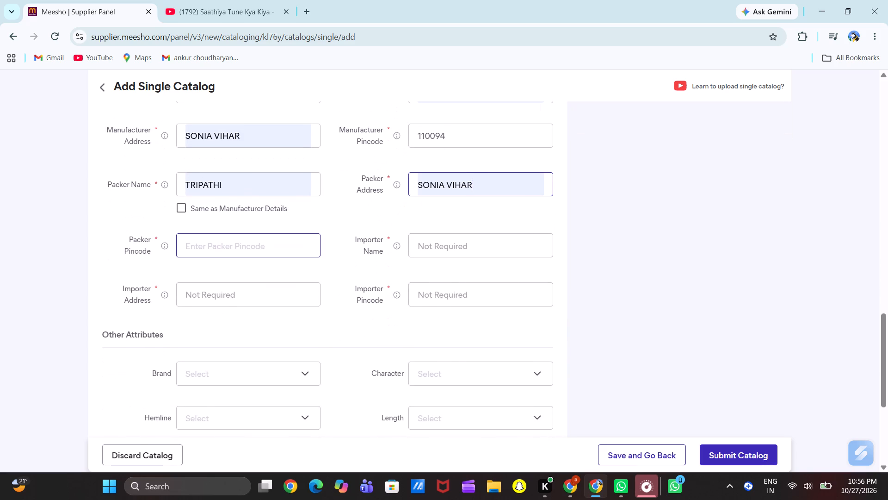
pyautogui.click(197, 244)
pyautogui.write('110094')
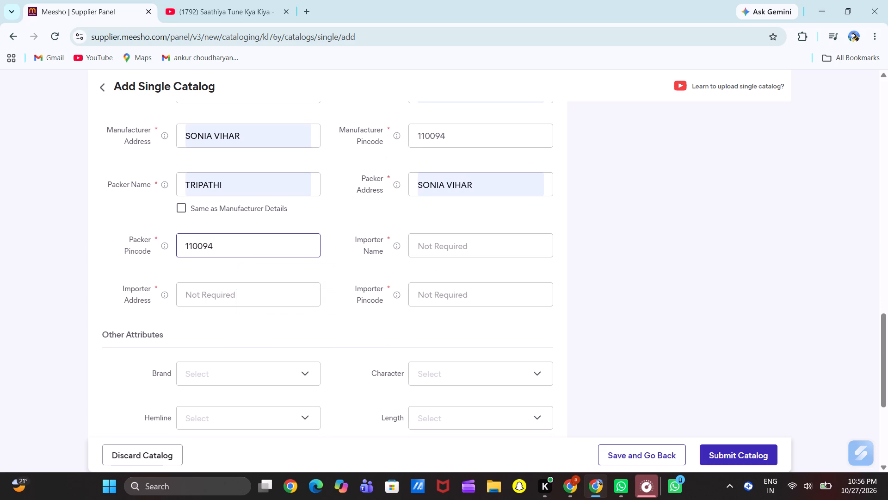
pyautogui.click(440, 250)
# Open the Length options under Other Attributes.
pyautogui.scroll(-2, 301, 325)
pyautogui.click(433, 320)
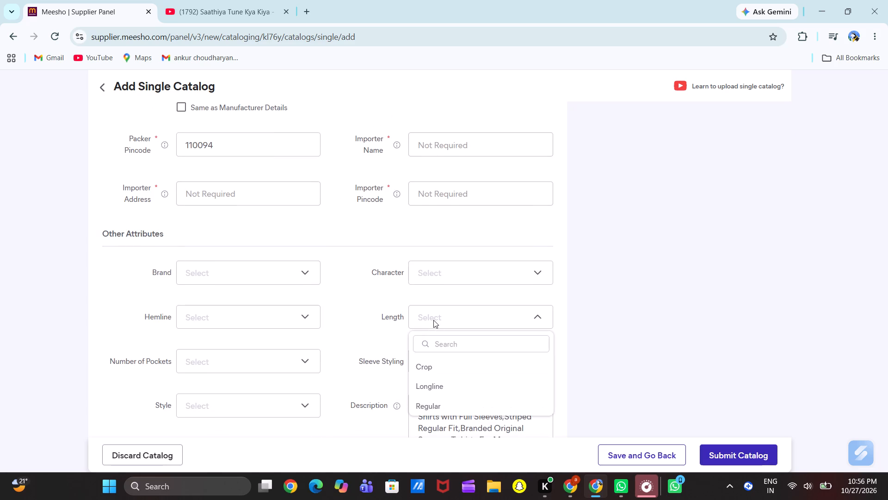
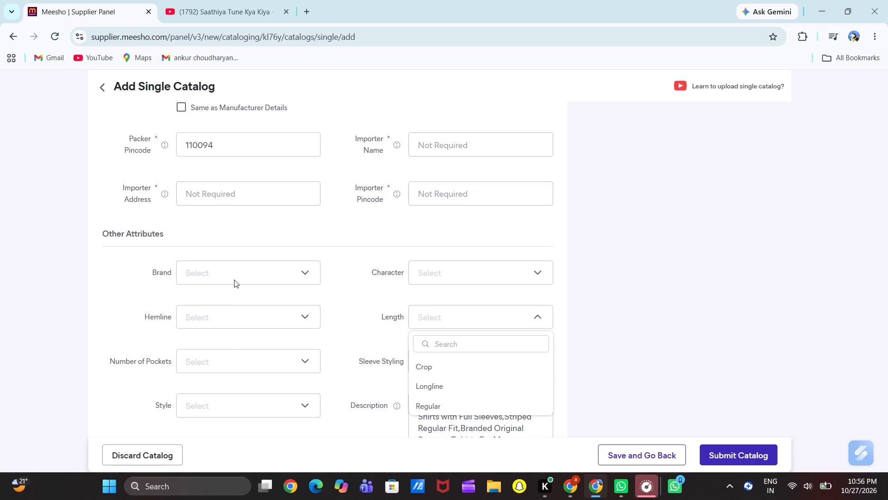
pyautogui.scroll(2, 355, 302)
# Leave the Length attribute unselected and review the filled-in catalog form from Other Attributes back up to Product, Size and Inventory.
pyautogui.scroll(-3, 346, 257)
pyautogui.click(536, 271)
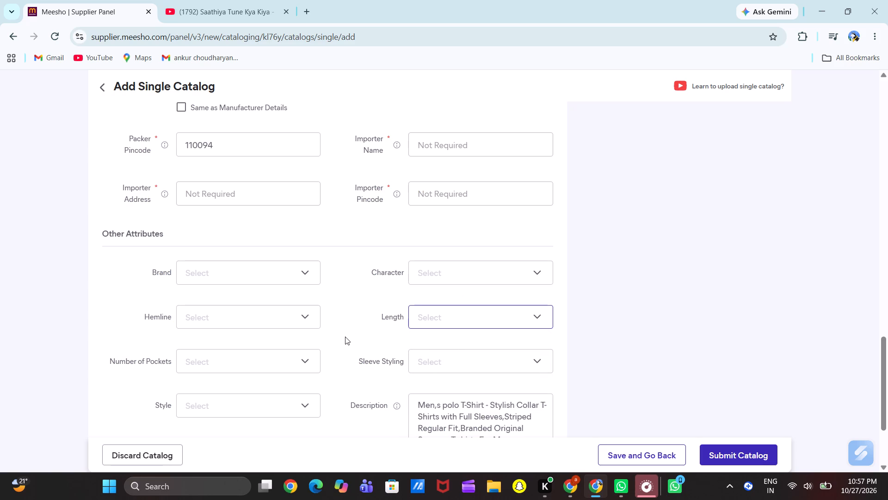
pyautogui.scroll(-3, 345, 337)
pyautogui.scroll(3, 345, 337)
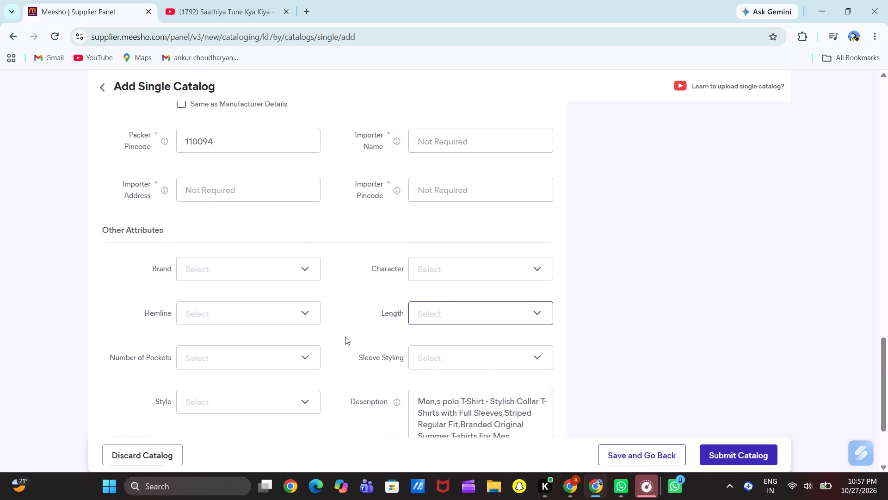
pyautogui.scroll(9, 345, 337)
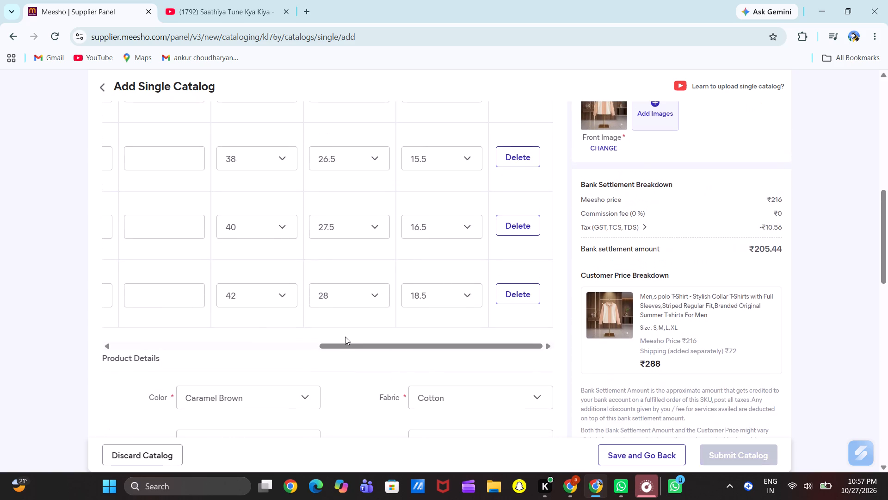
pyautogui.scroll(6, 345, 337)
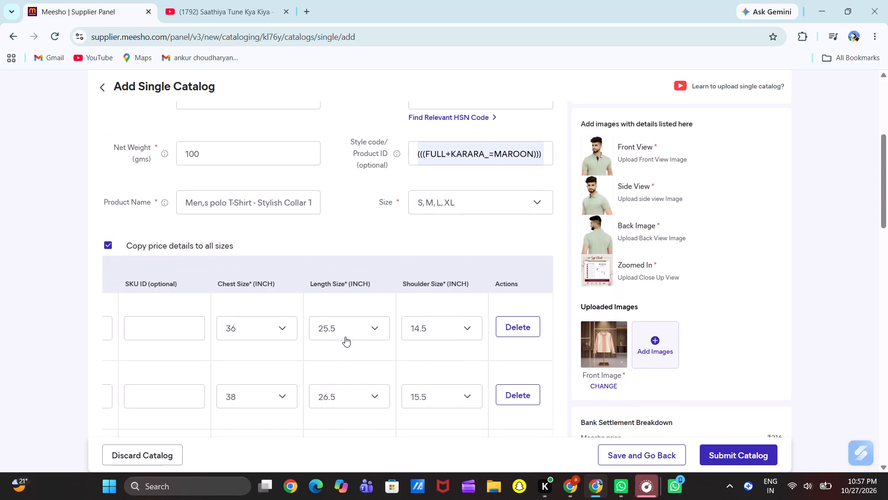
pyautogui.scroll(2, 345, 337)
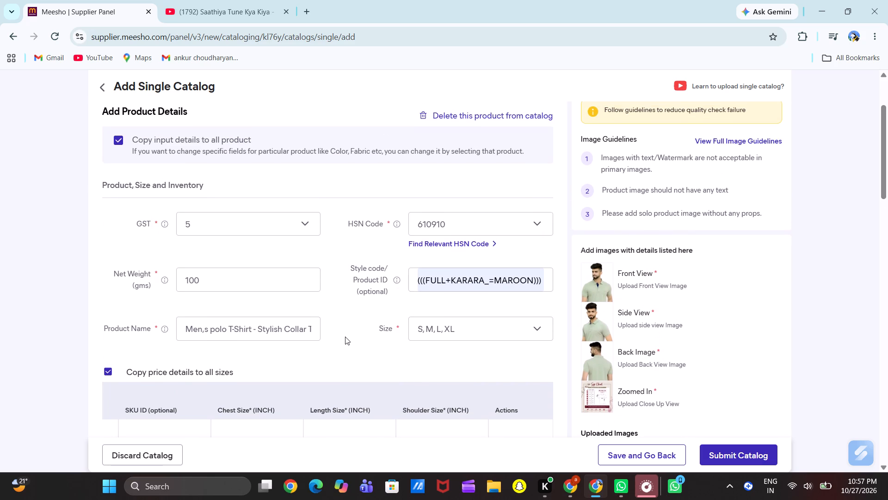
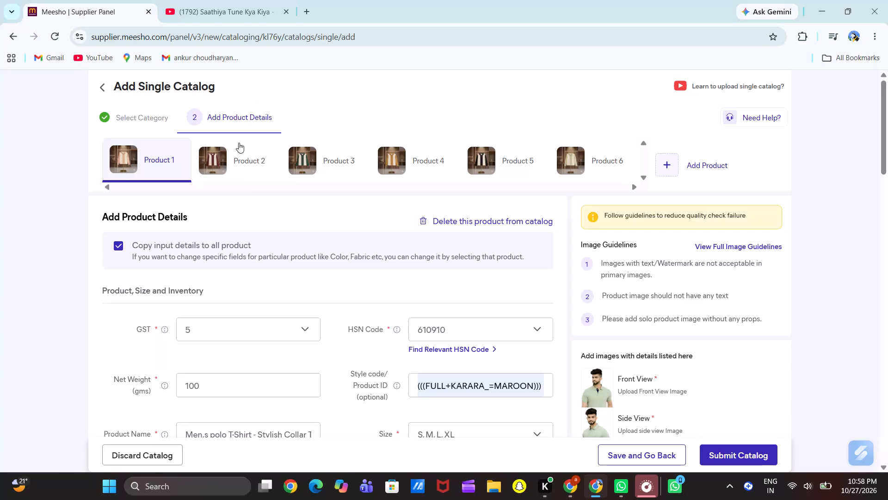
# Under Other Attributes of Product 1, set Length to Regular and Style to Korean.
pyautogui.scroll(-6, 254, 241)
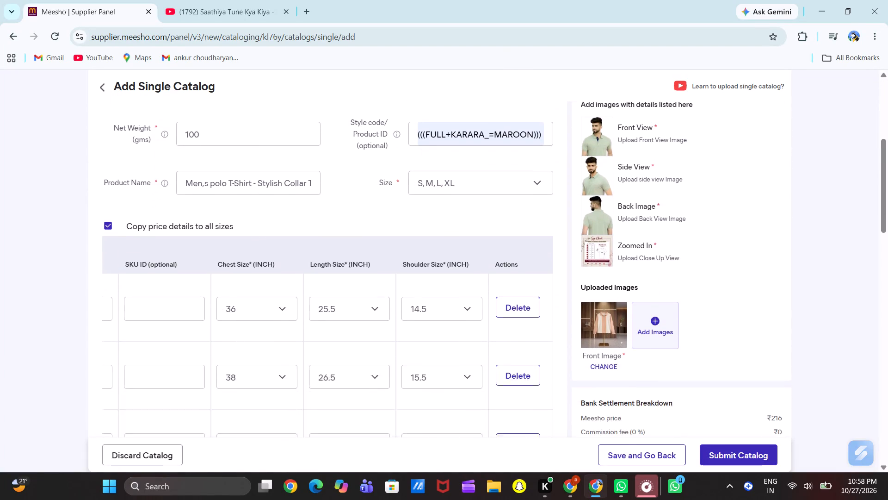
pyautogui.scroll(-1, 254, 241)
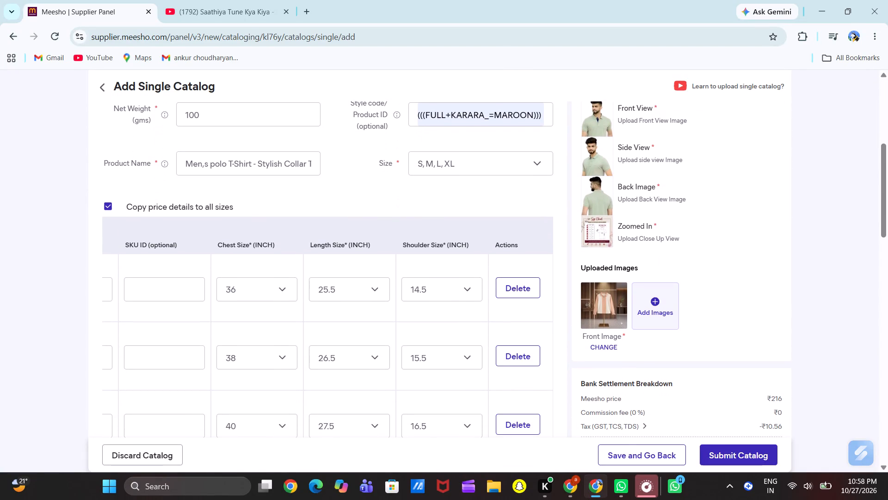
pyautogui.scroll(-2, 254, 241)
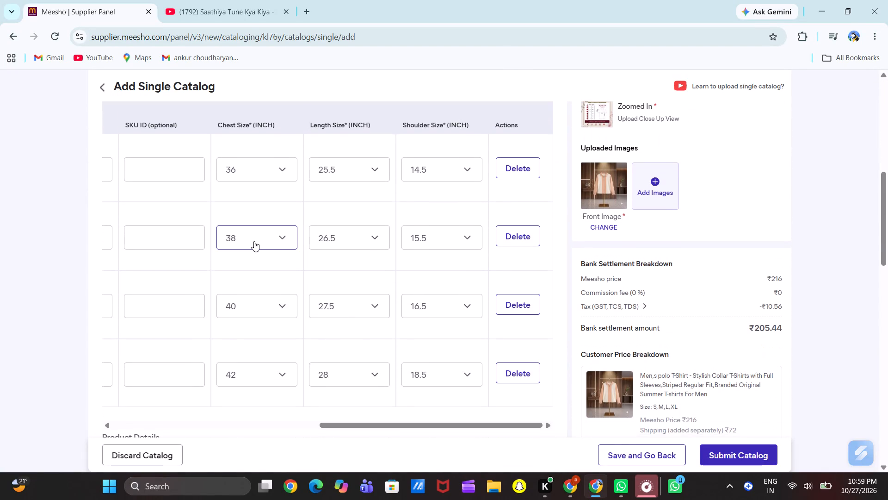
pyautogui.scroll(-4, 254, 241)
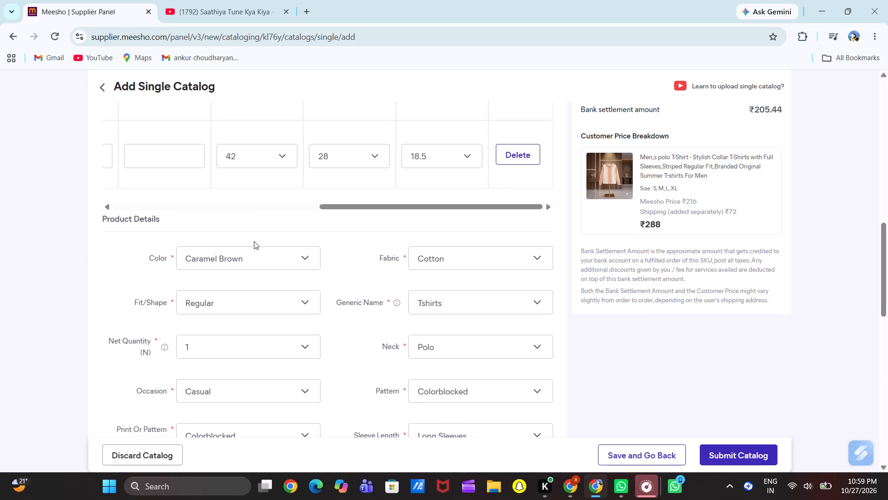
pyautogui.scroll(-2, 254, 241)
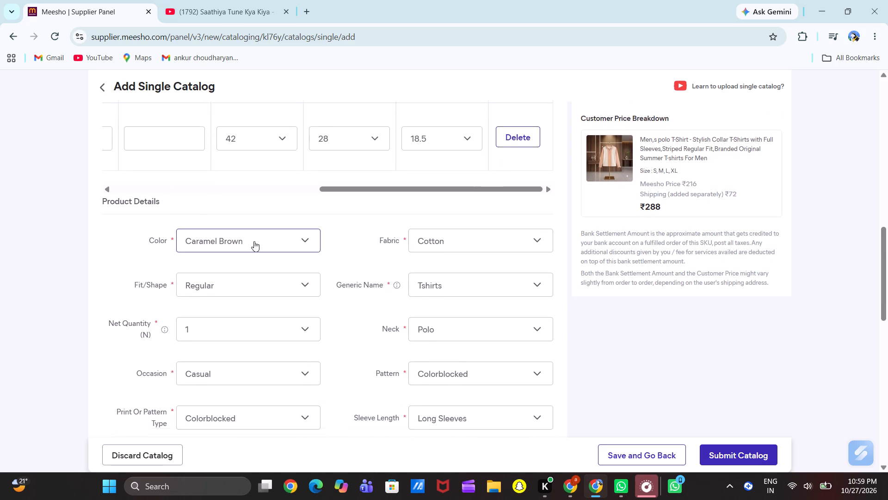
pyautogui.scroll(-5, 254, 241)
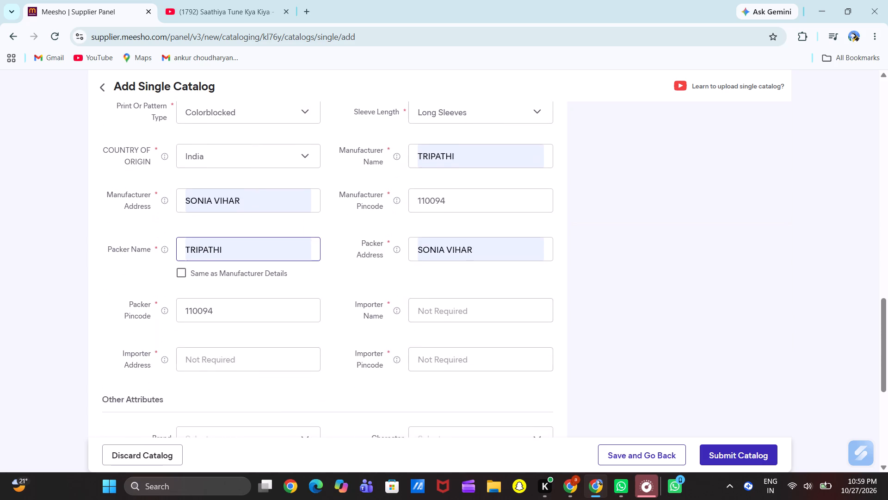
pyautogui.scroll(-4, 254, 241)
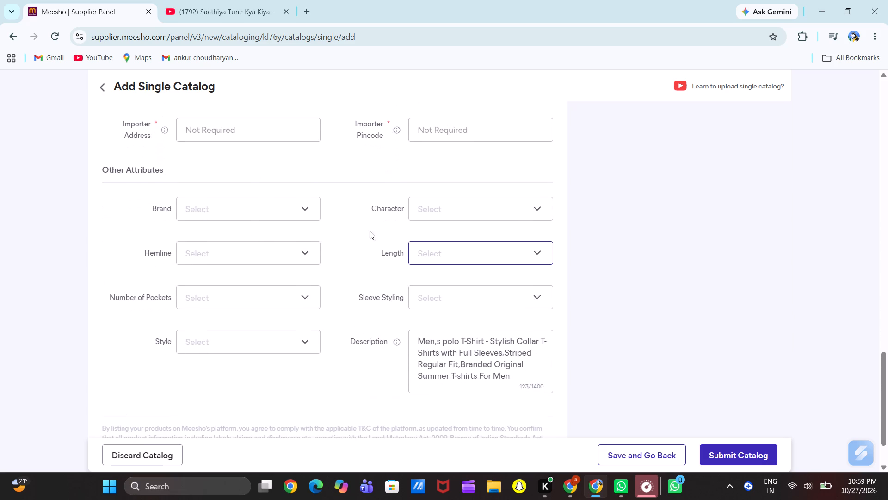
pyautogui.click(435, 250)
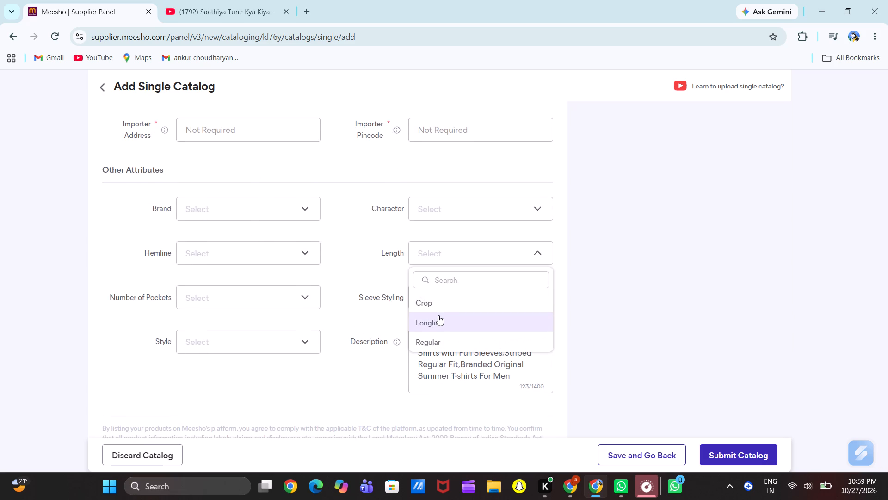
pyautogui.click(435, 338)
pyautogui.click(265, 334)
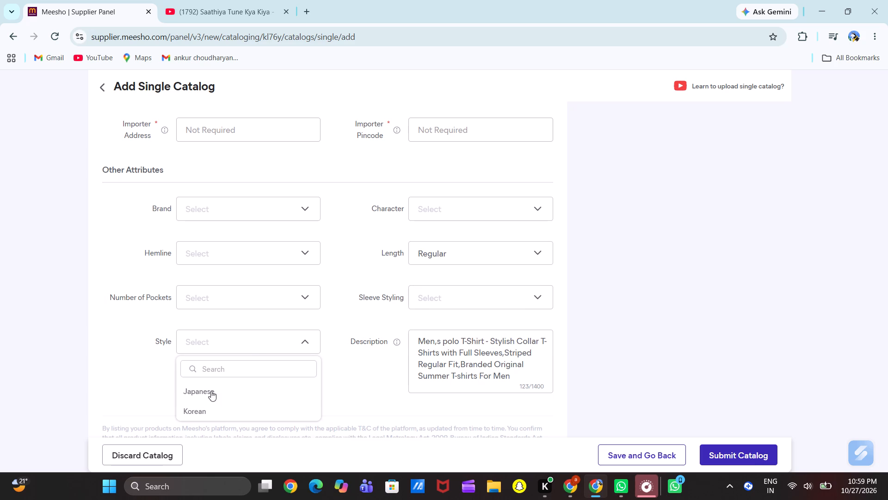
pyautogui.click(218, 406)
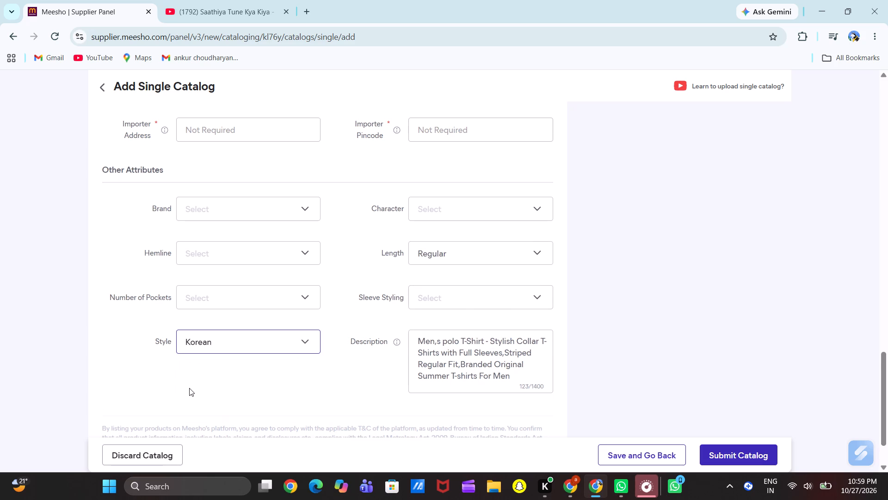
# Review Product 1's form from Product, Size and Inventory through Product Details down to Other Attributes and the description.
pyautogui.scroll(5, 189, 388)
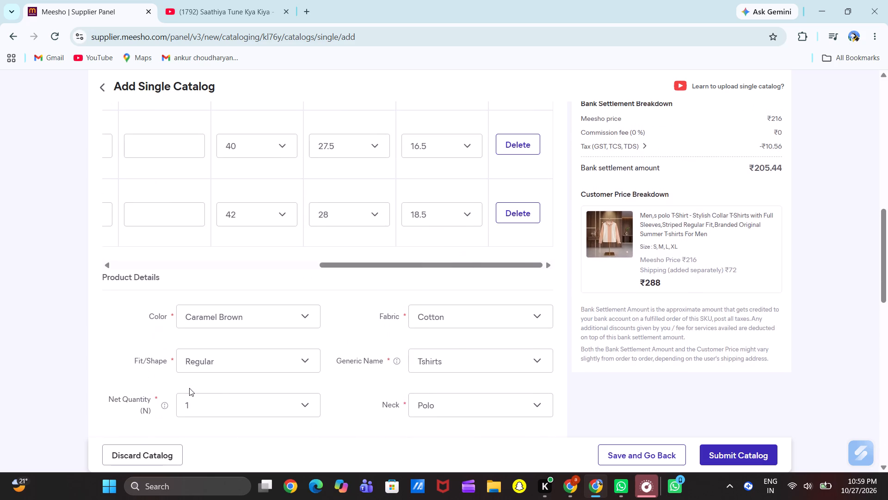
pyautogui.scroll(7, 189, 388)
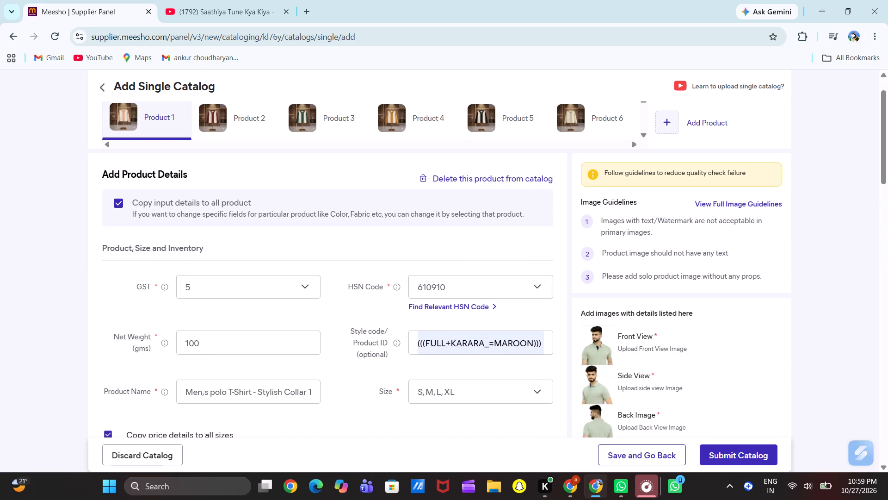
pyautogui.scroll(-5, 145, 337)
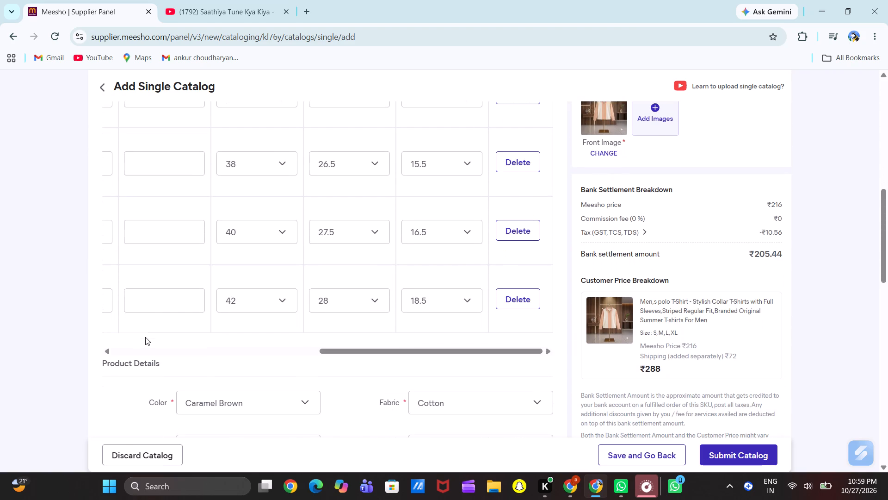
pyautogui.scroll(-1, 145, 337)
pyautogui.scroll(-2, 317, 317)
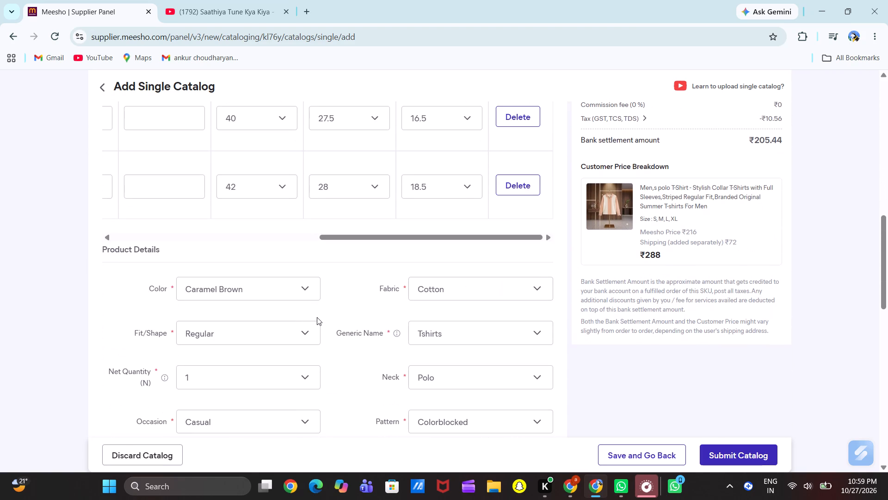
pyautogui.scroll(-3, 386, 310)
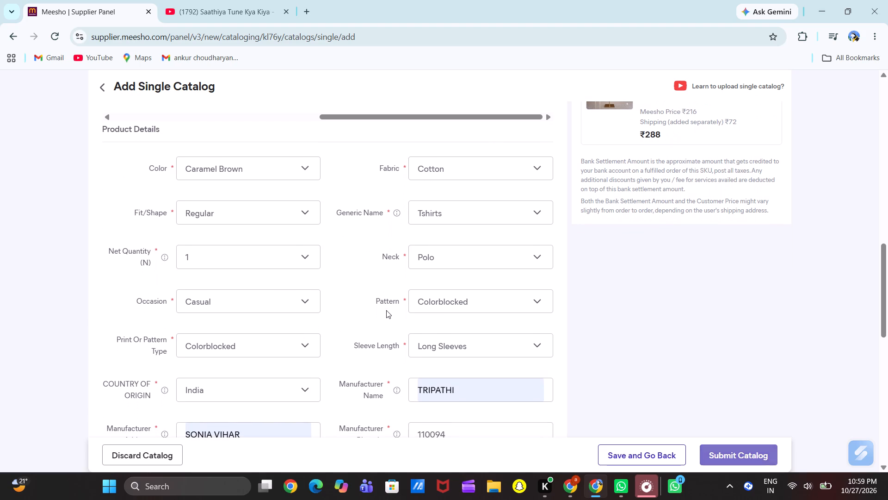
pyautogui.scroll(-3, 386, 310)
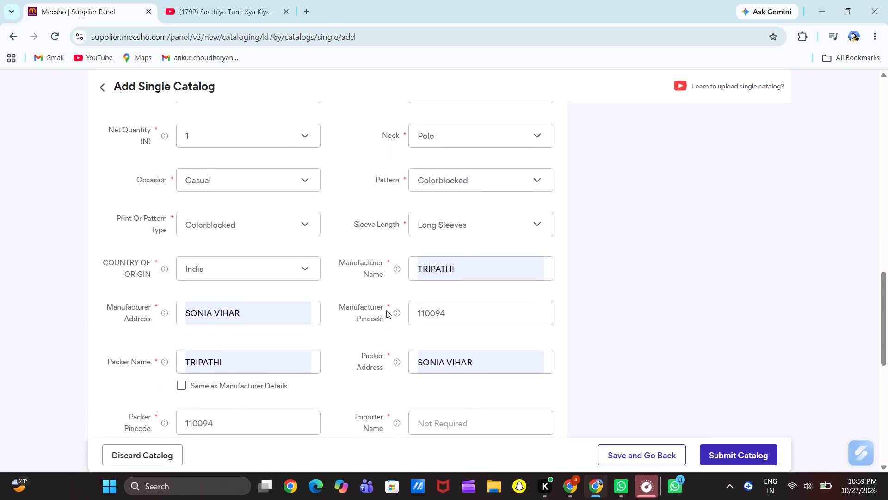
pyautogui.scroll(-3, 386, 310)
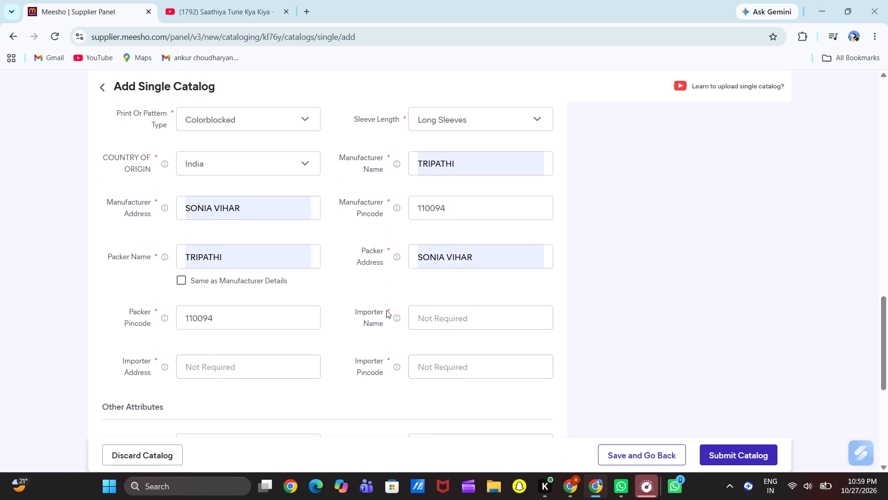
pyautogui.scroll(-3, 386, 310)
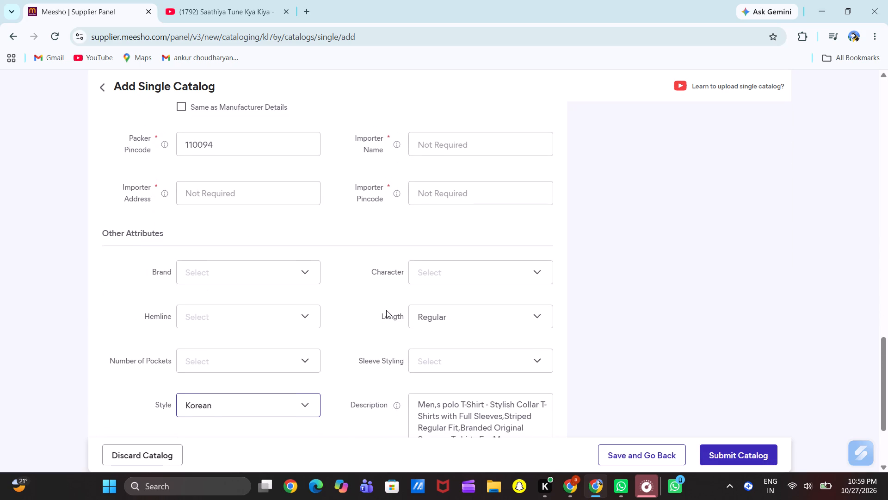
pyautogui.scroll(-1, 386, 310)
# Switch to Product 2 and set the shoulder size of its 36-inch chest row to 14.5 inches.
pyautogui.scroll(2, 386, 310)
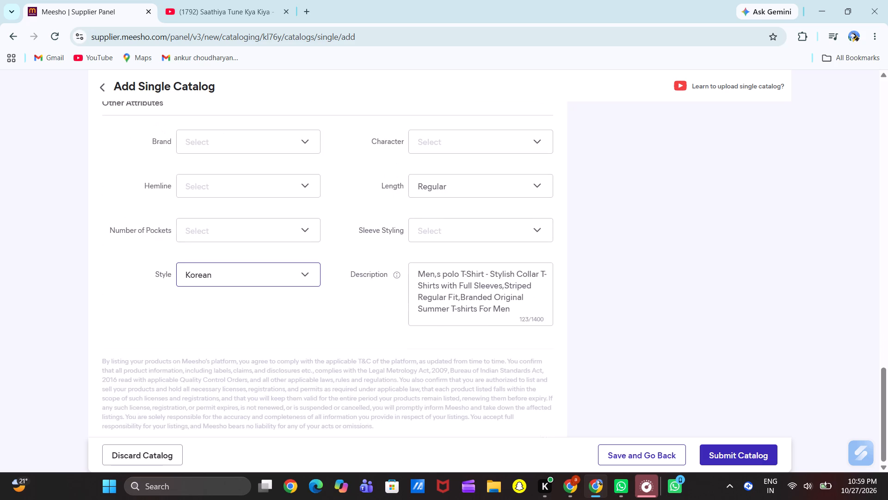
pyautogui.scroll(10, 386, 310)
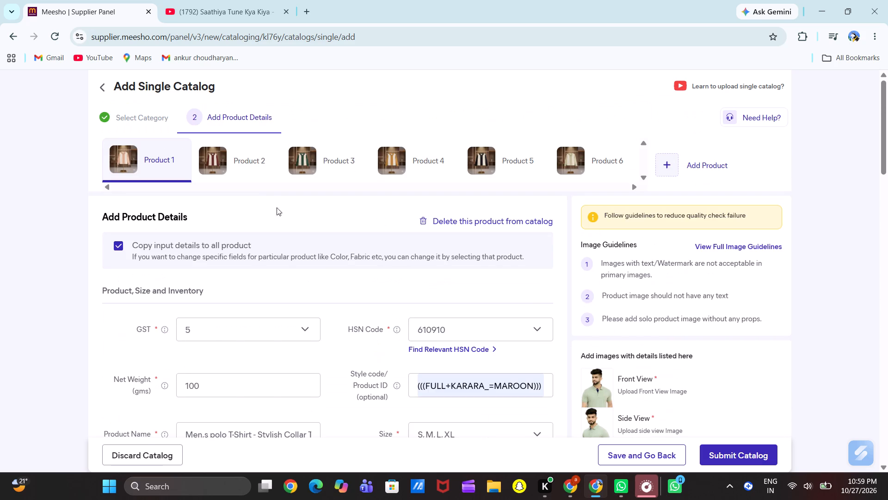
pyautogui.click(214, 155)
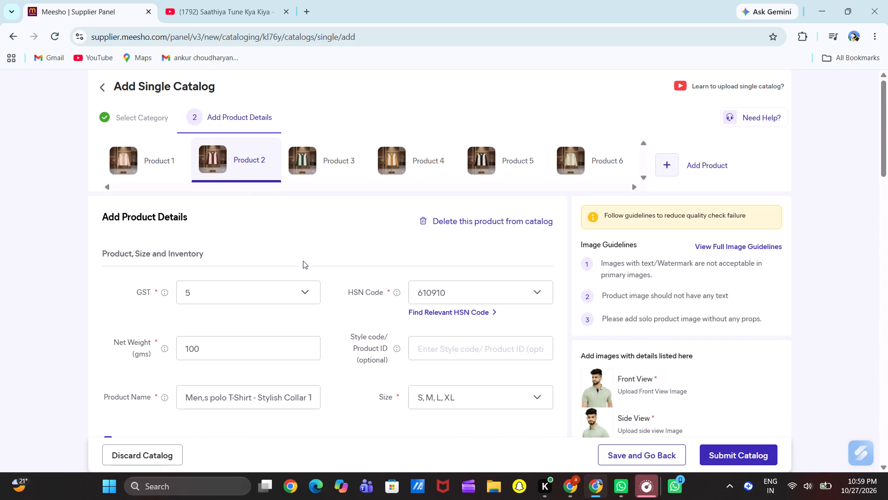
pyautogui.scroll(-2, 352, 247)
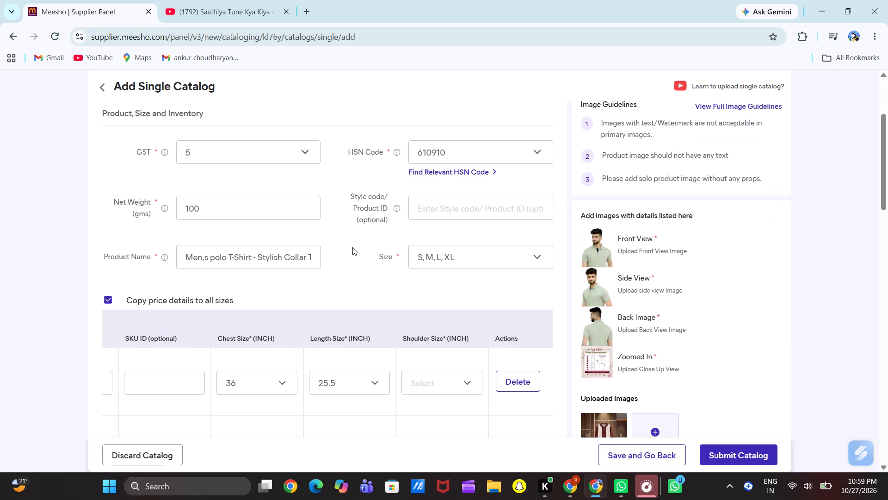
pyautogui.scroll(-2, 352, 247)
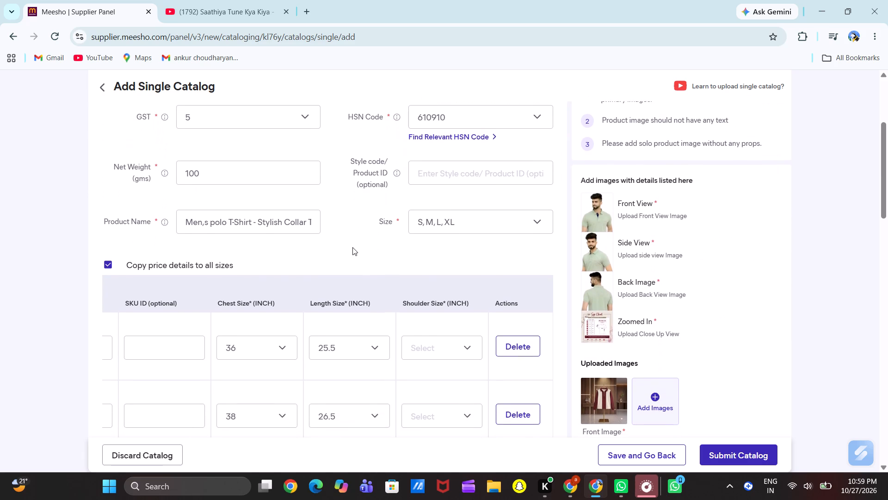
pyautogui.scroll(-2, 352, 247)
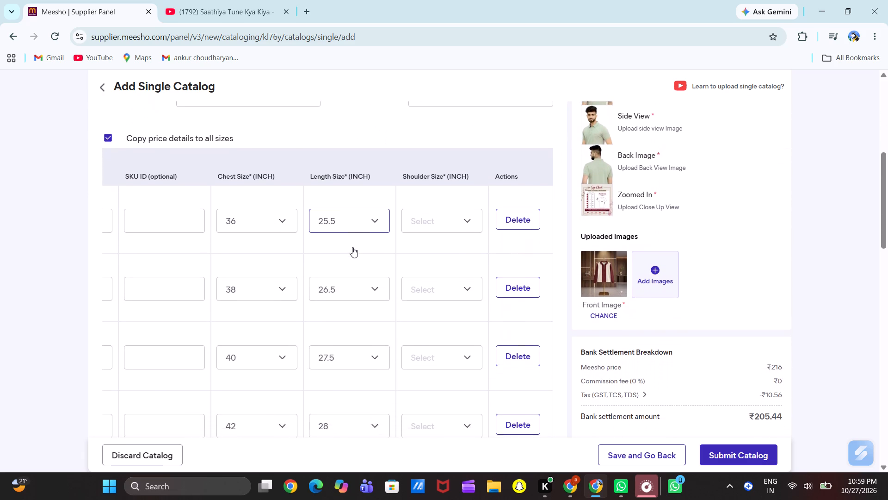
pyautogui.scroll(-1, 352, 247)
pyautogui.click(437, 203)
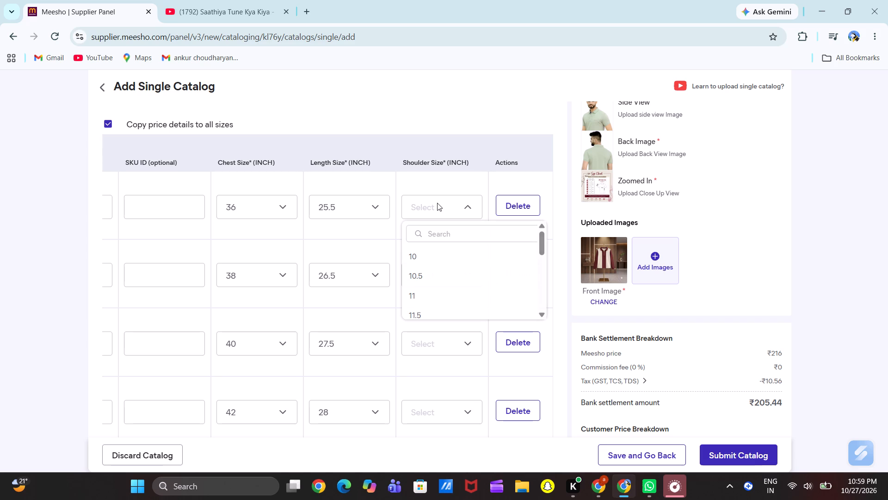
pyautogui.scroll(-2, 431, 280)
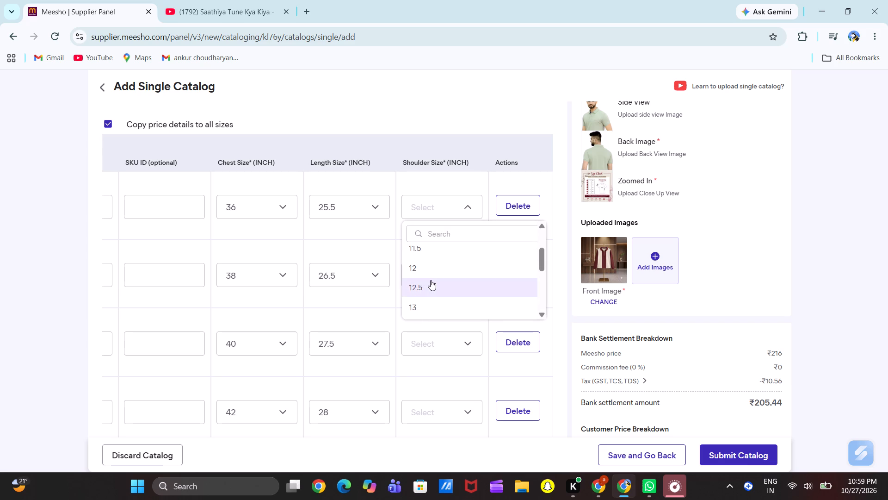
pyautogui.scroll(-2, 431, 280)
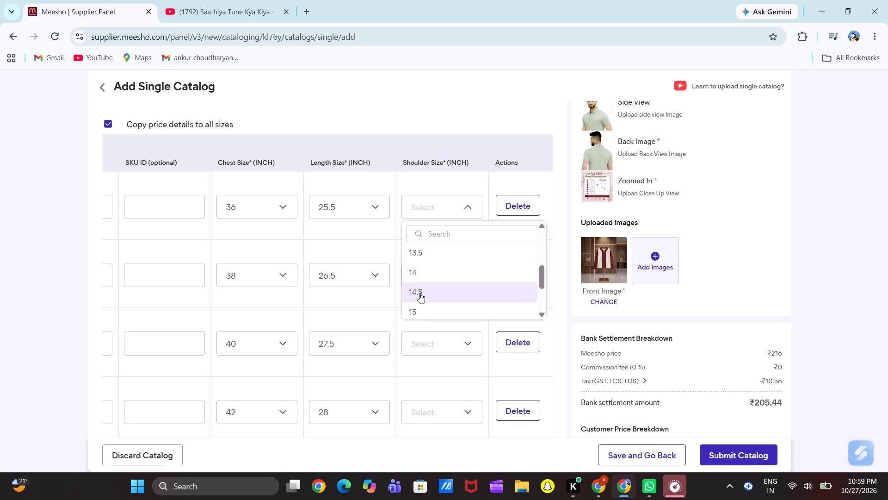
pyautogui.click(419, 293)
# Set the shoulder size of Product 2's 38-inch chest row to 15.5 inches.
pyautogui.click(432, 282)
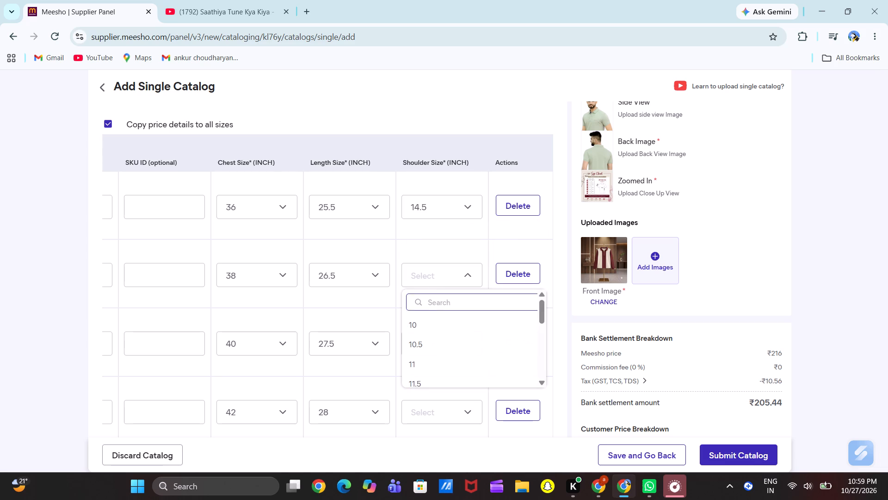
pyautogui.scroll(-3, 452, 366)
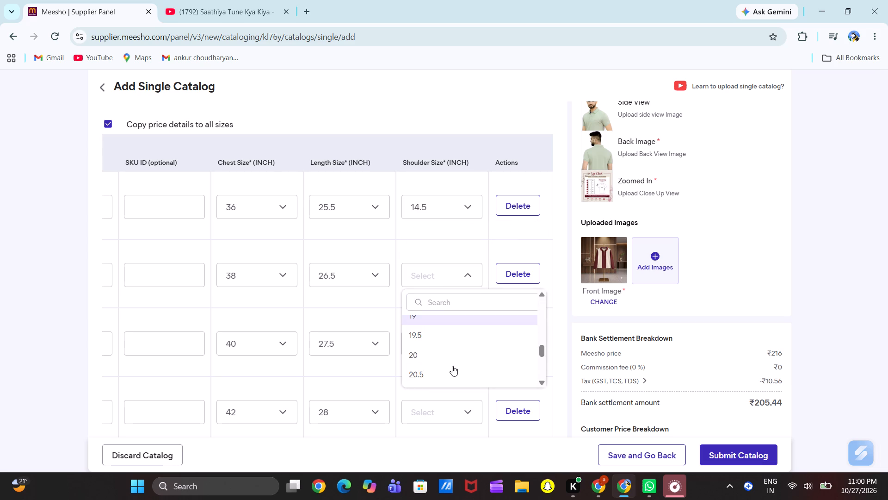
pyautogui.scroll(-1, 452, 366)
pyautogui.scroll(5, 450, 371)
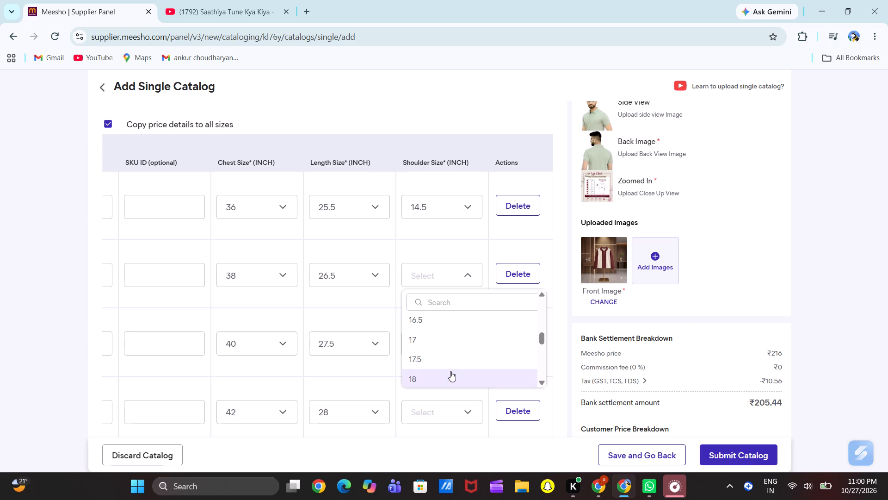
pyautogui.scroll(2, 420, 341)
pyautogui.click(420, 341)
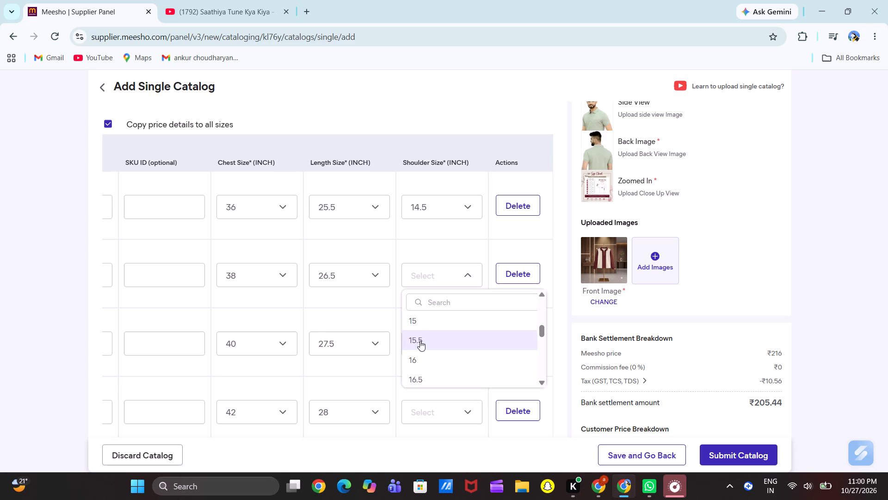
# Set the shoulder size of Product 2's 40-inch chest row to 16.5 inches.
pyautogui.click(427, 344)
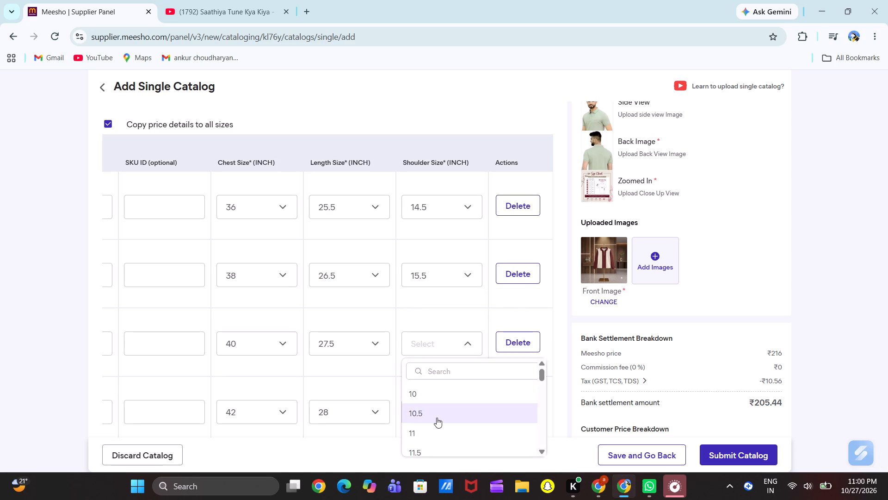
pyautogui.scroll(-5, 437, 418)
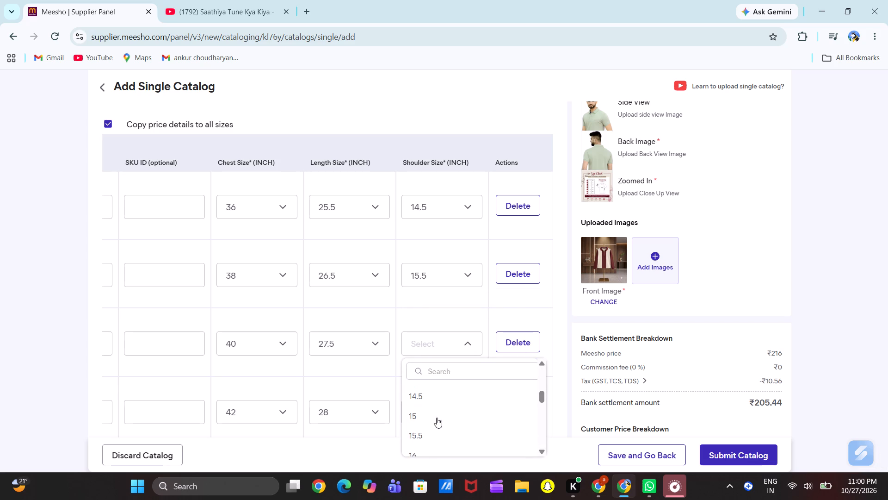
pyautogui.scroll(-2, 437, 418)
pyautogui.click(432, 413)
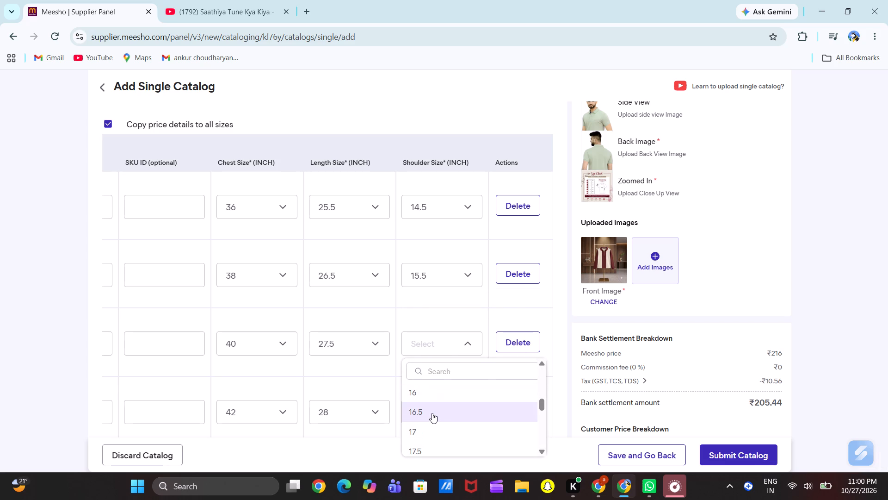
# Set the shoulder size of Product 2's 42-inch chest row to 17.5 inches.
pyautogui.click(425, 413)
pyautogui.scroll(-1, 447, 451)
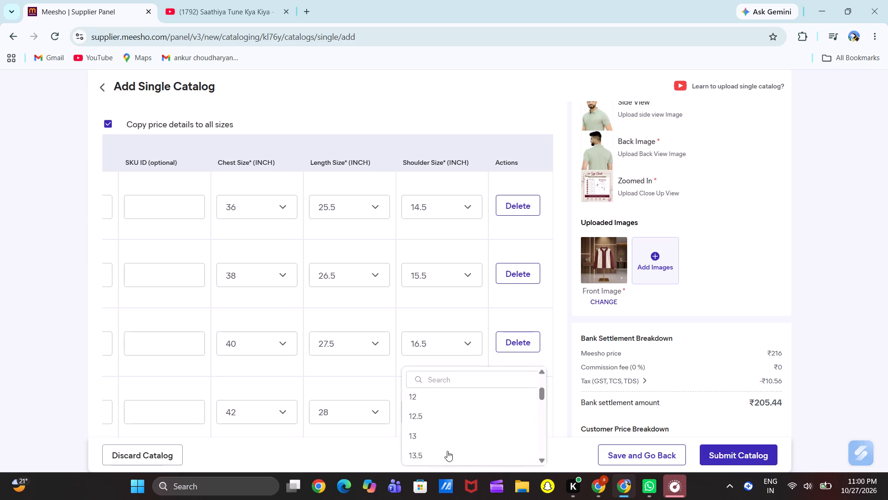
pyautogui.scroll(-3, 447, 451)
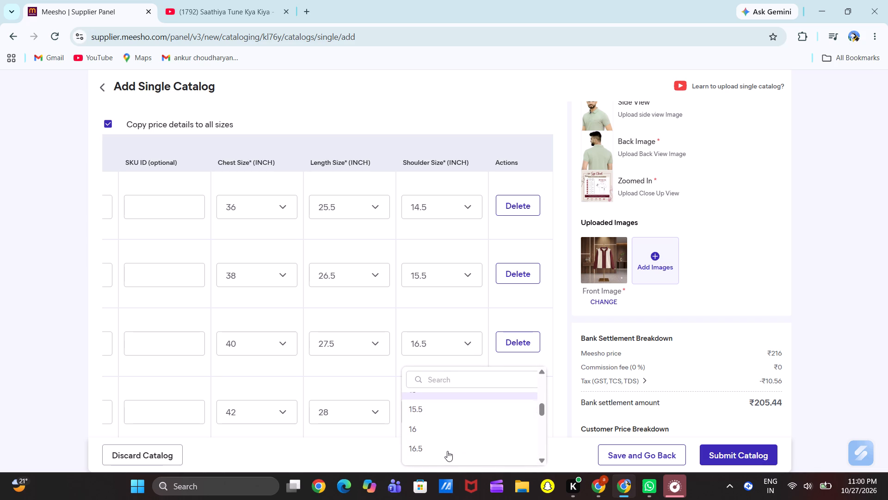
pyautogui.scroll(-2, 447, 451)
pyautogui.click(418, 448)
# Under Product Details of Product 2, set Fabric to Cotton and Fit/Shape to Regular.
pyautogui.scroll(-3, 380, 448)
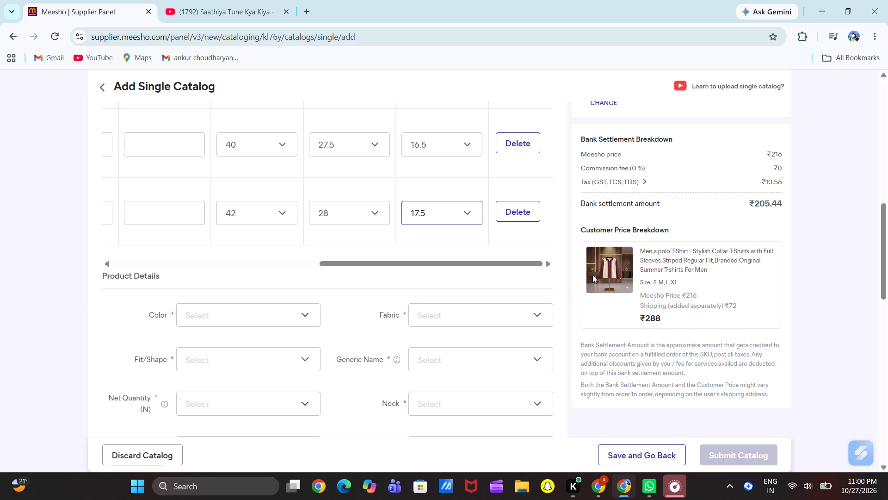
pyautogui.click(611, 269)
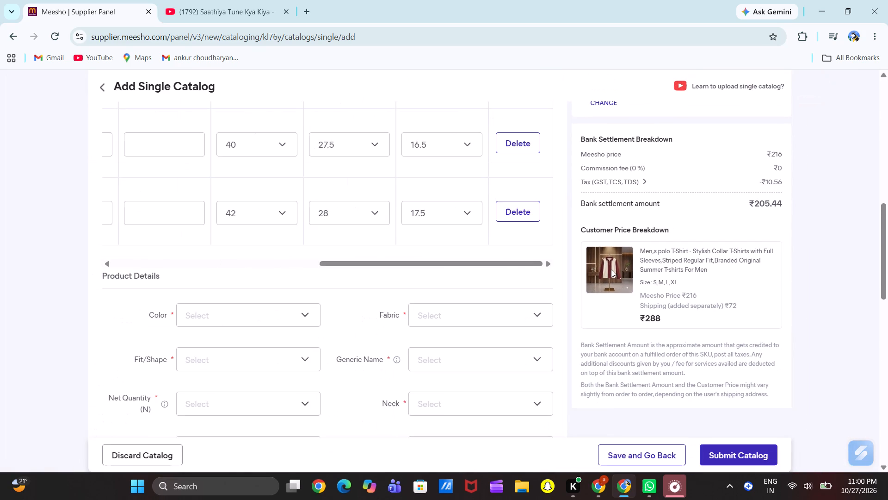
pyautogui.click(460, 308)
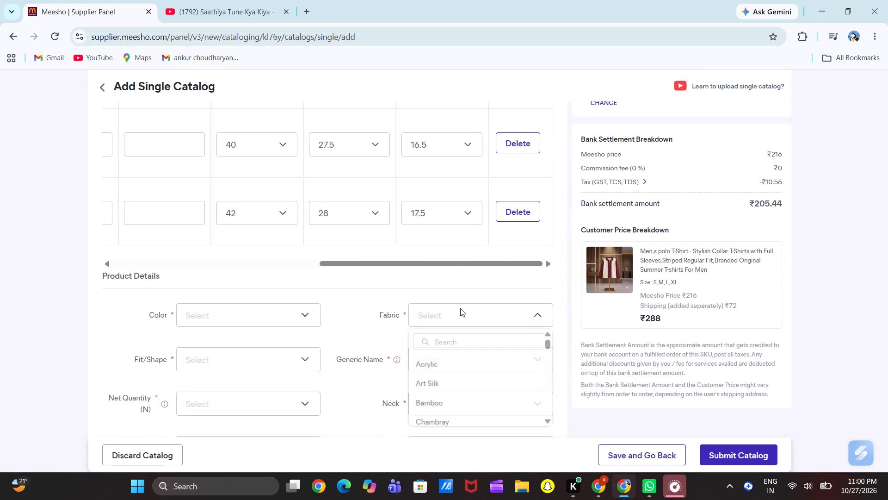
pyautogui.scroll(-2, 446, 407)
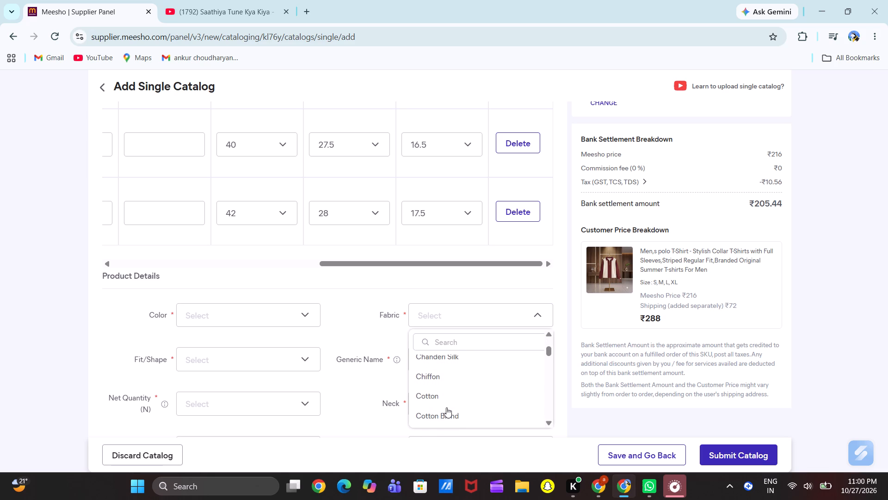
pyautogui.click(432, 396)
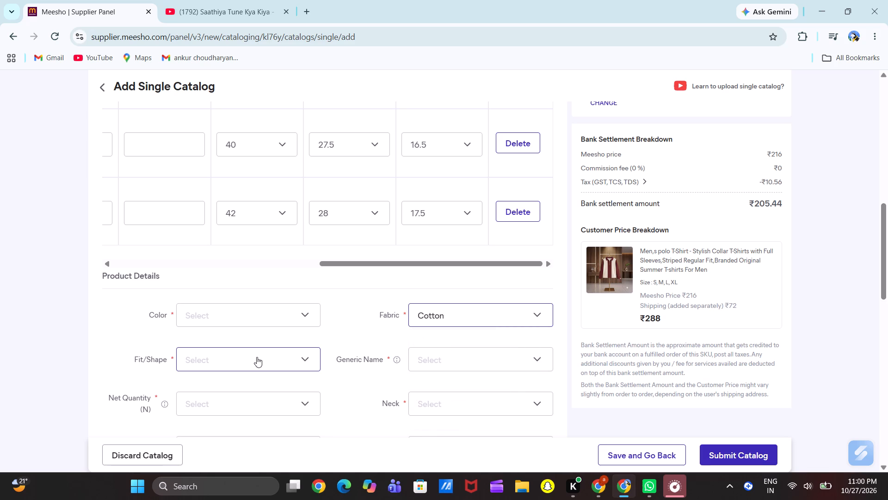
pyautogui.click(257, 357)
pyautogui.scroll(-1, 248, 437)
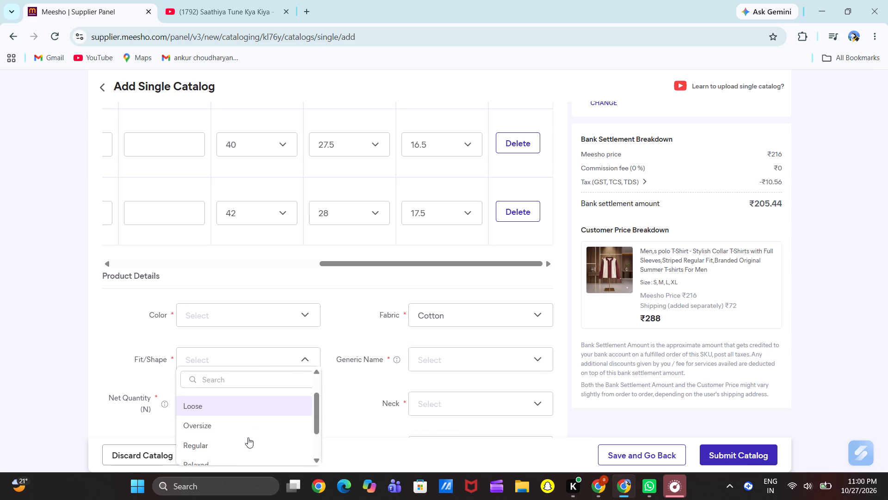
pyautogui.scroll(-1, 248, 437)
pyautogui.click(203, 437)
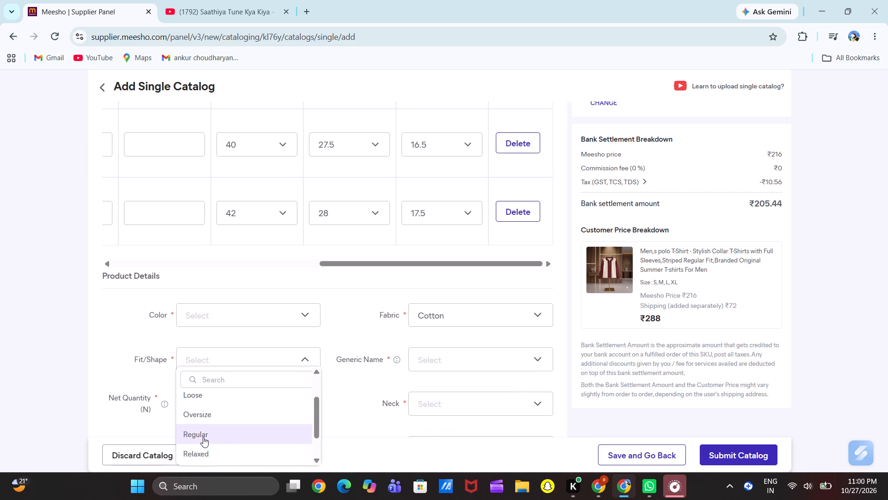
# Set Product 2's Generic Name to Tshirts and its Net Quantity (N) to 1.
pyautogui.click(424, 362)
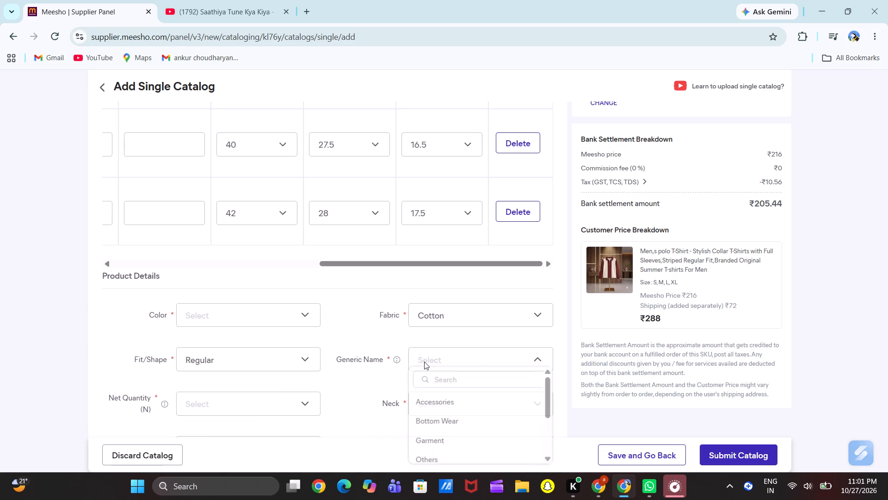
pyautogui.scroll(-1, 464, 427)
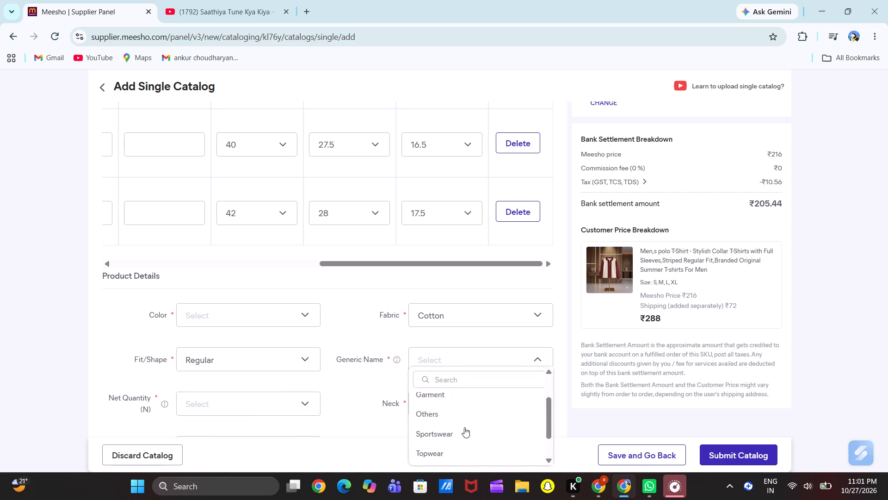
pyautogui.scroll(-2, 464, 427)
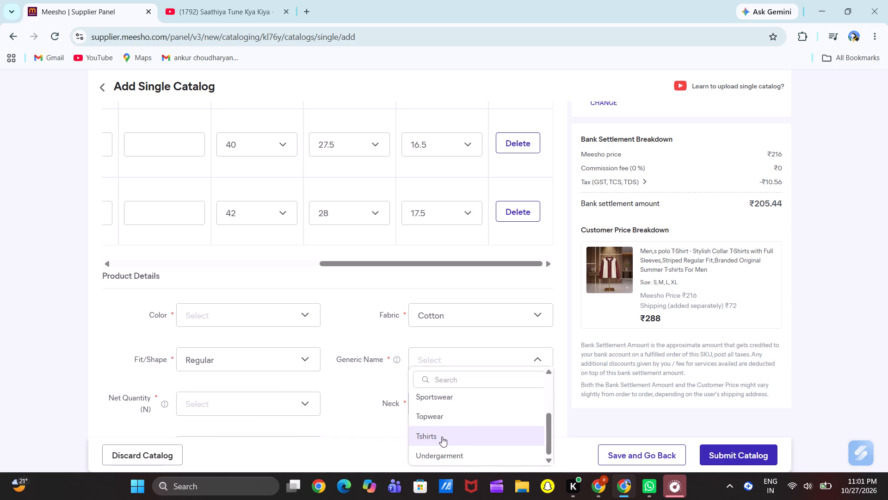
pyautogui.click(442, 437)
pyautogui.click(243, 405)
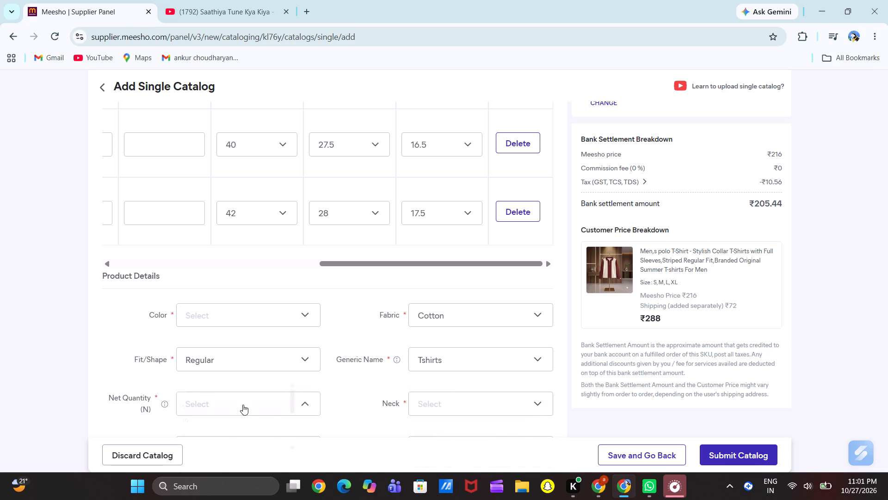
pyautogui.click(210, 402)
# Set the Neck type in Product 2's details to Polo.
pyautogui.click(464, 412)
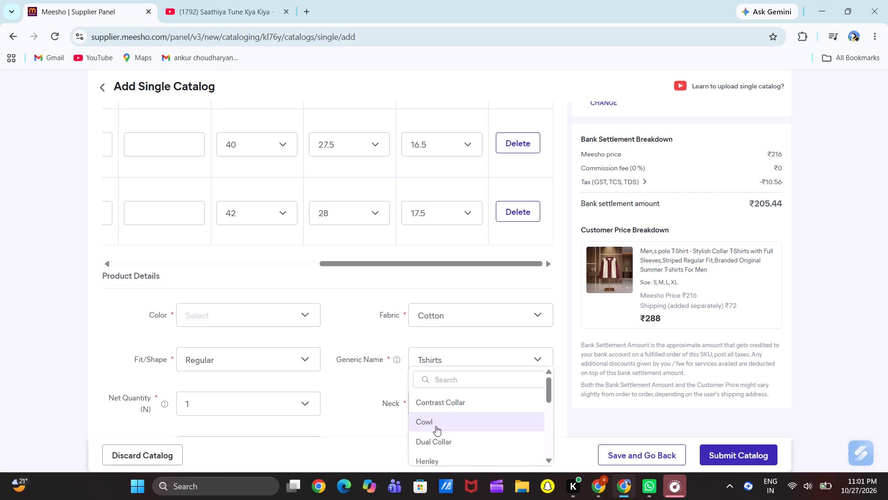
pyautogui.scroll(-2, 436, 426)
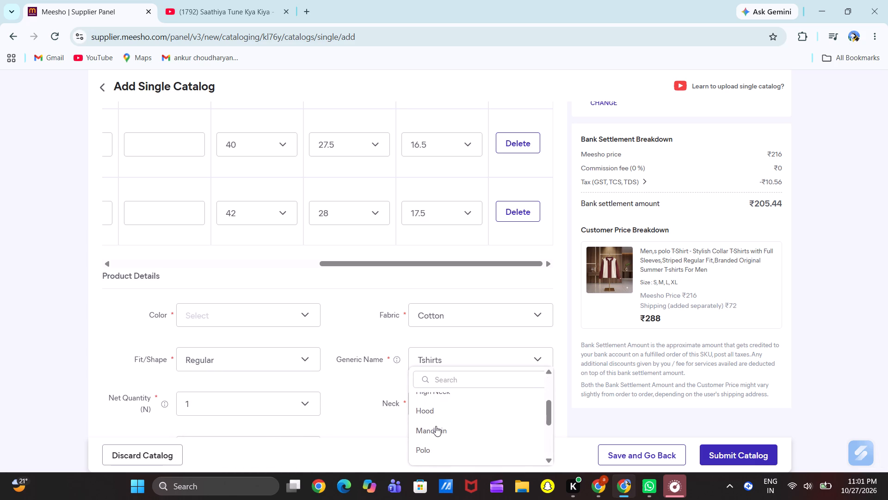
pyautogui.scroll(-2, 436, 426)
pyautogui.click(436, 426)
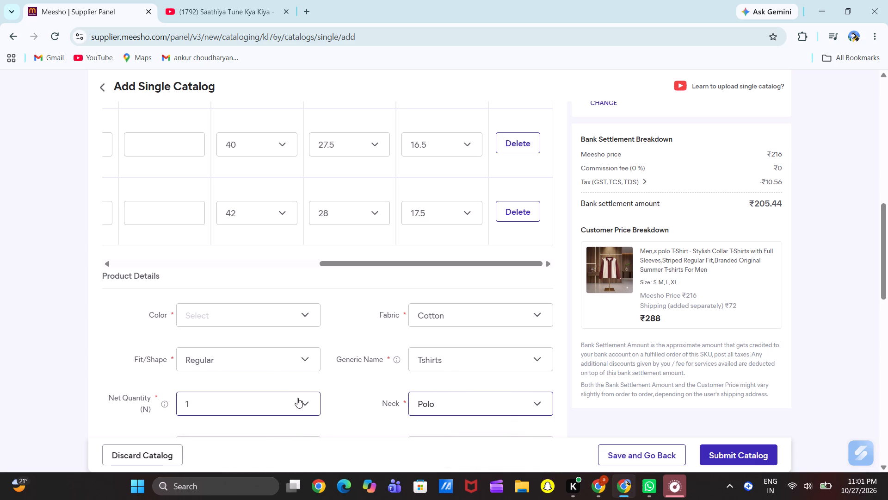
# Find Maroon among the colour options and set it as the Color in Product 2's details.
pyautogui.click(233, 322)
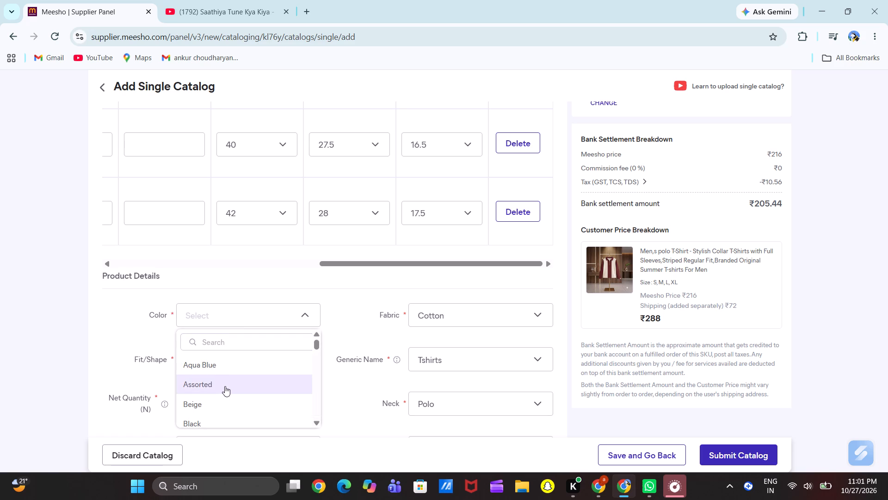
pyautogui.scroll(-2, 225, 386)
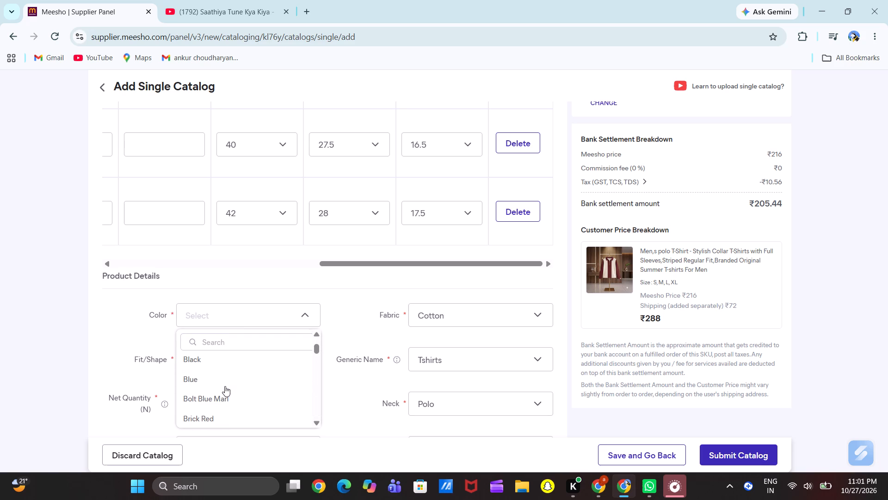
pyautogui.scroll(-1, 225, 386)
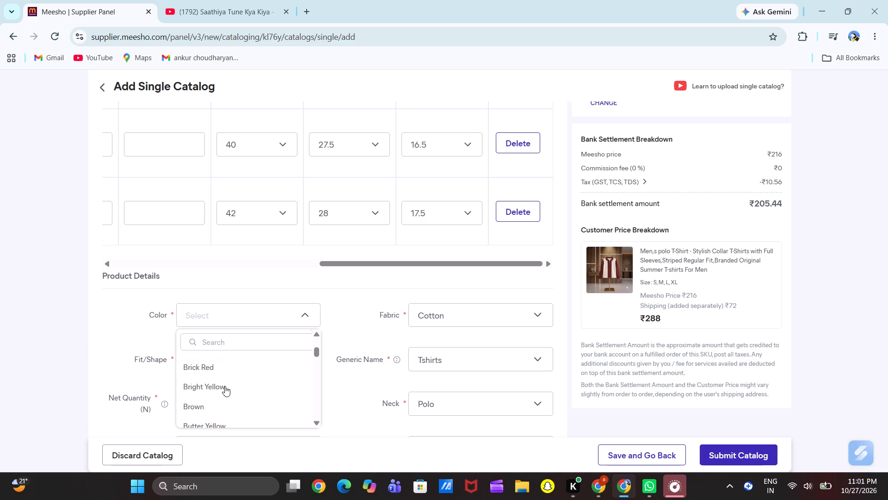
pyautogui.scroll(-1, 225, 386)
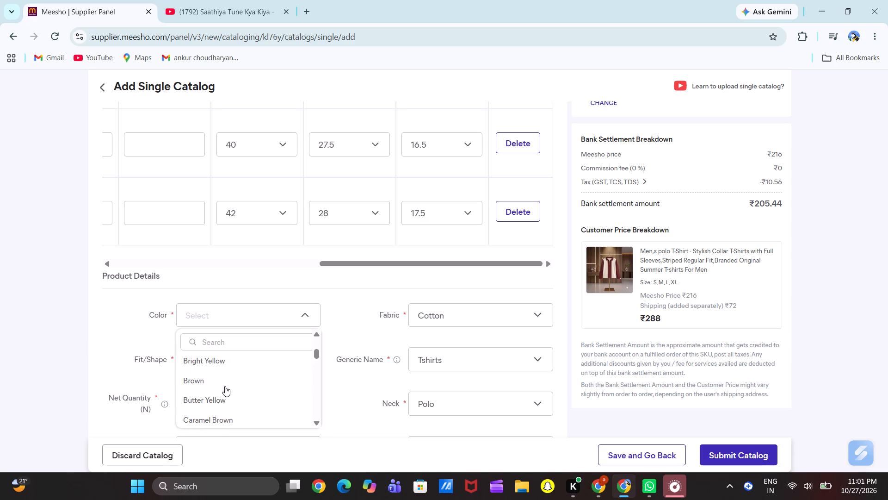
pyautogui.scroll(-2, 225, 386)
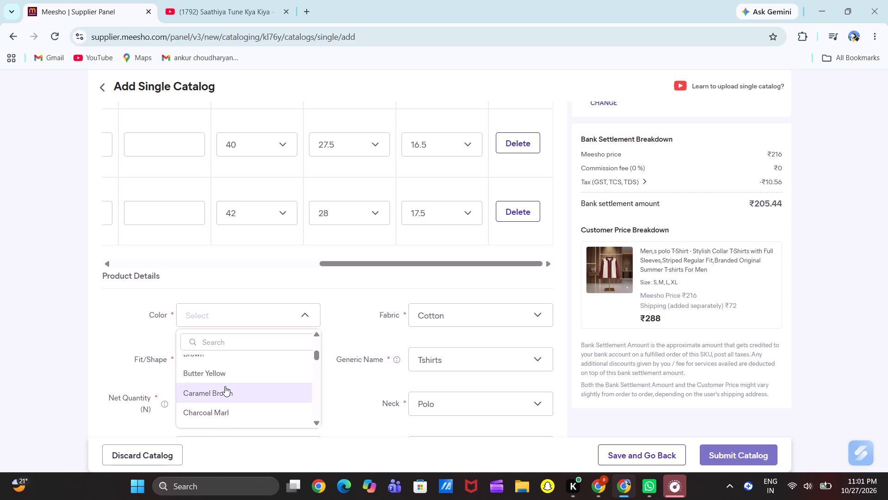
pyautogui.scroll(-1, 225, 386)
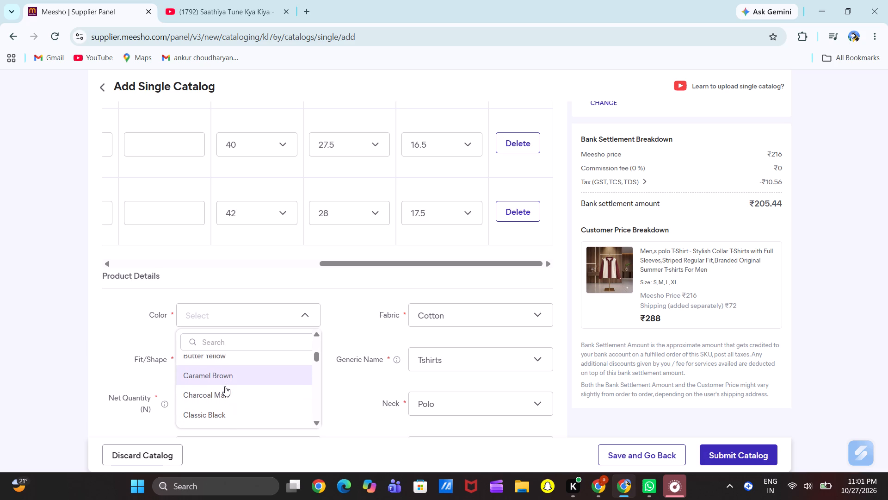
pyautogui.scroll(-1, 225, 386)
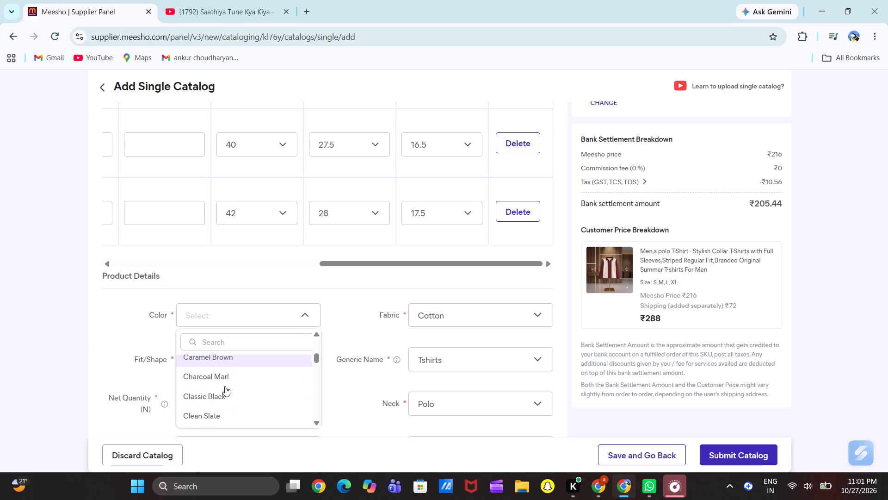
pyautogui.scroll(-1, 225, 386)
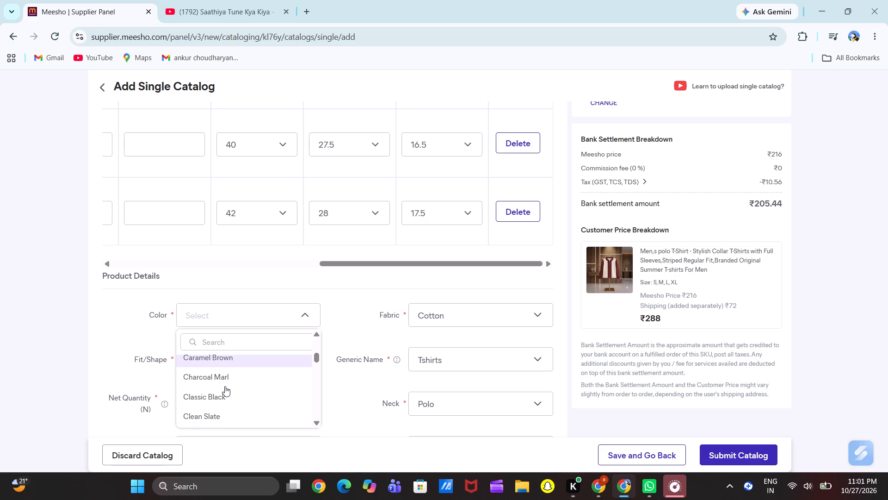
pyautogui.scroll(-2, 225, 386)
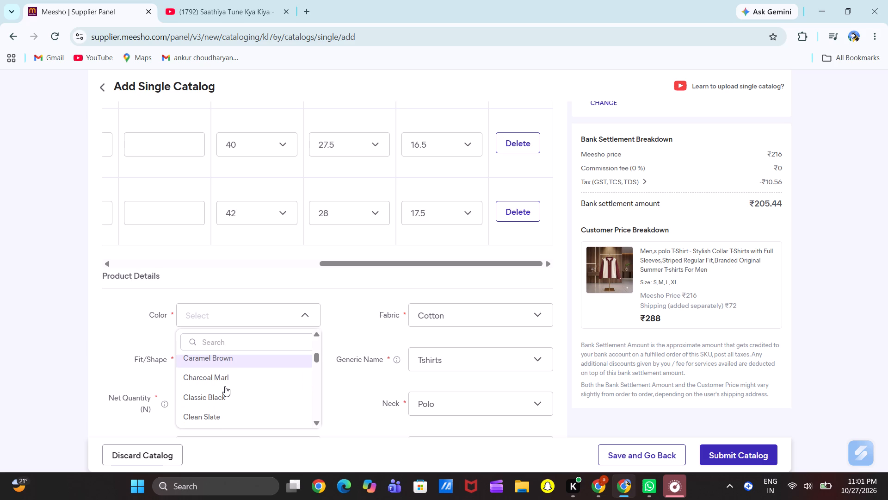
pyautogui.scroll(-6, 225, 386)
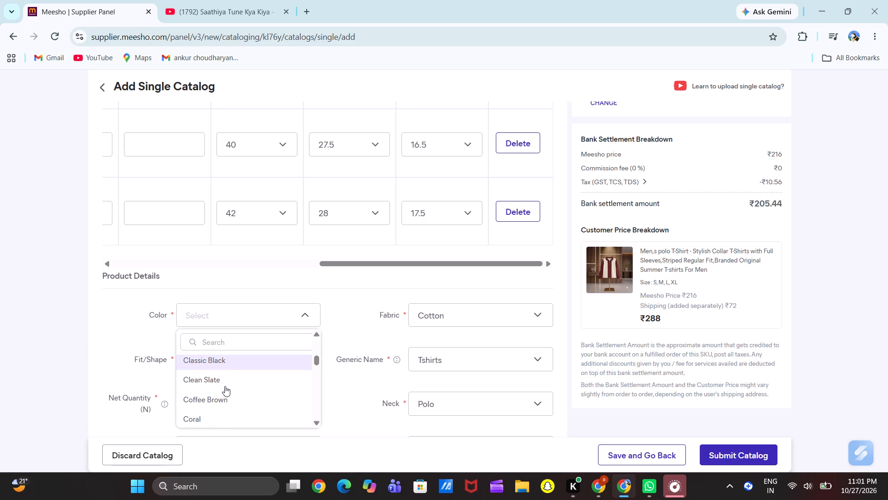
pyautogui.scroll(-2, 225, 386)
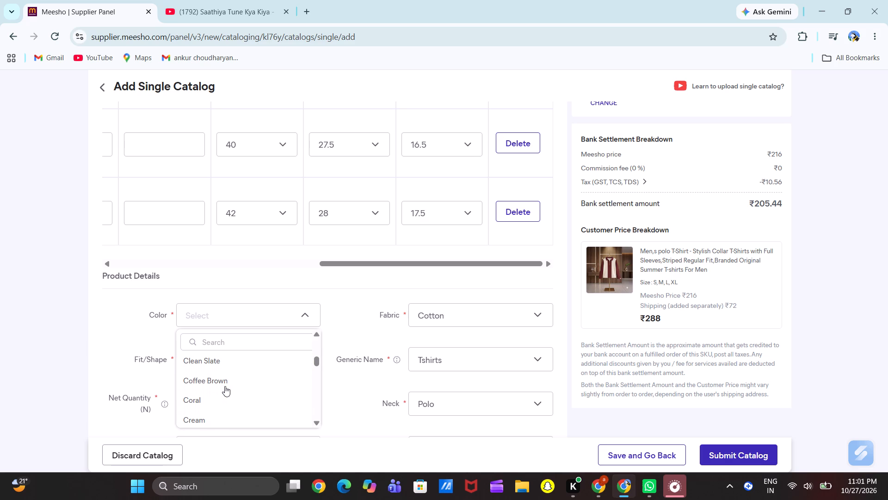
pyautogui.scroll(-2, 225, 386)
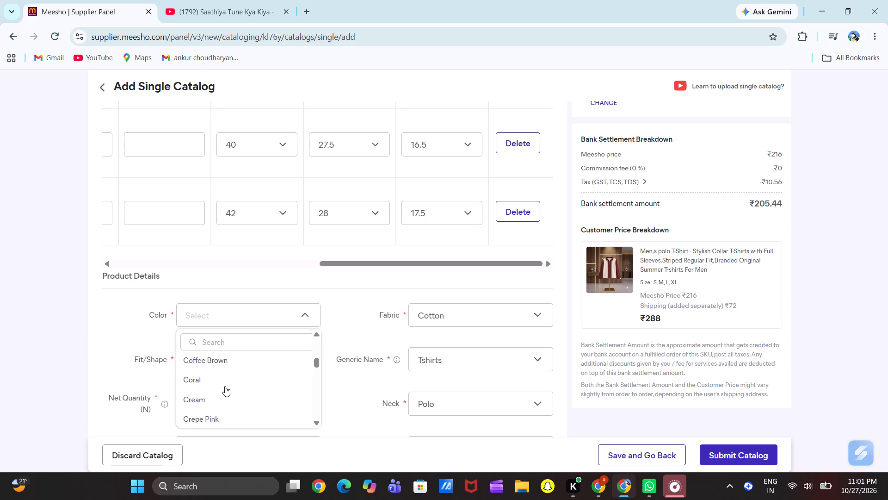
pyautogui.scroll(-2, 225, 386)
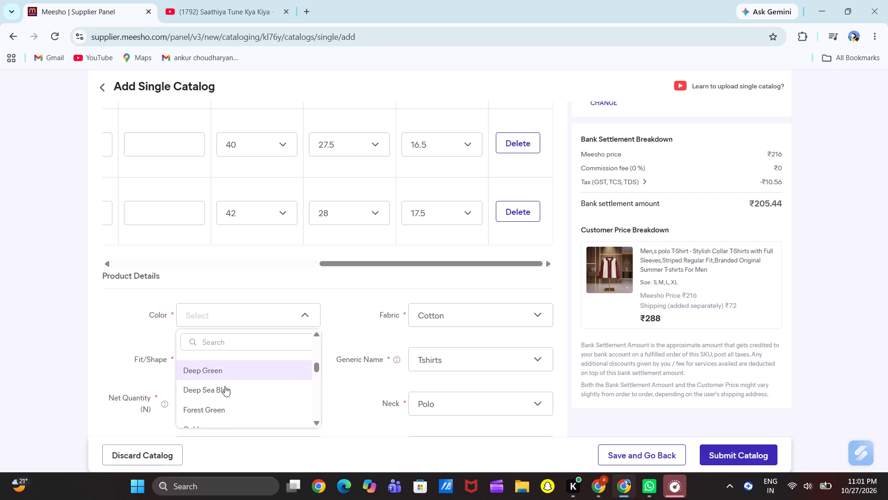
pyautogui.scroll(-3, 225, 386)
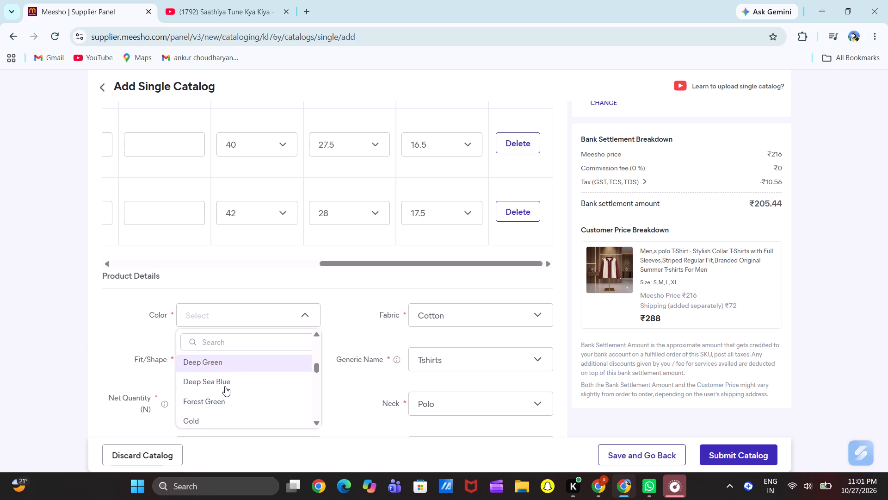
pyautogui.scroll(-3, 225, 386)
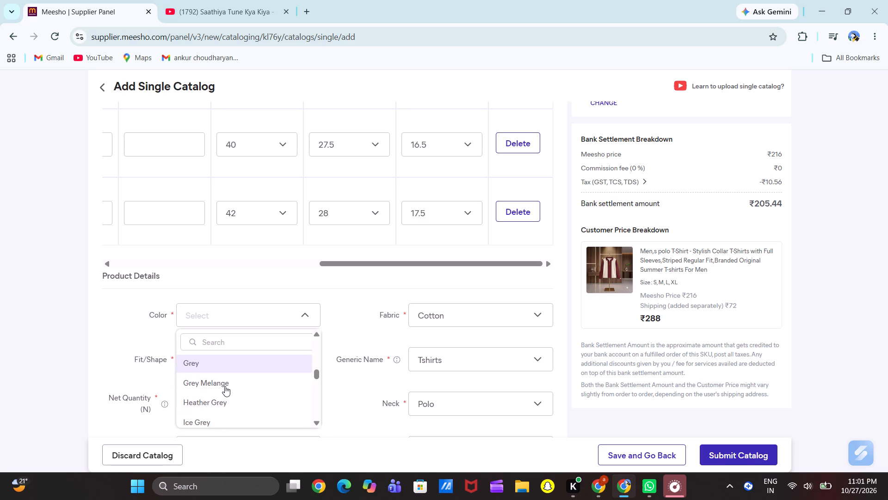
pyautogui.scroll(-3, 225, 386)
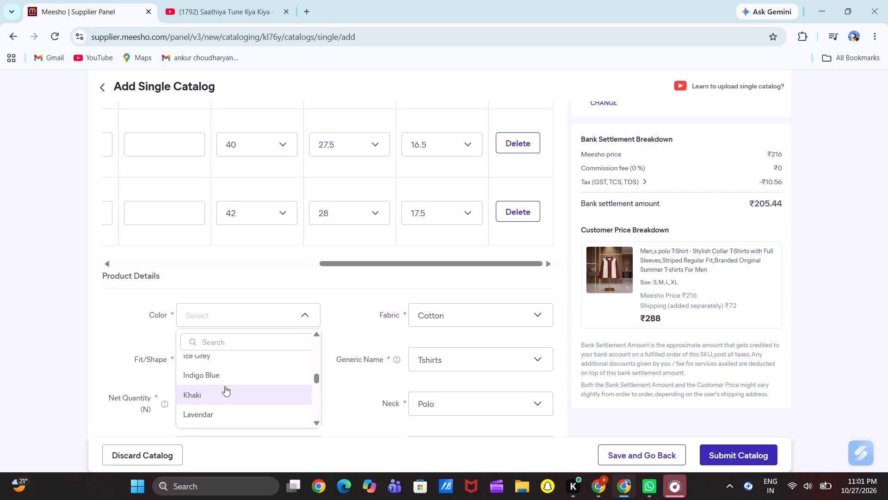
pyautogui.scroll(-1, 225, 386)
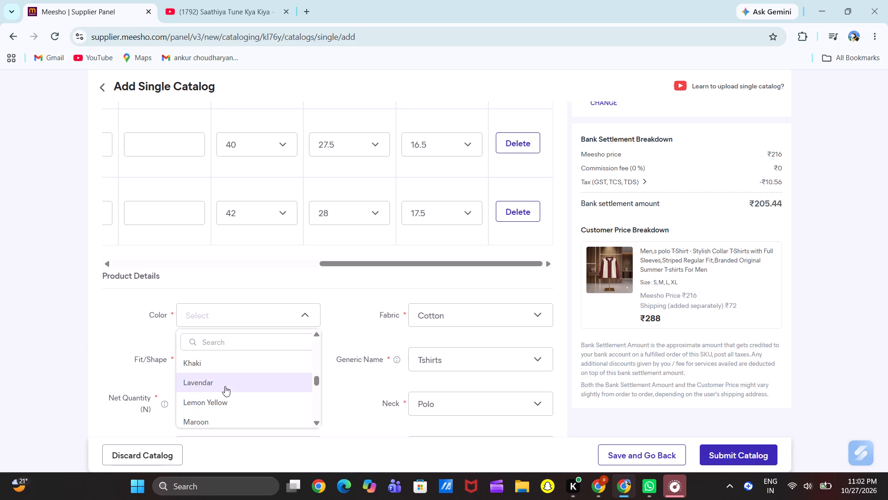
pyautogui.scroll(-2, 225, 386)
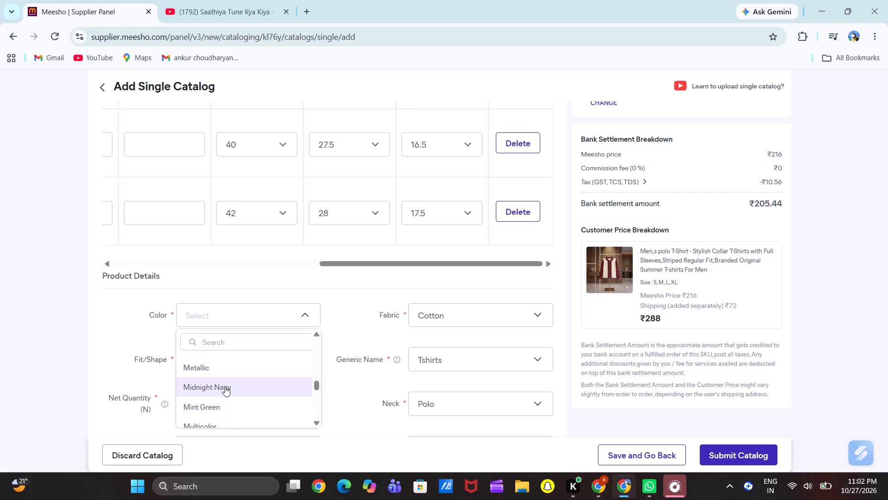
pyautogui.scroll(-2, 225, 386)
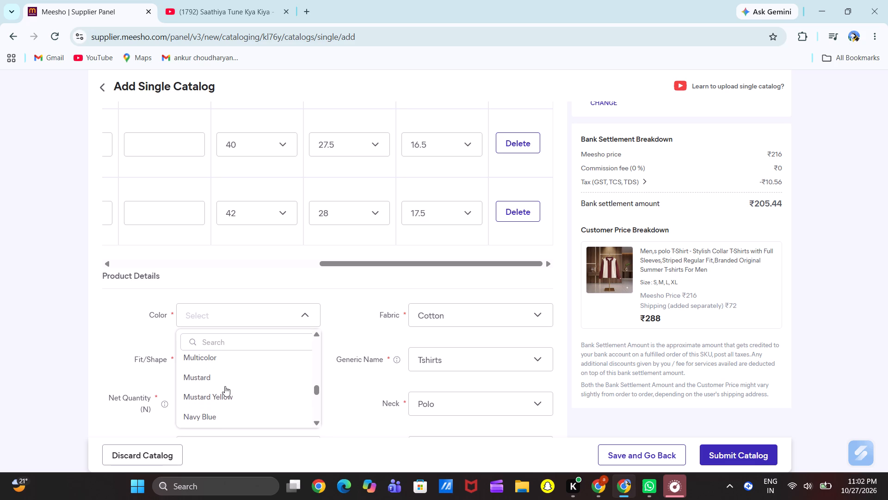
pyautogui.scroll(-2, 225, 386)
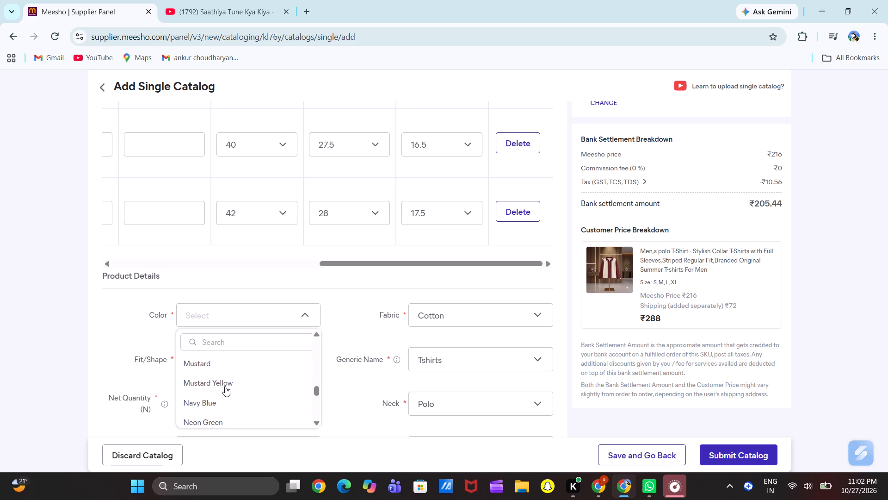
pyautogui.scroll(-3, 225, 386)
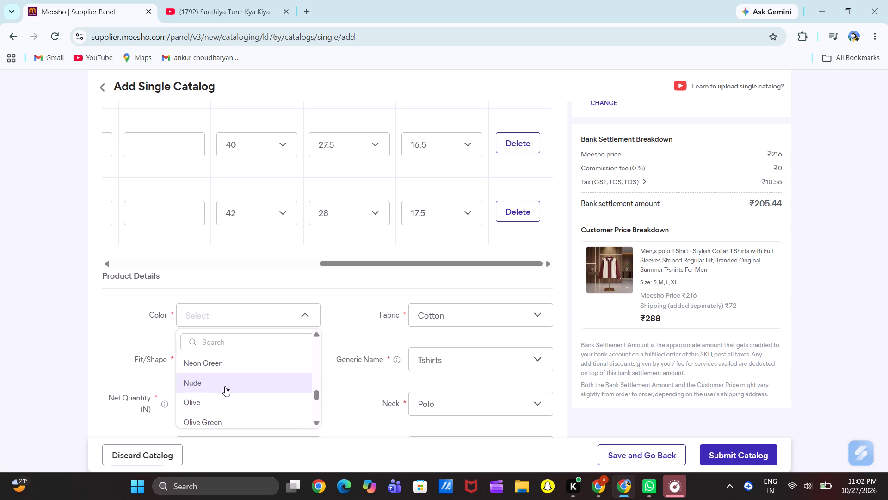
pyautogui.scroll(-2, 225, 386)
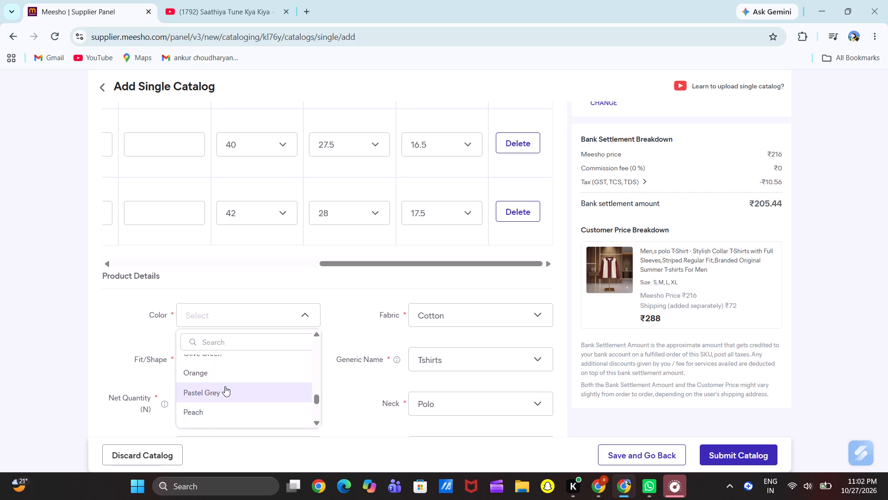
pyautogui.scroll(-1, 225, 386)
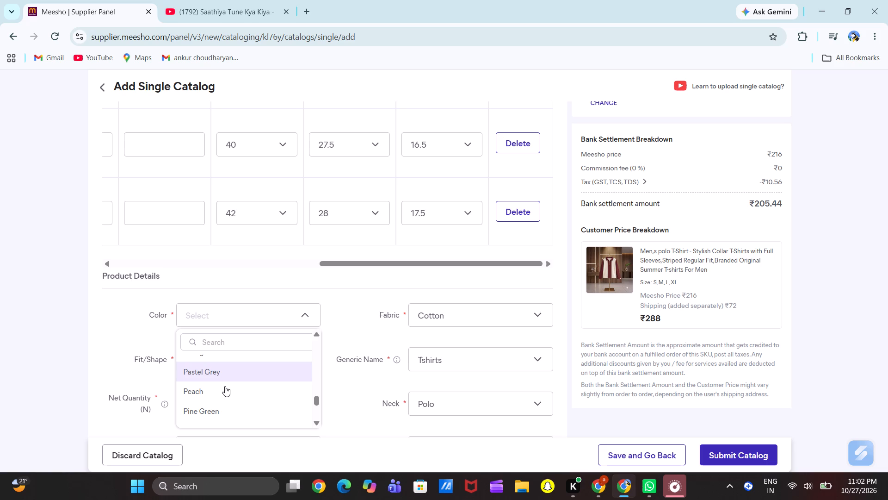
pyautogui.scroll(-1, 225, 386)
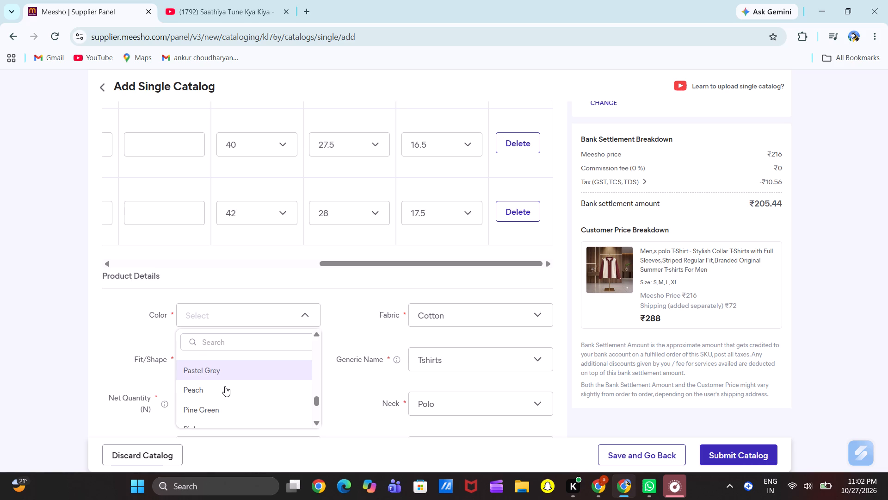
pyautogui.scroll(-1, 225, 386)
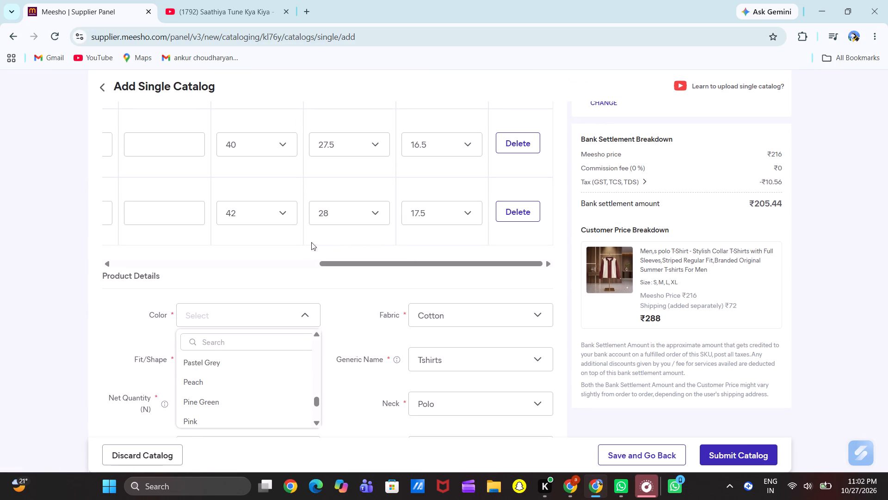
pyautogui.click(224, 337)
pyautogui.write('moo')
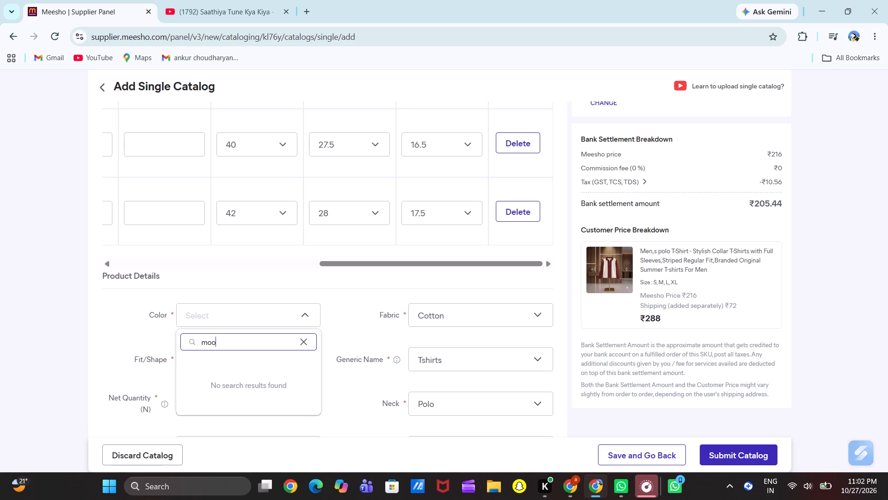
pyautogui.press('BackSpace')
pyautogui.press('BackSpace')
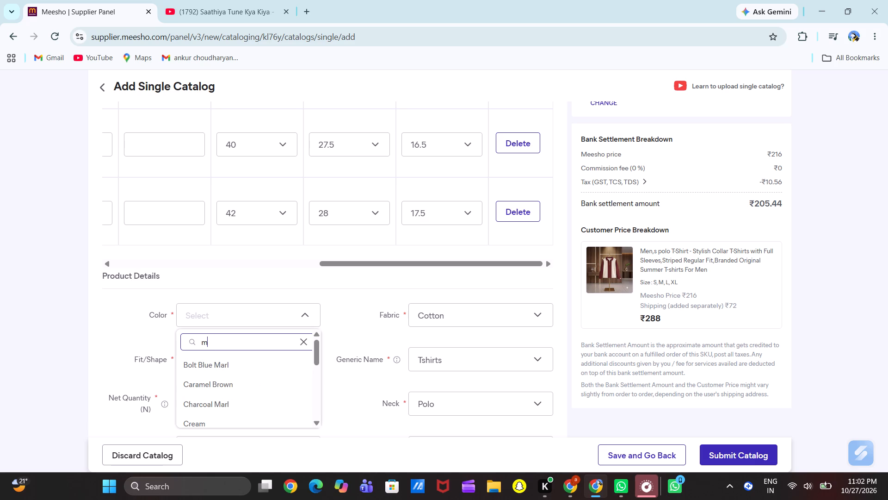
pyautogui.write('ar')
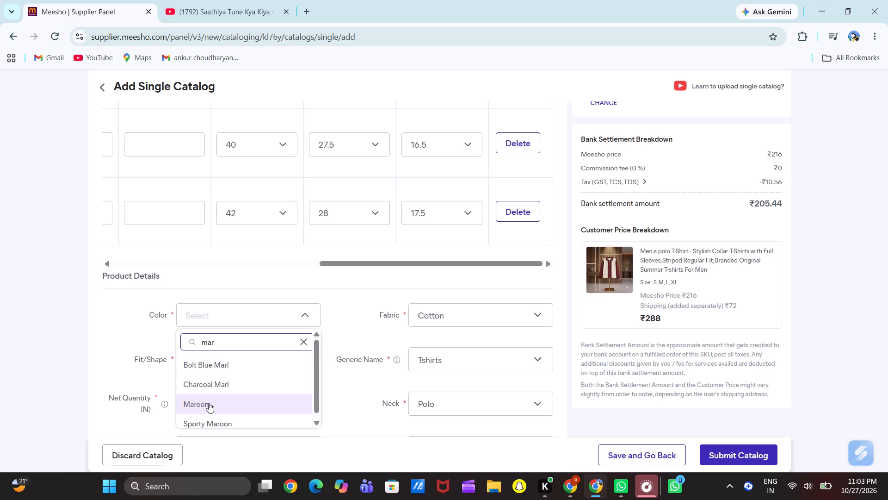
pyautogui.scroll(-1, 209, 403)
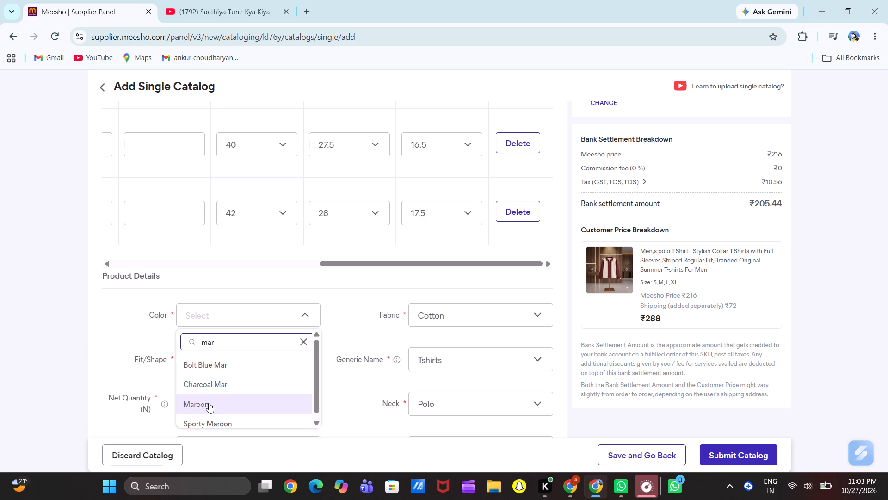
pyautogui.click(209, 403)
# Set the Occasion in Product 2's details to Casual.
pyautogui.scroll(-2, 323, 381)
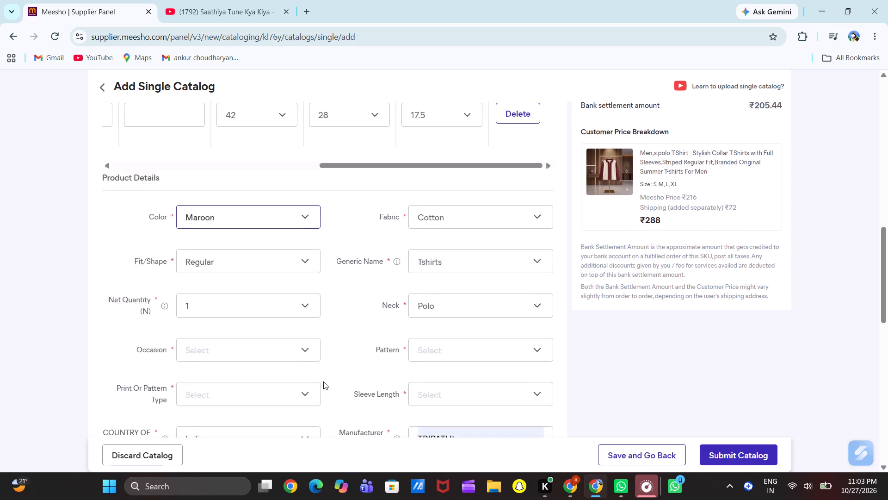
pyautogui.scroll(-2, 323, 381)
pyautogui.click(219, 256)
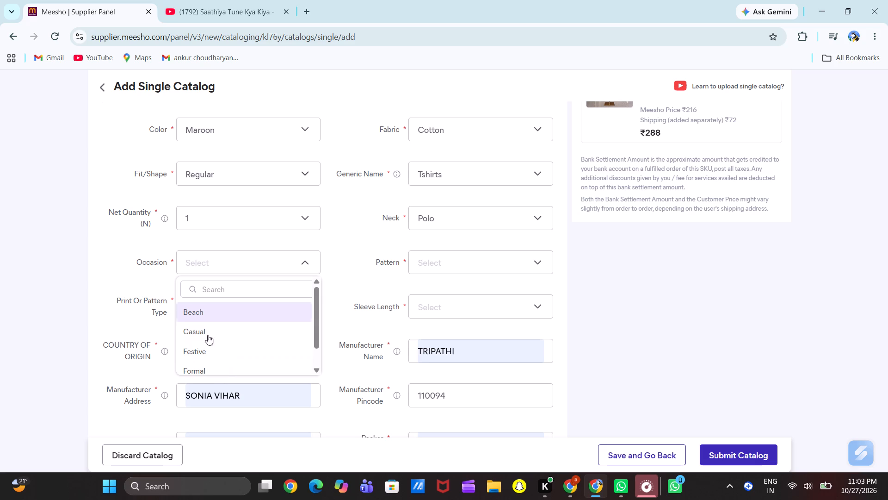
pyautogui.click(185, 323)
# Look through the pattern options and set the Pattern in Product 2's details to Colorblocked.
pyautogui.click(430, 257)
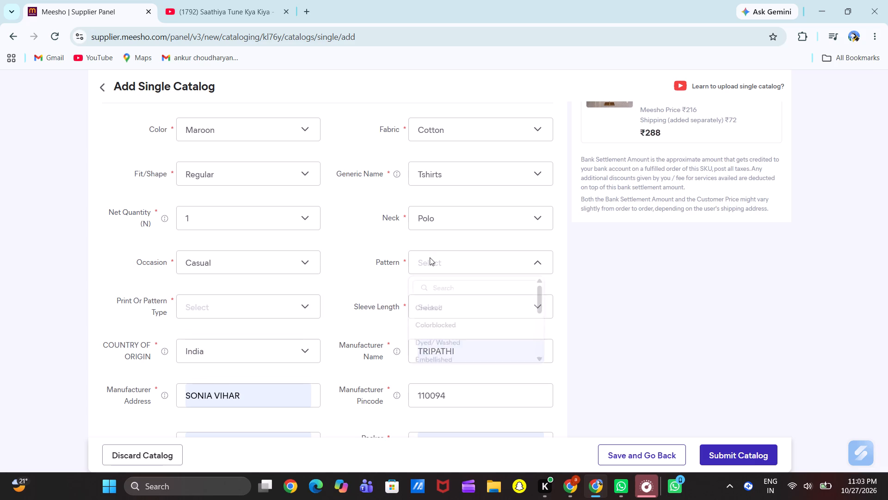
pyautogui.scroll(-2, 455, 330)
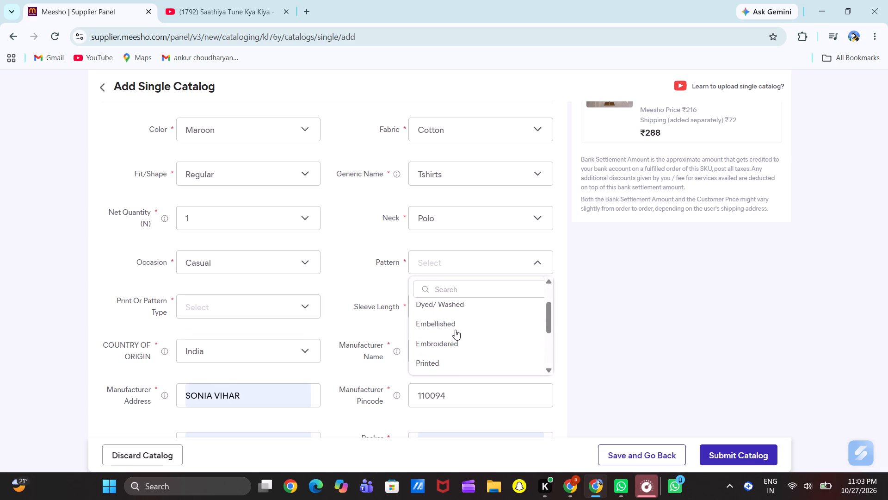
pyautogui.scroll(-3, 455, 330)
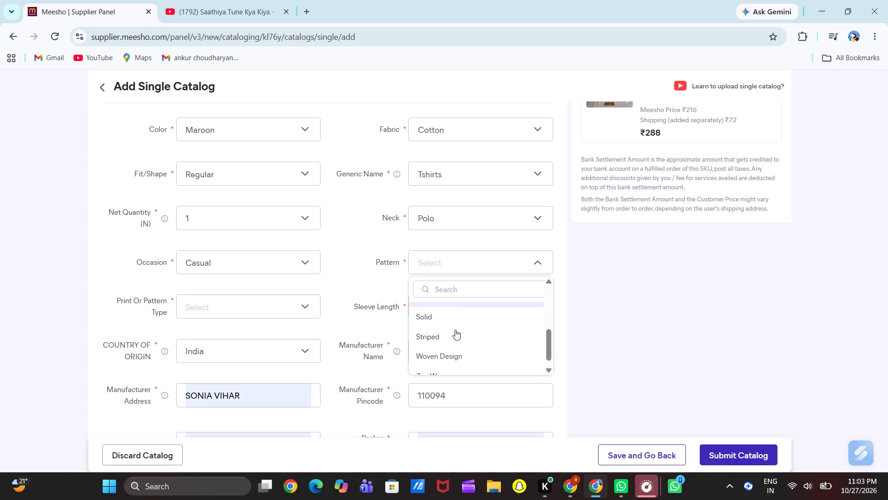
pyautogui.scroll(-1, 455, 330)
pyautogui.scroll(3, 455, 330)
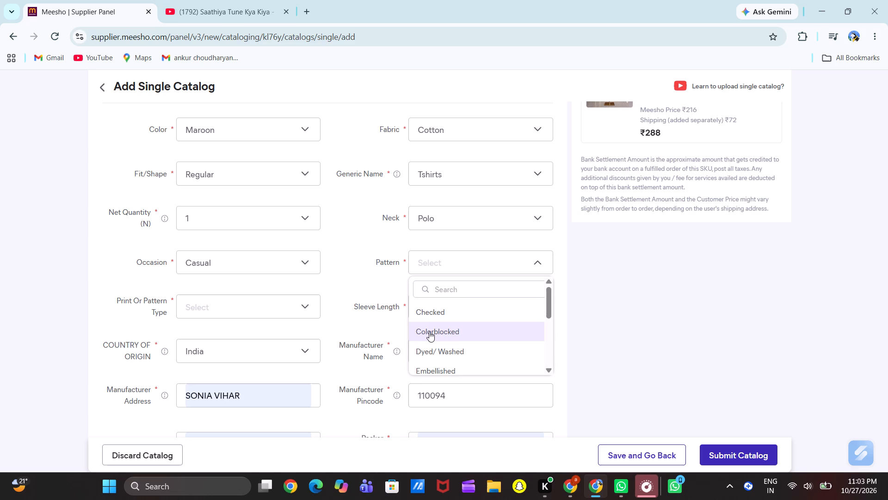
pyautogui.click(429, 331)
# Set Product 2's Print Or Pattern Type to Colorblocked and its Sleeve Length to Long Sleeves.
pyautogui.click(218, 290)
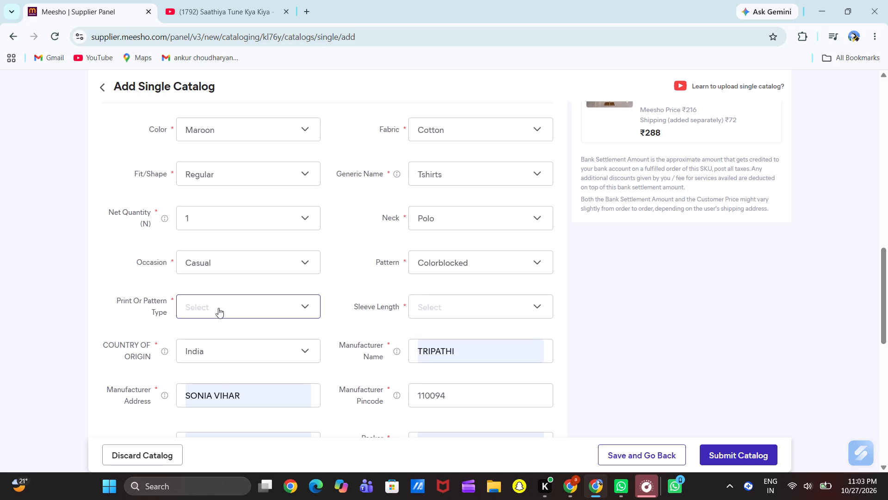
pyautogui.click(231, 306)
pyautogui.scroll(-1, 231, 405)
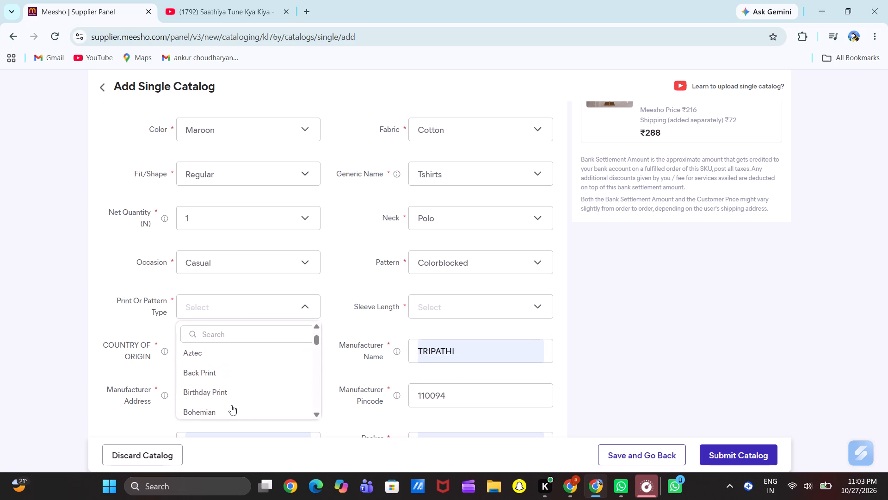
pyautogui.scroll(-3, 231, 405)
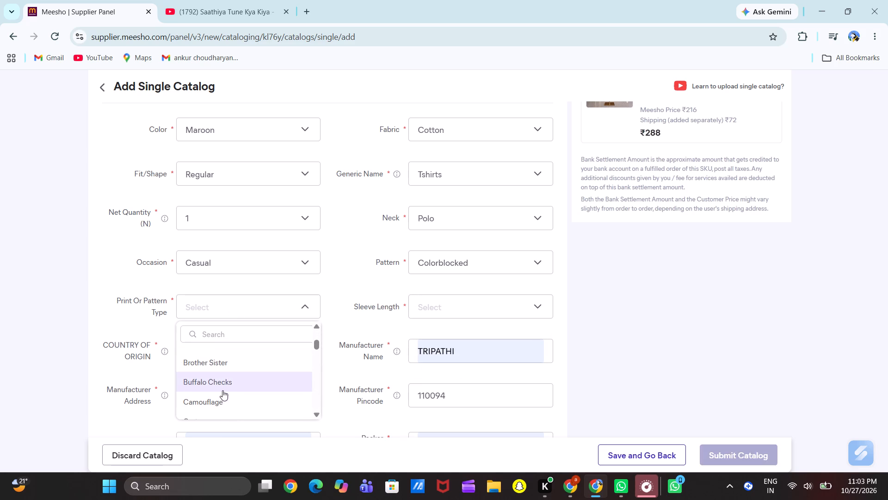
pyautogui.scroll(-2, 220, 388)
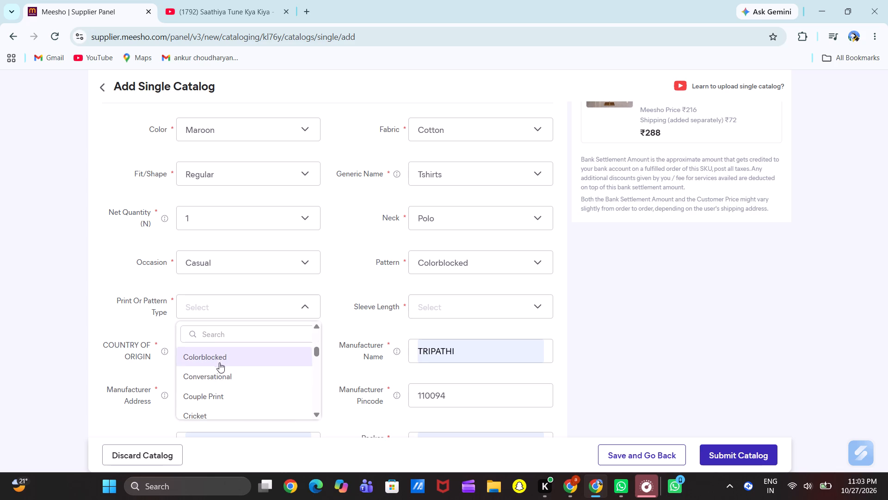
pyautogui.click(220, 362)
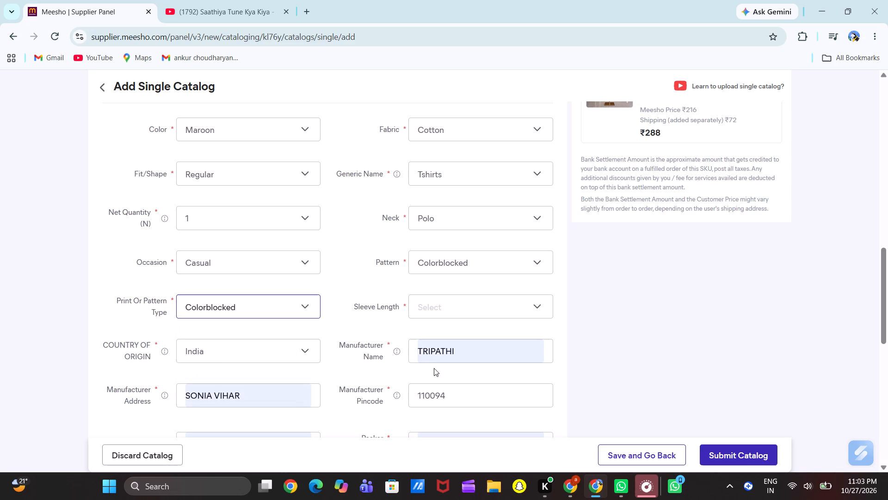
pyautogui.click(530, 295)
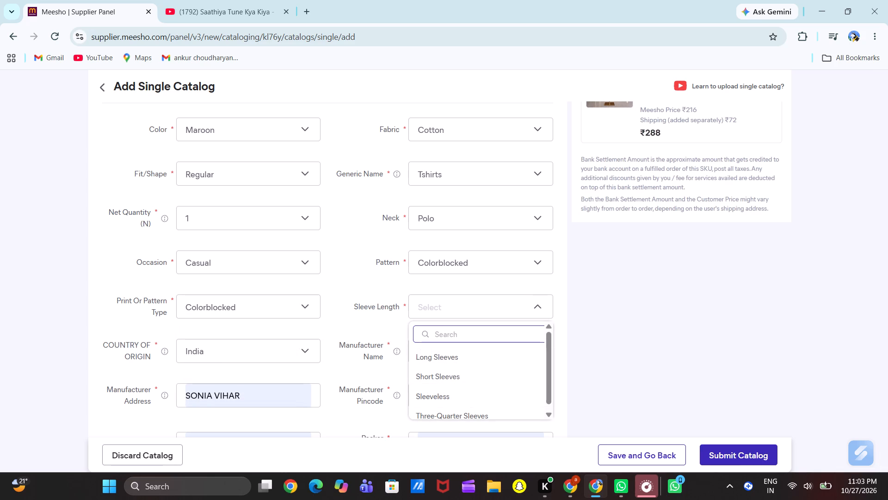
pyautogui.click(464, 348)
# In Product 2's Other Attributes, set the Length to Regular and the Style to Korean.
pyautogui.scroll(-3, 352, 355)
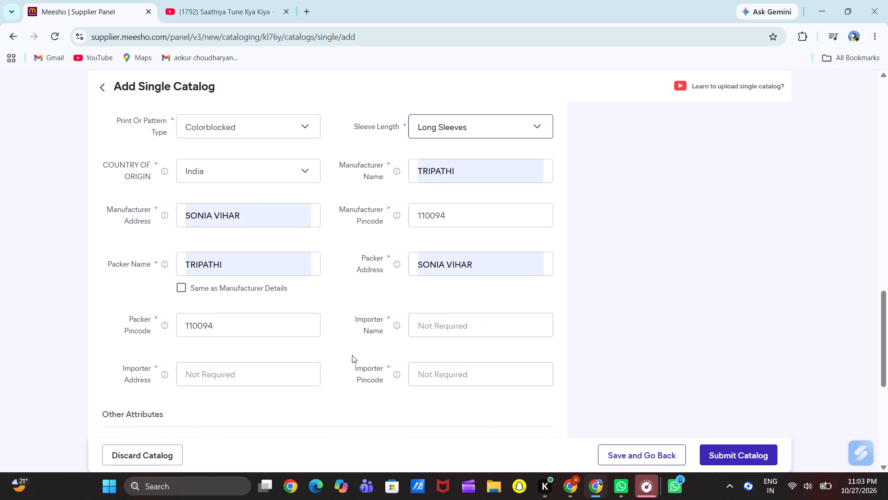
pyautogui.scroll(-3, 352, 355)
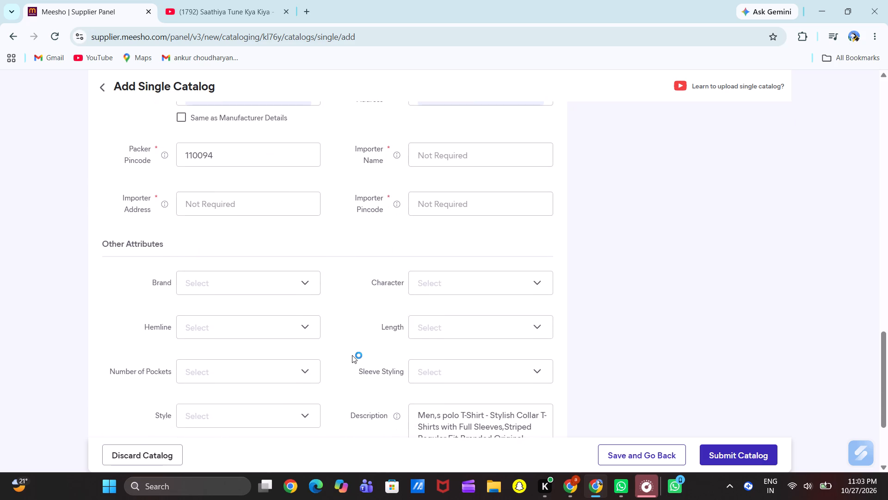
pyautogui.scroll(-2, 352, 355)
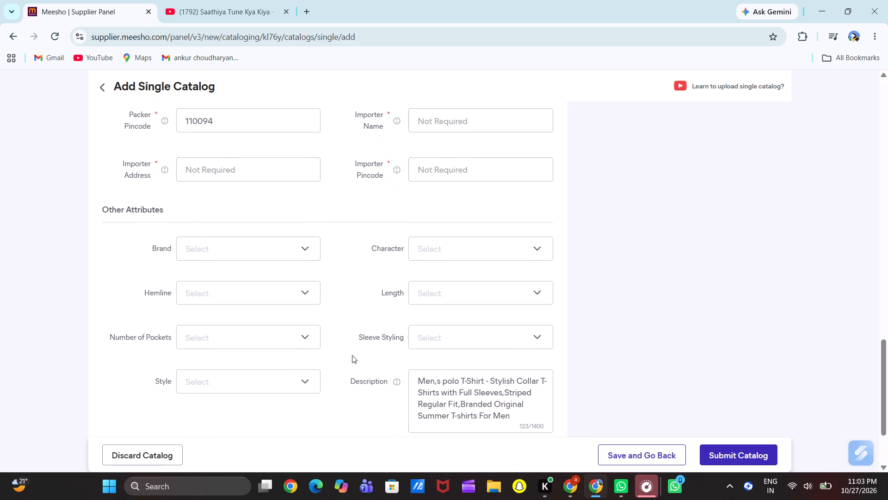
pyautogui.scroll(-2, 352, 355)
pyautogui.scroll(1, 352, 355)
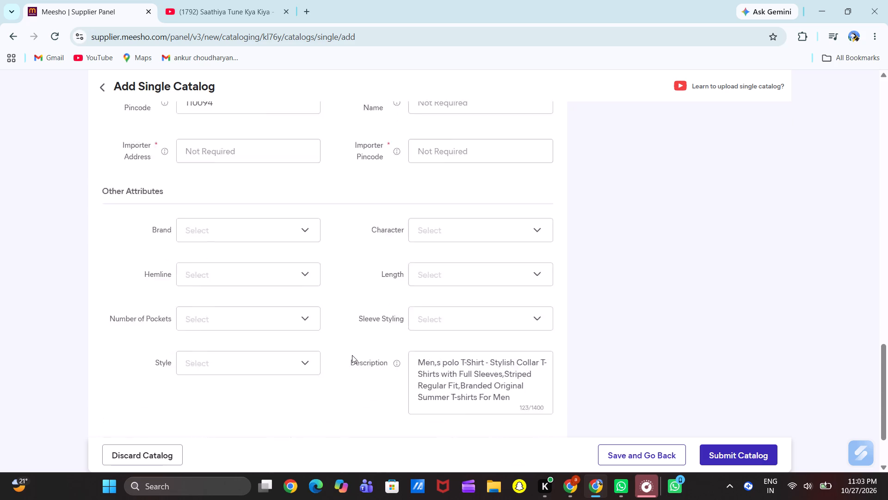
pyautogui.scroll(4, 352, 355)
pyautogui.scroll(-1, 352, 355)
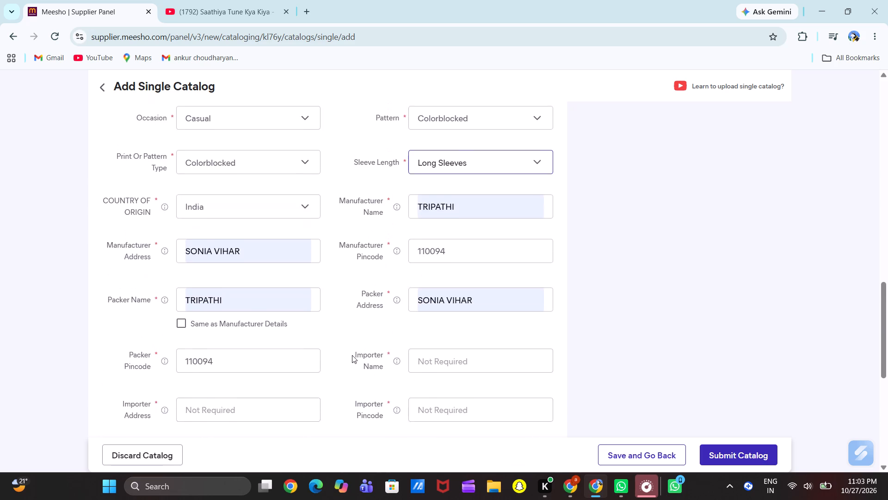
pyautogui.scroll(-2, 352, 355)
pyautogui.click(440, 209)
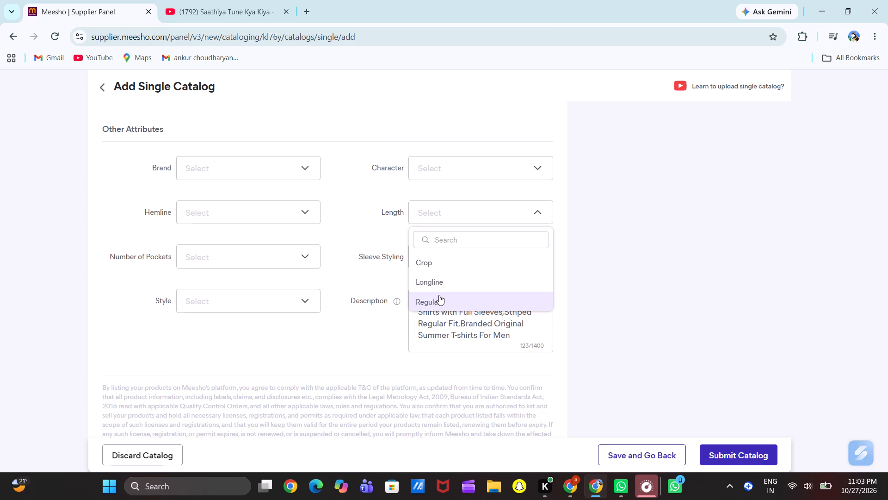
pyautogui.click(439, 295)
pyautogui.click(216, 294)
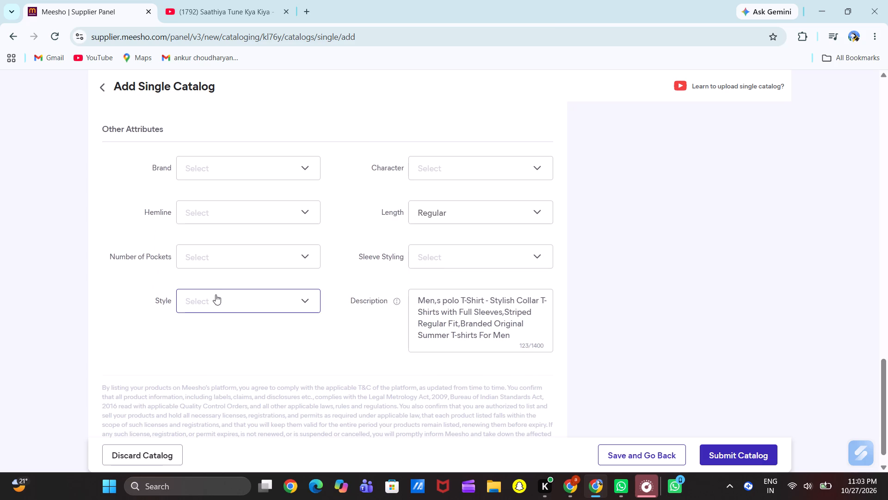
pyautogui.click(204, 364)
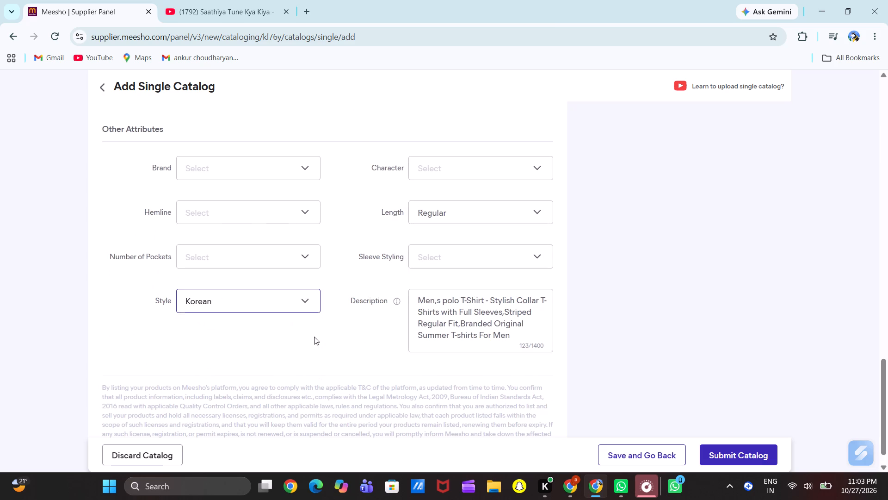
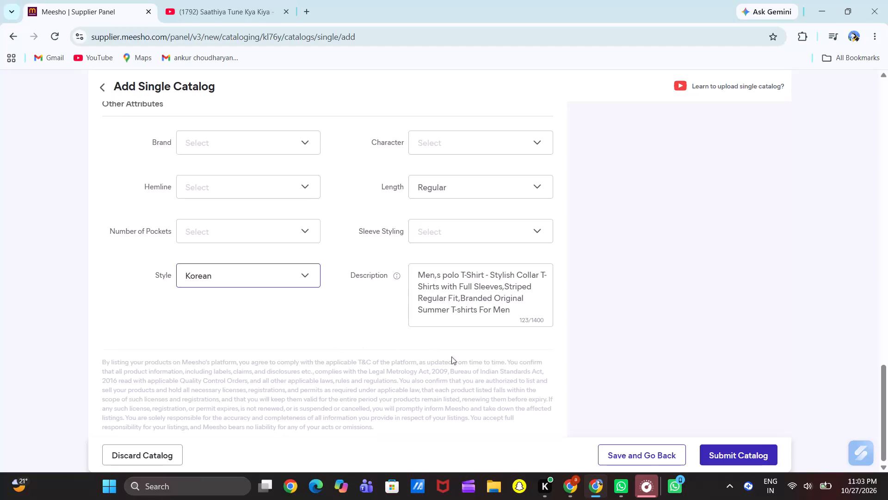
# Enter (((FULL+KARARA_=MAROON))) as Product 2's Style code/Product ID.
pyautogui.scroll(10, 379, 316)
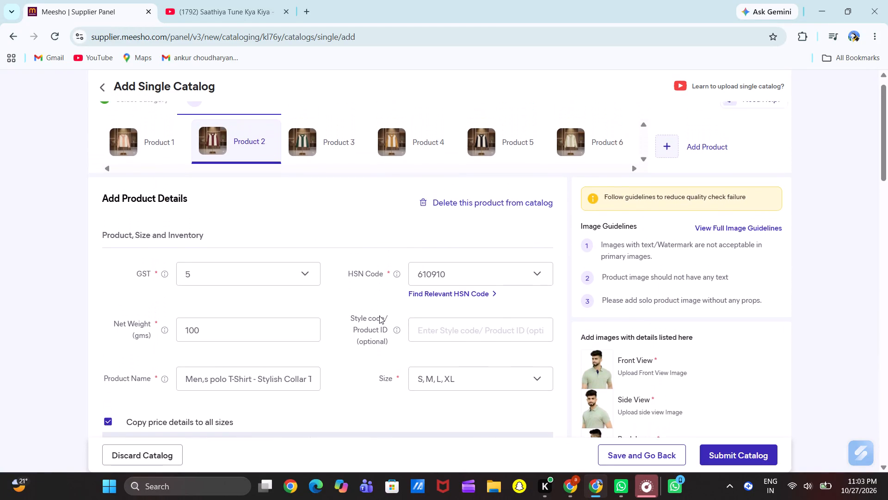
pyautogui.scroll(1, 379, 316)
pyautogui.click(331, 170)
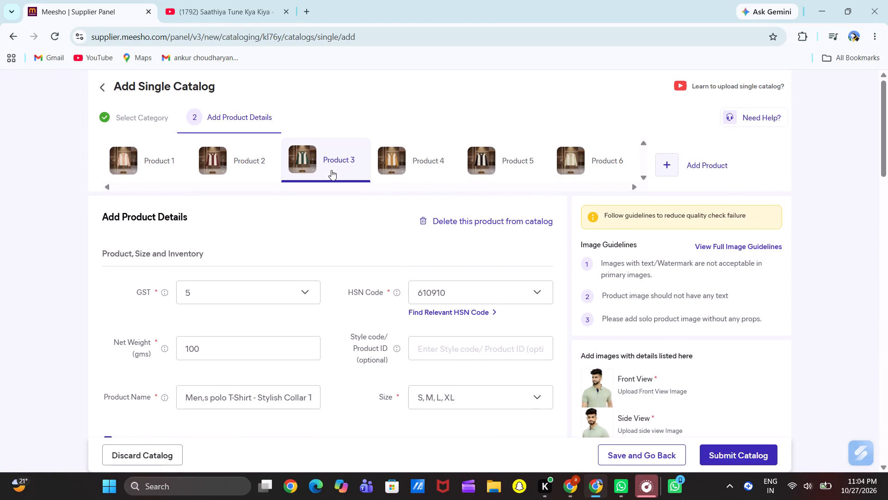
pyautogui.scroll(-1, 332, 207)
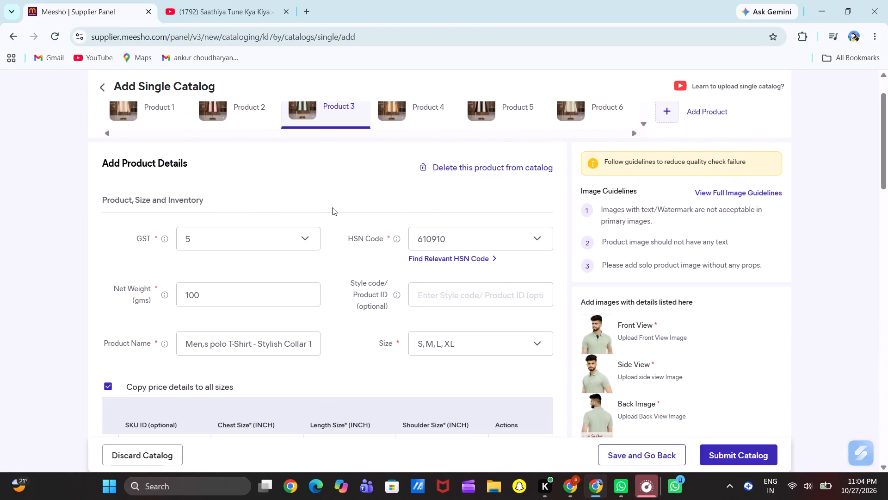
pyautogui.click(236, 124)
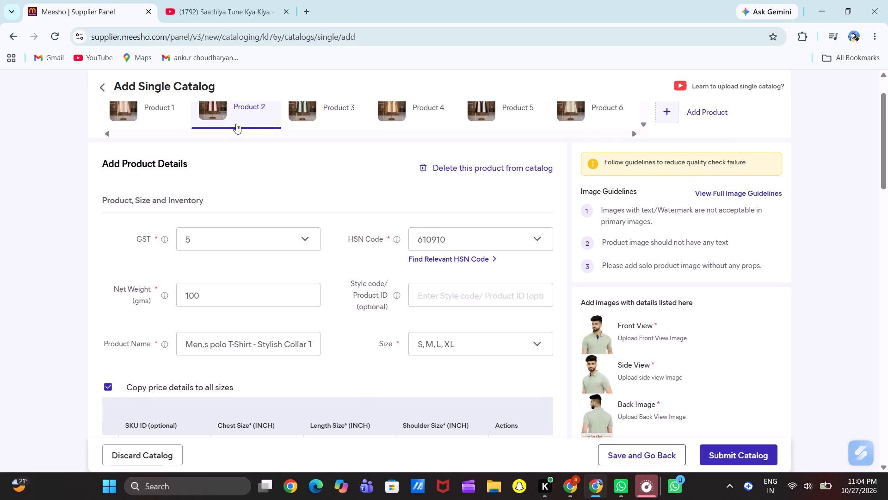
pyautogui.click(445, 292)
pyautogui.click(542, 320)
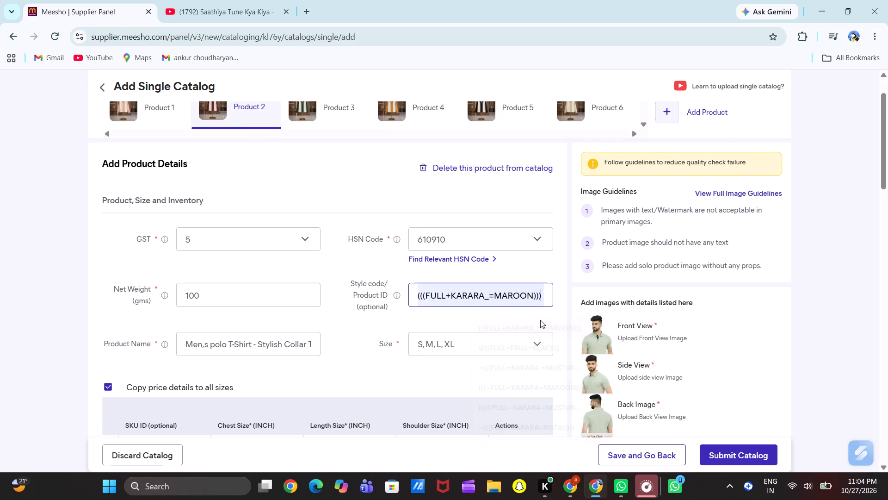
# Check Product 1's style code and enter (((FULL+KARARA_=MAROON))) as Product 3's Style code/Product ID.
pyautogui.click(149, 111)
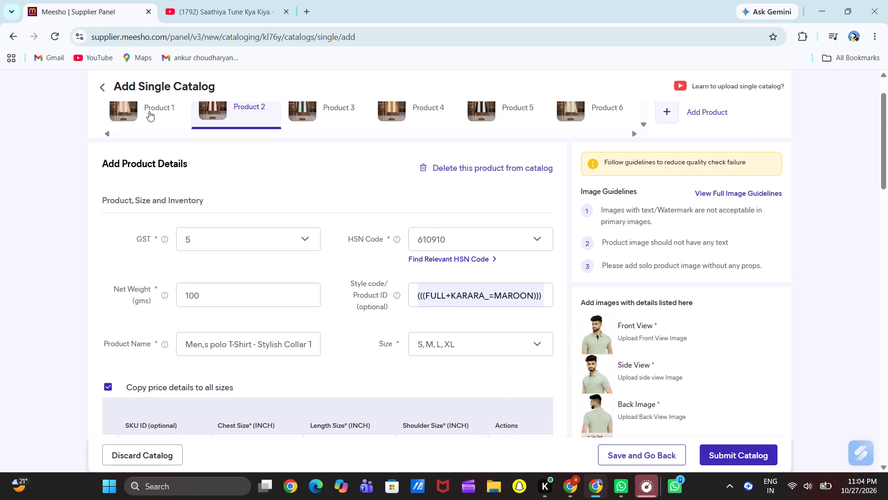
pyautogui.click(315, 79)
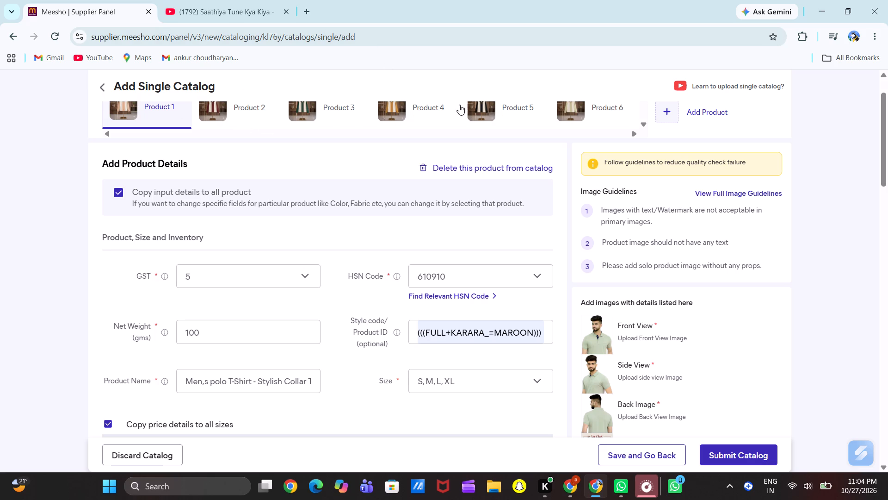
pyautogui.click(302, 111)
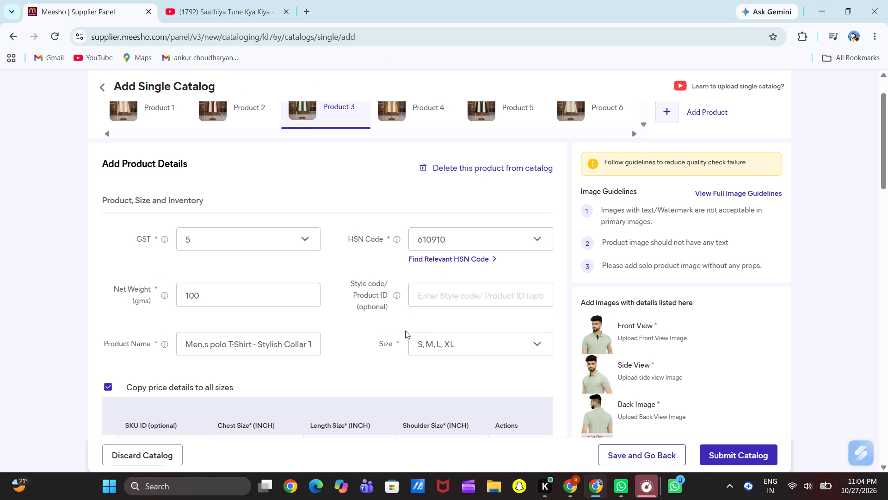
pyautogui.click(425, 309)
pyautogui.click(434, 301)
pyautogui.click(473, 320)
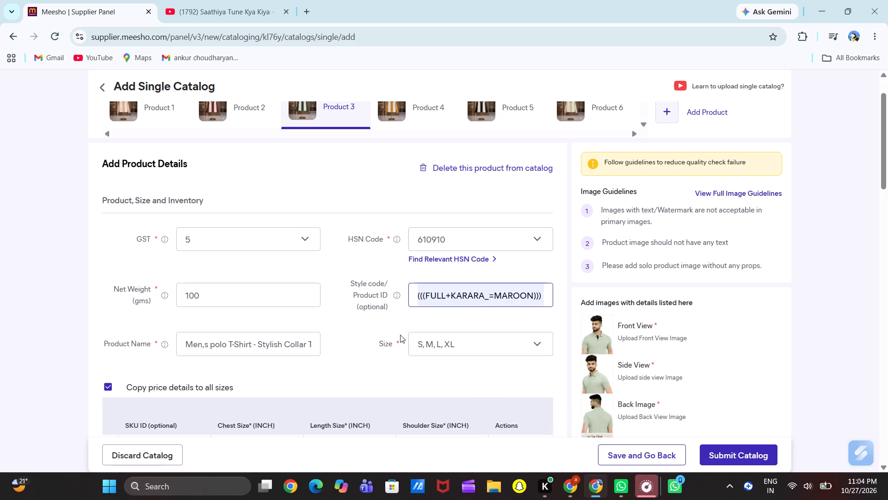
# In Product 3's size table, set the Shoulder Size to 14.5 for the chest 36 row and 15.5 for the chest 38 row.
pyautogui.scroll(-3, 400, 335)
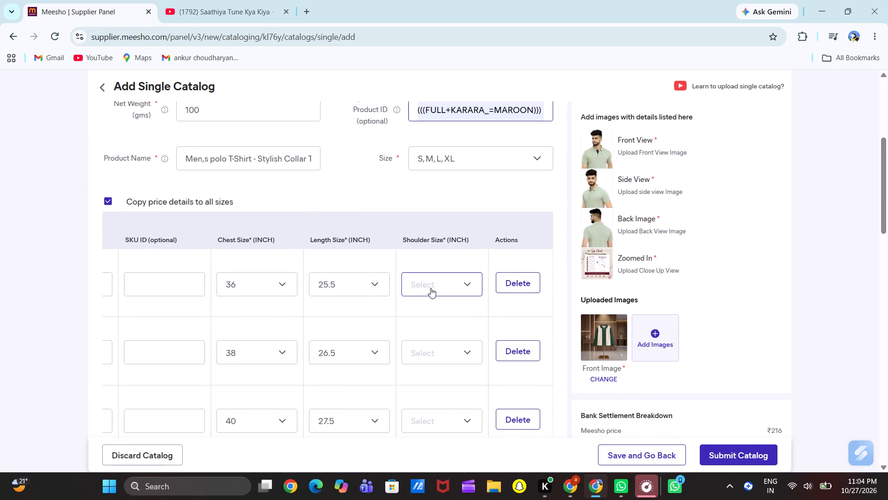
pyautogui.scroll(-1, 431, 288)
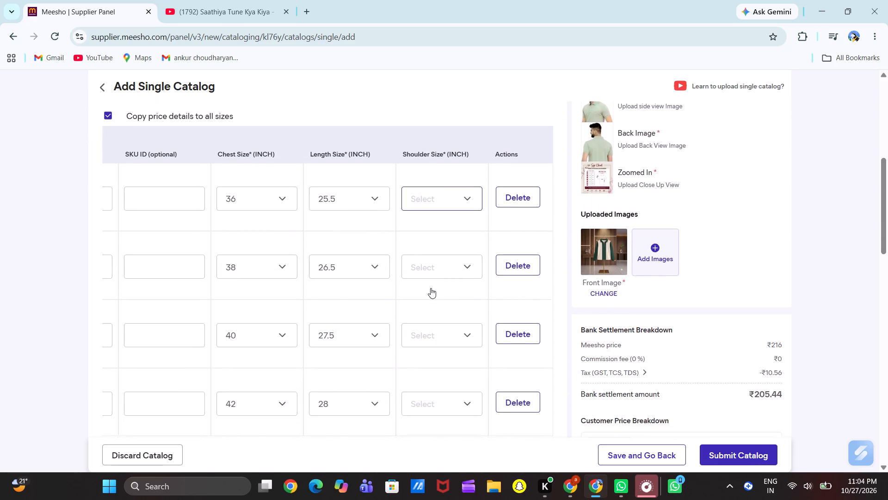
pyautogui.scroll(-1, 431, 288)
pyautogui.click(433, 178)
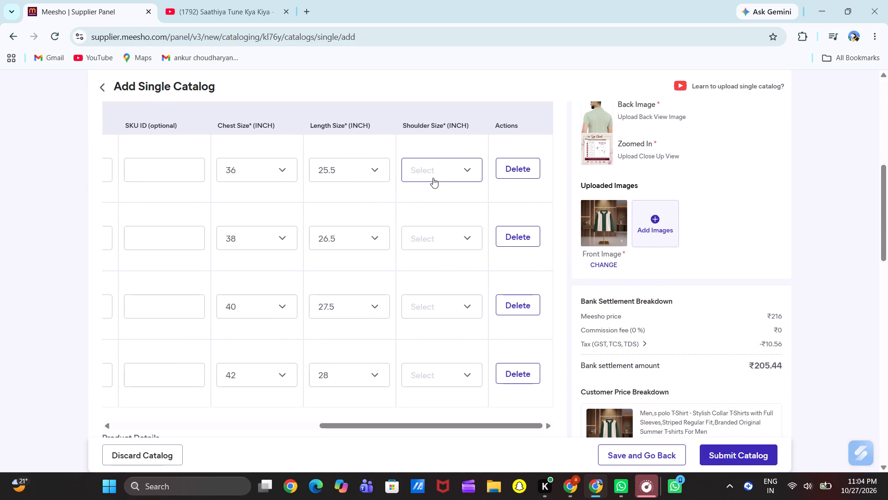
pyautogui.scroll(-2, 422, 228)
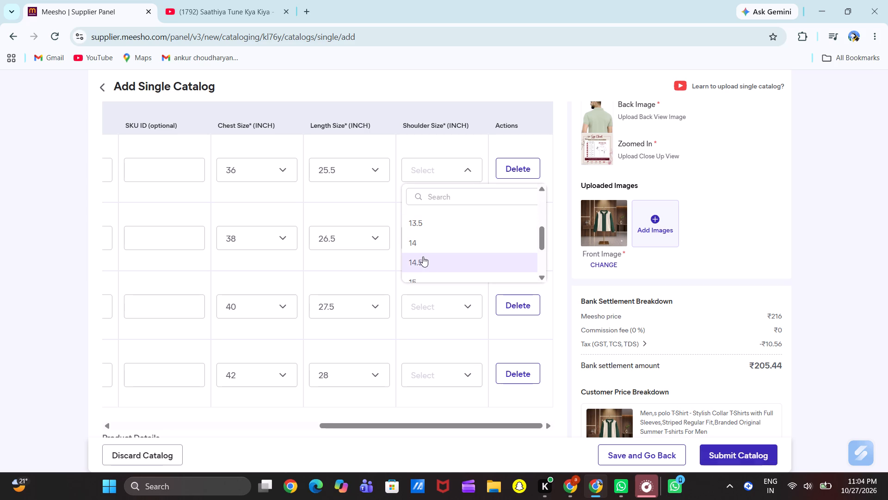
pyautogui.click(425, 259)
pyautogui.click(421, 245)
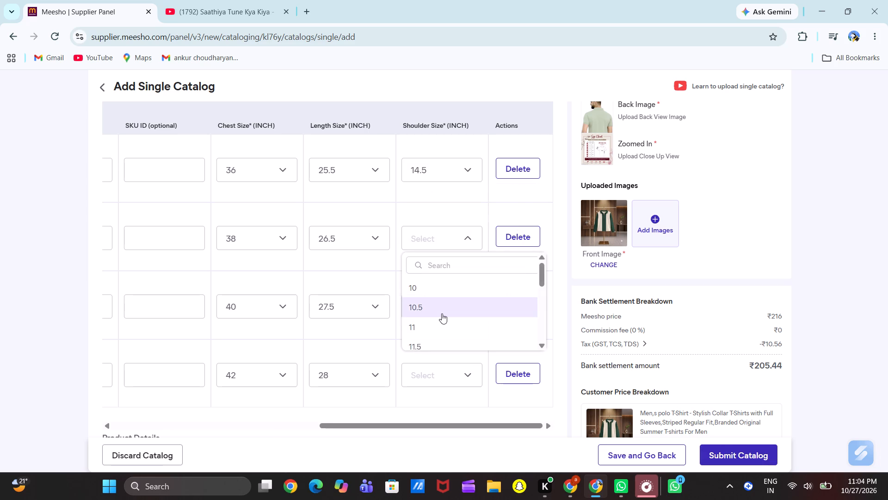
pyautogui.scroll(-4, 442, 313)
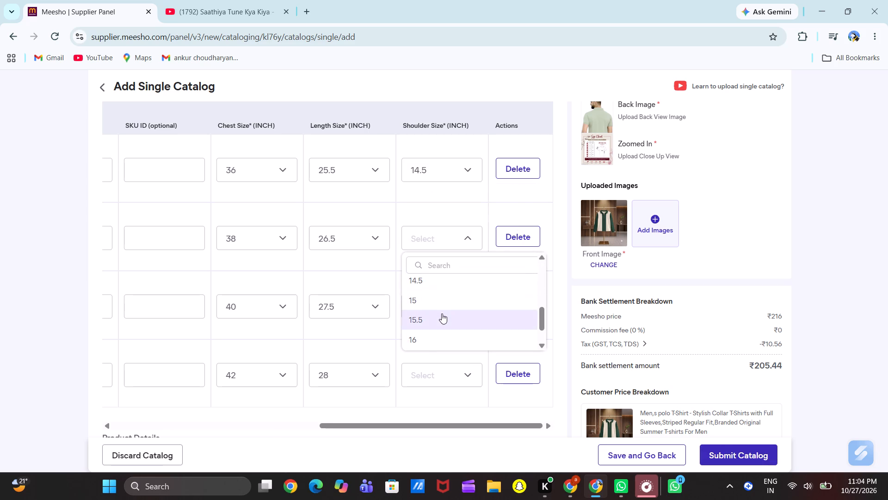
pyautogui.click(442, 313)
# In Product 3's size table, set the Shoulder Size to 16.5 for the chest 40 row and 17.5 for the chest 42 row.
pyautogui.click(428, 312)
pyautogui.scroll(-6, 440, 341)
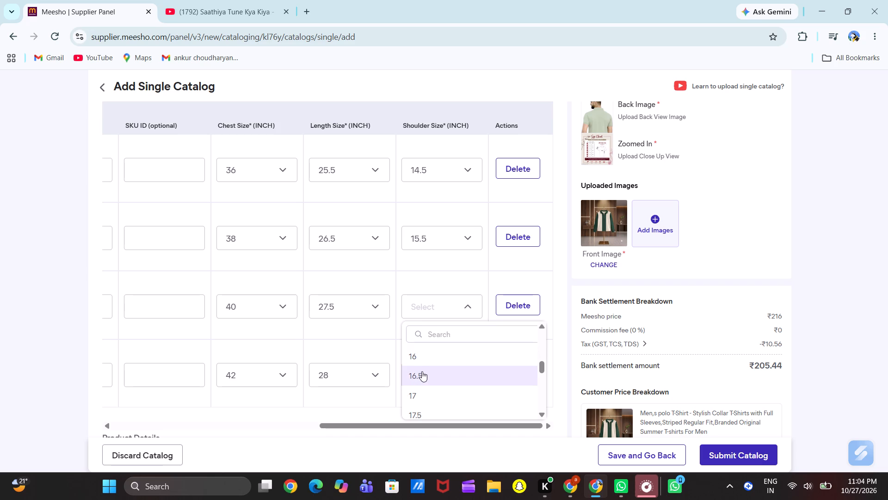
pyautogui.click(422, 371)
pyautogui.click(423, 375)
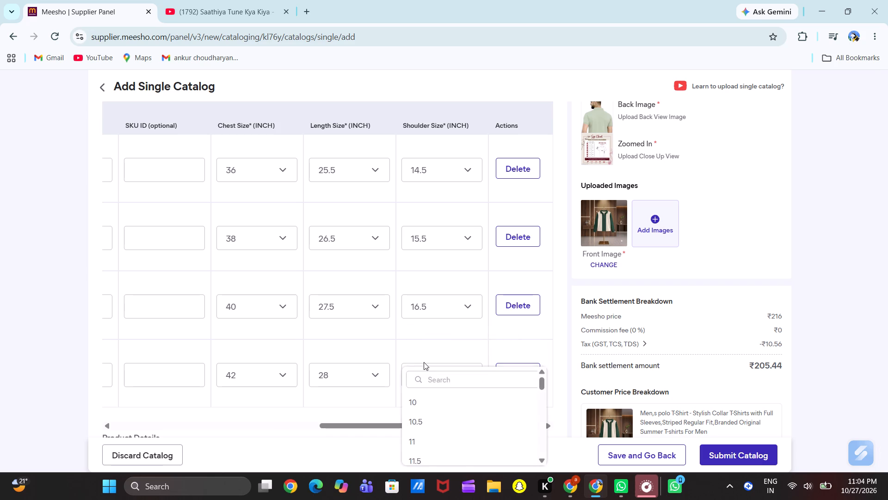
pyautogui.scroll(-4, 463, 453)
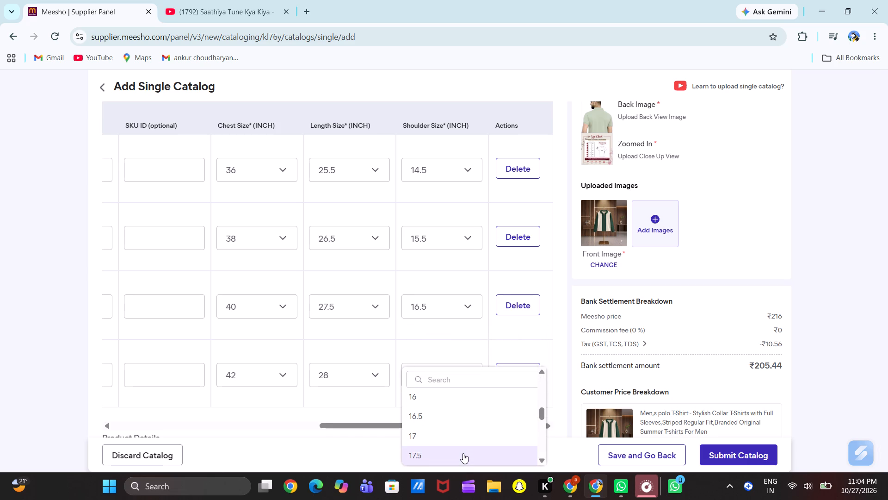
pyautogui.click(463, 453)
# Search the color options for "gre" and set the Color in Product 3's details to Deep Green.
pyautogui.scroll(-4, 370, 431)
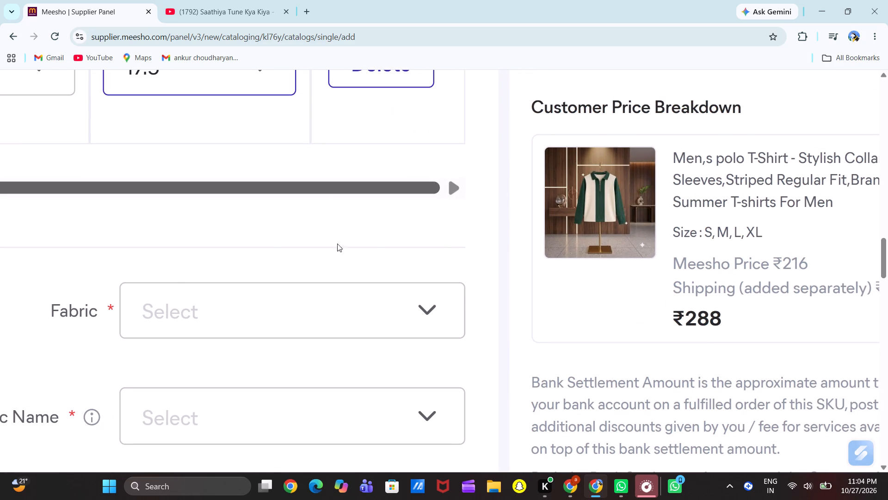
pyautogui.click(154, 274)
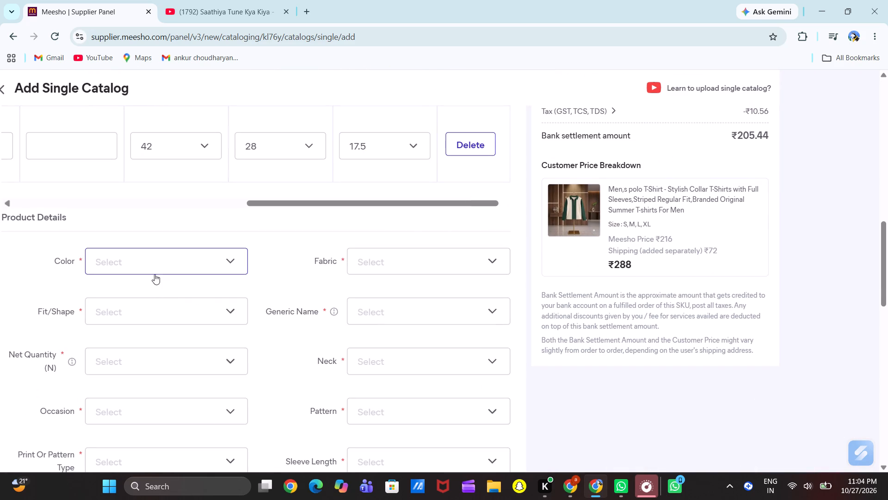
pyautogui.write('gre')
pyautogui.click(154, 292)
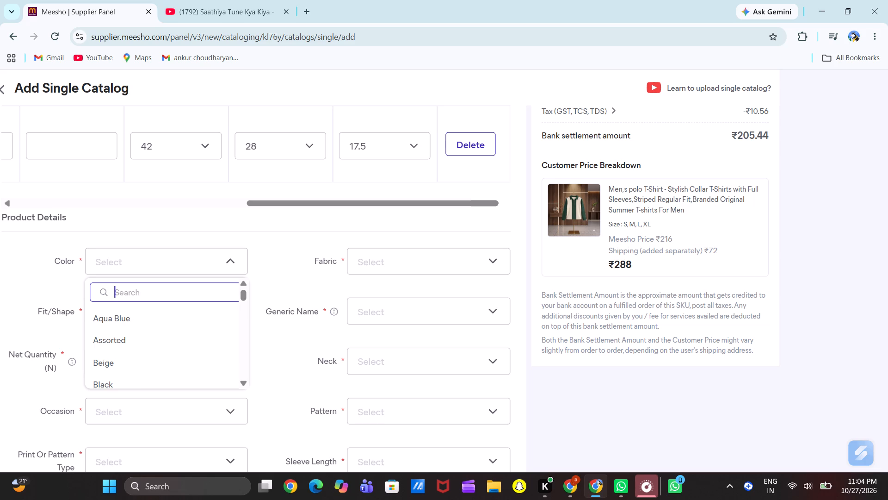
pyautogui.write('gre')
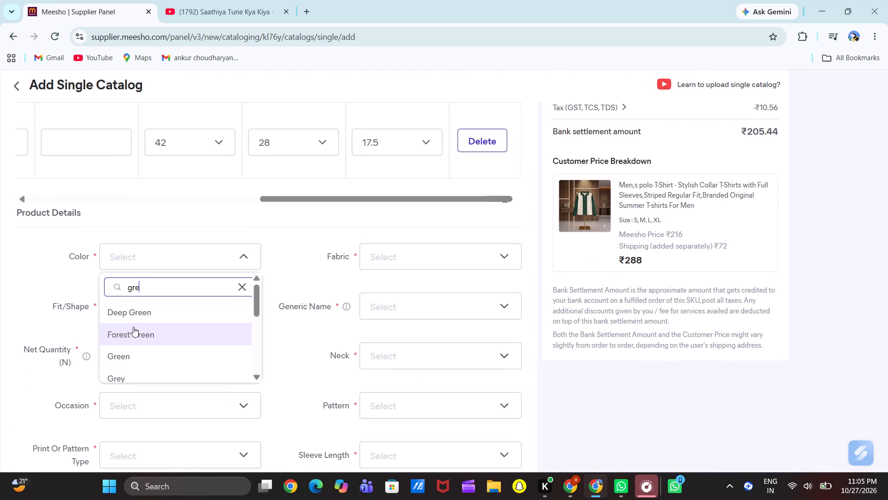
pyautogui.click(156, 308)
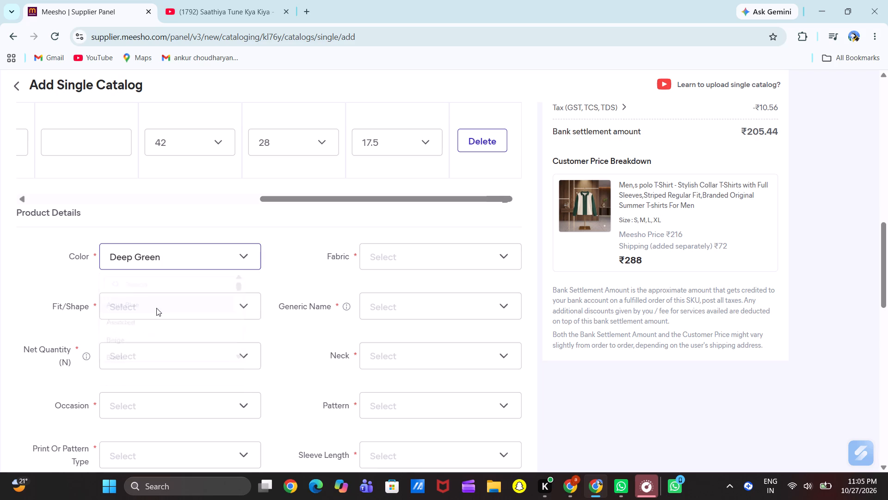
# Set the Fabric in Product 3's details to Cotton.
pyautogui.click(387, 261)
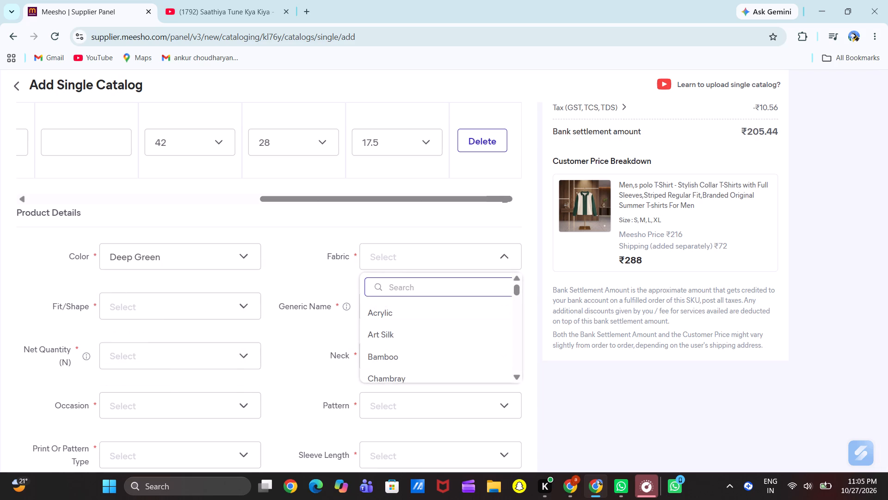
pyautogui.scroll(-1, 404, 392)
pyautogui.scroll(-1, 407, 308)
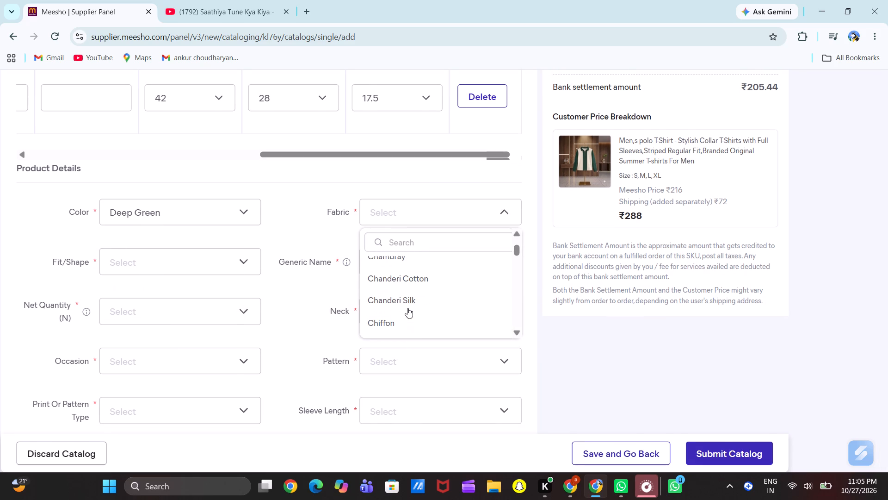
pyautogui.scroll(-1, 415, 301)
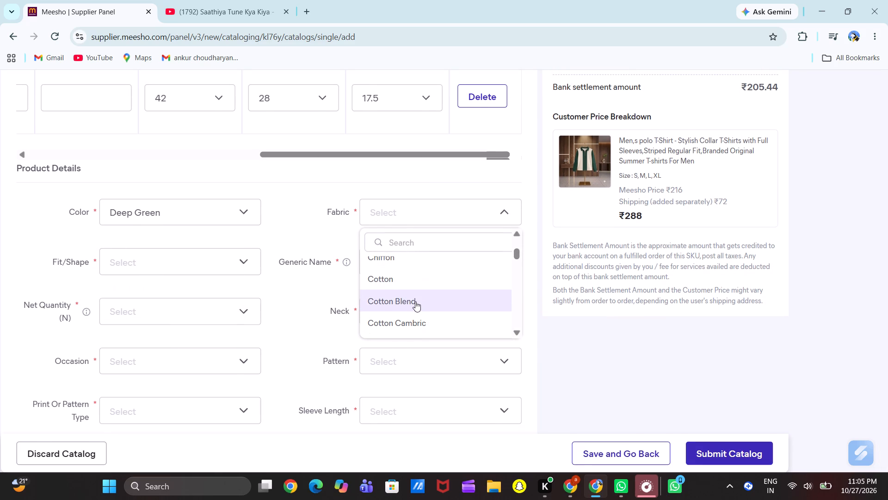
pyautogui.click(388, 275)
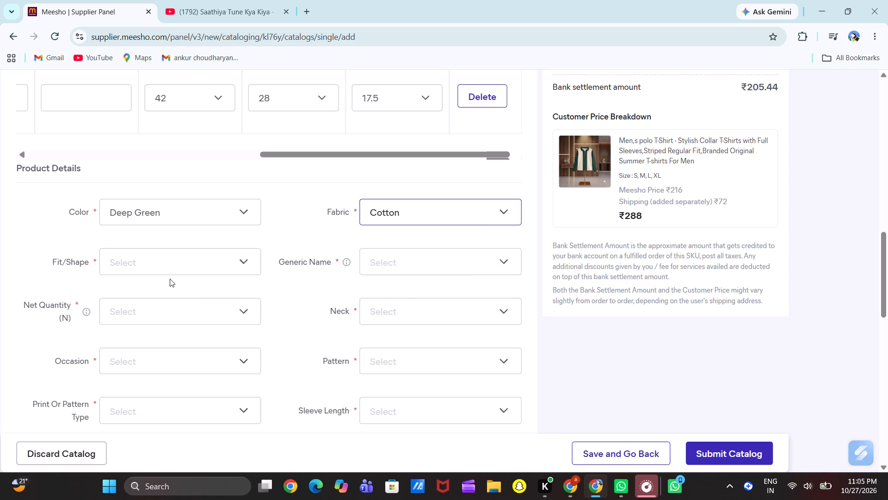
# Choose the Fit/Shape in Product 3's details.
pyautogui.click(153, 269)
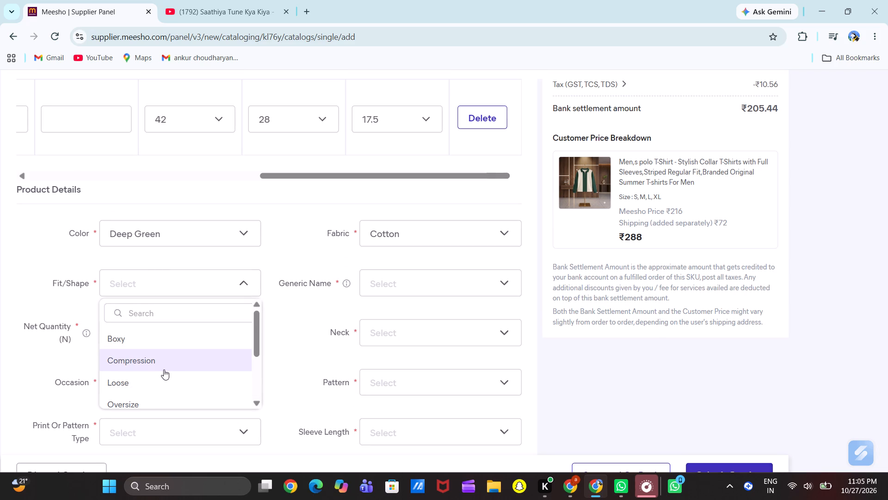
pyautogui.scroll(-1, 164, 369)
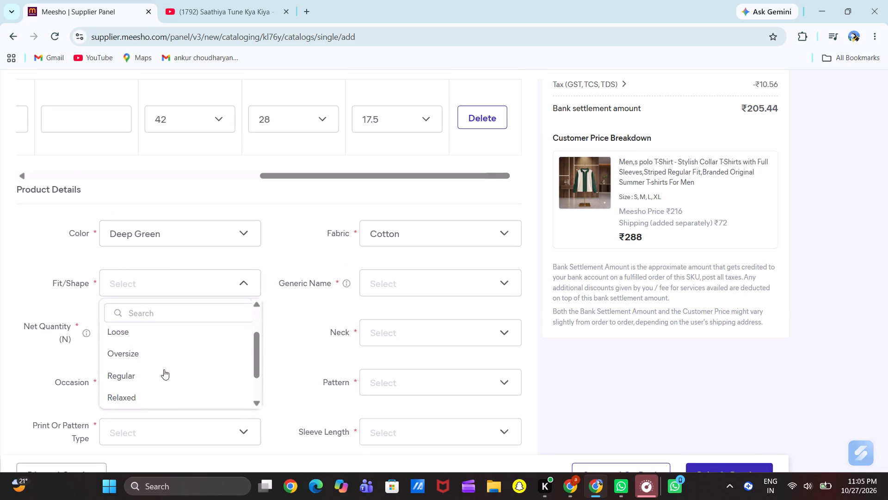
# Set the Fit/Shape to Regular and the Generic Name to Tshirts in Product 3's details.
pyautogui.scroll(-1, 164, 369)
pyautogui.click(136, 376)
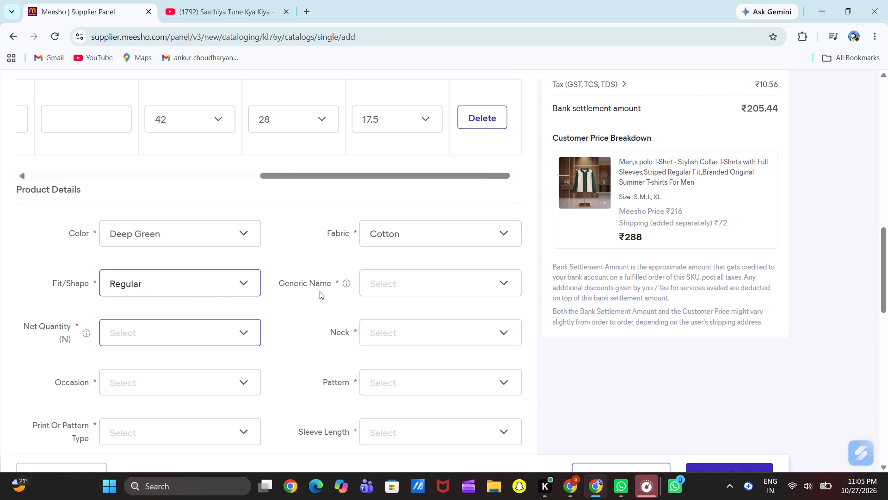
pyautogui.click(374, 286)
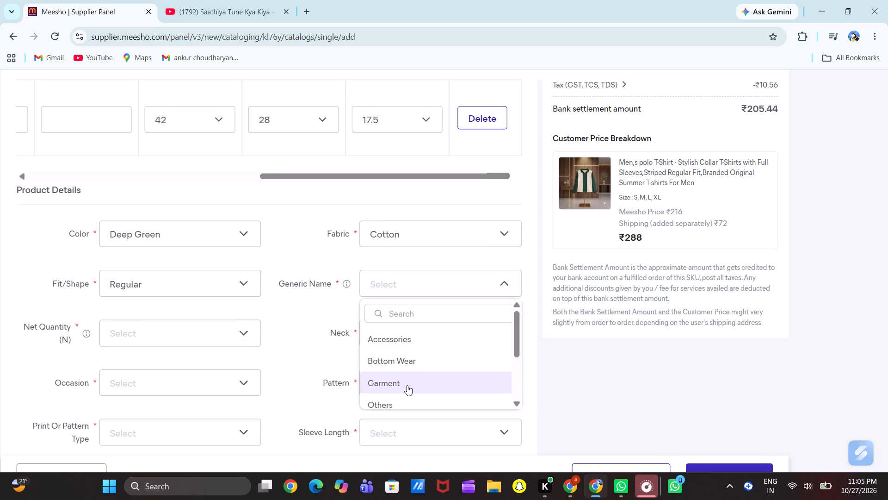
pyautogui.scroll(-3, 407, 385)
pyautogui.click(386, 384)
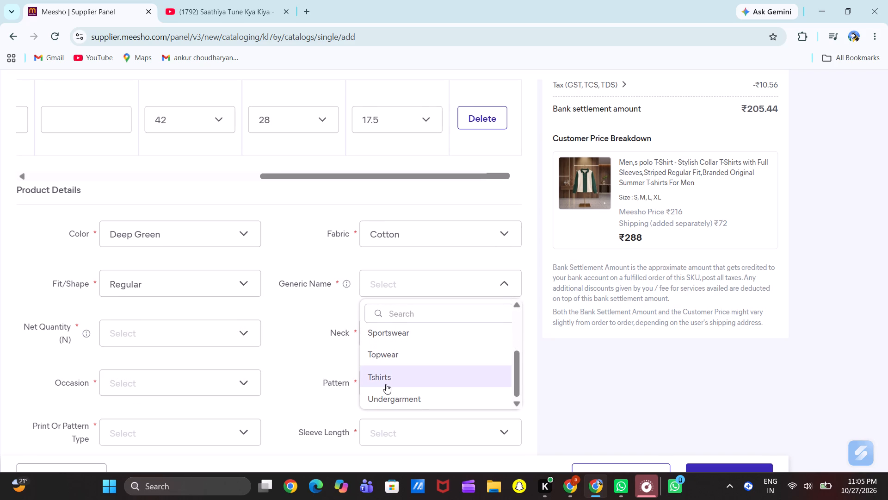
# Set the Net Quantity (N) to 1 and the Neck to Polo in Product 3's details.
pyautogui.click(122, 330)
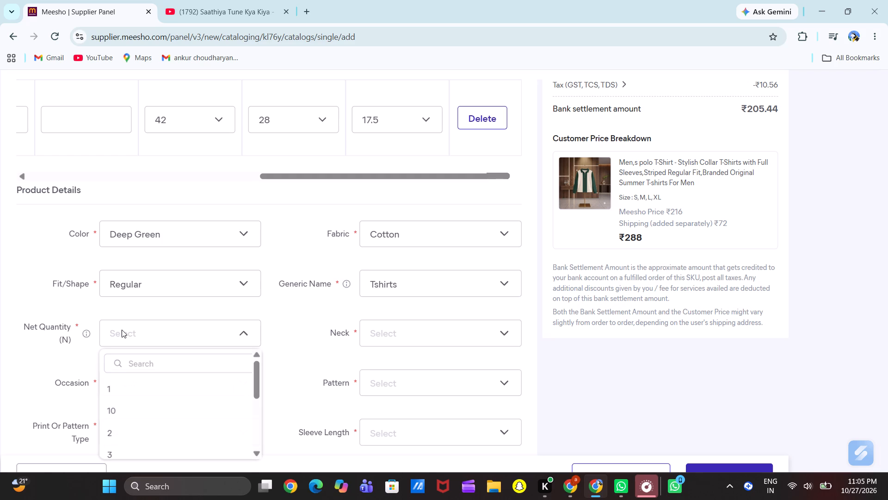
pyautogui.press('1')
pyautogui.click(142, 388)
pyautogui.moveTo(425, 315); pyautogui.dragTo(416, 321)
pyautogui.click(416, 321)
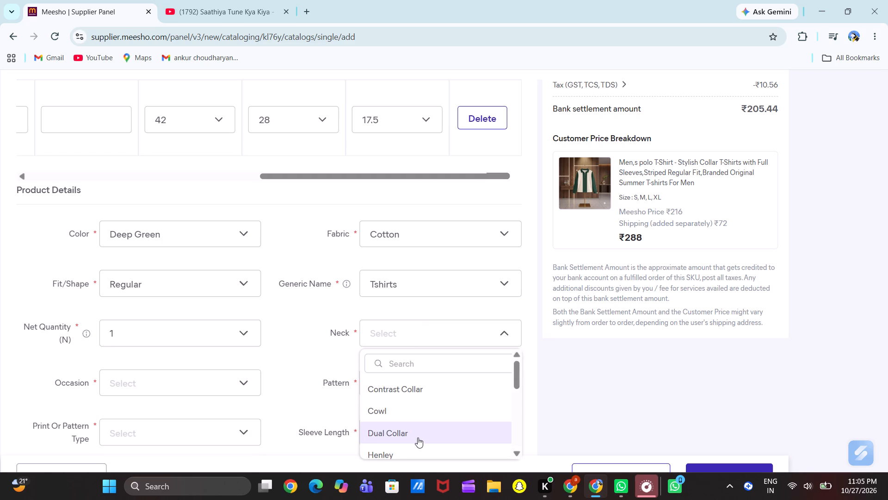
pyautogui.scroll(-2, 418, 437)
pyautogui.click(418, 437)
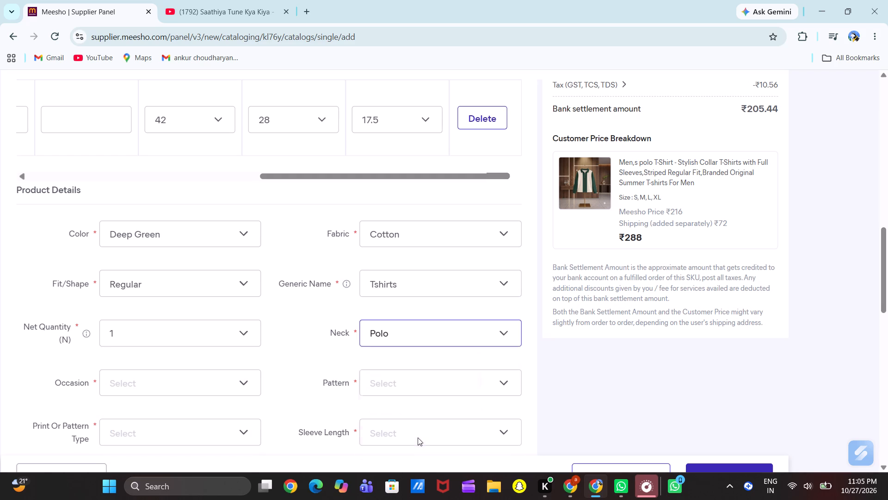
# Set the Occasion in Product 3's details to Casual.
pyautogui.click(147, 394)
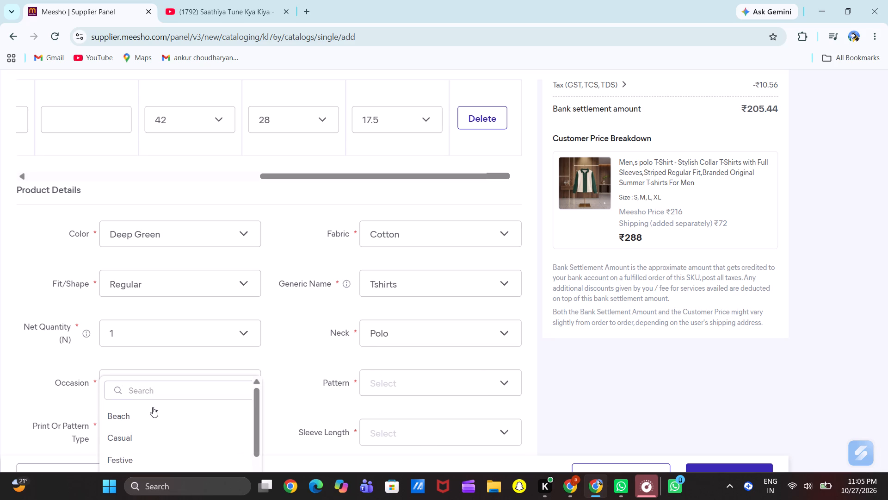
pyautogui.scroll(-1, 149, 421)
pyautogui.click(149, 421)
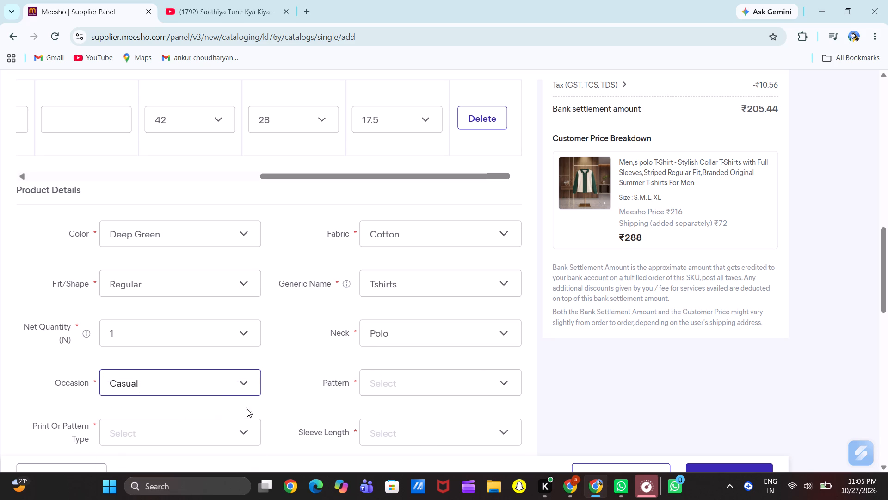
# Open the Pattern options in Product 3's details.
pyautogui.click(410, 384)
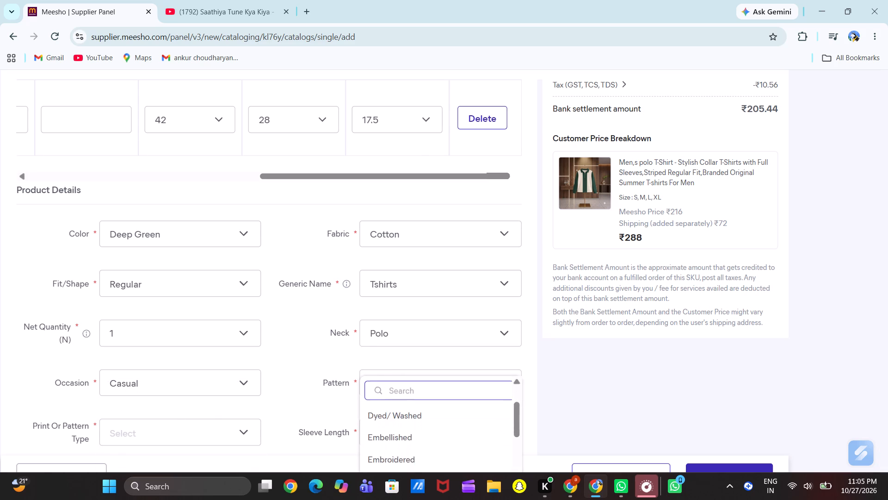
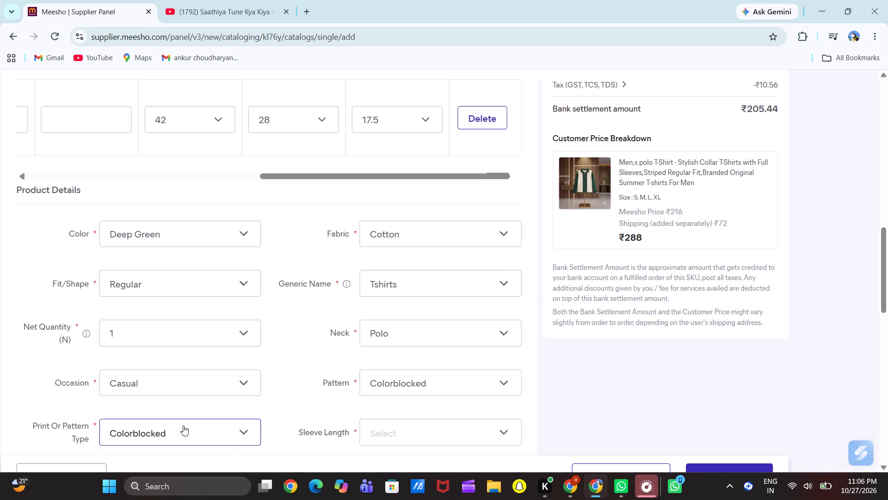
# Open the Sleeve Length options in Product 3's details.
pyautogui.scroll(-3, 284, 418)
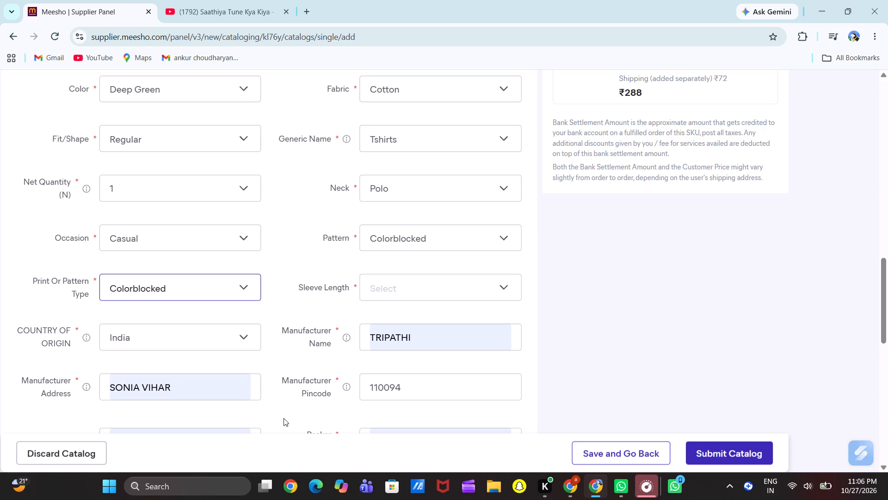
pyautogui.click(448, 286)
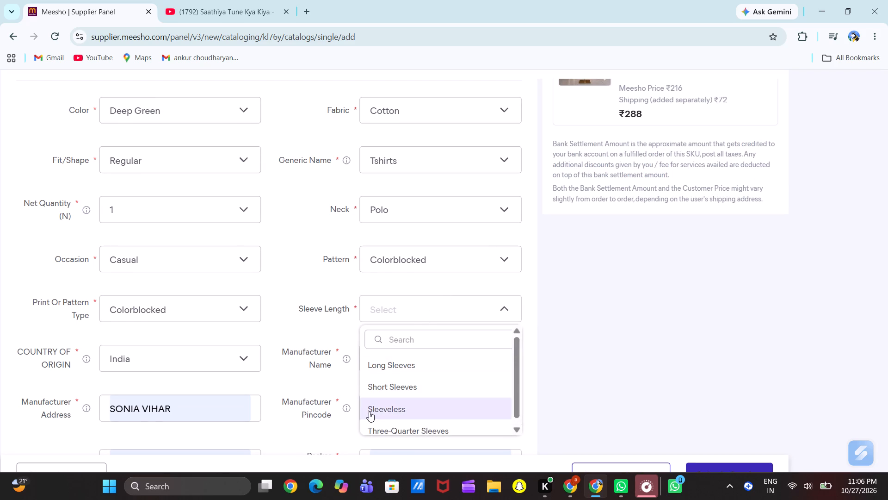
# Set the Sleeve Length in Product 3's details to Long Sleeves.
pyautogui.click(403, 358)
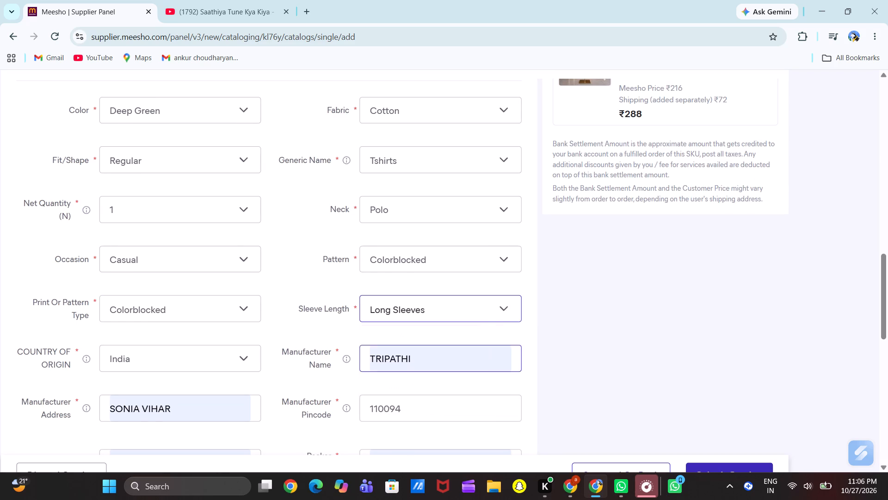
# In Product 3's other attributes, set the Length to Regular and the Style to Korean.
pyautogui.scroll(-3, 308, 331)
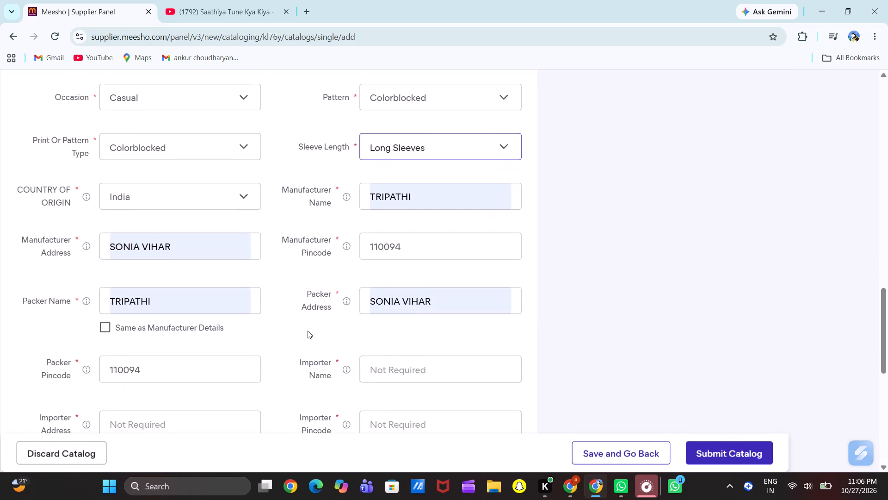
pyautogui.scroll(-1, 308, 331)
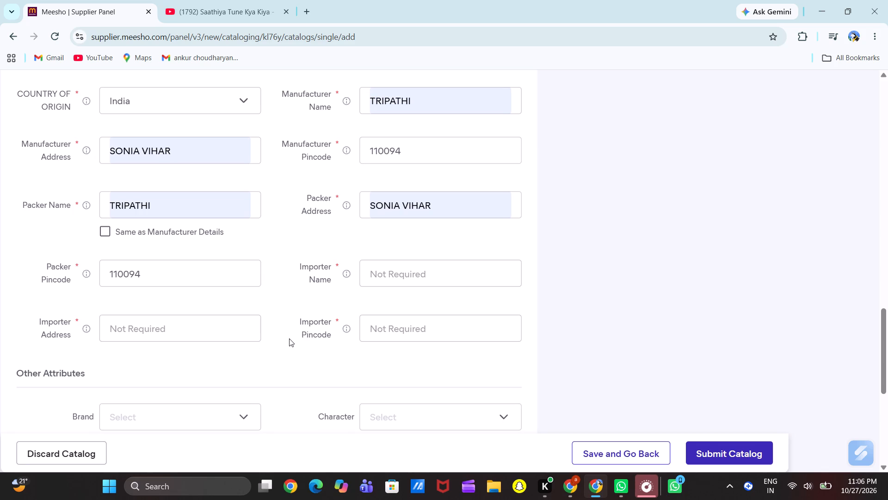
pyautogui.scroll(-4, 290, 356)
pyautogui.click(390, 275)
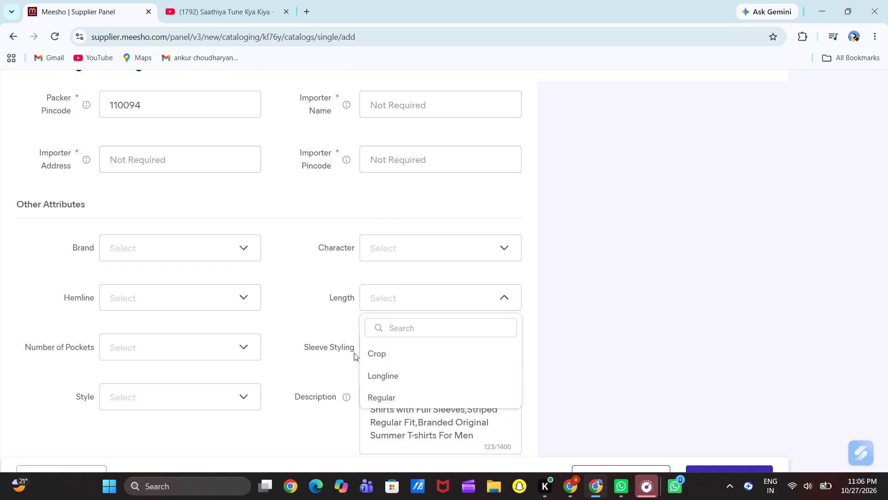
pyautogui.click(384, 395)
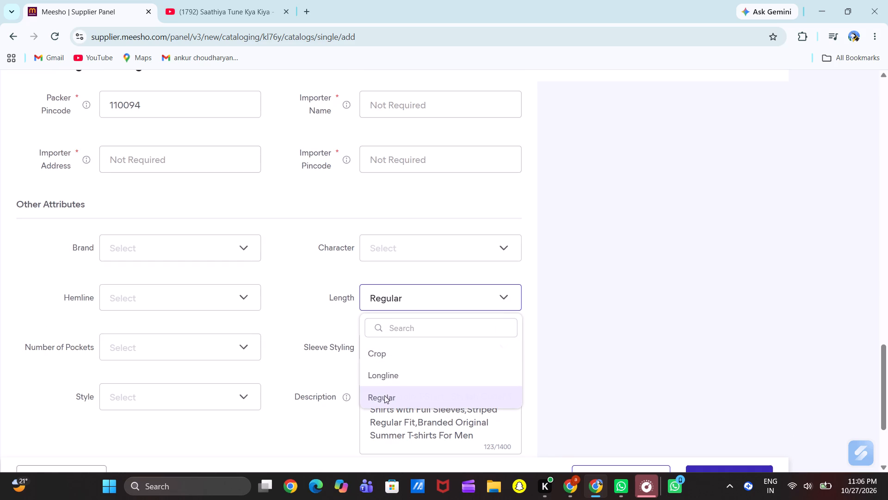
pyautogui.click(182, 390)
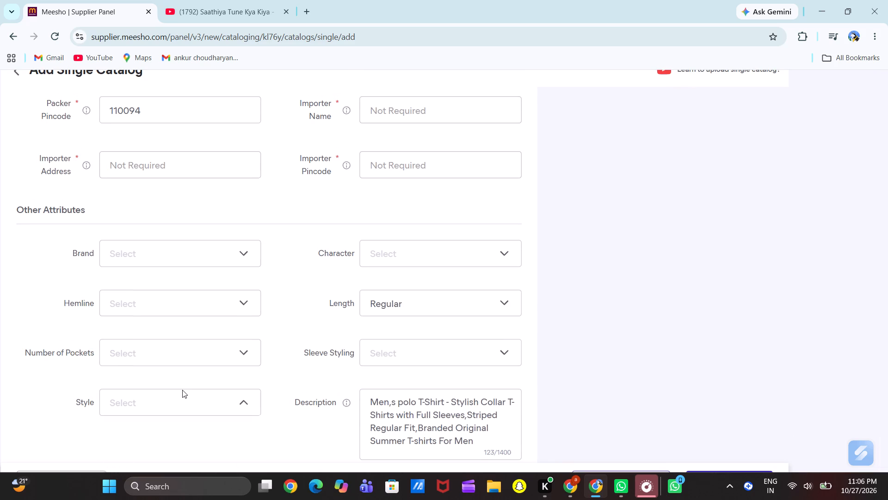
pyautogui.scroll(-1, 192, 456)
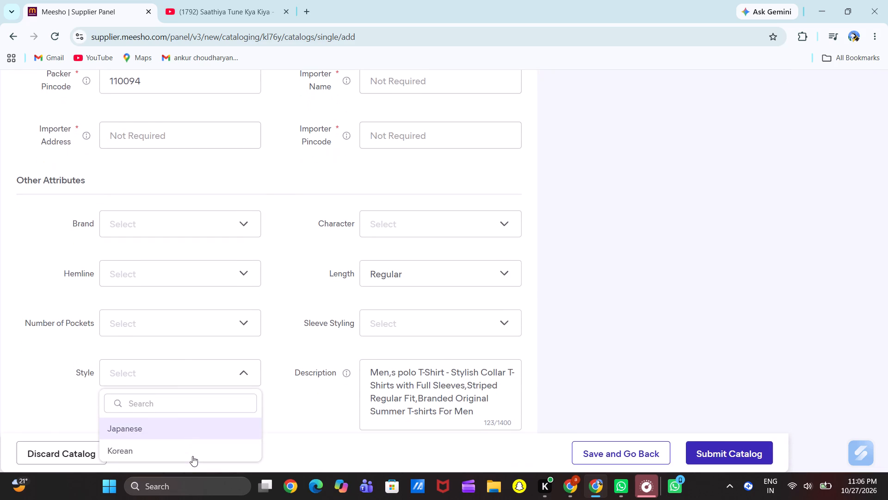
pyautogui.scroll(-1, 192, 456)
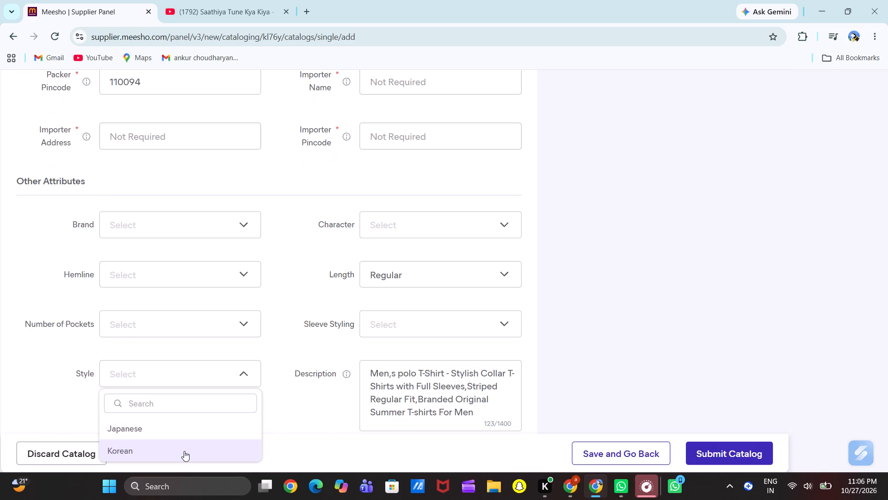
pyautogui.click(188, 450)
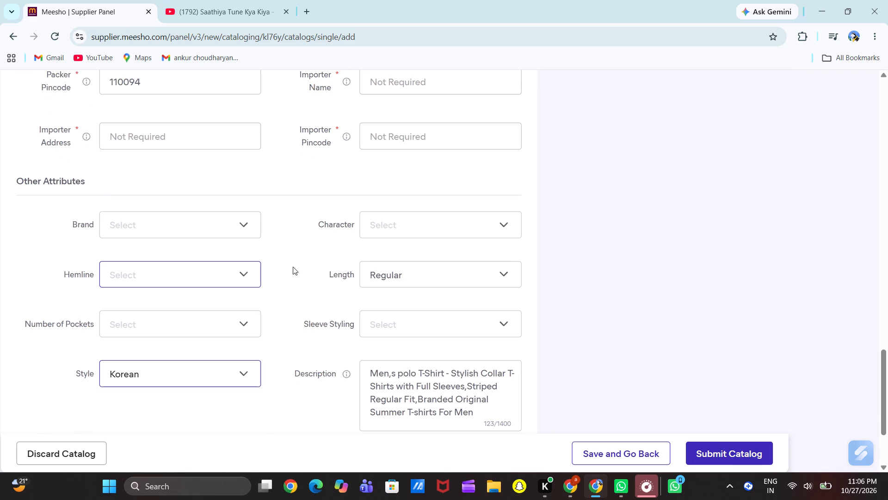
# Switch to Product 4 and fill its Style code/Product ID with the saved entry (((FULL+KARARA_=MAROON))).
pyautogui.scroll(4, 315, 277)
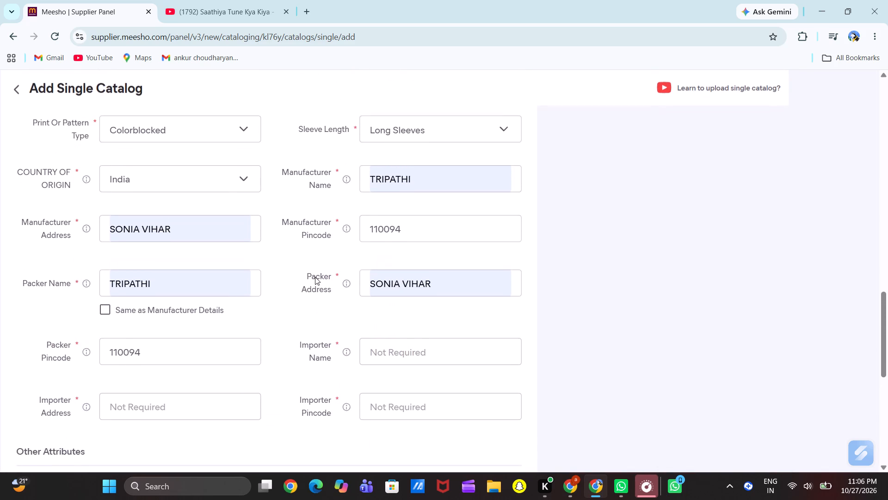
pyautogui.scroll(1, 315, 277)
pyautogui.scroll(-4, 315, 277)
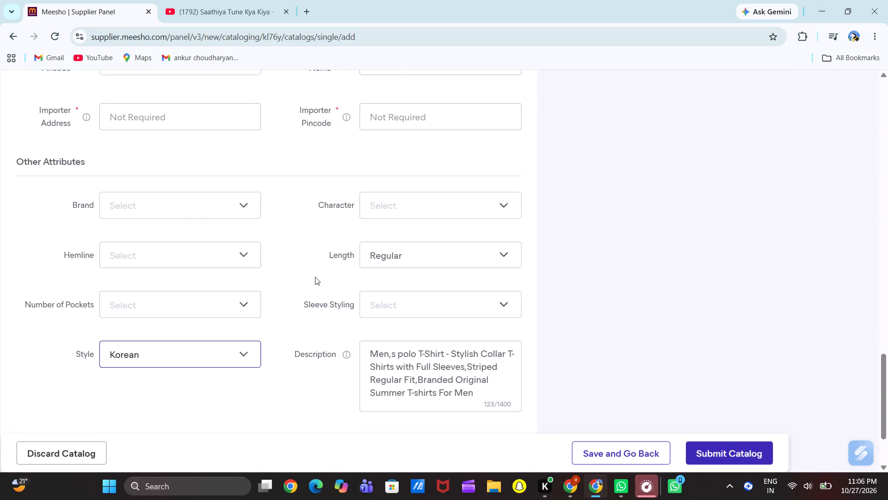
pyautogui.scroll(2, 315, 277)
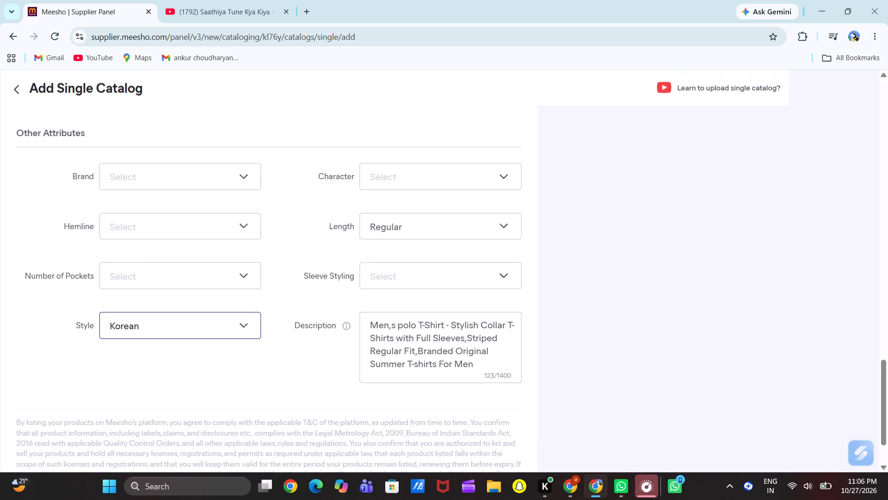
pyautogui.scroll(11, 315, 277)
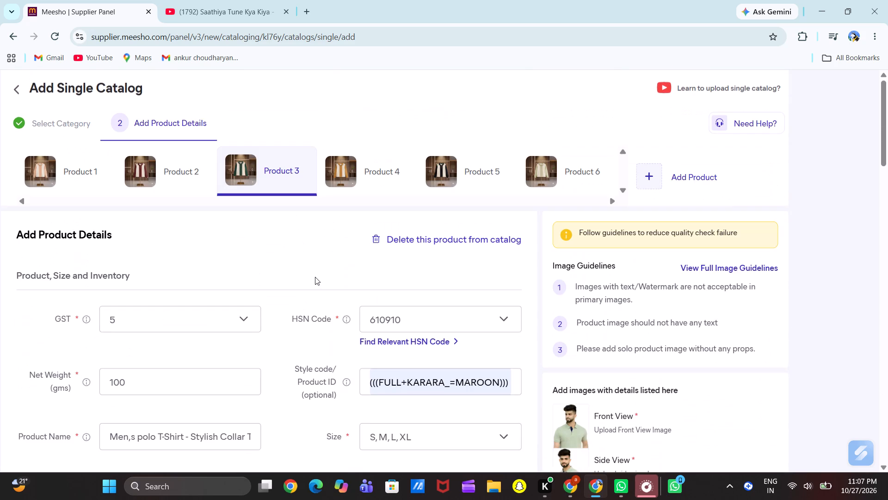
pyautogui.click(342, 181)
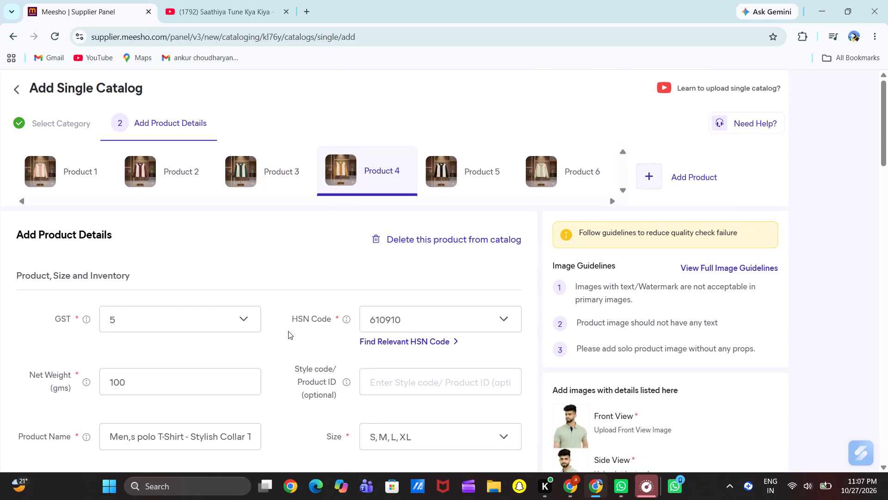
pyautogui.scroll(-2, 288, 331)
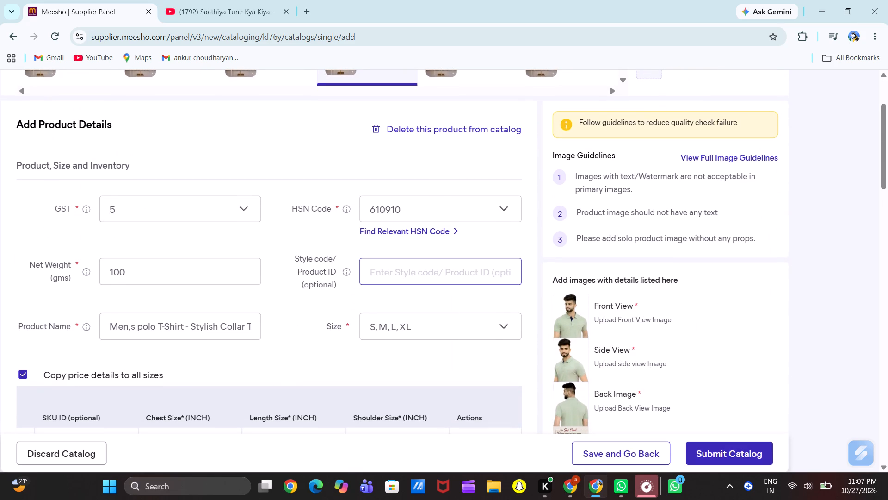
pyautogui.click(382, 267)
pyautogui.click(485, 302)
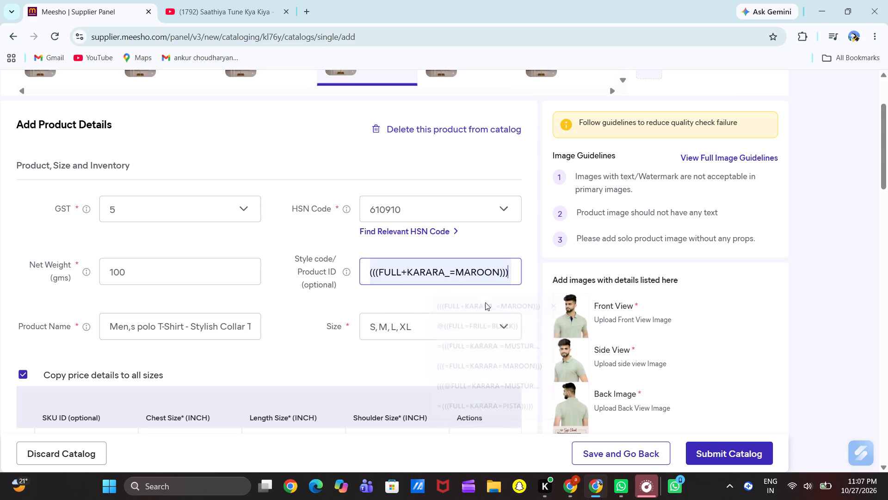
# In Product 4's size table, set the Length Size to 28.5 for the chest 42 row.
pyautogui.scroll(-3, 287, 387)
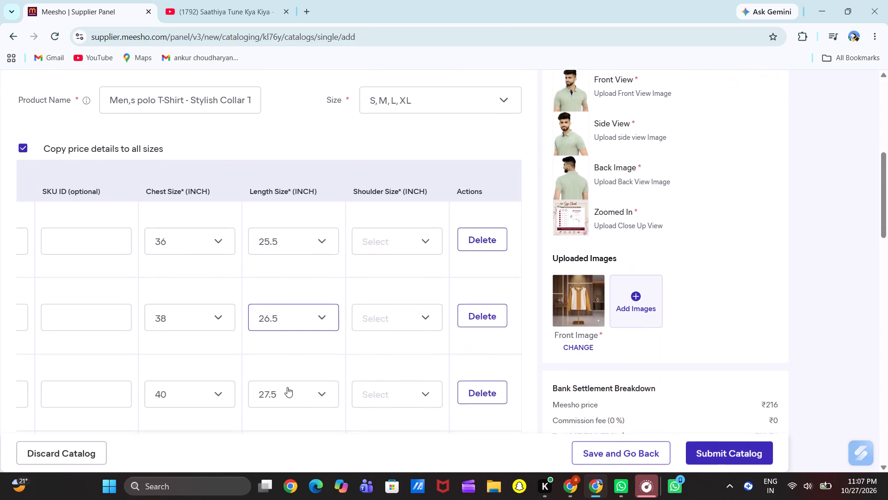
pyautogui.scroll(-4, 287, 387)
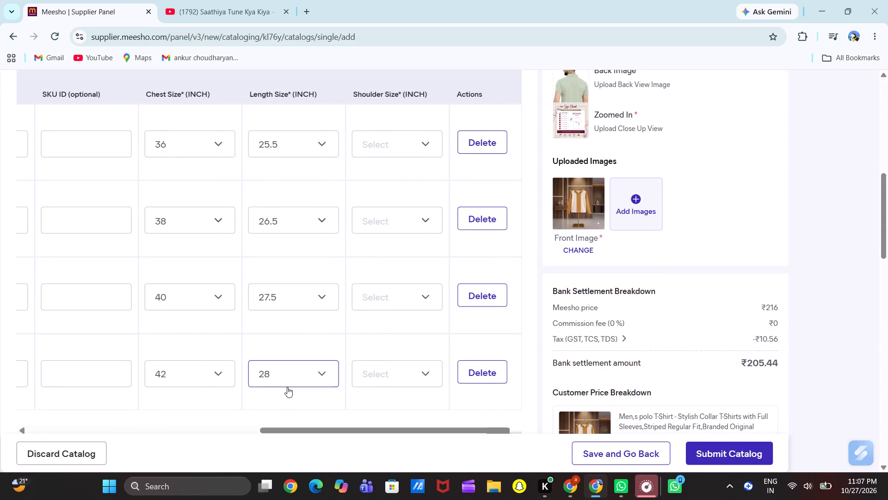
pyautogui.click(278, 381)
pyautogui.scroll(-2, 279, 439)
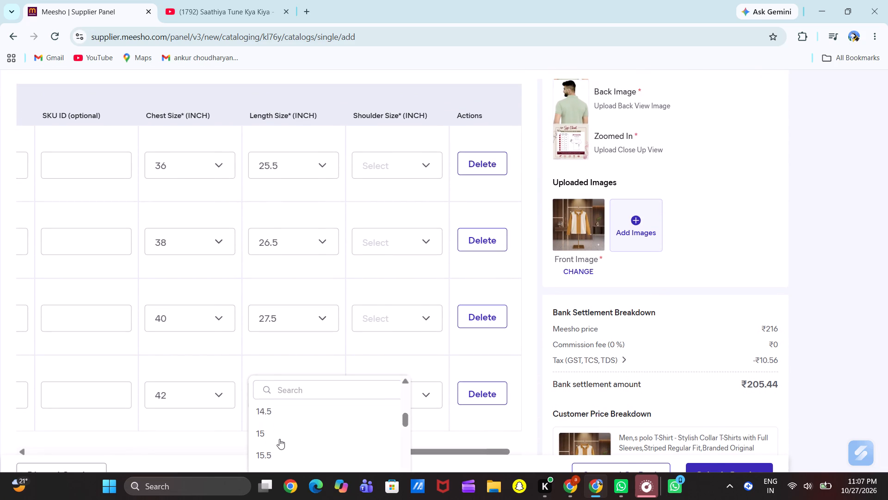
pyautogui.scroll(-5, 279, 439)
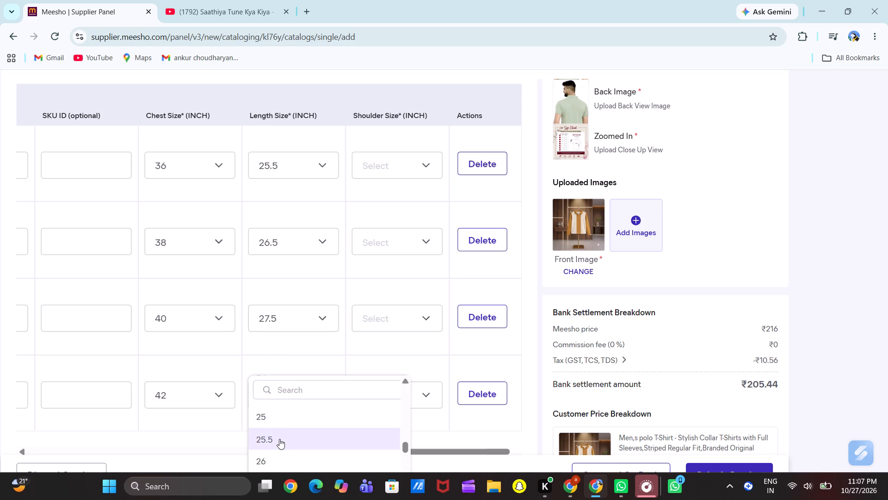
pyautogui.scroll(-2, 279, 439)
pyautogui.click(273, 447)
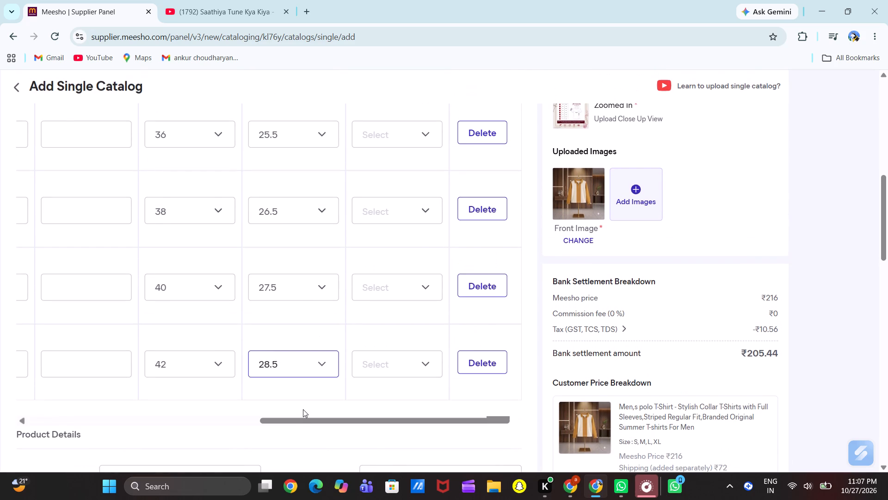
# In Product 4's size table, set the Shoulder Size to 14.5 for the chest 36 row and 15.5 for the chest 38 row.
pyautogui.click(419, 141)
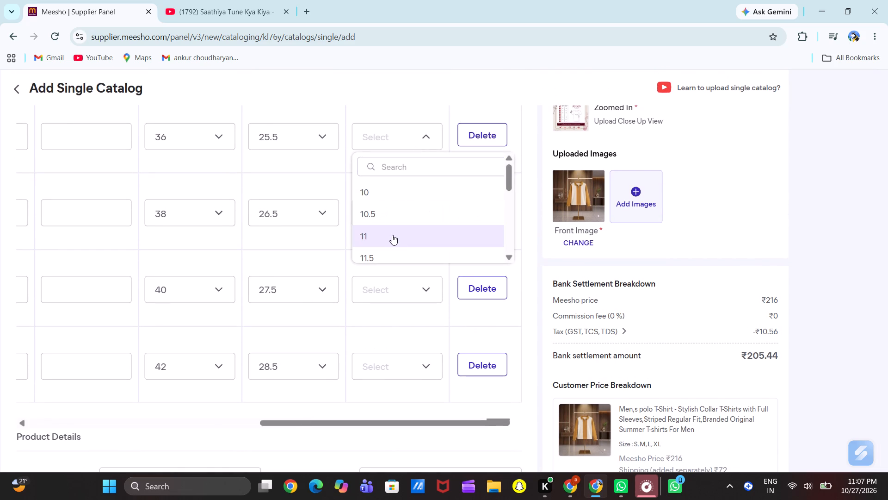
pyautogui.scroll(-3, 392, 235)
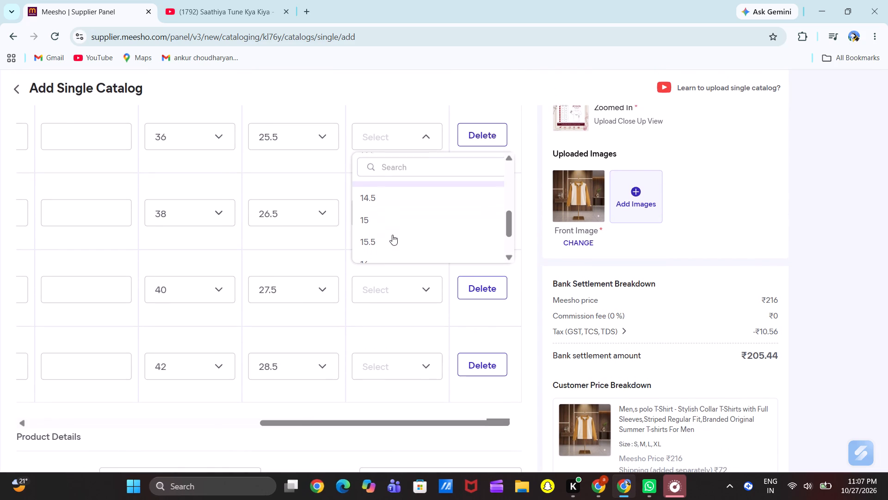
pyautogui.scroll(-1, 392, 235)
pyautogui.click(368, 199)
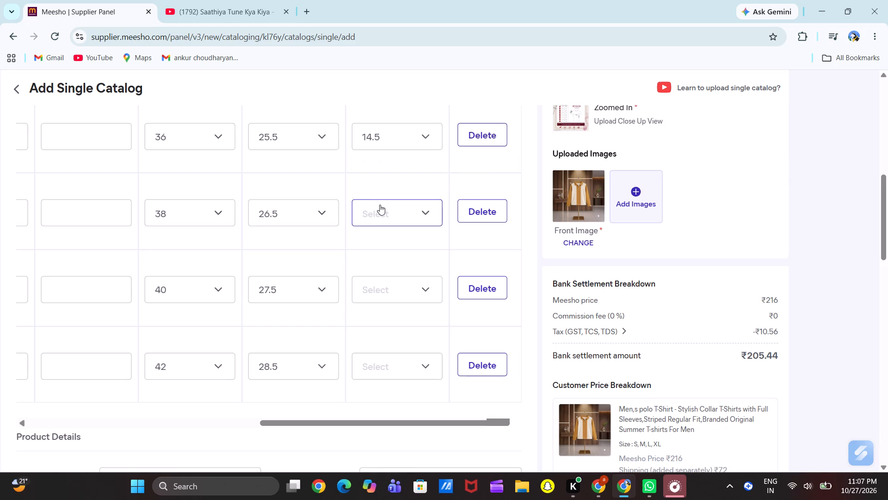
pyautogui.click(380, 205)
pyautogui.scroll(-2, 391, 323)
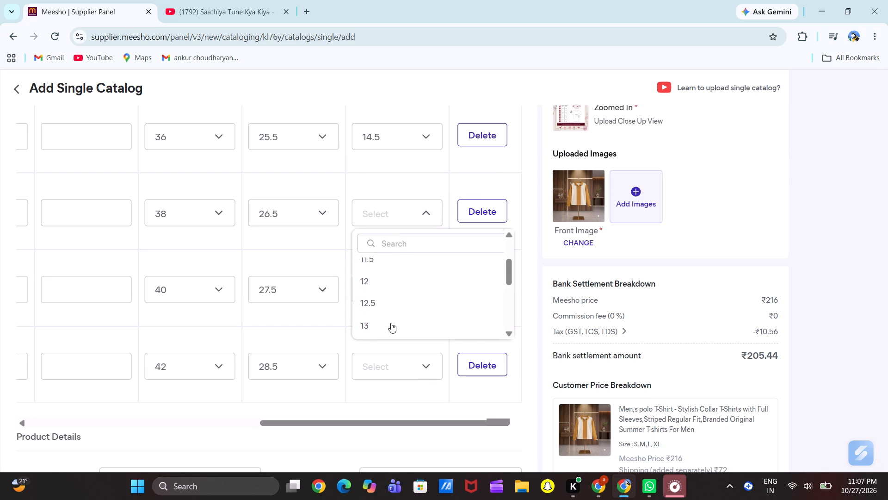
pyautogui.scroll(-2, 391, 323)
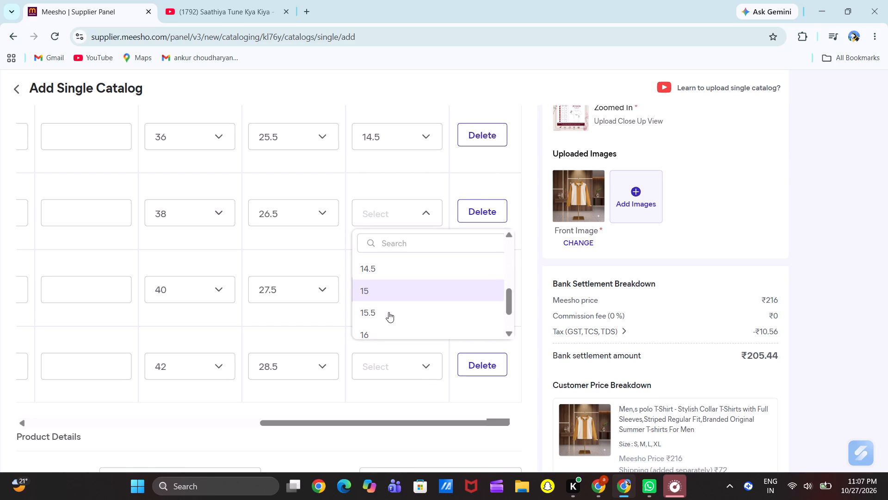
pyautogui.click(388, 312)
# In Product 4's size table, set the Shoulder Size to 16.5 for the chest 40 row and 17.5 for the chest 42 row.
pyautogui.click(383, 294)
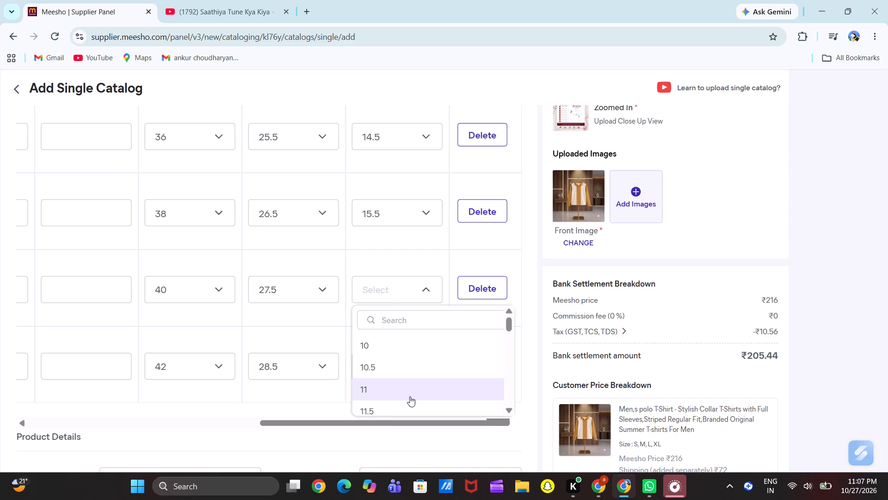
pyautogui.scroll(-4, 410, 396)
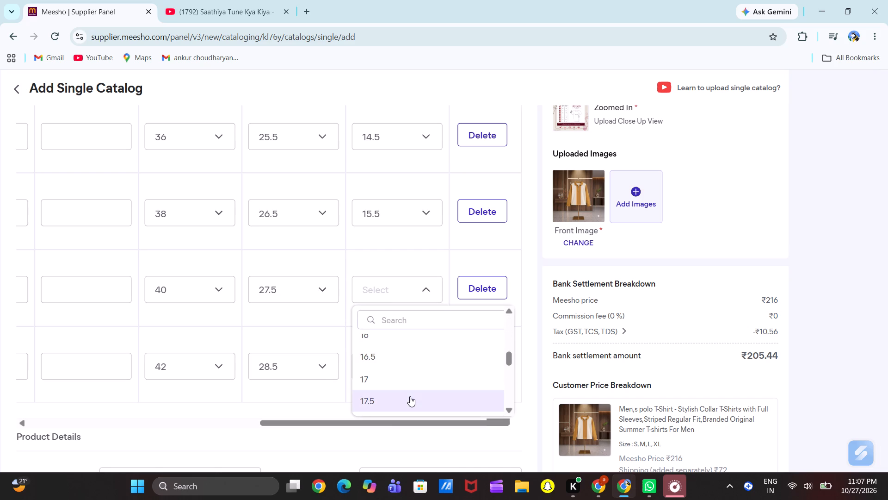
pyautogui.click(394, 364)
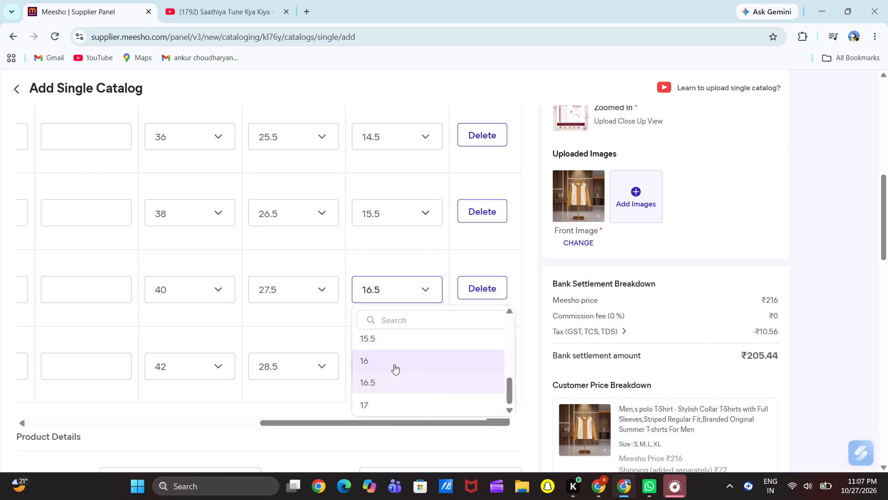
pyautogui.click(388, 363)
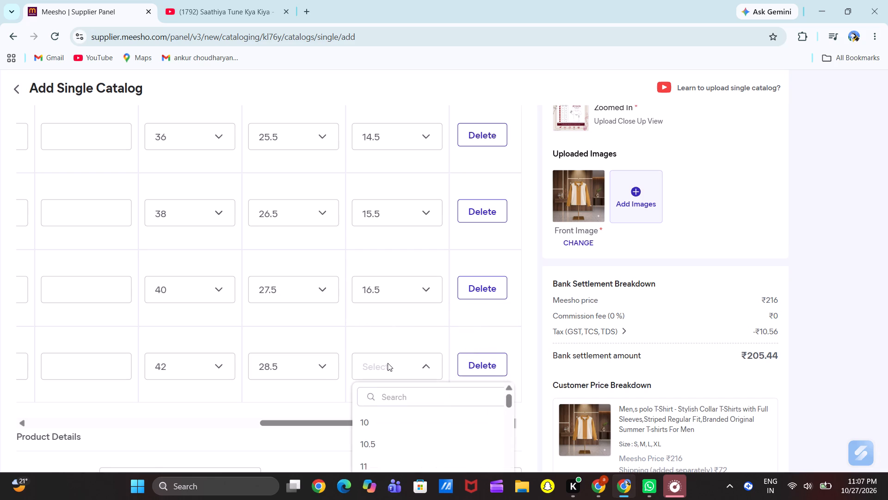
pyautogui.scroll(-2, 396, 416)
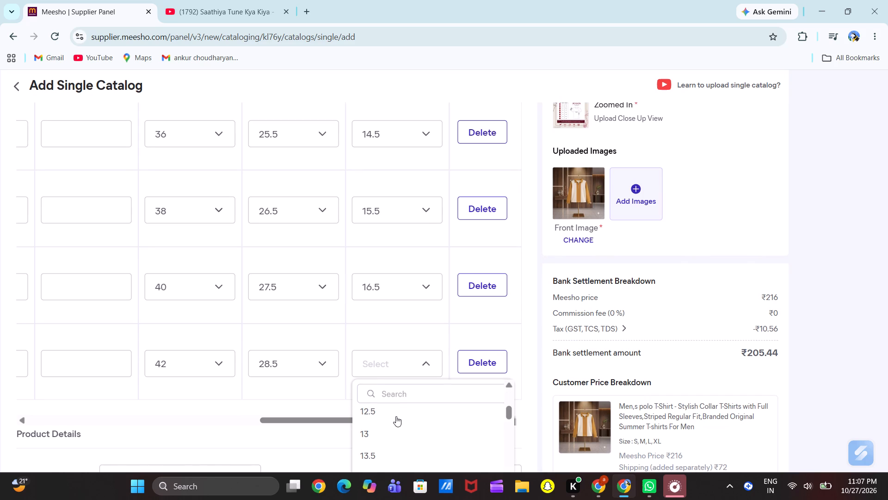
pyautogui.scroll(-3, 396, 416)
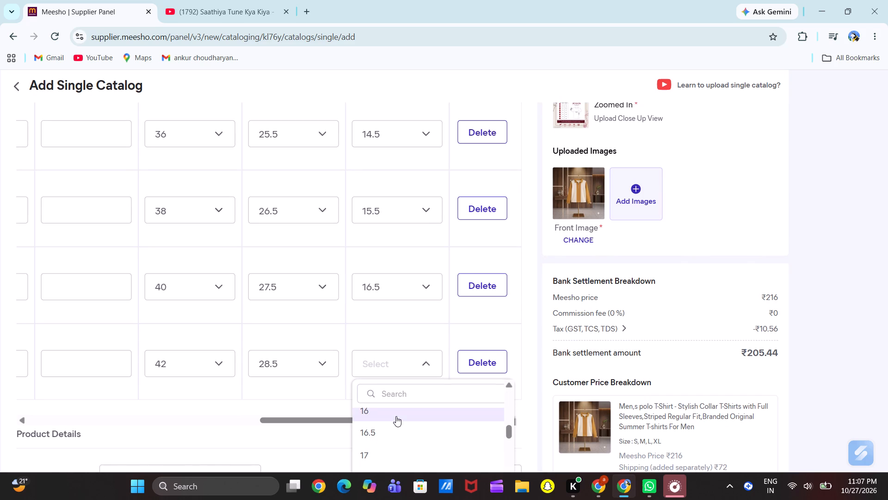
pyautogui.scroll(-1, 396, 416)
pyautogui.click(386, 435)
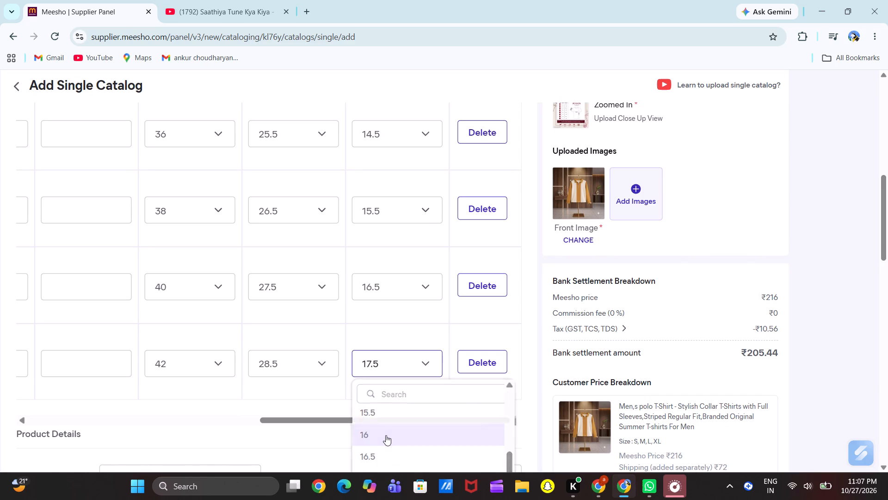
pyautogui.scroll(-4, 301, 429)
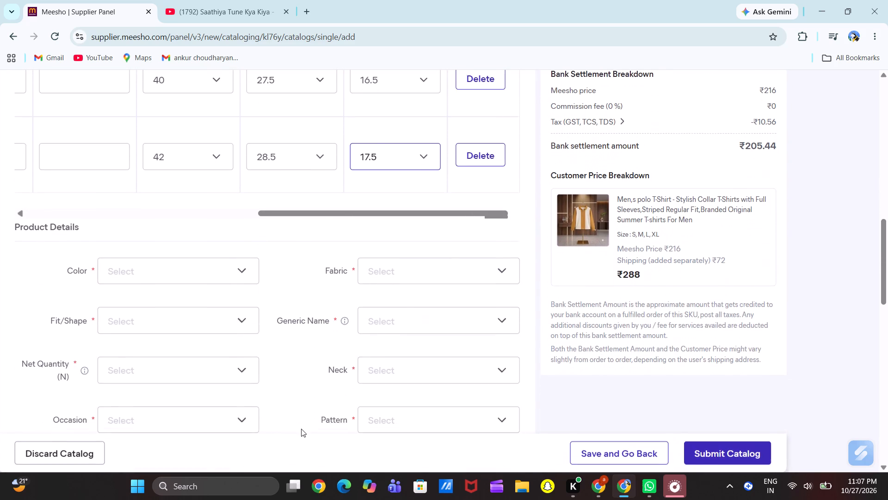
# In Product 4's Product Details, search the Color options for "walo", then clear the search.
pyautogui.scroll(-1, 301, 429)
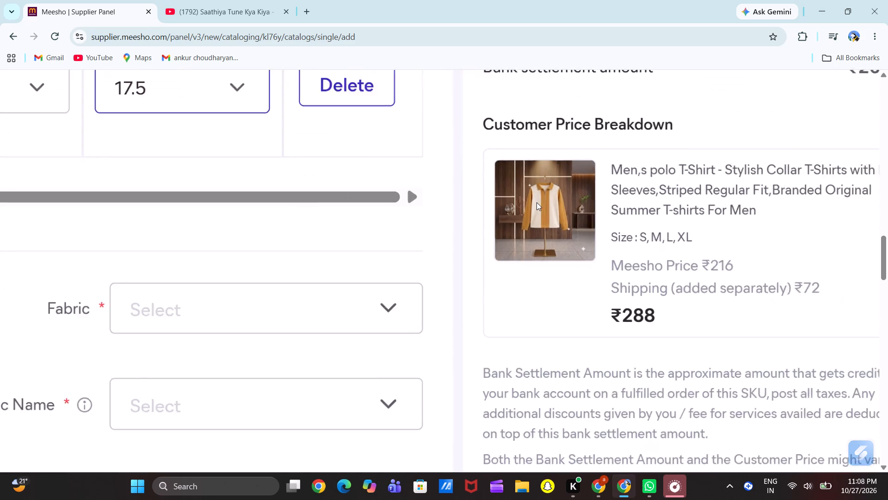
pyautogui.hscroll(1, 536, 202)
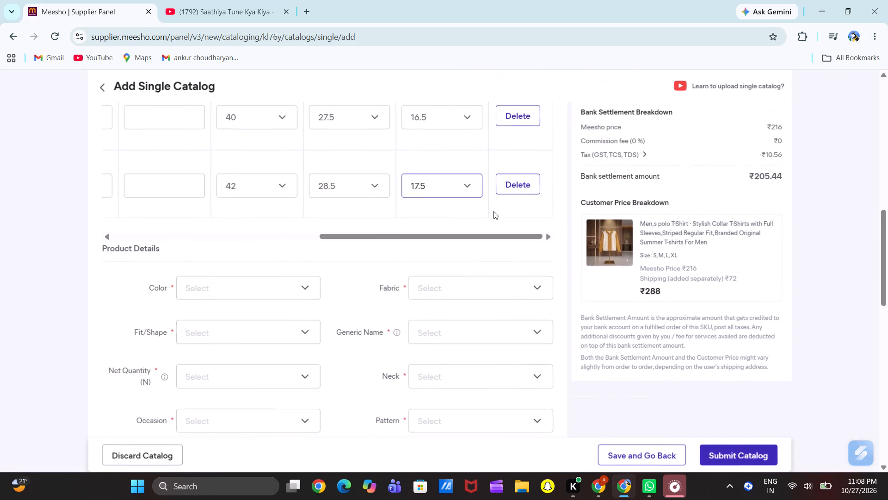
pyautogui.click(279, 285)
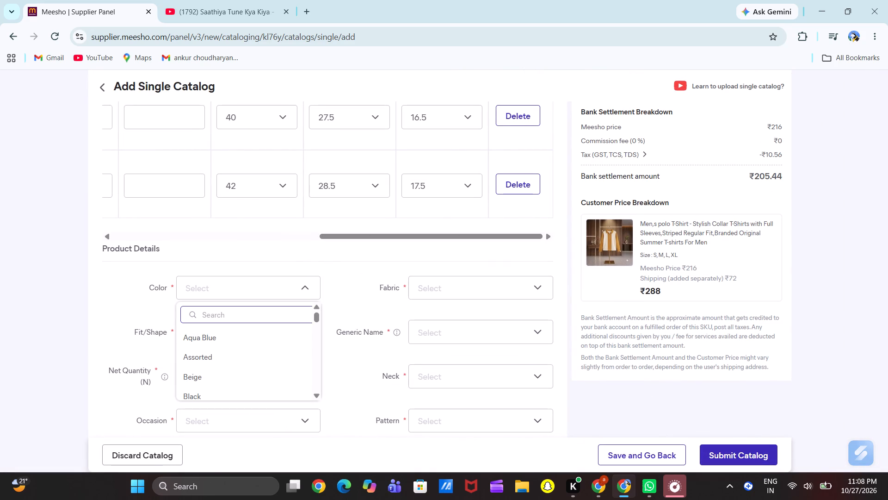
pyautogui.press('w')
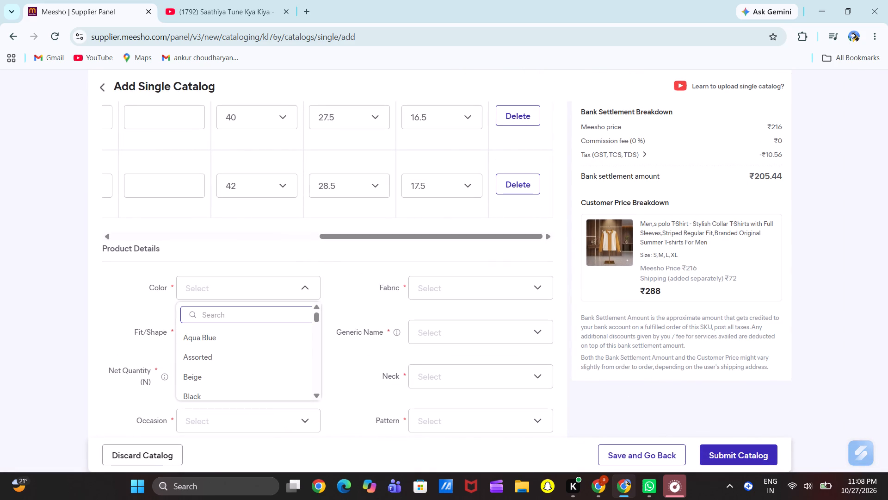
pyautogui.click(241, 318)
pyautogui.press('w')
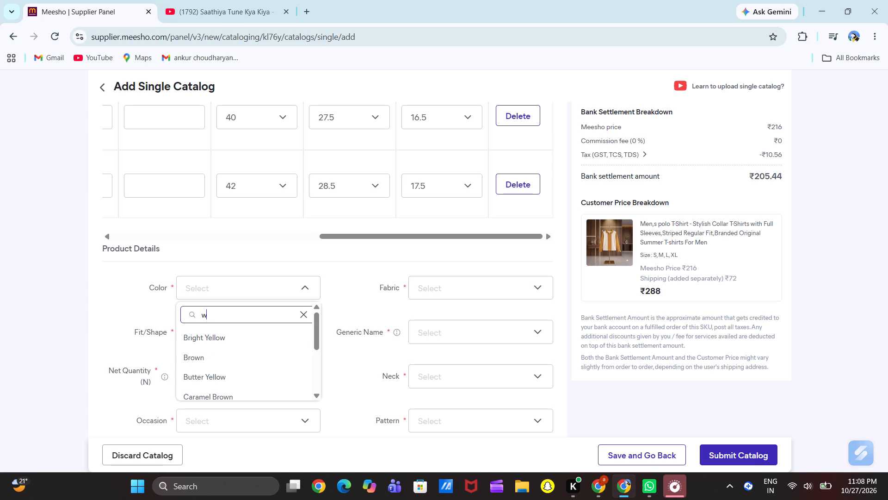
pyautogui.press('a')
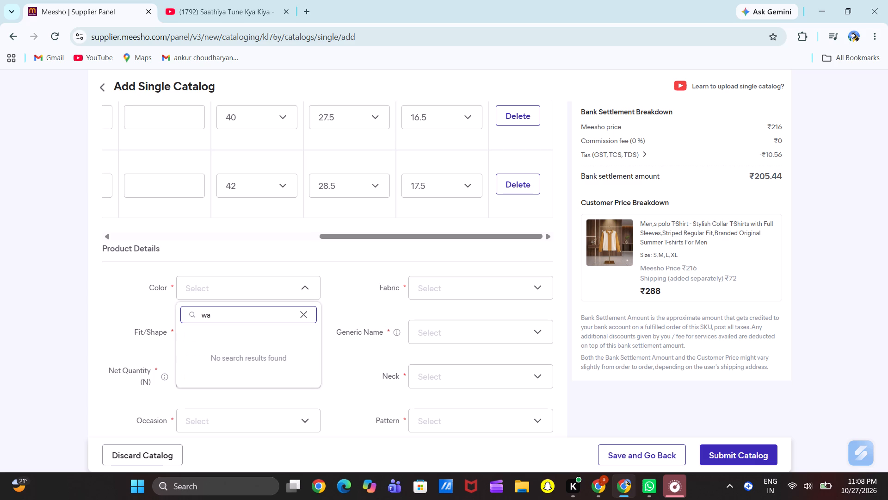
pyautogui.write('lo')
pyautogui.press('BackSpace')
pyautogui.press('BackSpace')
pyautogui.press('BackSpace')
pyautogui.press('BackSpace')
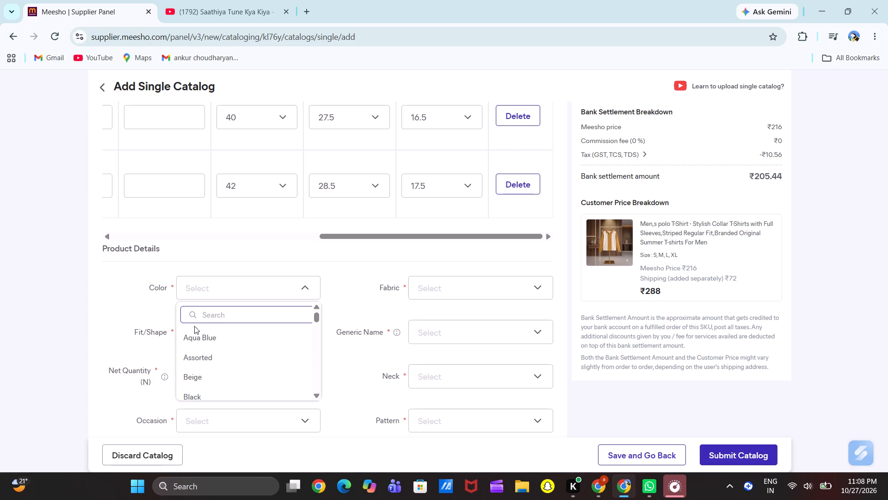
# Look through the full list of Color options and set Product 4's Color to Mustard Yellow.
pyautogui.scroll(-9, 208, 350)
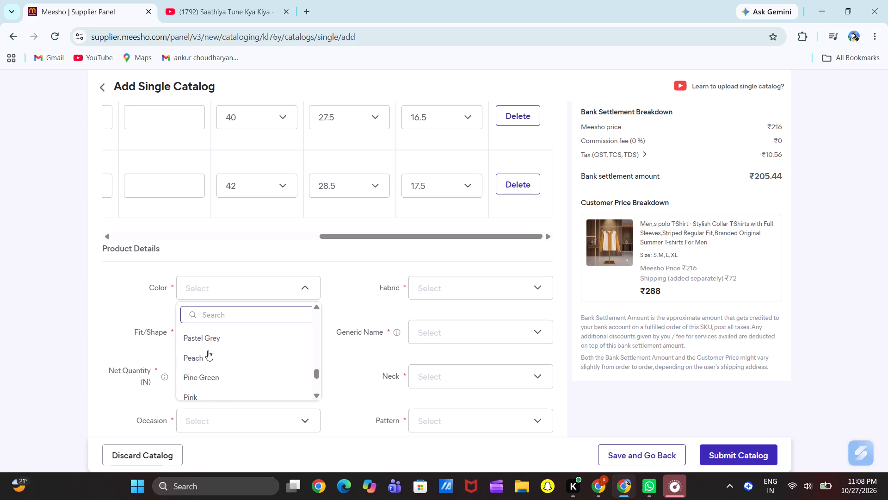
pyautogui.scroll(-3, 208, 350)
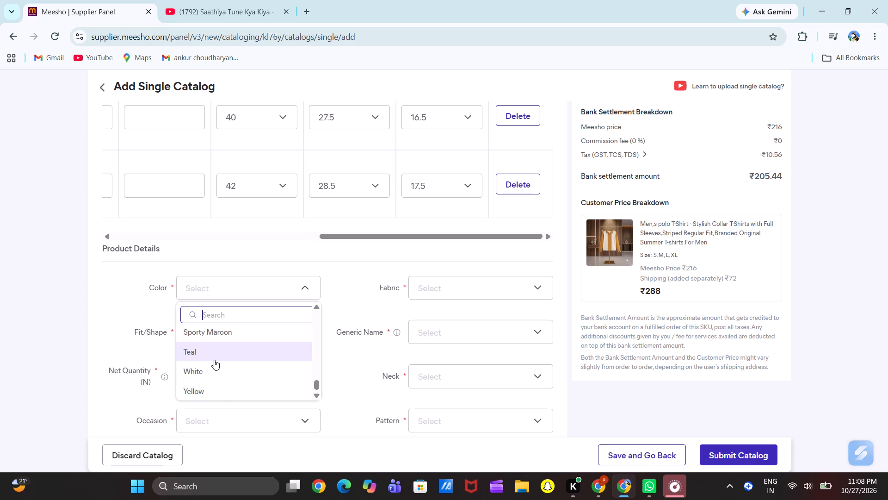
pyautogui.scroll(2, 214, 354)
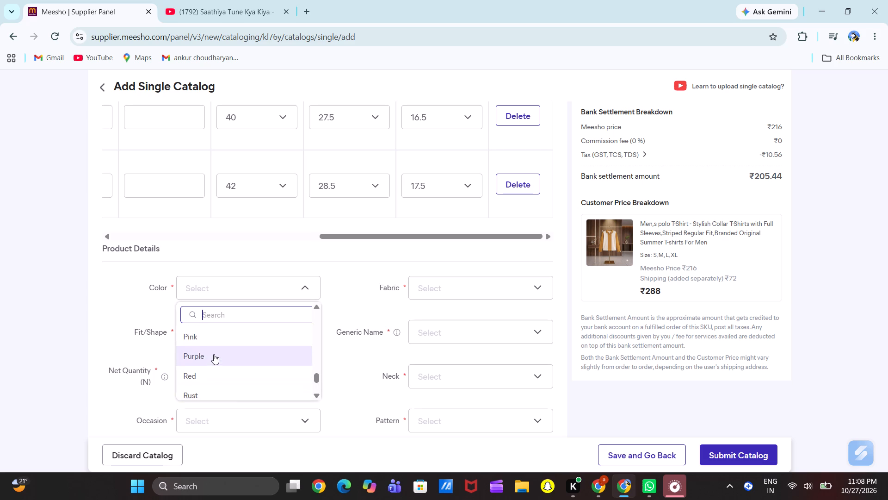
pyautogui.scroll(3, 214, 354)
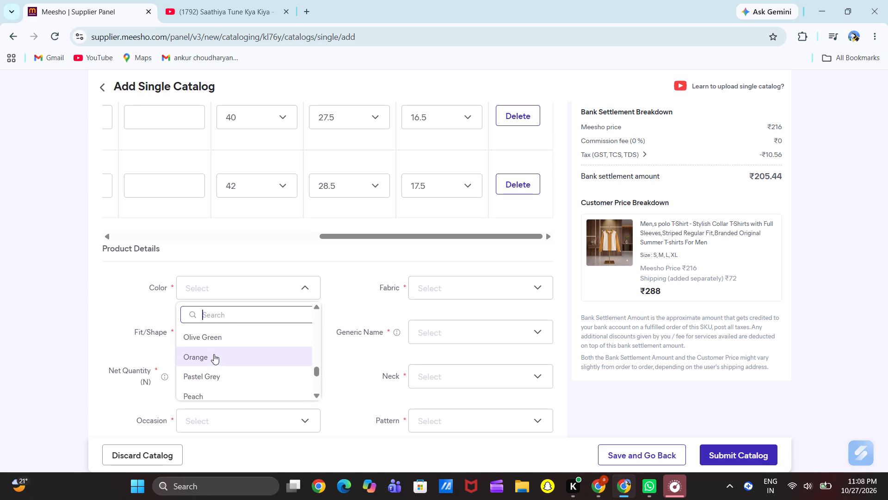
pyautogui.scroll(3, 214, 354)
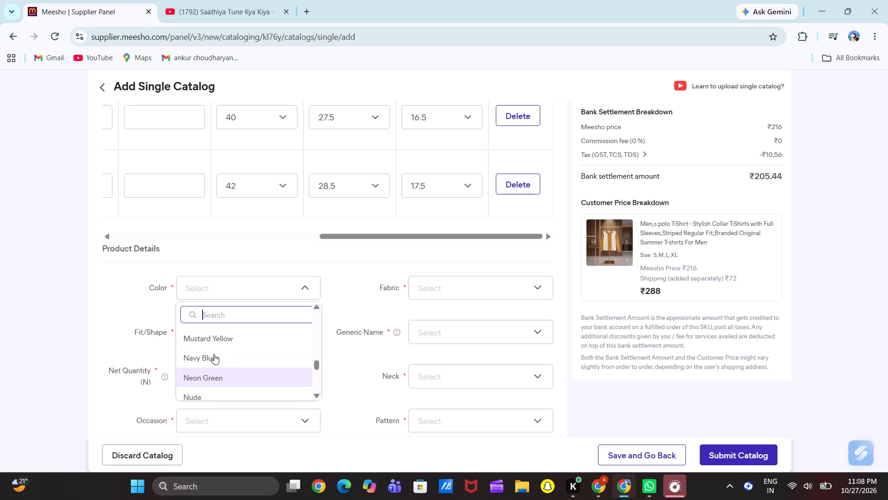
pyautogui.scroll(1, 214, 354)
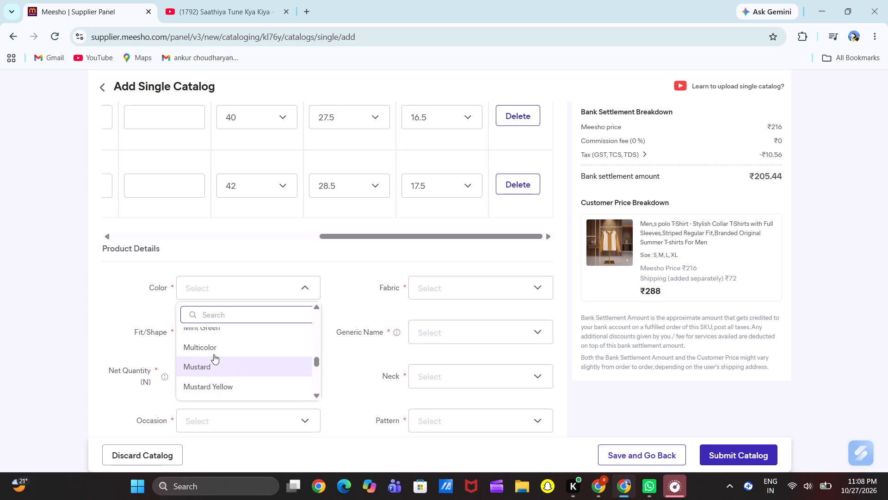
pyautogui.scroll(2, 214, 354)
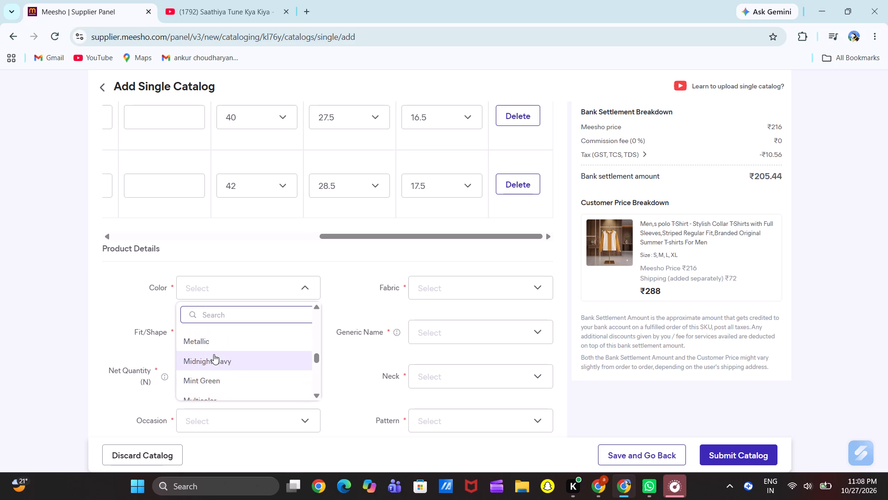
pyautogui.scroll(2, 214, 354)
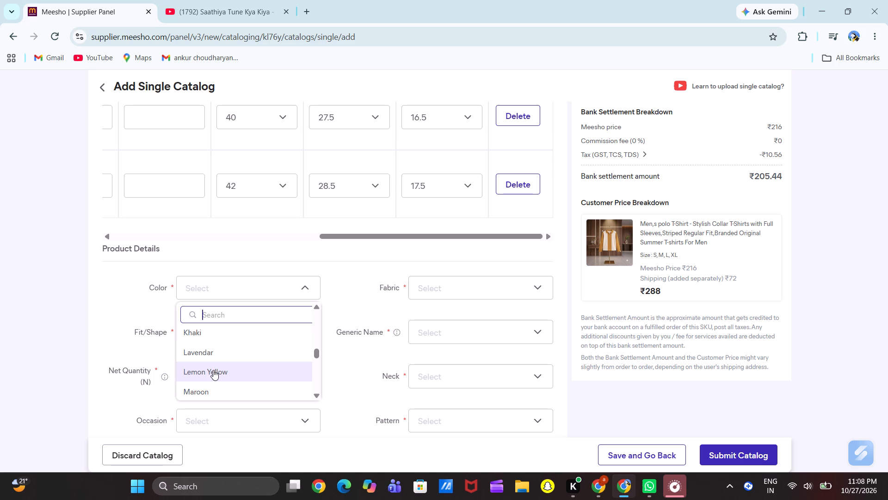
pyautogui.scroll(1, 213, 370)
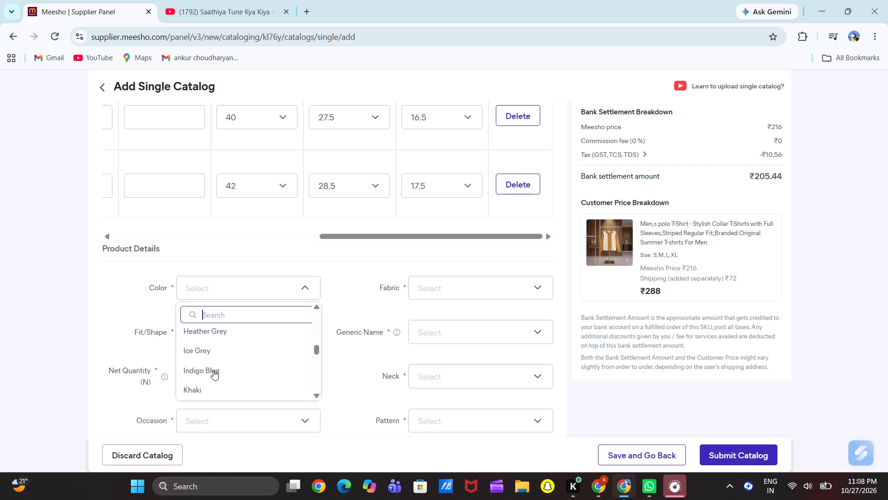
pyautogui.scroll(2, 213, 370)
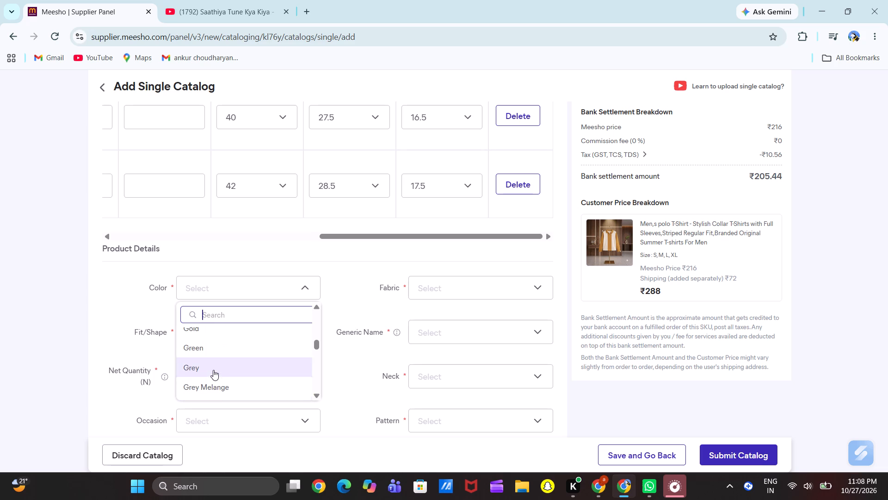
pyautogui.scroll(1, 213, 370)
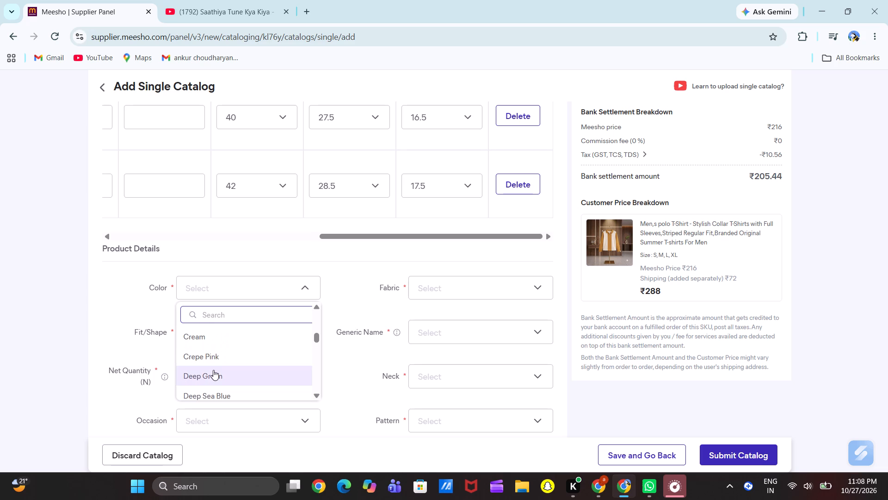
pyautogui.scroll(2, 213, 370)
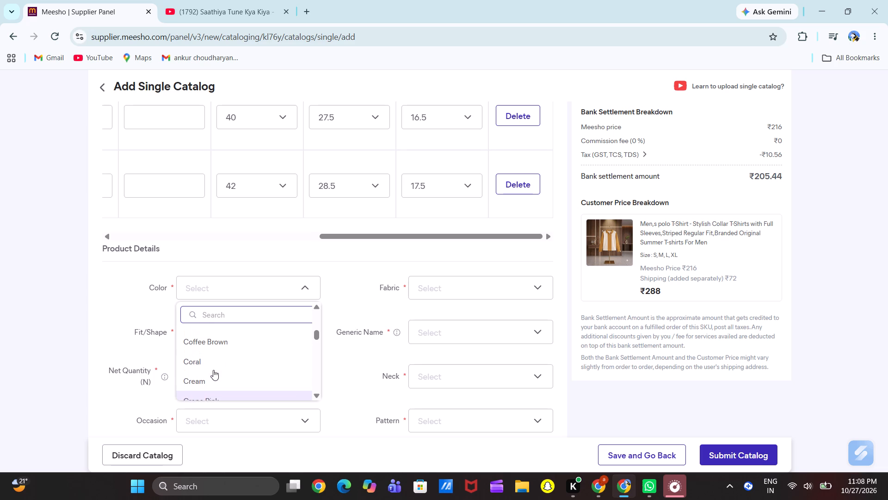
pyautogui.scroll(4, 213, 370)
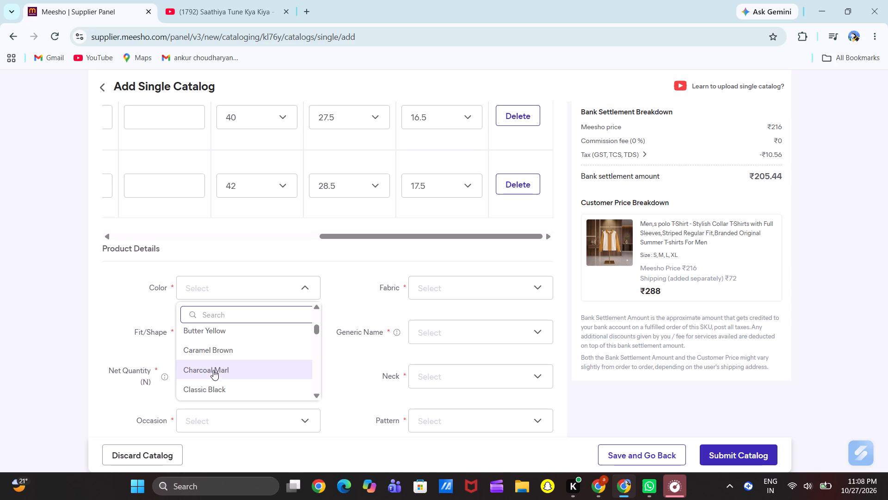
pyautogui.scroll(3, 213, 370)
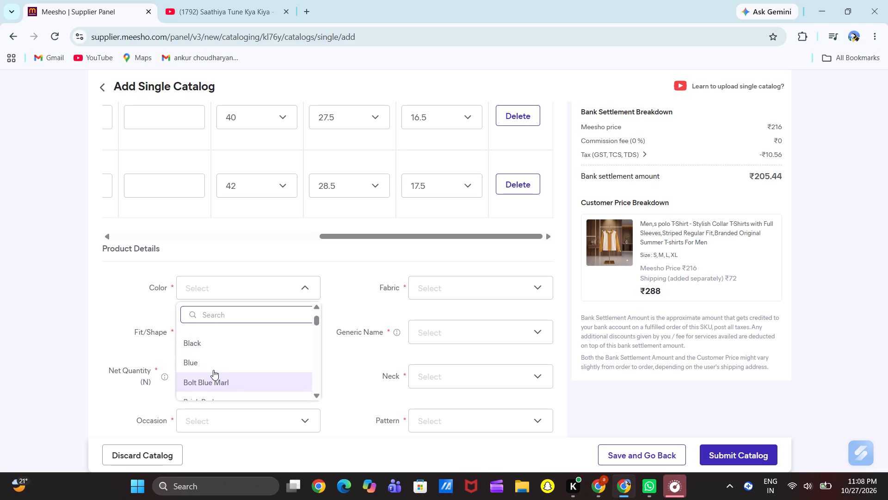
pyautogui.scroll(2, 213, 370)
pyautogui.scroll(-5, 213, 370)
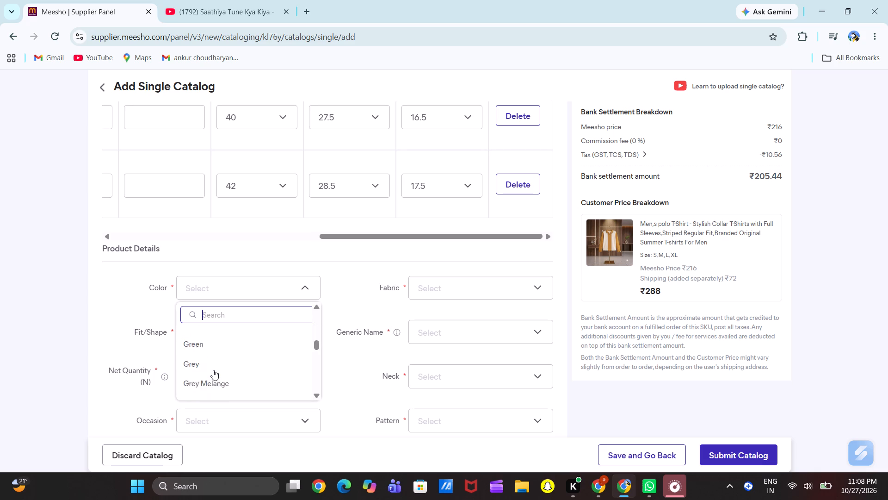
pyautogui.scroll(-3, 213, 370)
pyautogui.scroll(1, 213, 370)
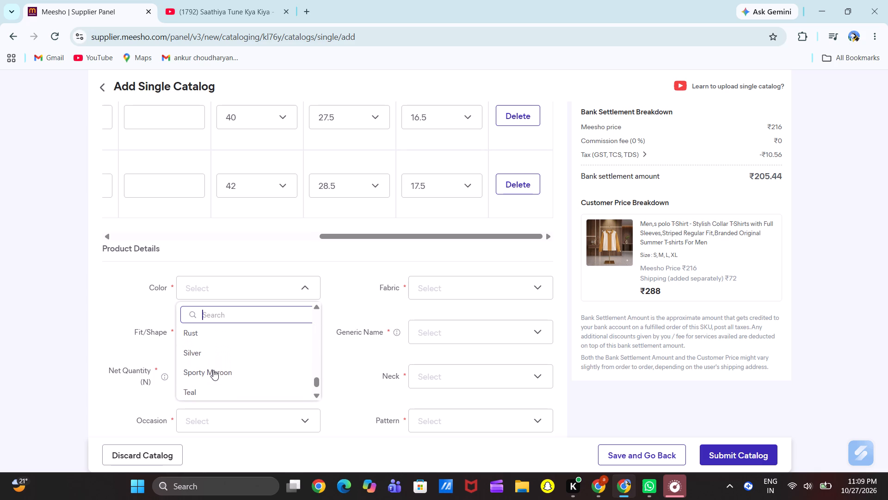
pyautogui.scroll(3, 213, 370)
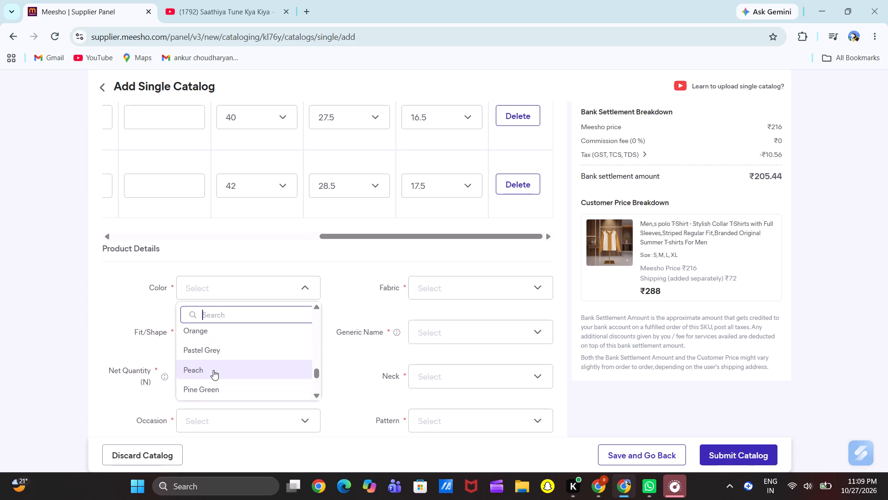
pyautogui.scroll(1, 213, 370)
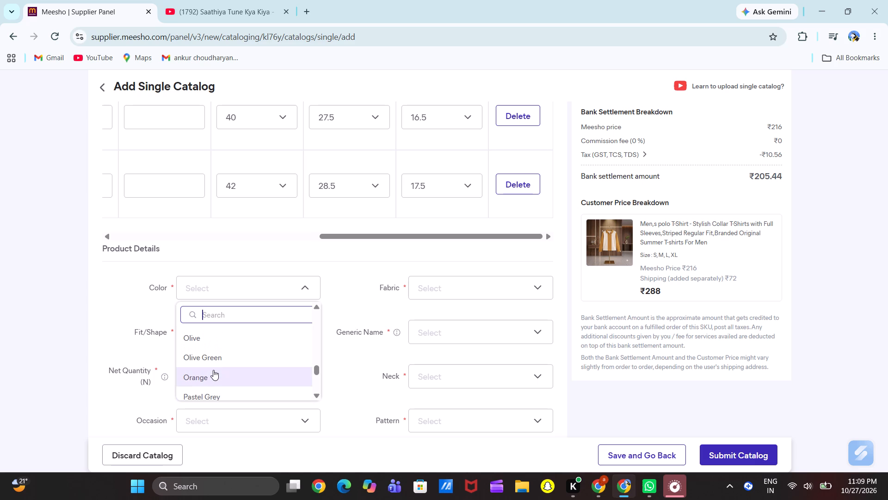
pyautogui.scroll(-4, 213, 370)
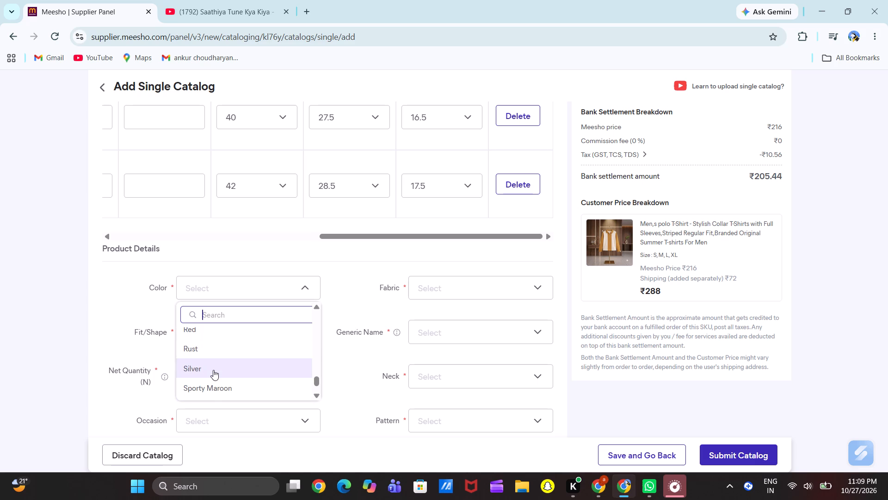
pyautogui.scroll(-1, 213, 370)
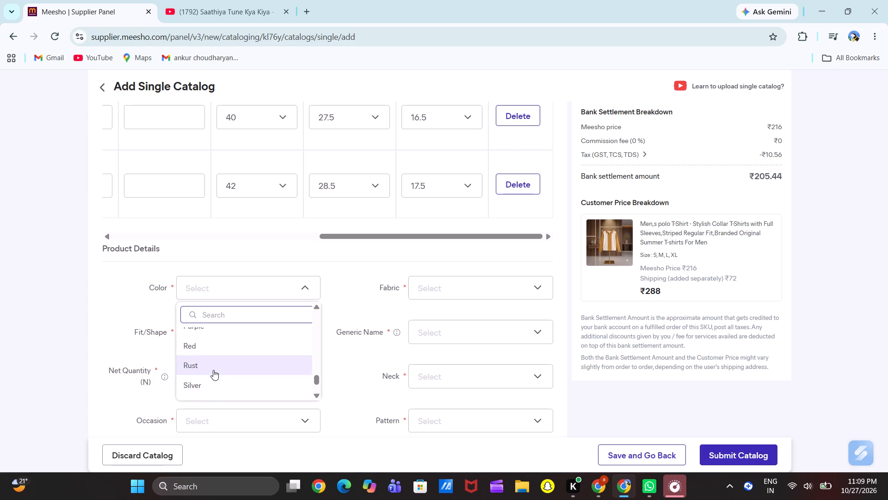
pyautogui.scroll(4, 213, 370)
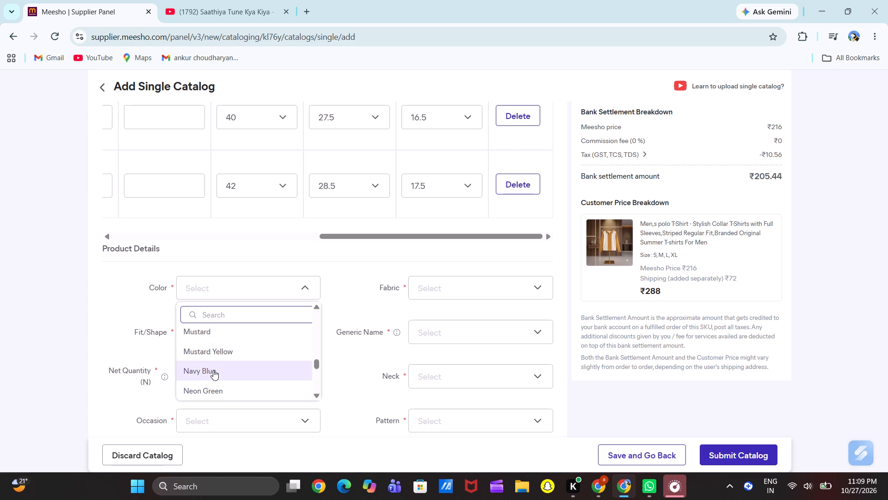
pyautogui.scroll(1, 213, 370)
pyautogui.scroll(-2, 213, 370)
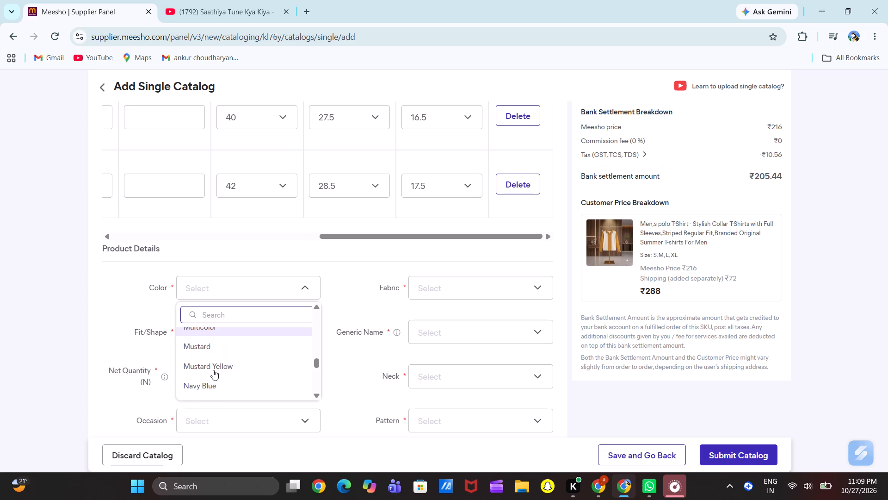
pyautogui.scroll(-1, 213, 370)
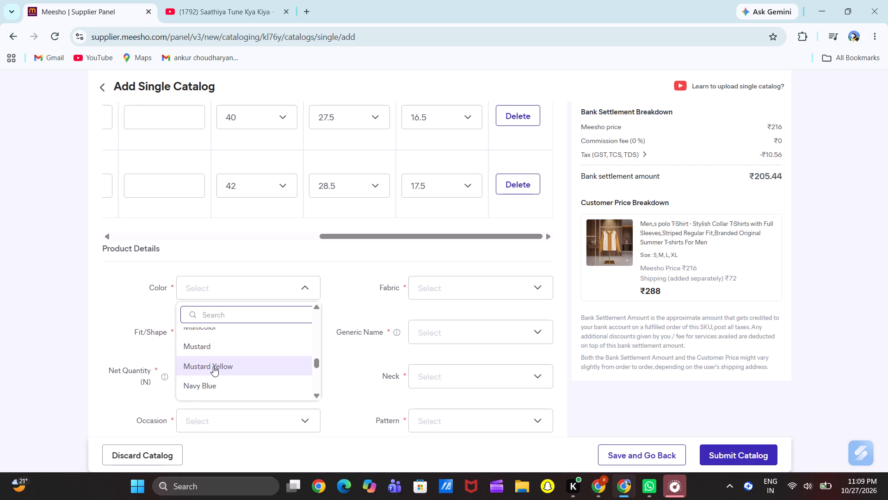
pyautogui.click(215, 366)
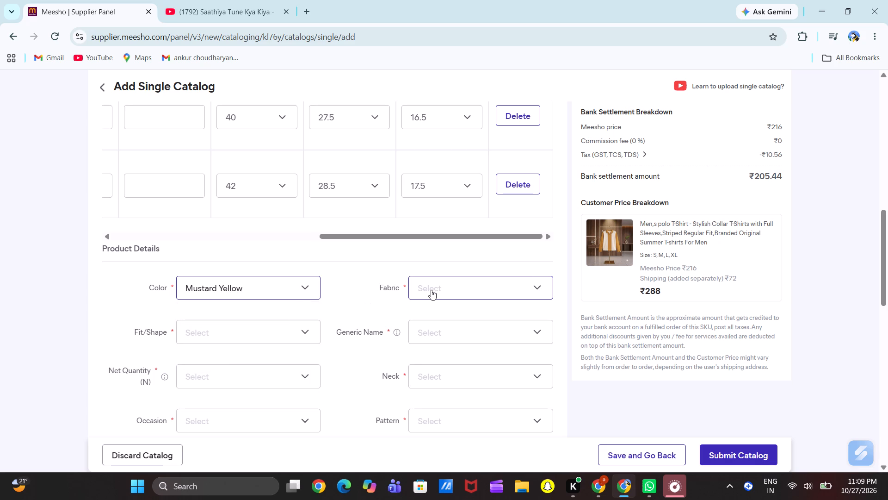
# Set the Fabric to Cotton in Product 4's Product Details.
pyautogui.click(431, 290)
pyautogui.scroll(-2, 456, 375)
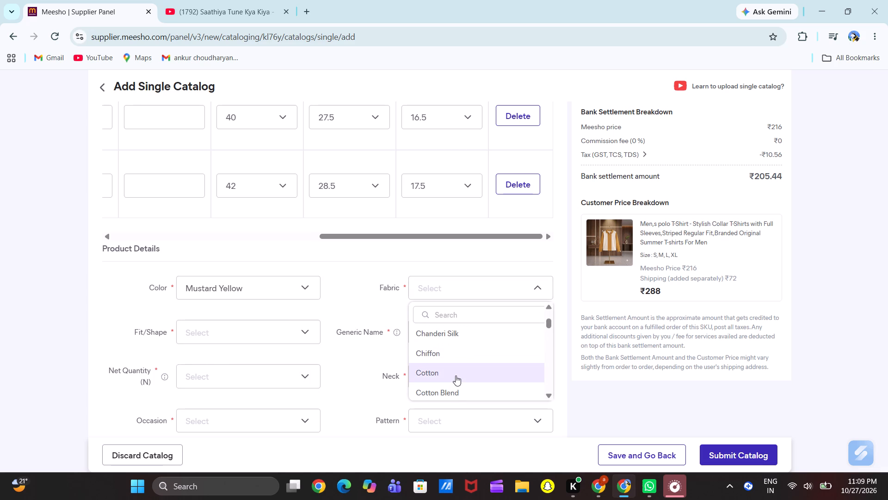
pyautogui.click(456, 375)
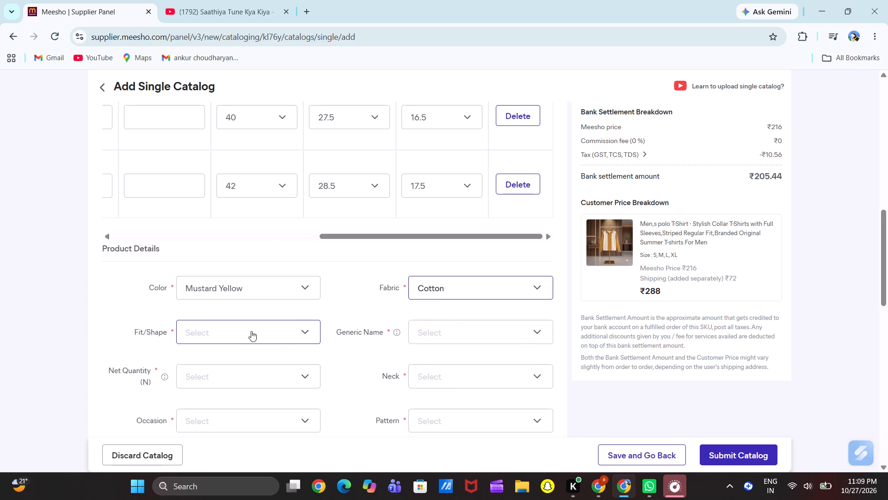
# In Product 4's Product Details, set the Fit/Shape to Regular and the Generic Name to Tshirts.
pyautogui.click(251, 331)
pyautogui.scroll(-1, 220, 420)
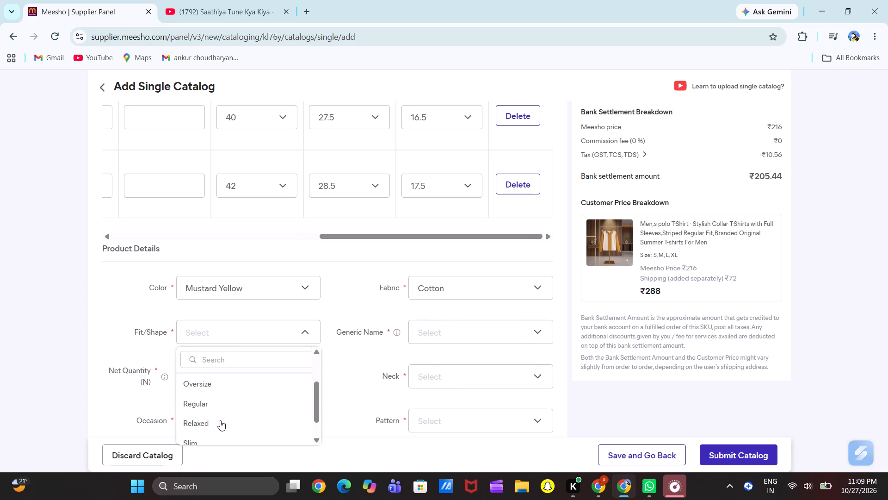
pyautogui.scroll(-2, 220, 420)
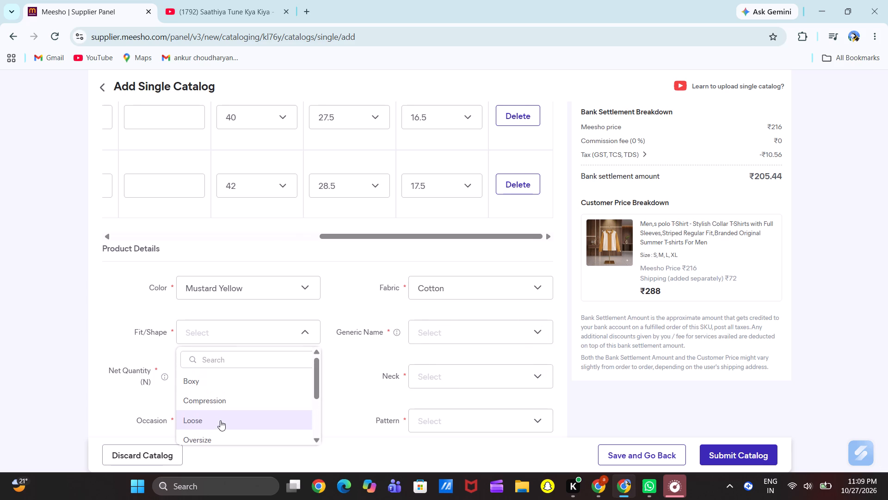
pyautogui.scroll(-1, 220, 420)
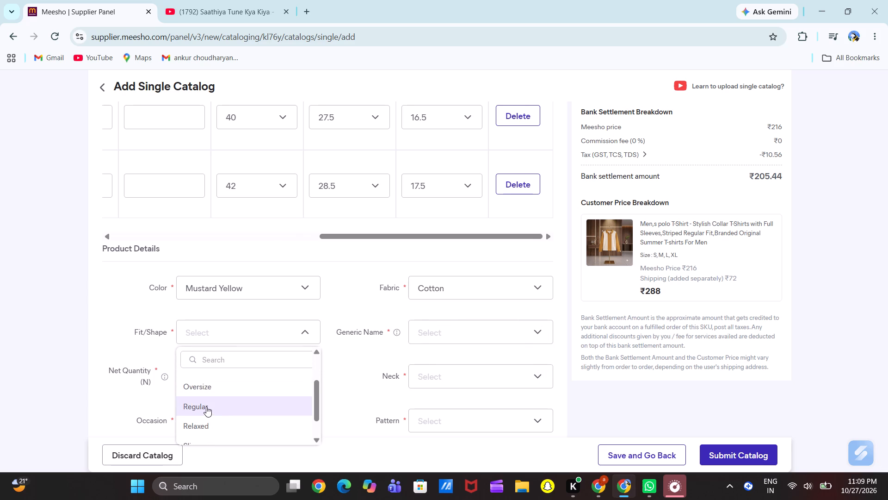
pyautogui.click(206, 406)
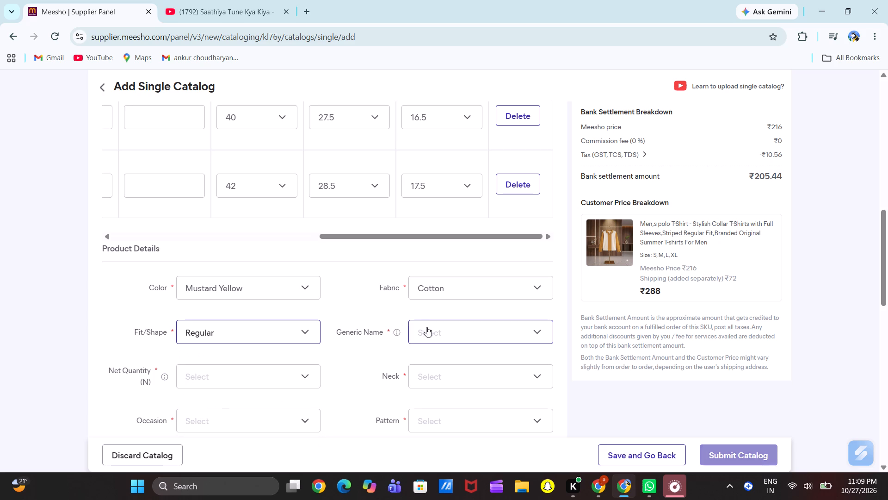
pyautogui.click(438, 335)
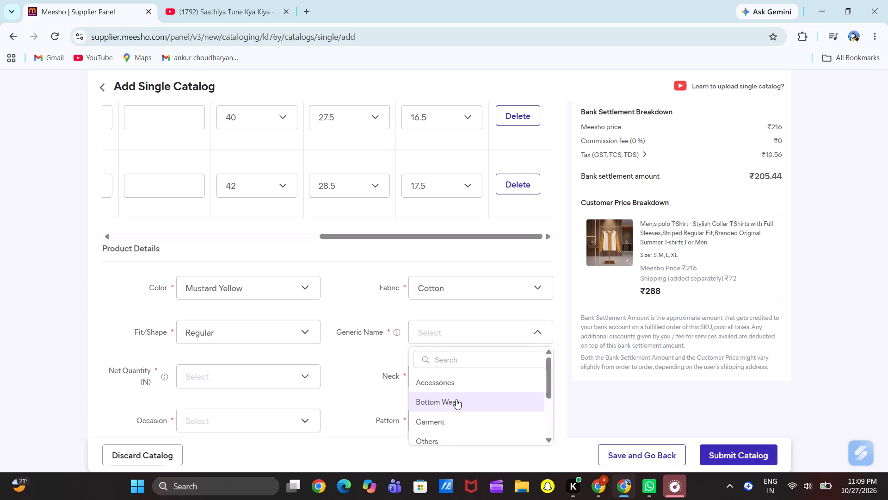
pyautogui.scroll(-1, 453, 463)
pyautogui.scroll(-1, 458, 398)
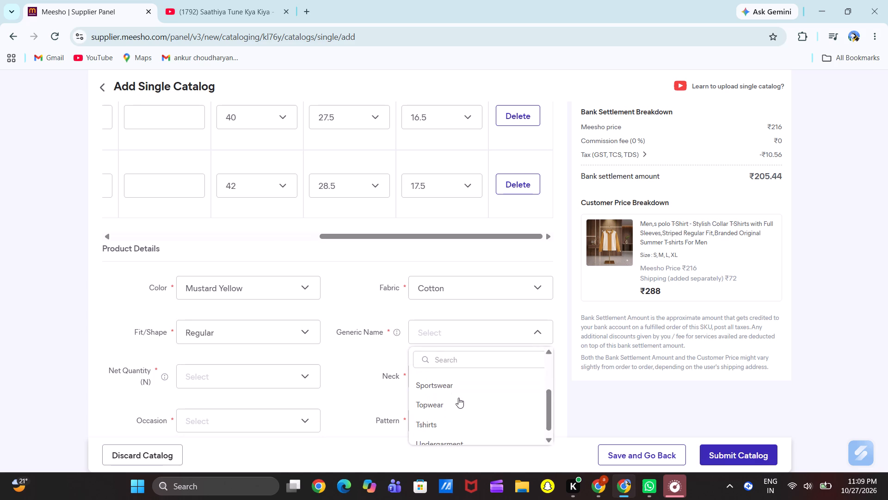
pyautogui.scroll(-2, 458, 398)
pyautogui.click(434, 414)
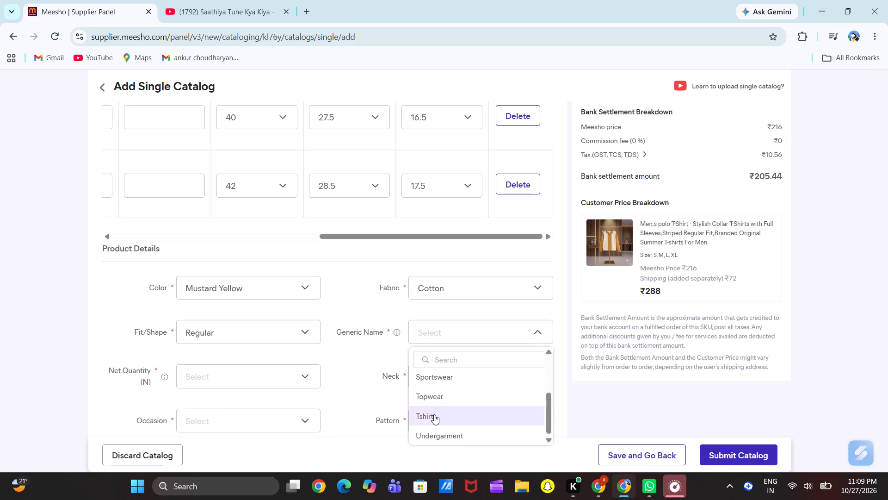
# Set Product 4's Net Quantity (N) to 1 and its Neck to Polo.
pyautogui.click(243, 372)
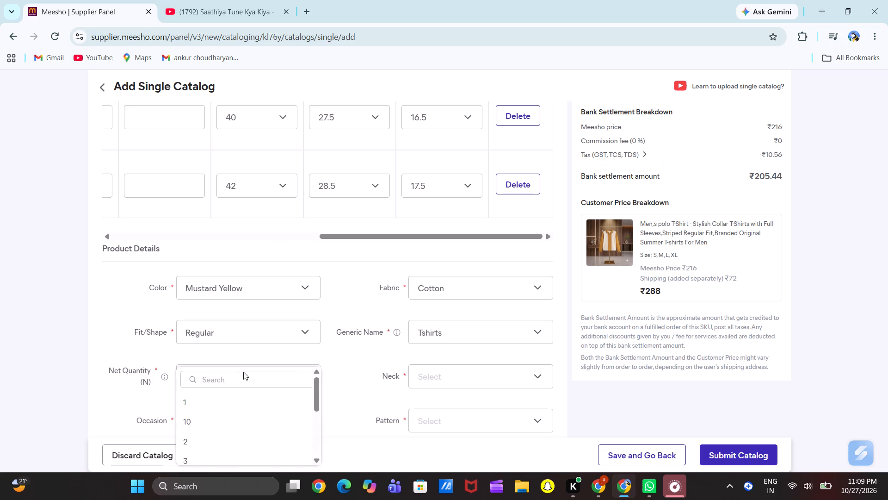
pyautogui.scroll(-2, 259, 434)
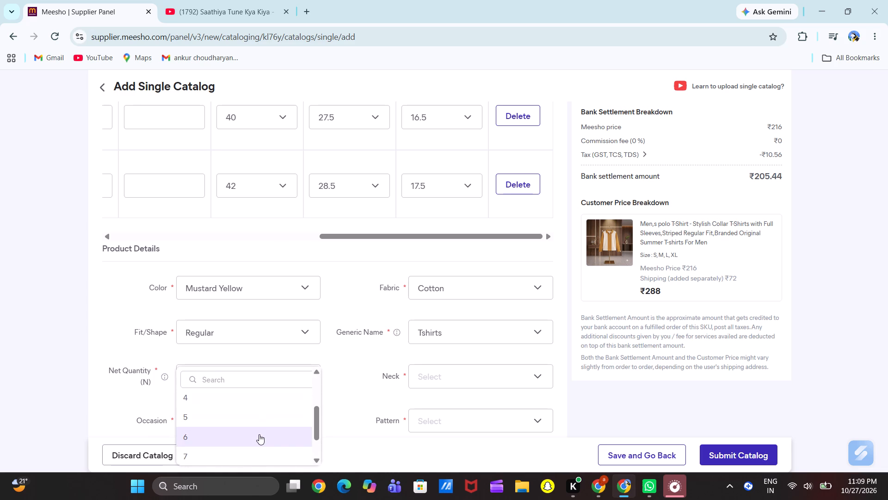
pyautogui.scroll(3, 259, 434)
pyautogui.click(225, 396)
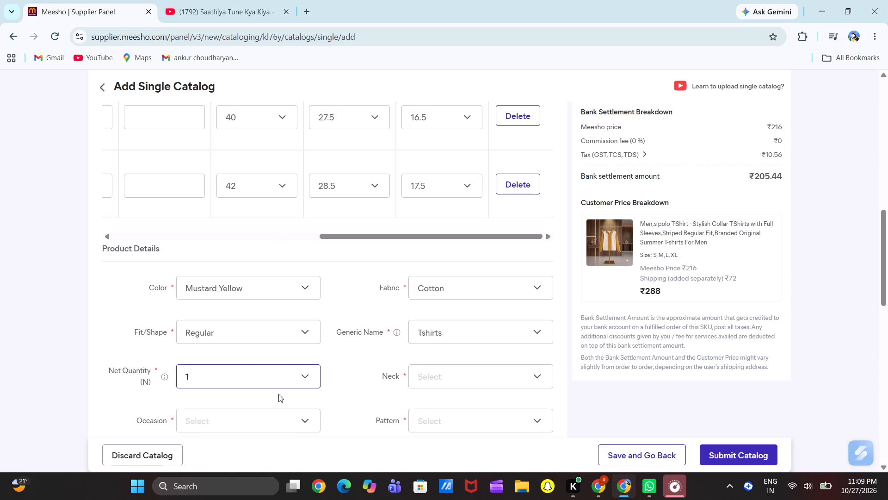
pyautogui.click(438, 378)
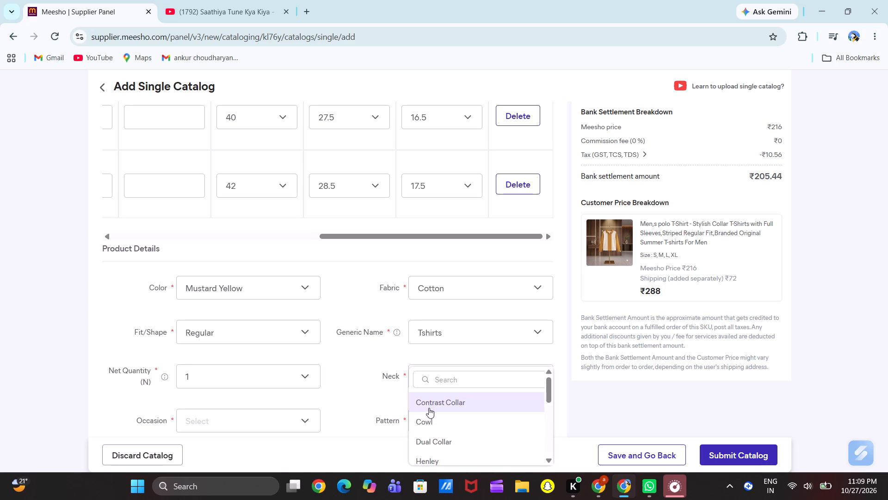
pyautogui.click(431, 413)
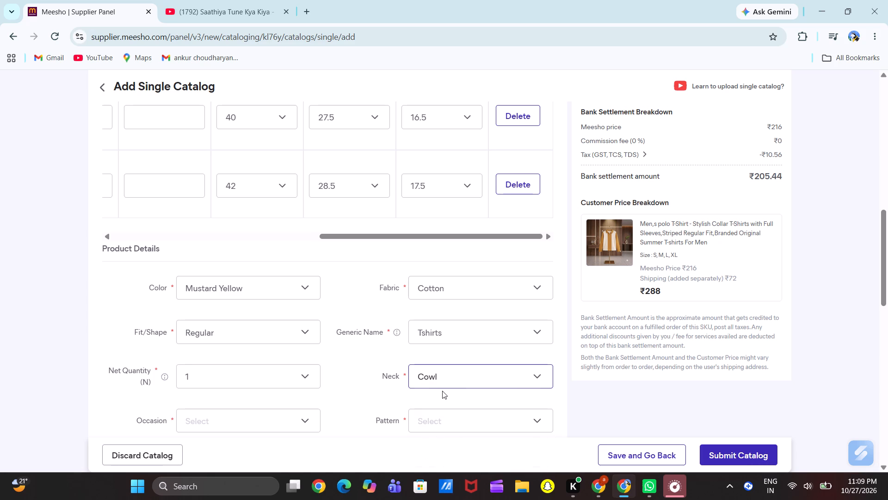
pyautogui.click(450, 378)
pyautogui.scroll(-1, 434, 406)
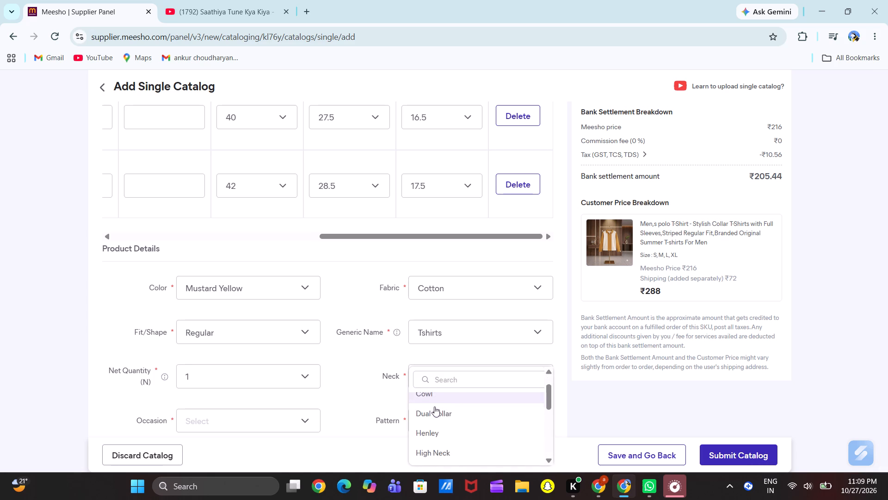
pyautogui.scroll(-1, 434, 406)
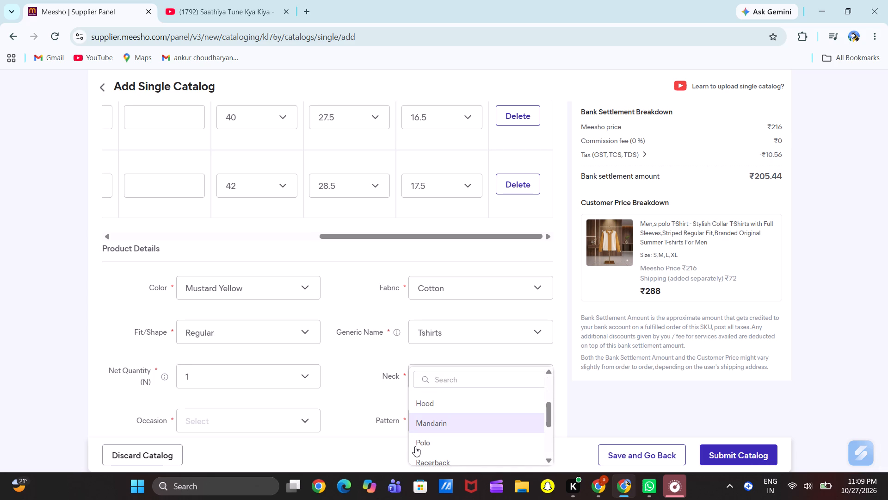
pyautogui.click(430, 444)
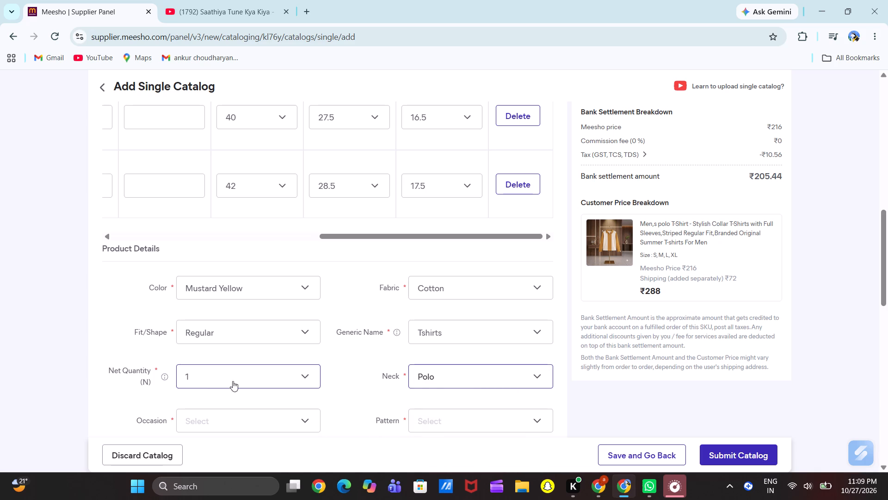
# Set Product 4's Occasion to Casual and its Pattern to Colorblocked.
pyautogui.scroll(-1, 248, 419)
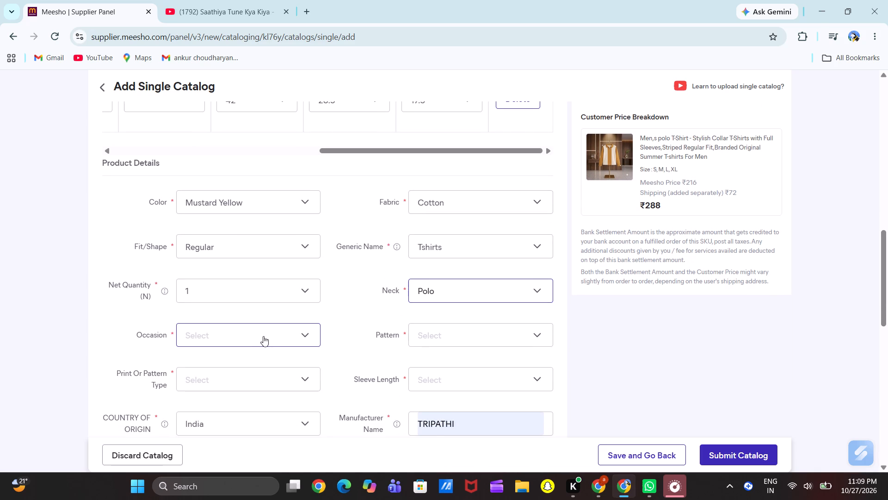
pyautogui.click(263, 336)
pyautogui.scroll(-1, 218, 409)
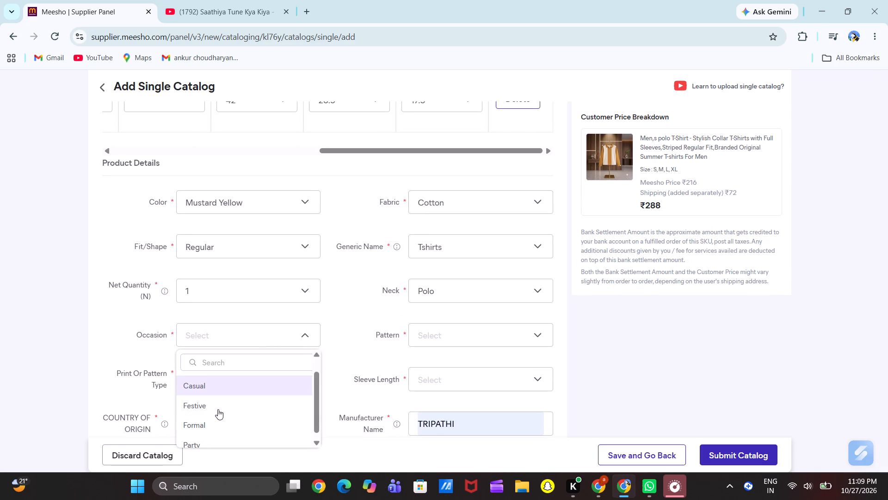
pyautogui.scroll(-1, 218, 409)
pyautogui.scroll(1, 218, 409)
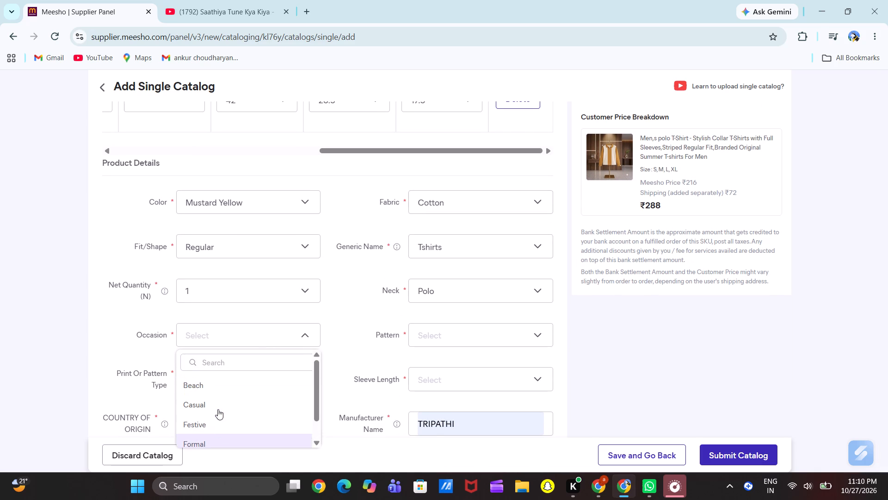
pyautogui.scroll(1, 218, 409)
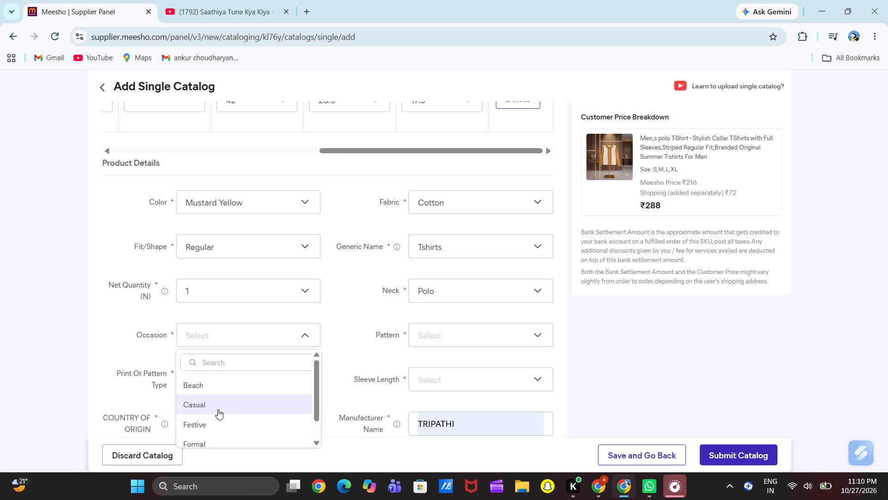
pyautogui.click(215, 407)
pyautogui.click(425, 346)
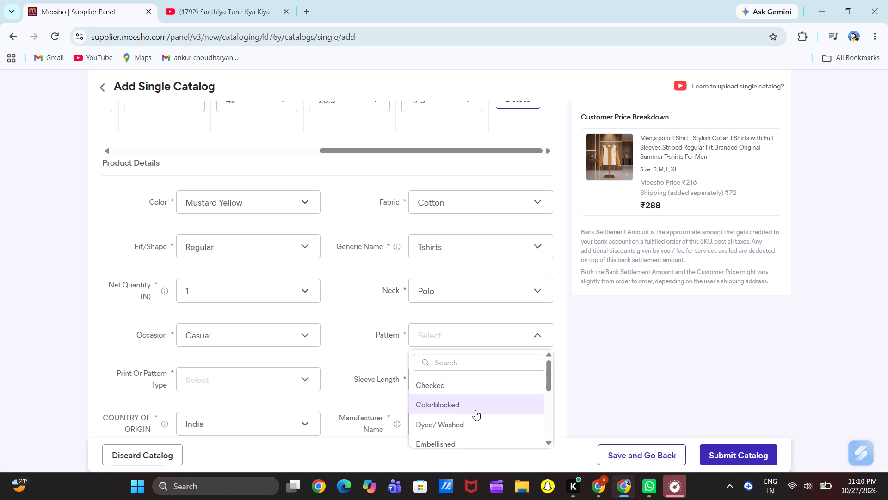
pyautogui.click(475, 406)
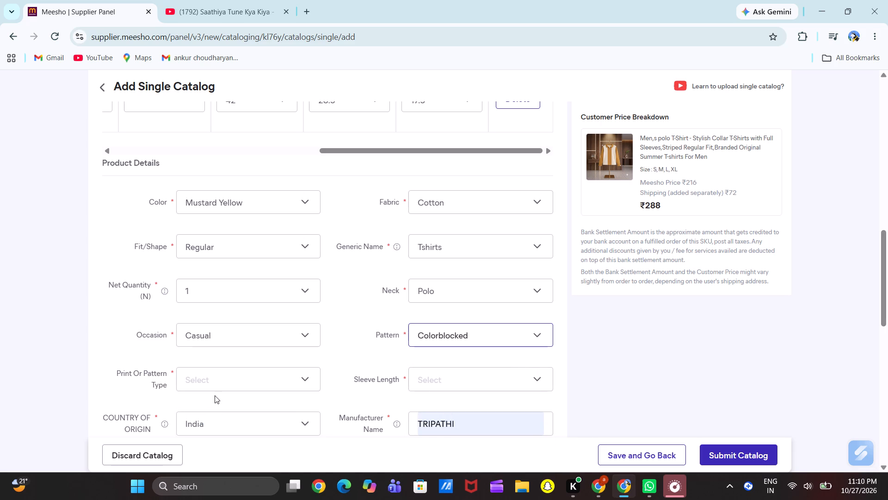
# Set Product 4's Print Or Pattern Type to Colorblocked and its Sleeve Length to Long Sleeves.
pyautogui.click(252, 369)
pyautogui.scroll(-2, 225, 431)
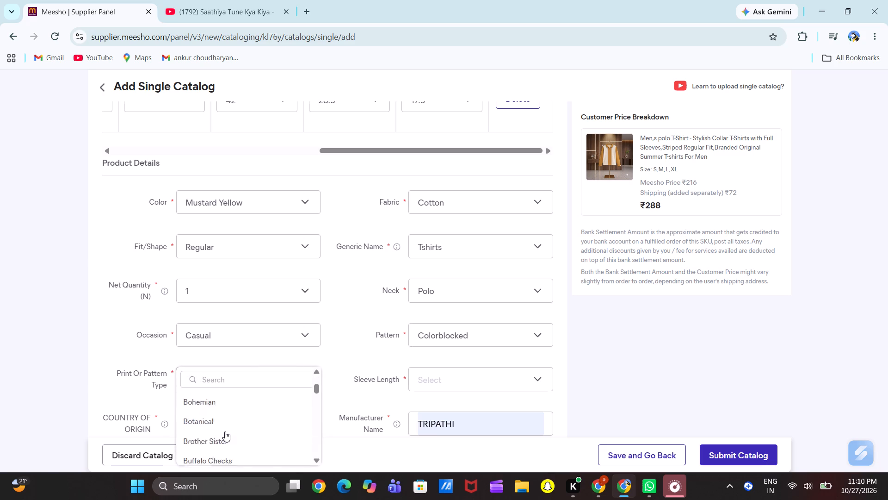
pyautogui.scroll(-2, 225, 431)
pyautogui.click(219, 429)
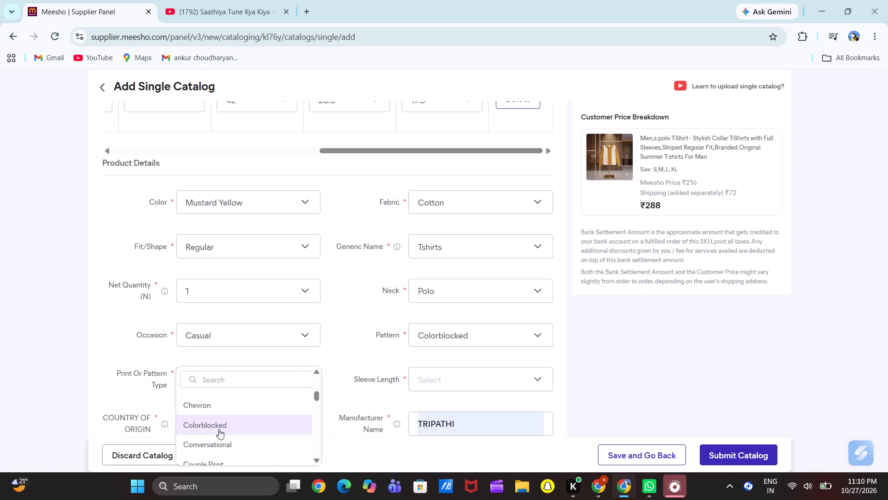
pyautogui.click(433, 375)
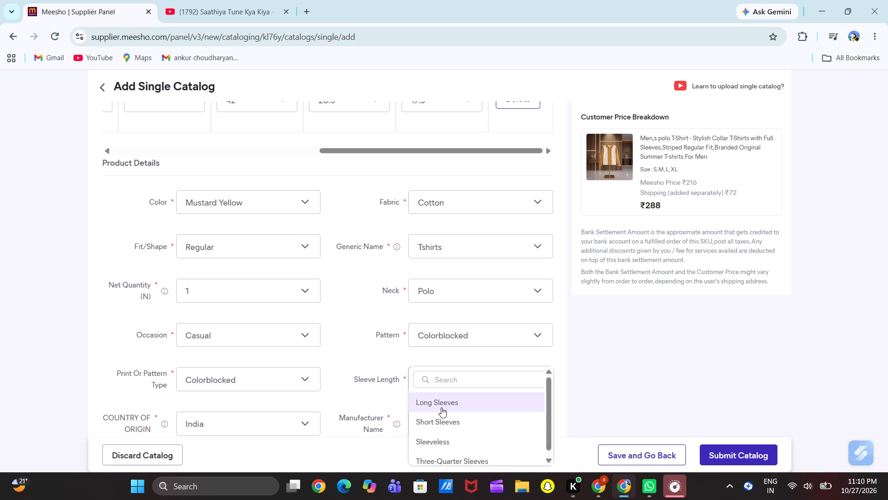
pyautogui.click(441, 406)
# In Product 4's Other Attributes, set the Length to Regular and the Style to Korean.
pyautogui.scroll(-1, 319, 421)
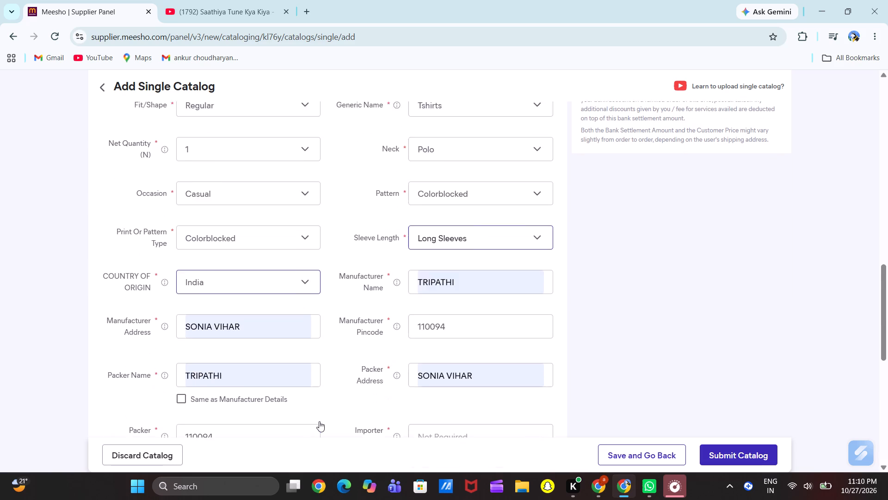
pyautogui.scroll(-4, 319, 421)
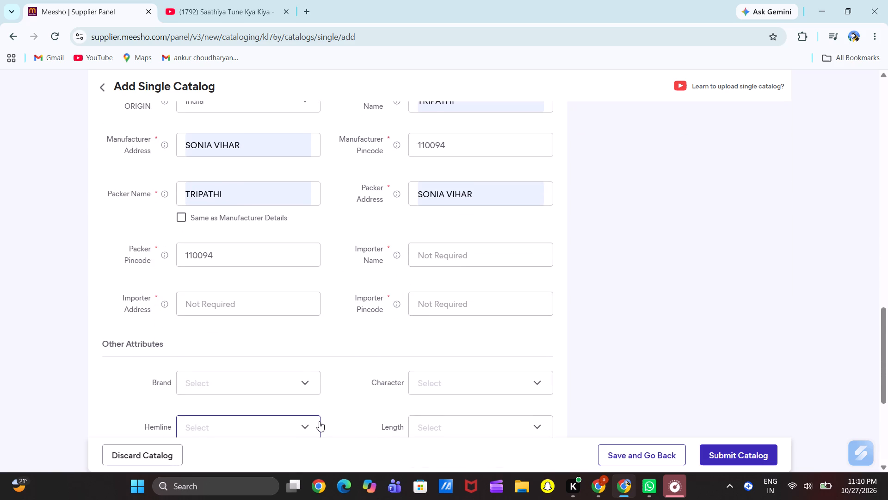
pyautogui.scroll(-3, 319, 421)
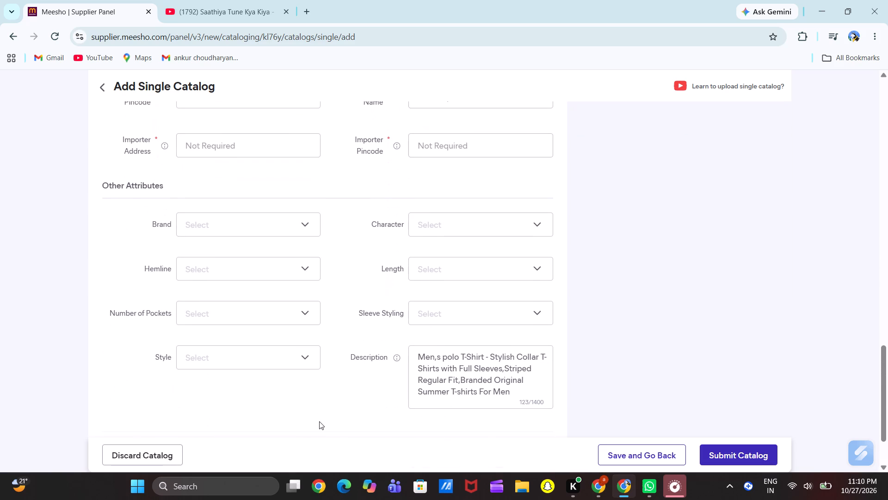
pyautogui.click(451, 272)
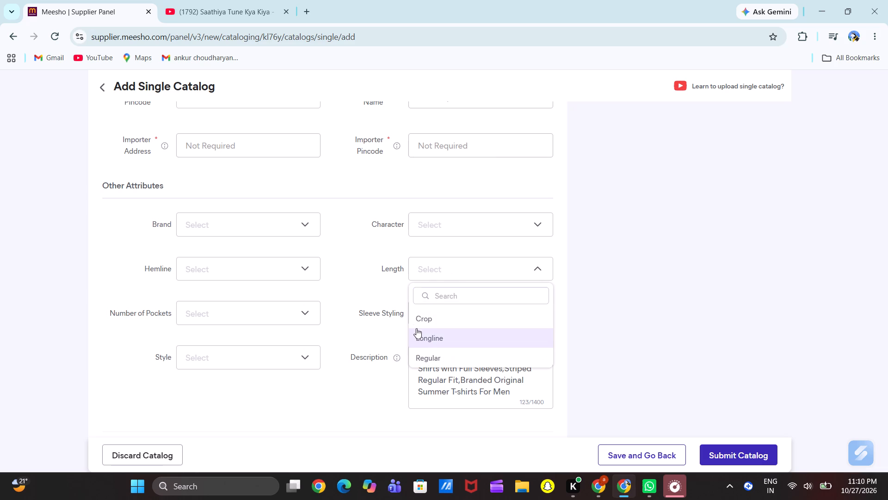
pyautogui.click(443, 349)
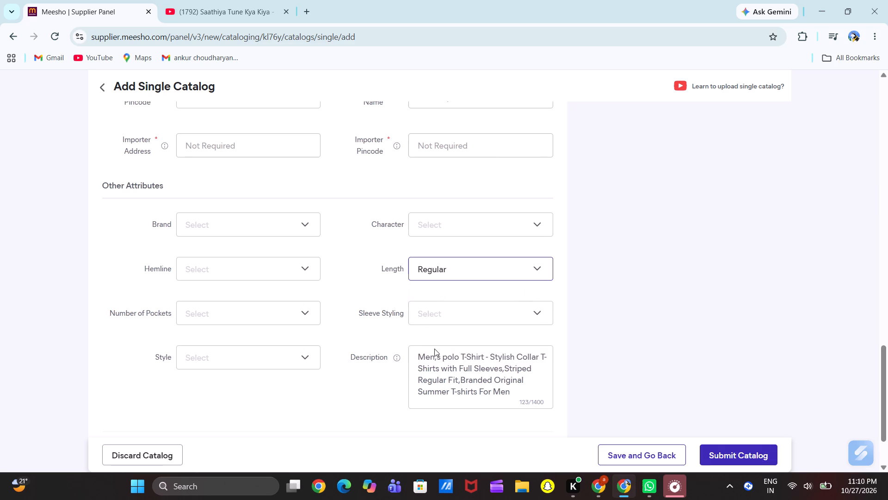
pyautogui.click(298, 363)
pyautogui.click(220, 427)
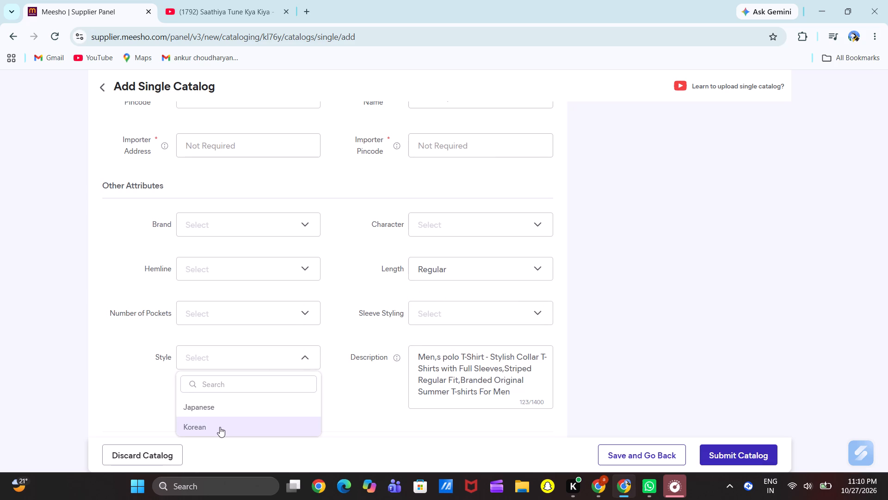
# Dismiss the Phone Link notification covering the catalog form.
pyautogui.scroll(-1, 298, 394)
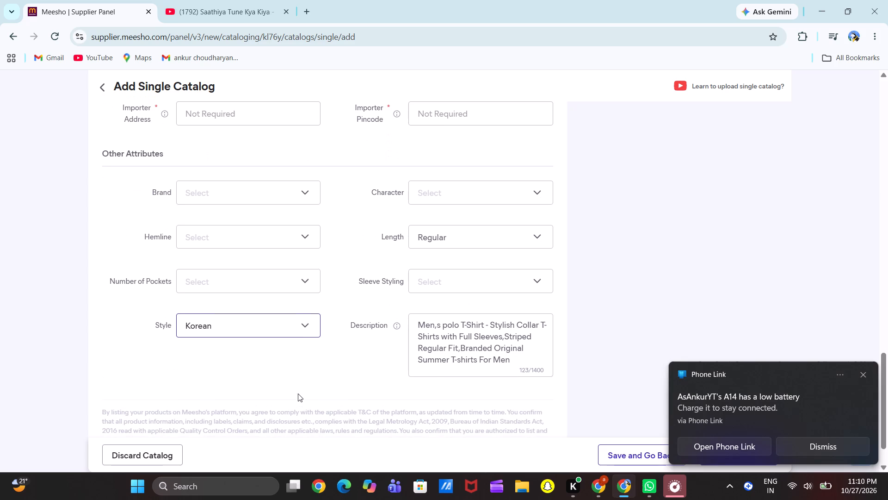
pyautogui.click(863, 368)
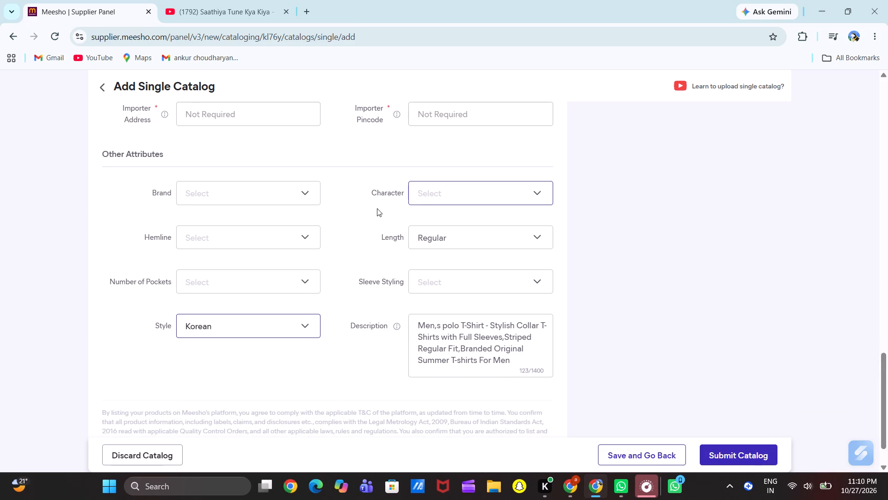
# Switch to Product 5 and fill its style code with the saved entry (((FULL+KARARA_=MAROON))).
pyautogui.scroll(10, 377, 208)
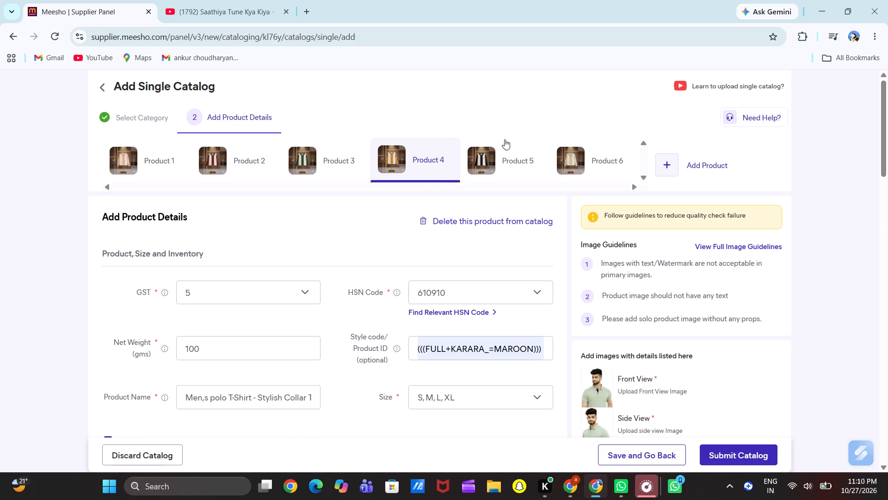
pyautogui.click(466, 166)
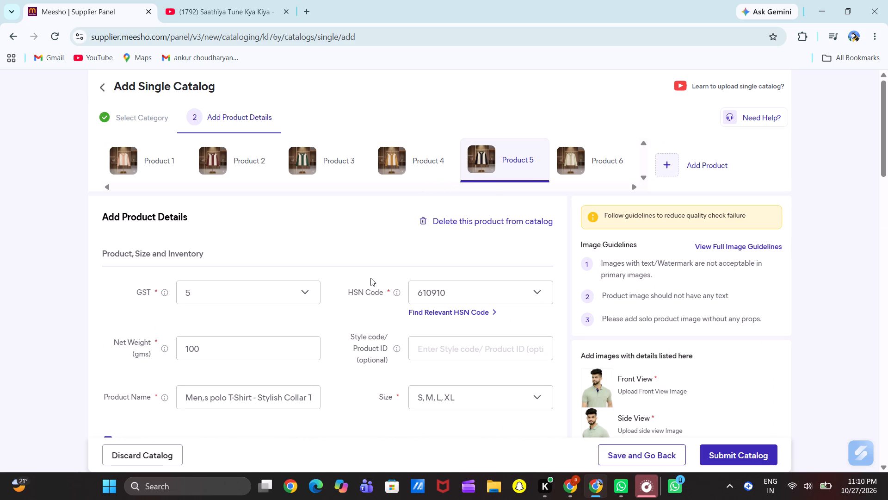
pyautogui.click(452, 353)
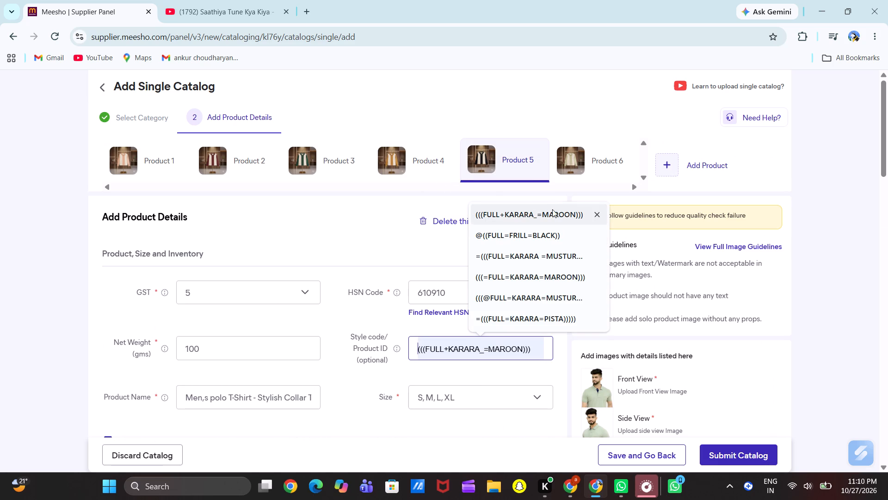
pyautogui.click(552, 214)
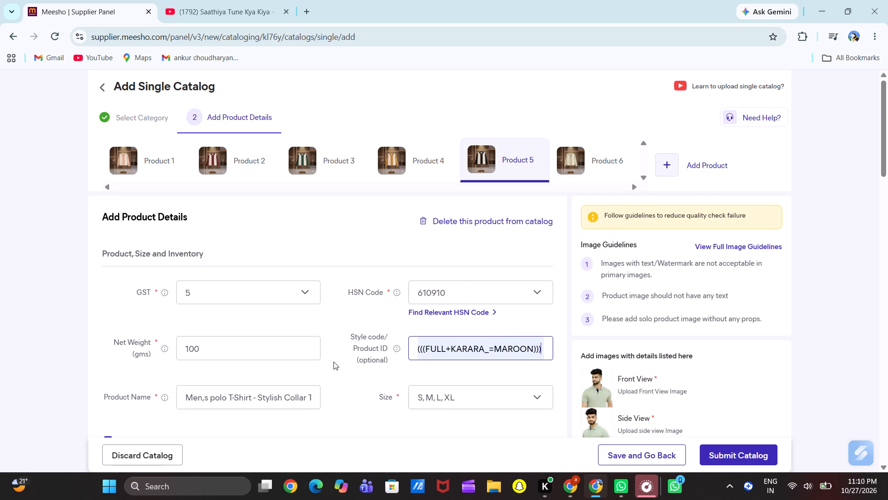
# Set Product 5's Shoulder Size to 14.5 for the 36-inch chest row and 15.5 for the 38-inch chest row.
pyautogui.scroll(-3, 358, 392)
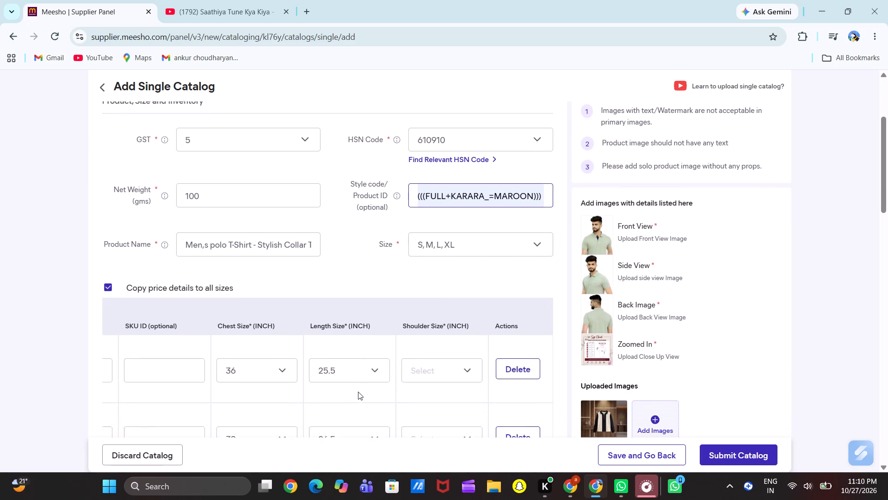
pyautogui.scroll(-6, 358, 392)
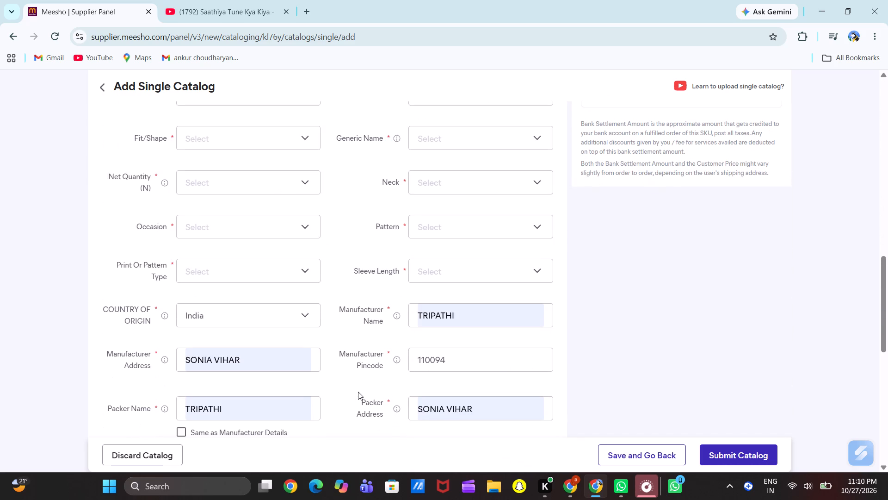
pyautogui.scroll(6, 358, 392)
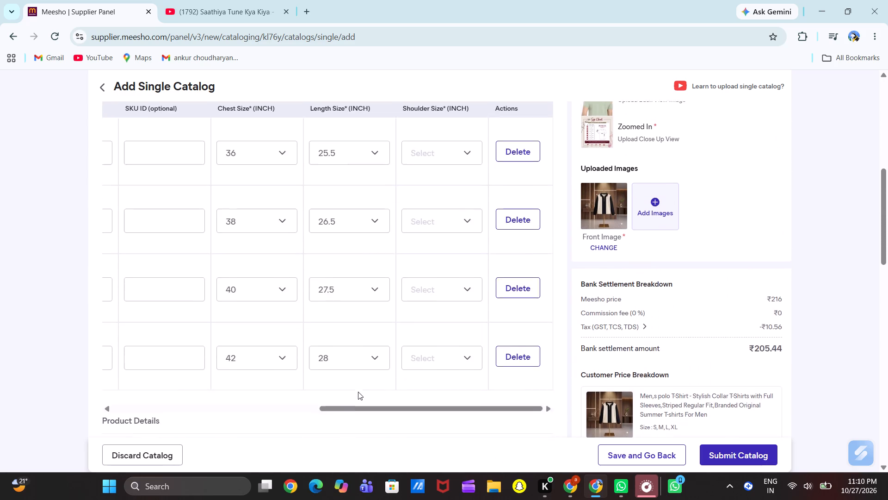
pyautogui.scroll(2, 358, 392)
pyautogui.click(429, 223)
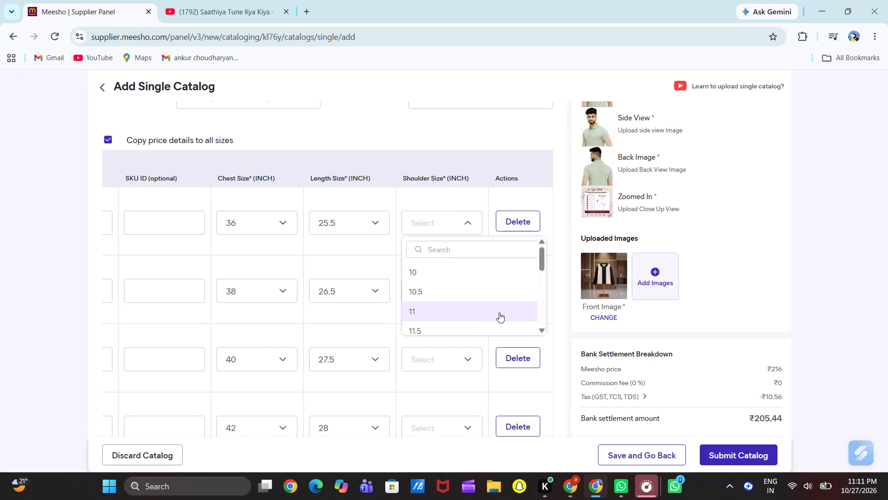
pyautogui.scroll(-2, 500, 313)
pyautogui.scroll(1, 500, 313)
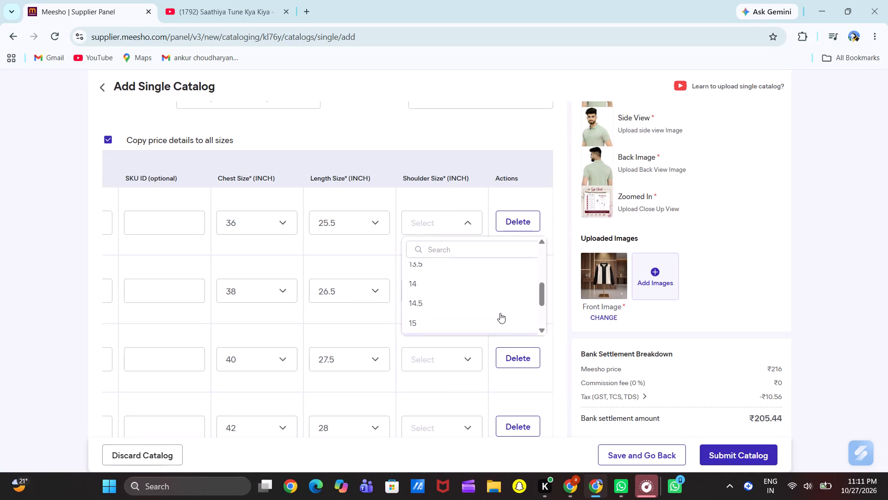
pyautogui.scroll(1, 500, 313)
pyautogui.click(475, 310)
pyautogui.click(442, 295)
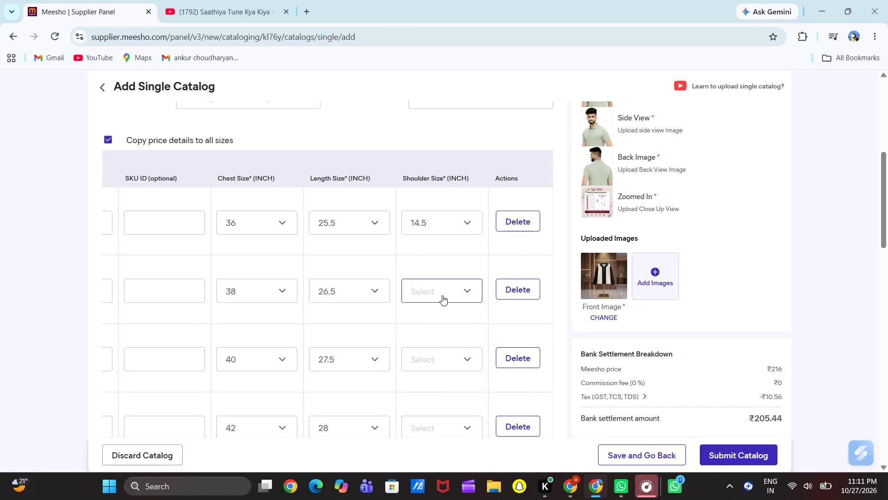
pyautogui.scroll(-2, 492, 383)
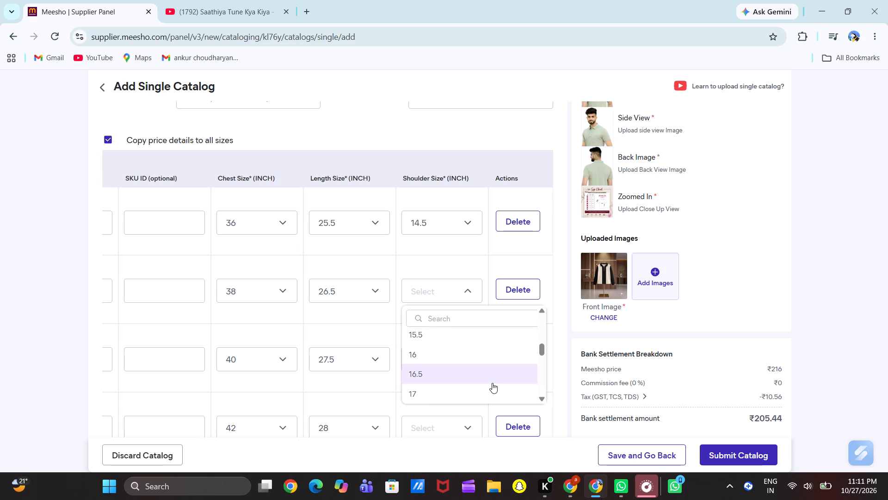
pyautogui.scroll(-1, 492, 383)
pyautogui.click(471, 360)
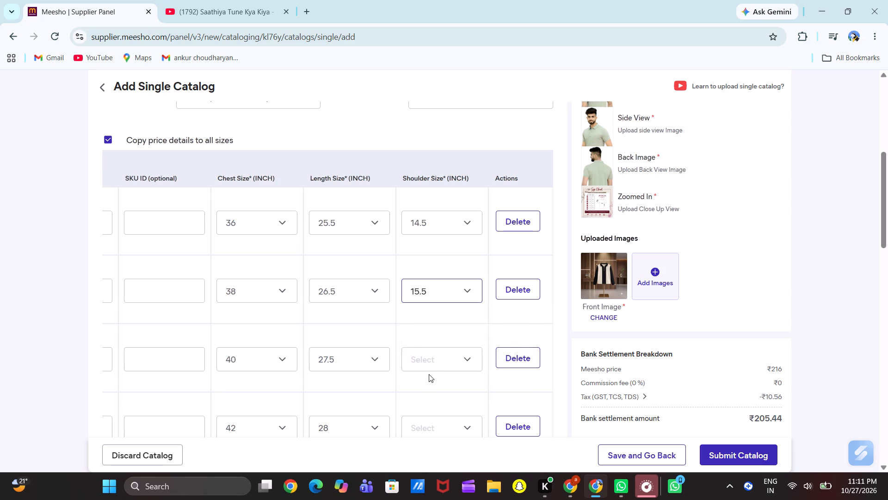
# Set Product 5's Shoulder Size to 16.5 for the 40-inch chest row and 17.5 for the 42-inch chest row.
pyautogui.click(458, 364)
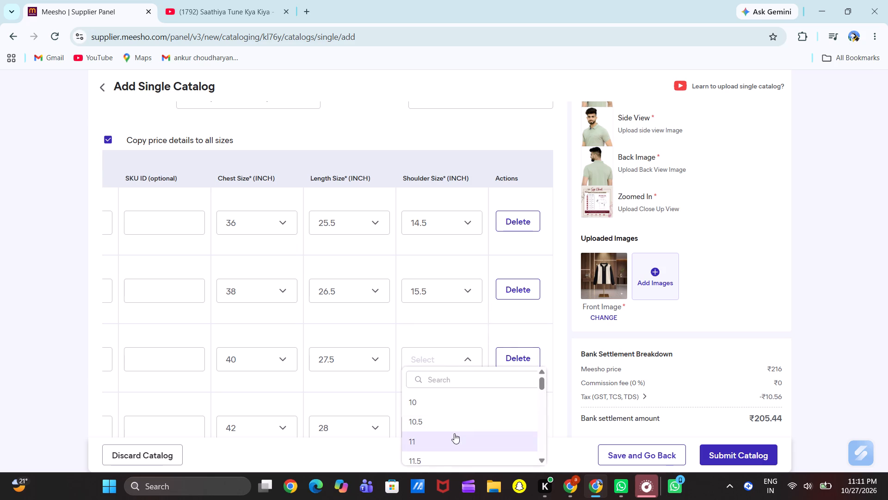
pyautogui.scroll(-4, 454, 433)
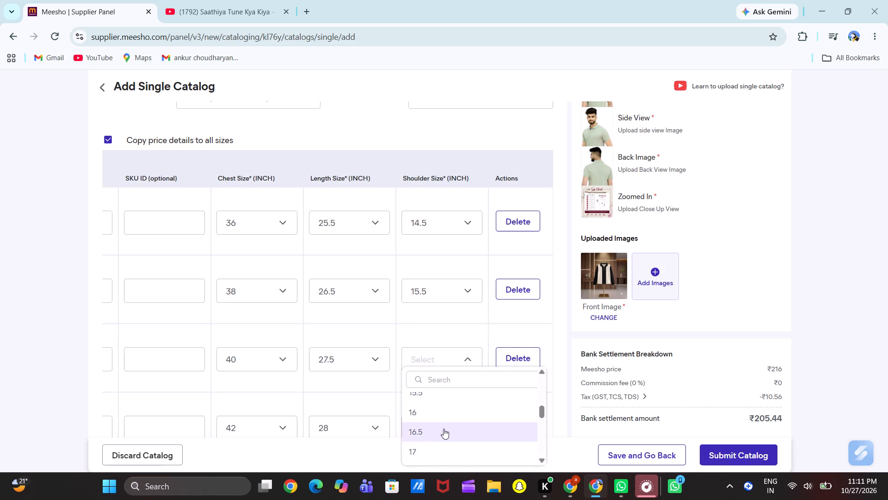
pyautogui.click(443, 428)
pyautogui.click(439, 432)
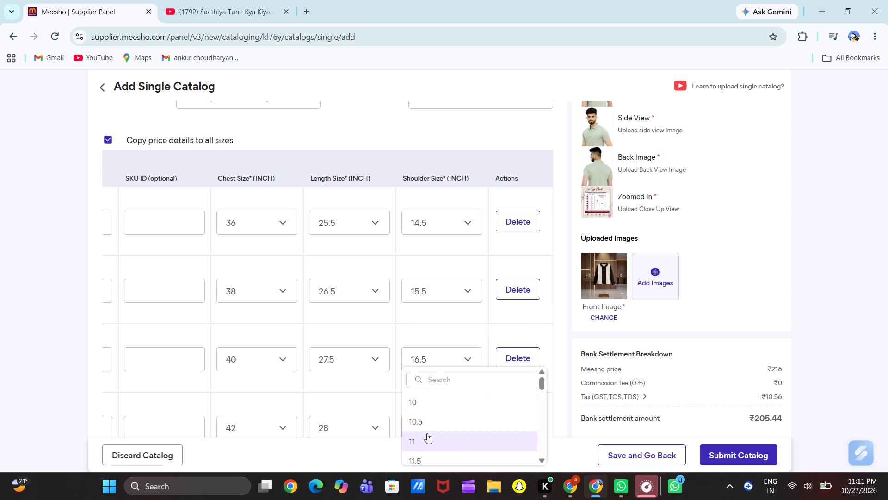
pyautogui.scroll(-4, 403, 436)
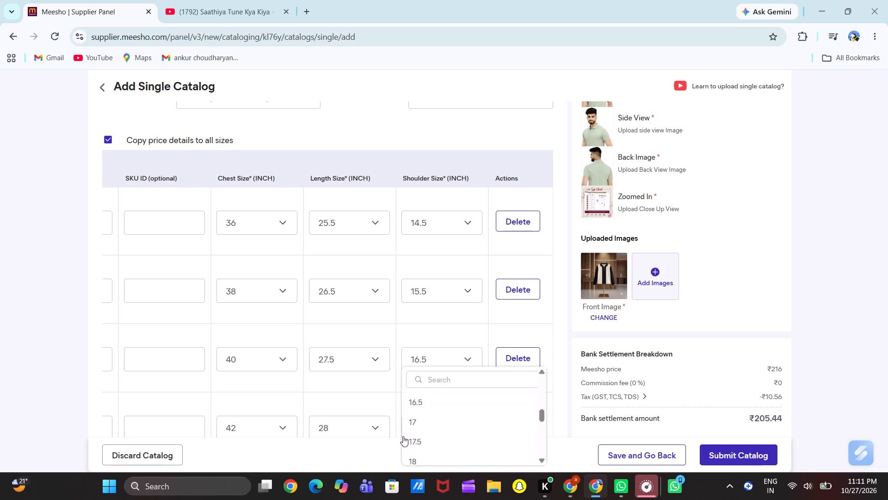
pyautogui.scroll(-1, 403, 436)
pyautogui.click(413, 432)
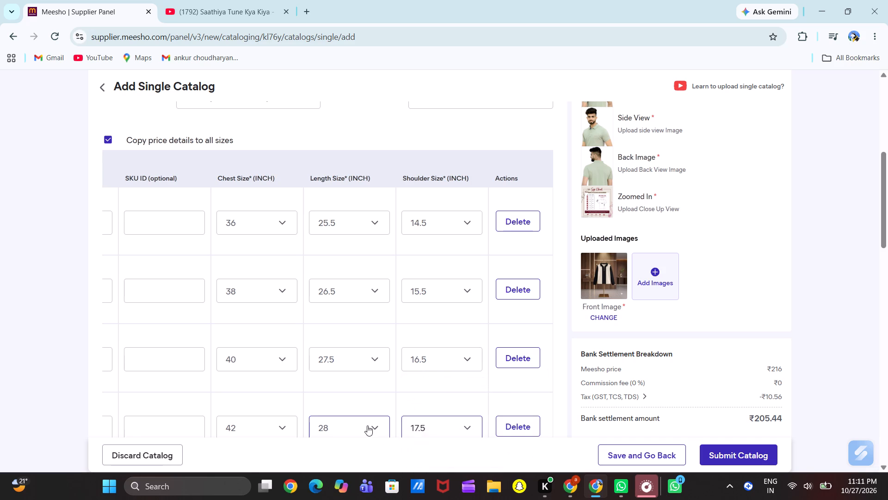
# In Product 5's Product Details, set the Color to Black and the Fabric to Cotton.
pyautogui.scroll(-4, 367, 425)
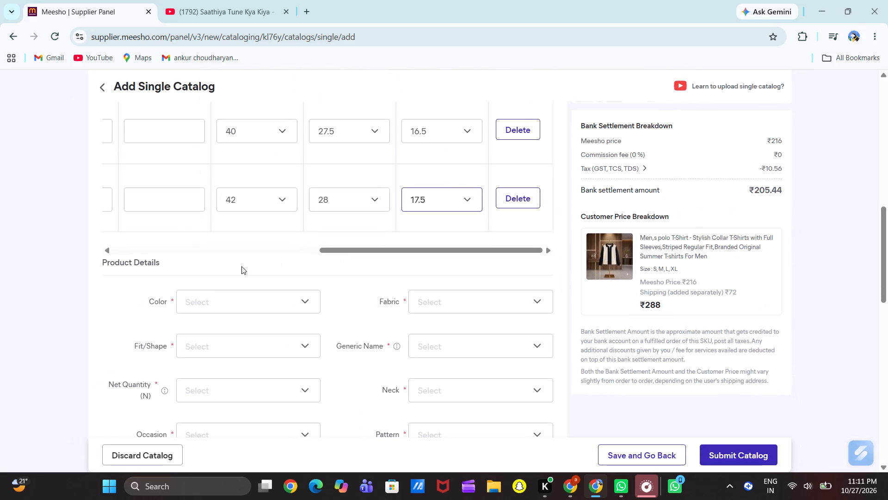
pyautogui.click(230, 299)
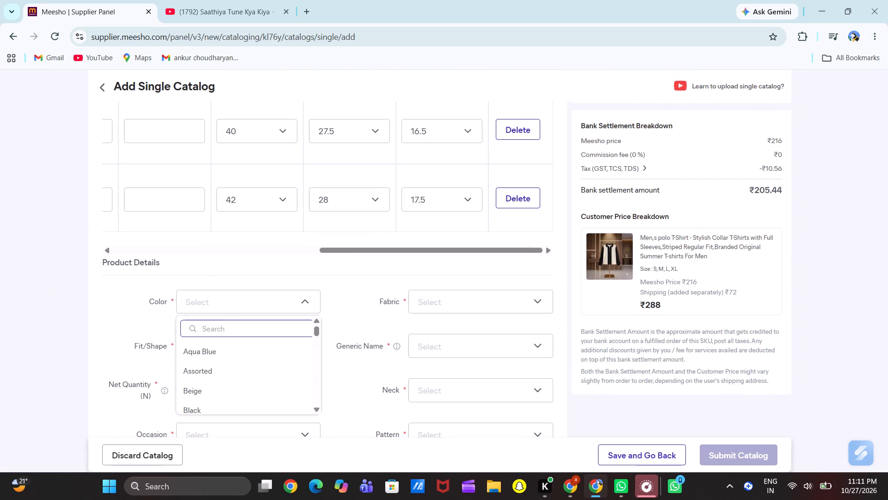
pyautogui.click(232, 331)
pyautogui.write('ba')
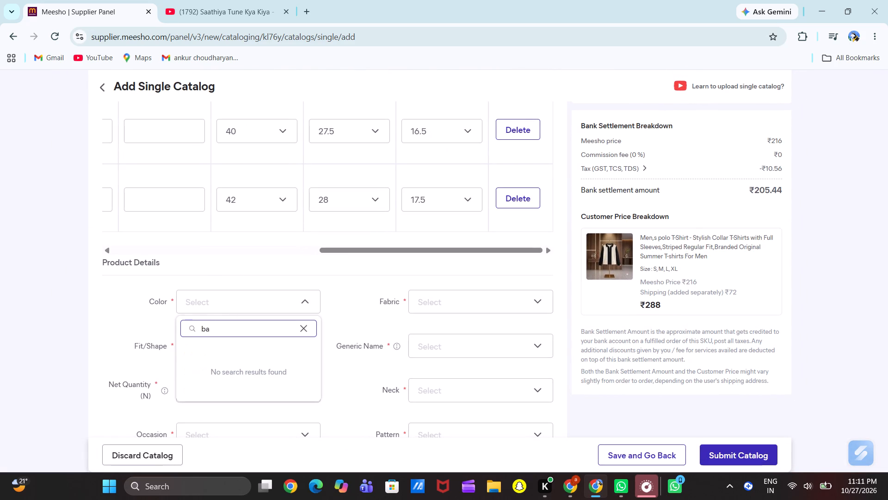
pyautogui.press('BackSpace')
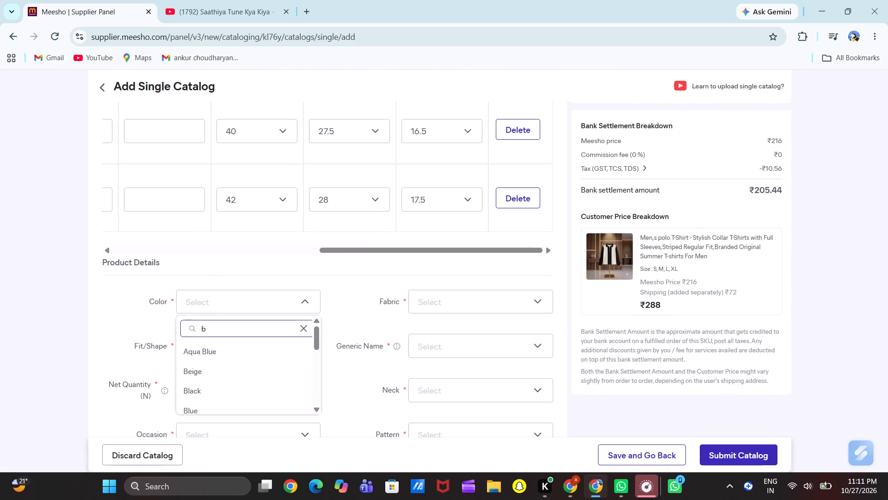
pyautogui.click(196, 391)
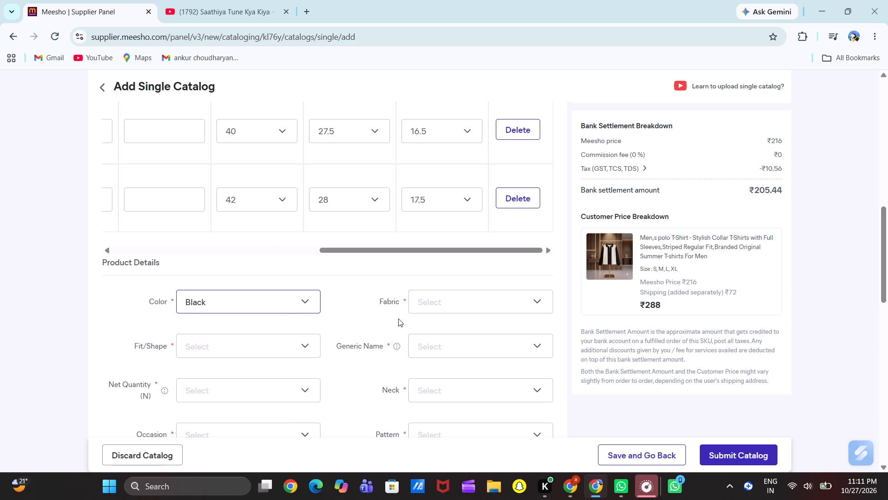
pyautogui.click(437, 302)
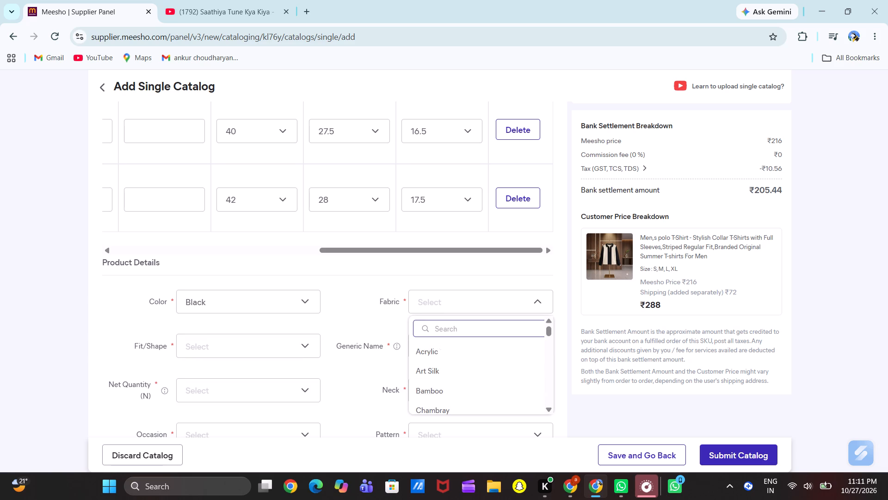
pyautogui.scroll(-2, 452, 354)
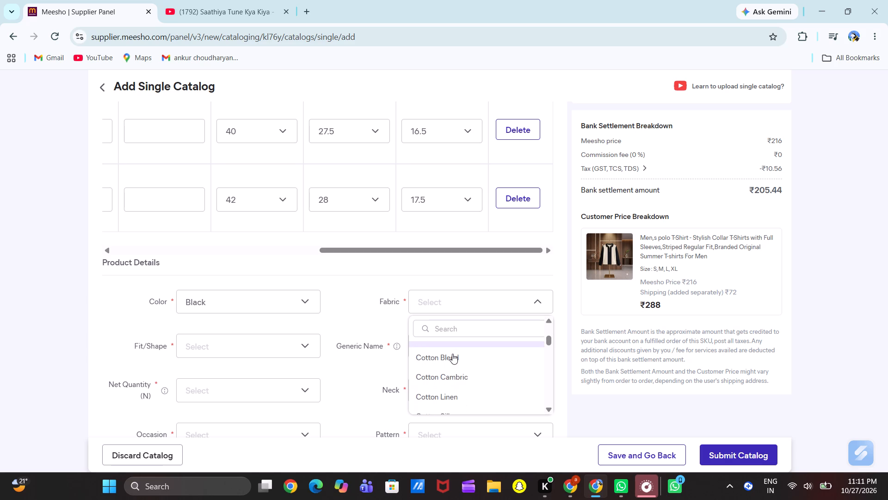
pyautogui.click(452, 354)
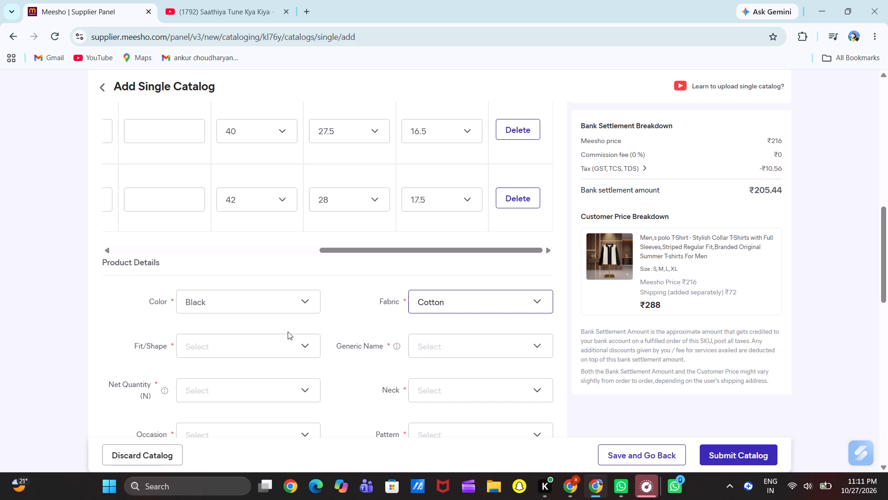
# Set Product 5's Fit/Shape to Regular and its Generic Name to Tshirts.
pyautogui.click(264, 362)
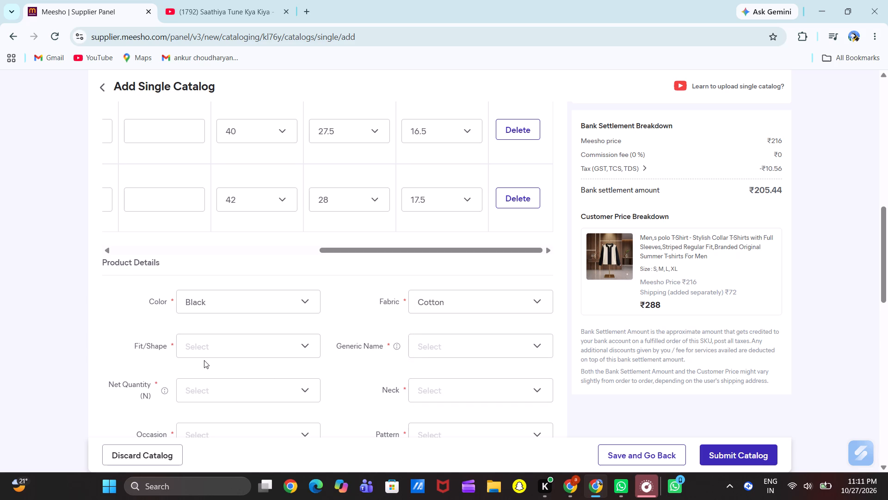
pyautogui.click(223, 352)
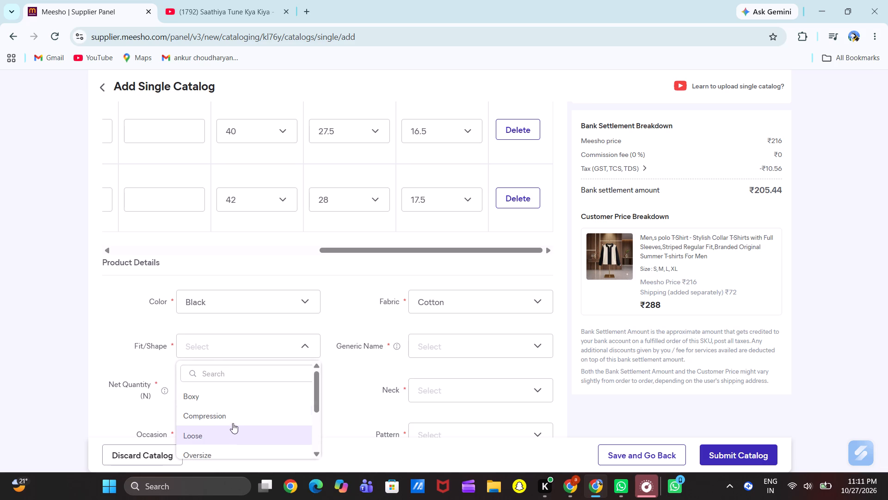
pyautogui.scroll(-2, 222, 420)
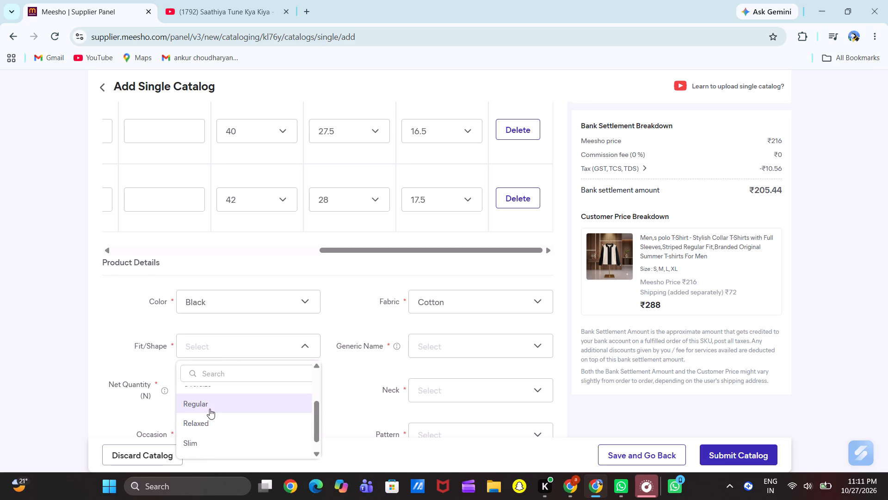
pyautogui.click(212, 412)
pyautogui.click(462, 353)
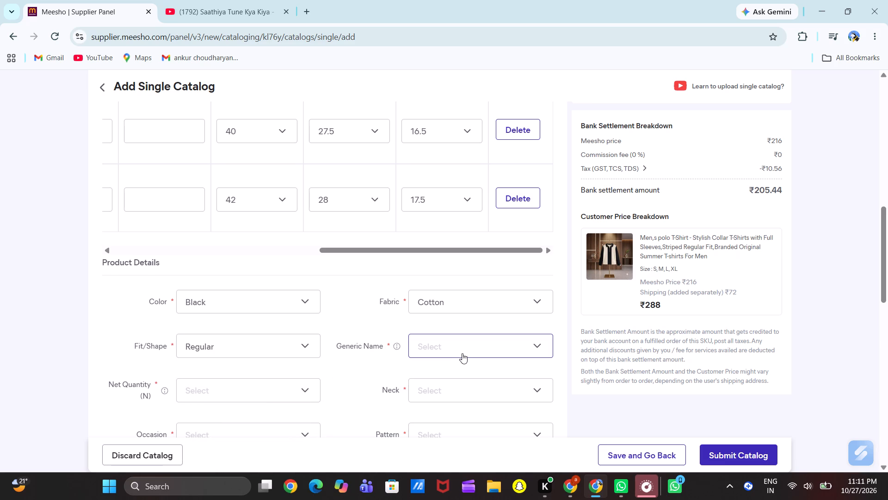
pyautogui.scroll(-1, 458, 446)
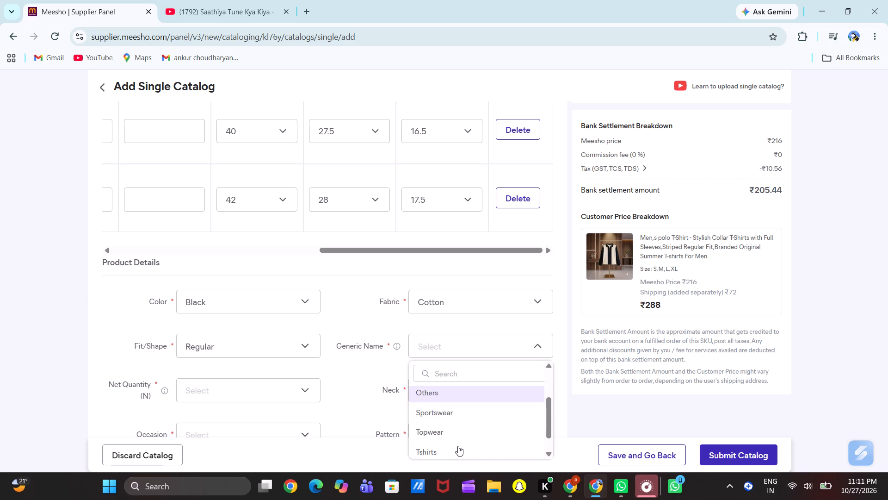
pyautogui.scroll(-2, 458, 446)
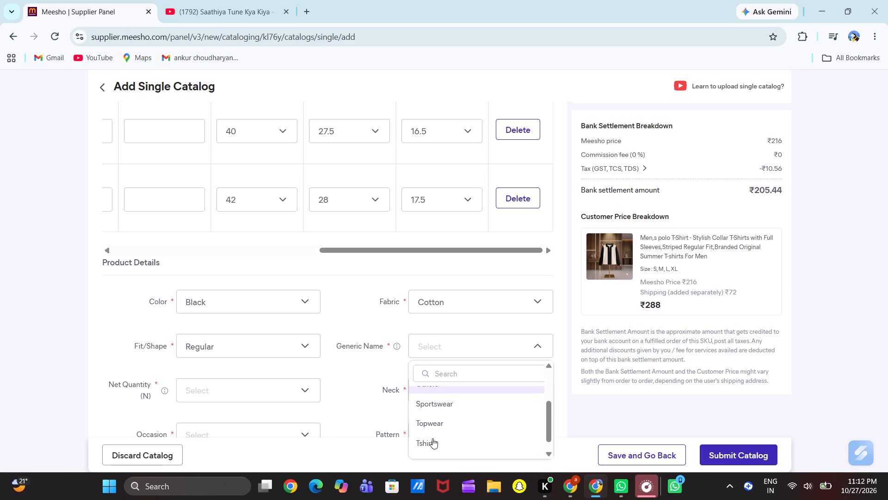
pyautogui.scroll(-1, 432, 438)
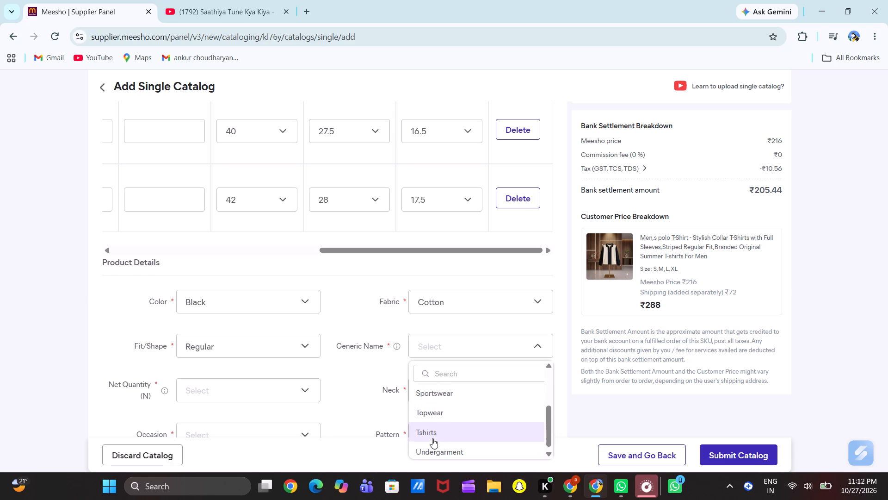
pyautogui.scroll(-1, 432, 438)
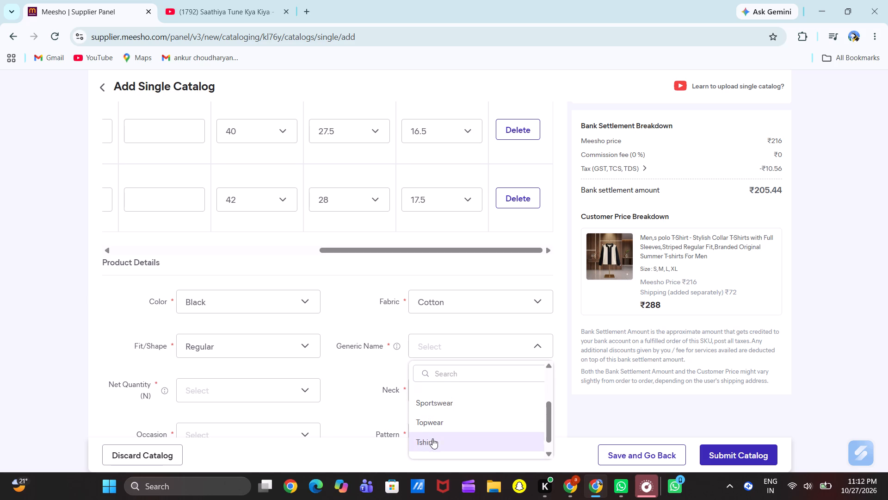
pyautogui.scroll(-1, 432, 438)
pyautogui.click(432, 432)
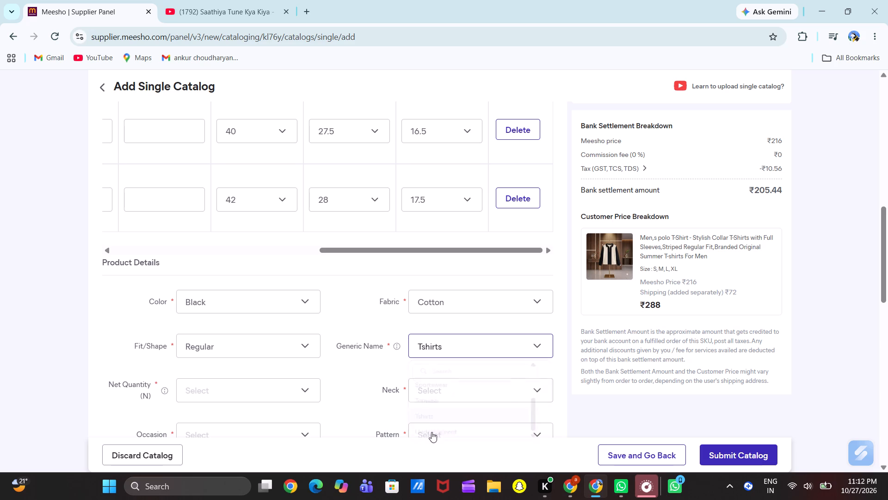
# Set Product 5's Net Quantity to 1 and its Neck to Polo.
pyautogui.click(286, 390)
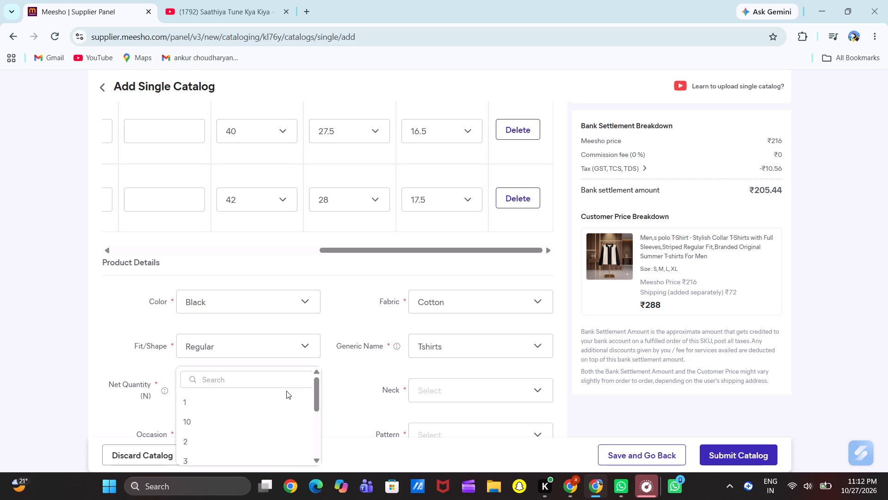
pyautogui.click(263, 396)
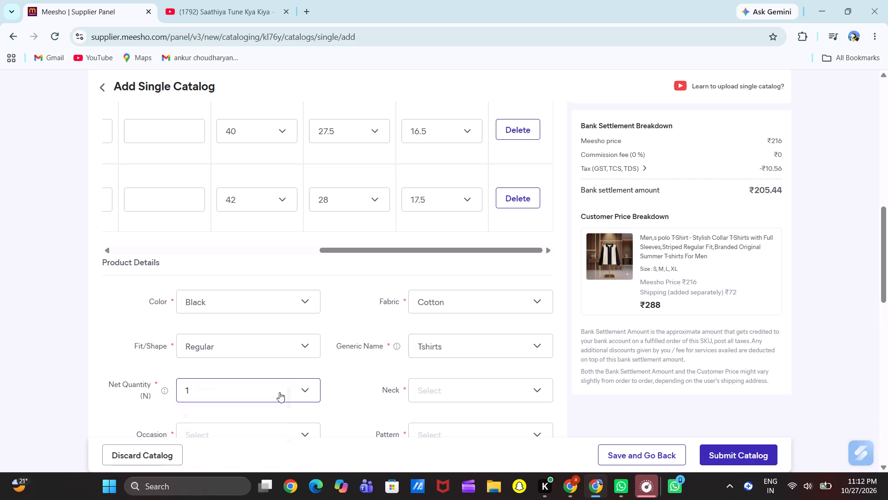
pyautogui.click(462, 396)
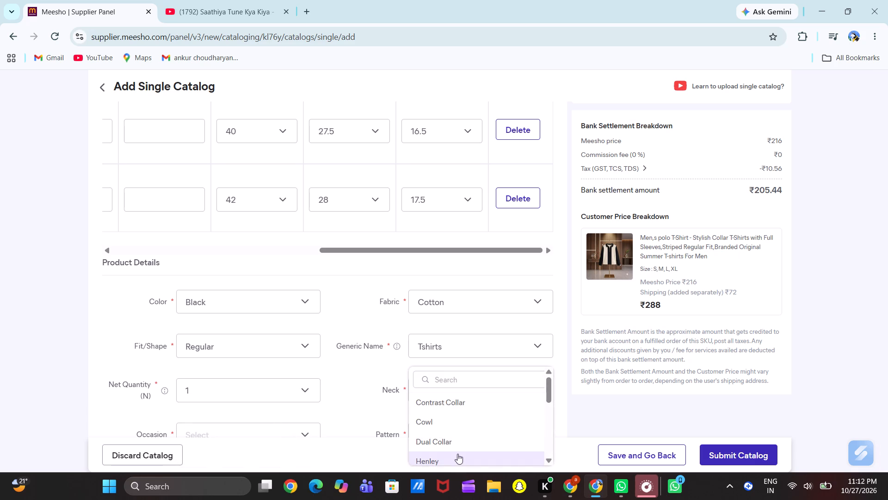
pyautogui.scroll(-1, 454, 451)
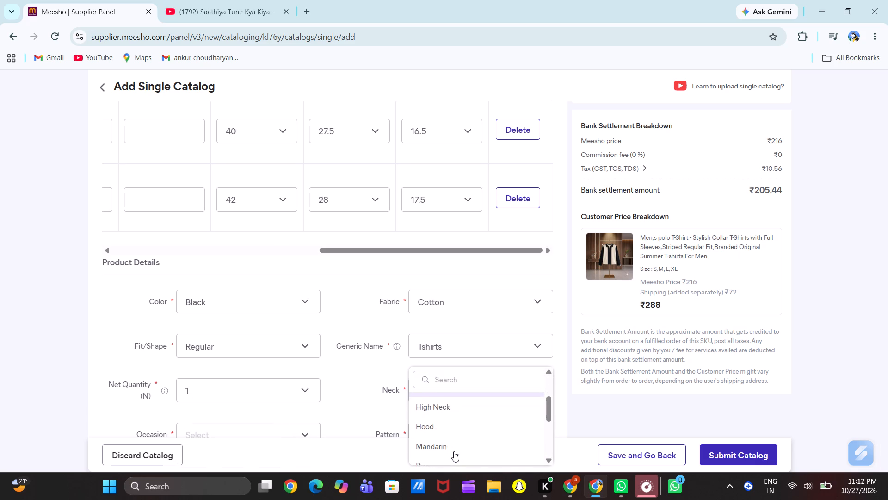
pyautogui.scroll(-1, 454, 451)
pyautogui.click(441, 442)
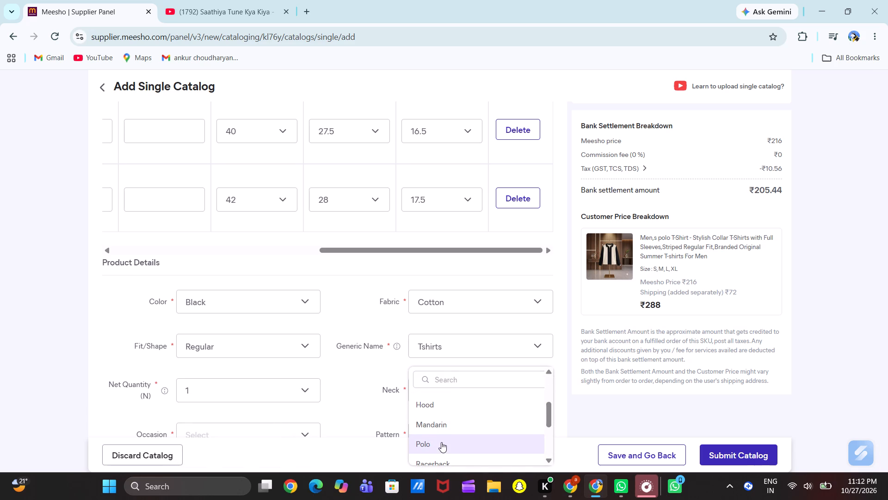
# Set Product 5's Occasion to Casual and its Pattern to Colorblocked.
pyautogui.scroll(-1, 281, 412)
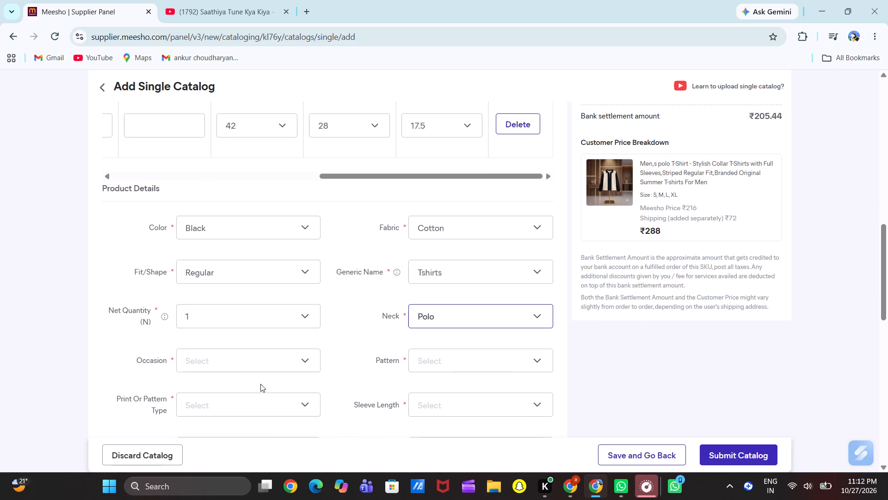
pyautogui.click(246, 367)
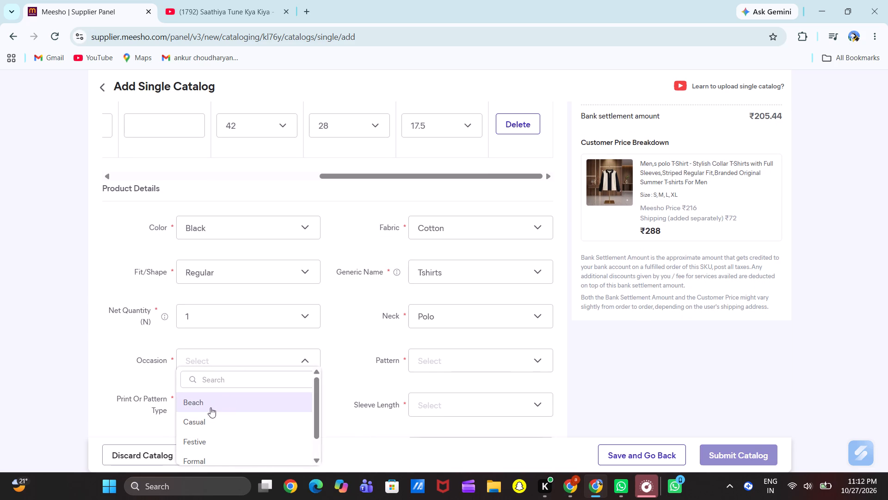
pyautogui.click(191, 423)
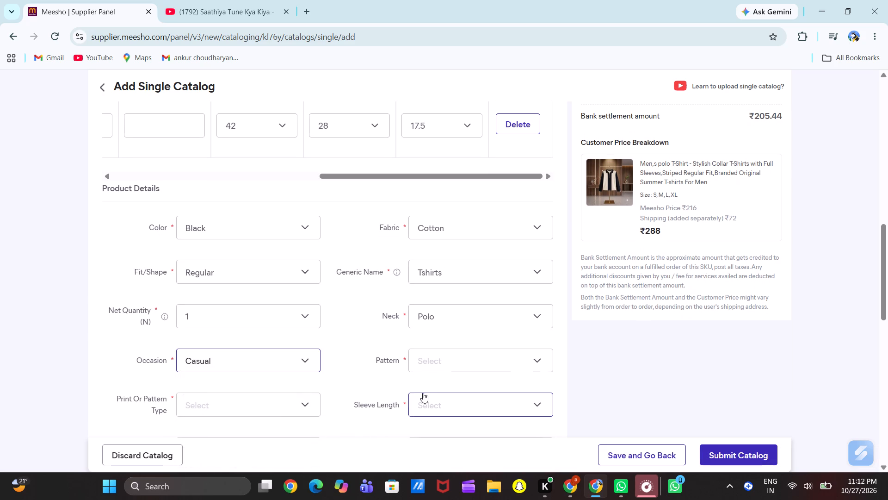
pyautogui.click(467, 365)
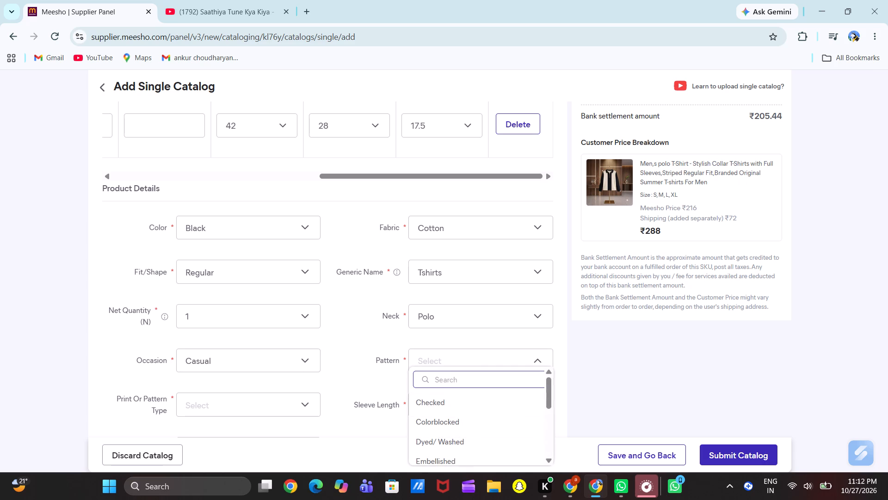
pyautogui.click(443, 422)
# Set Product 5's Print Or Pattern Type to Colorblocked.
pyautogui.scroll(-1, 310, 400)
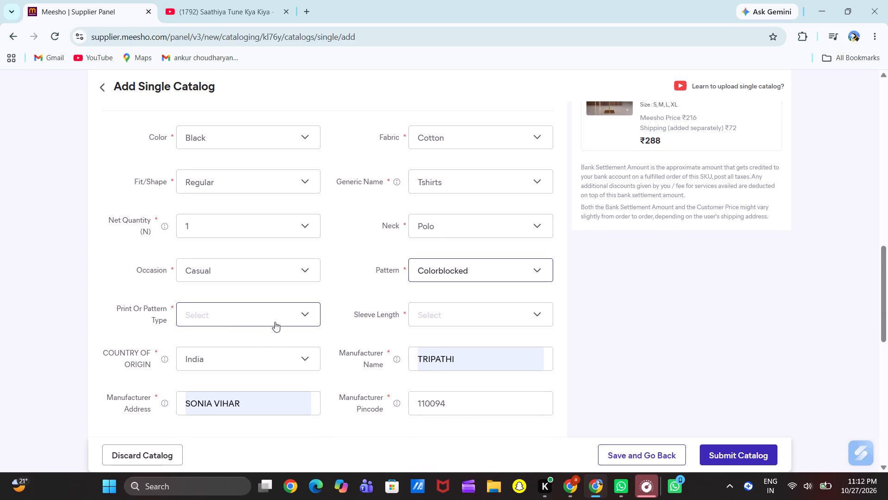
pyautogui.click(274, 318)
pyautogui.scroll(-1, 208, 410)
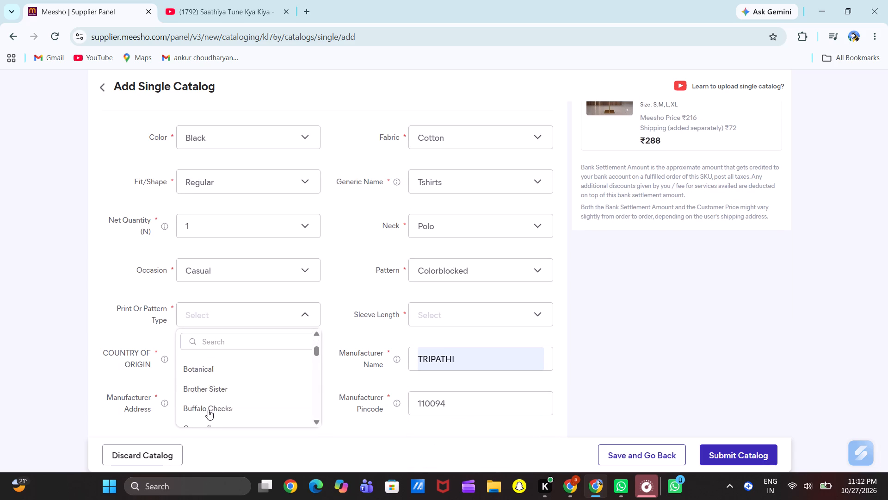
pyautogui.scroll(-3, 208, 410)
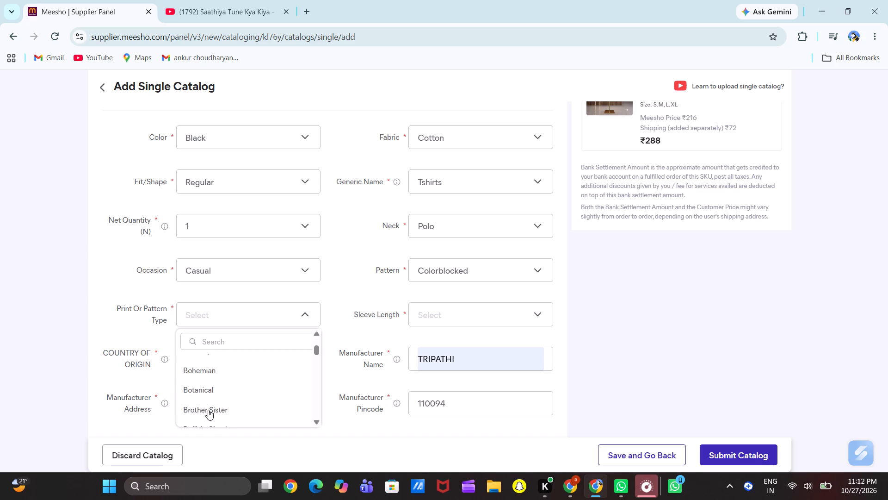
pyautogui.scroll(-2, 208, 410)
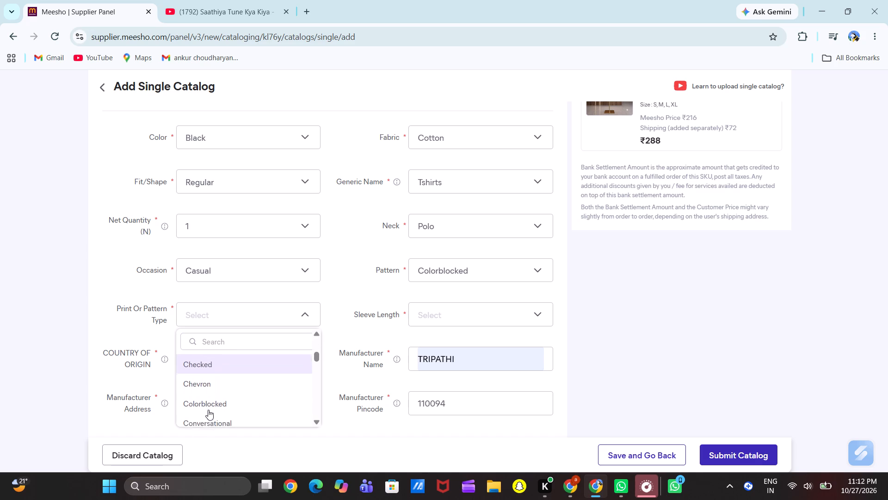
pyautogui.scroll(-1, 208, 410)
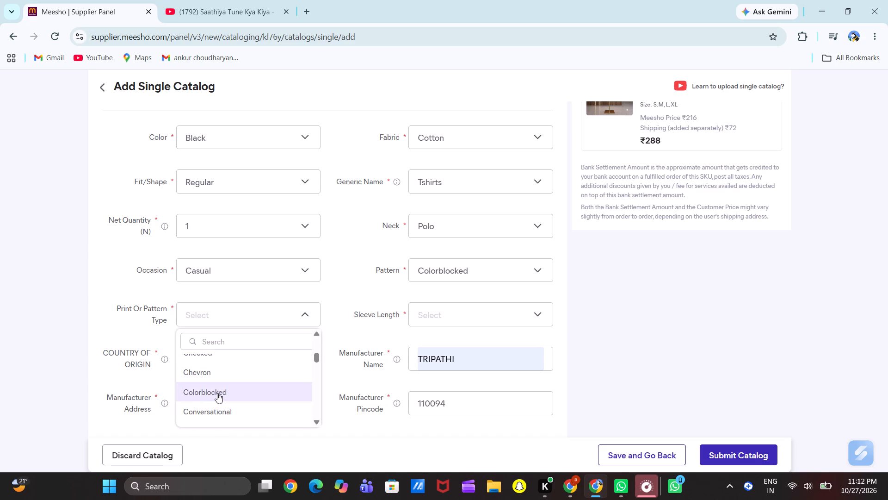
pyautogui.click(221, 393)
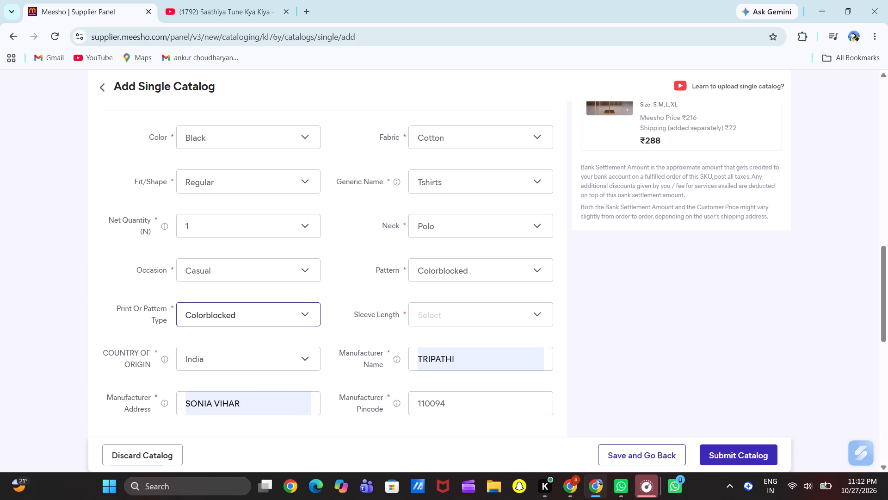
# Set Product 5's Sleeve Length to Long Sleeves.
pyautogui.click(429, 311)
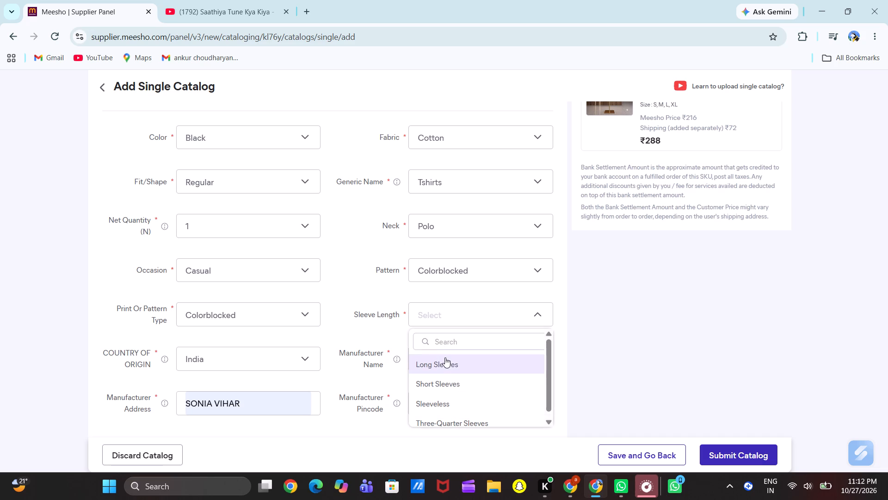
pyautogui.click(442, 352)
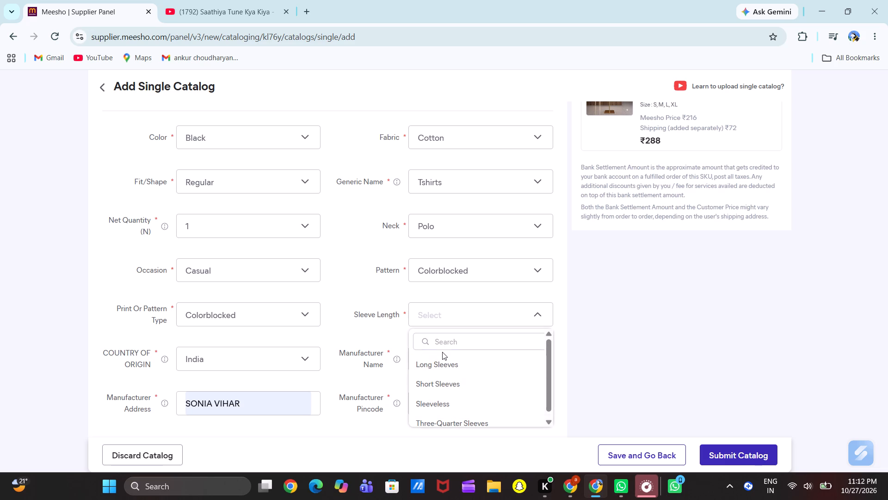
pyautogui.click(441, 351)
pyautogui.click(425, 357)
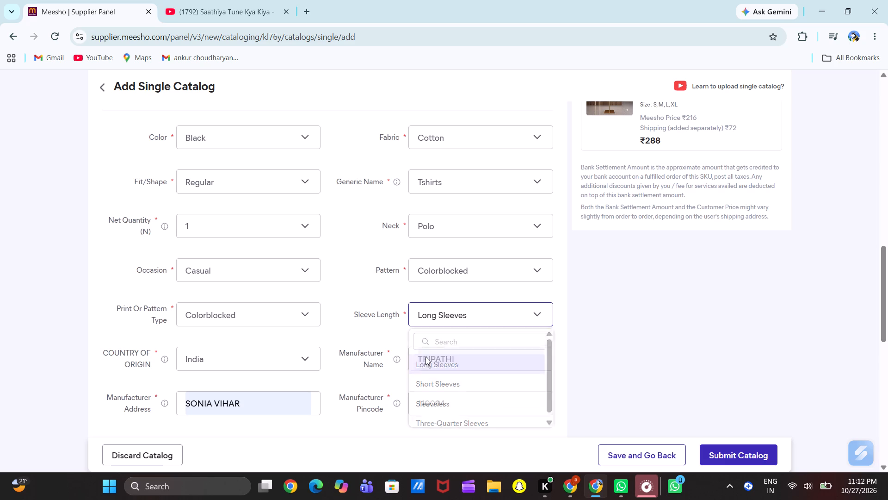
# In Product 5's Other Attributes, set the Length to Regular and the Style to Korean.
pyautogui.scroll(-4, 318, 379)
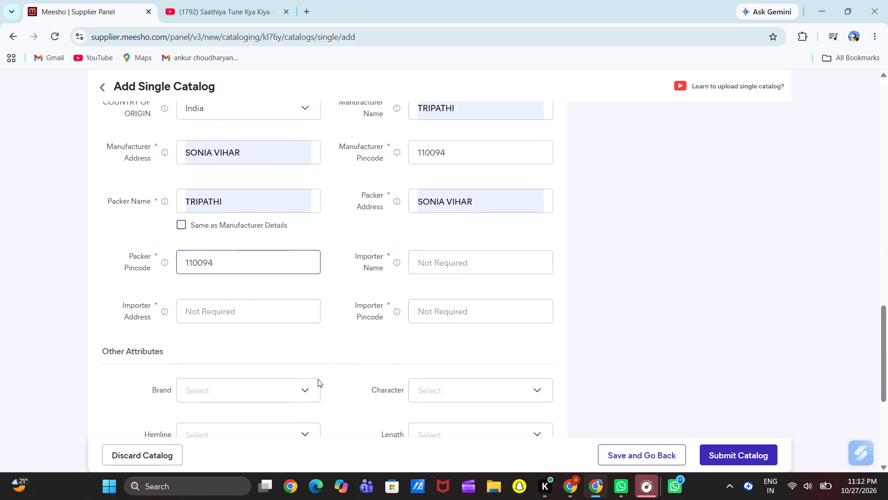
pyautogui.scroll(-4, 318, 379)
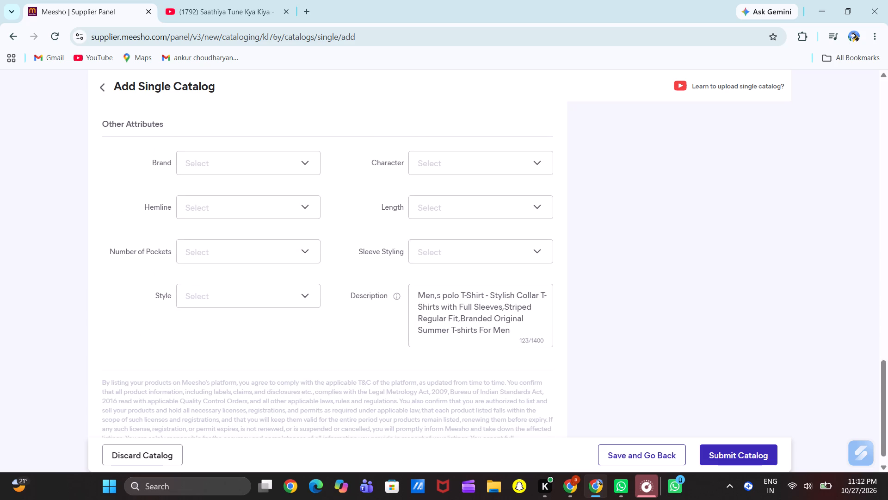
pyautogui.click(443, 208)
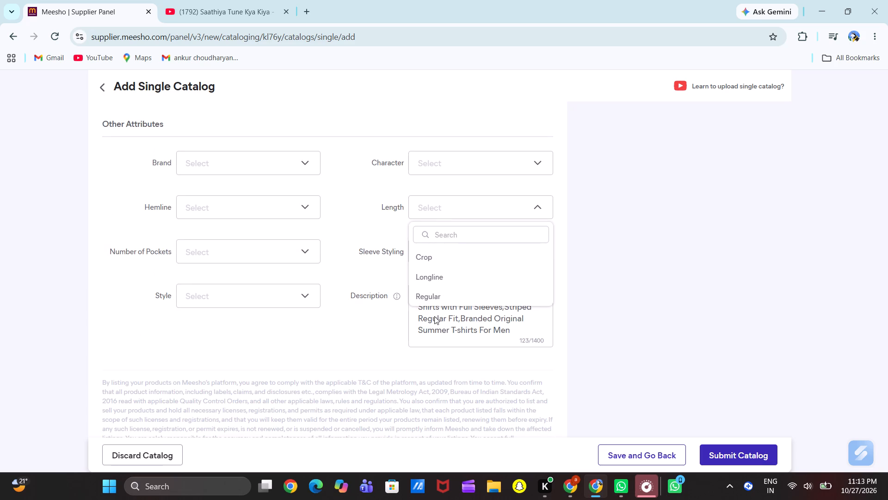
pyautogui.click(430, 301)
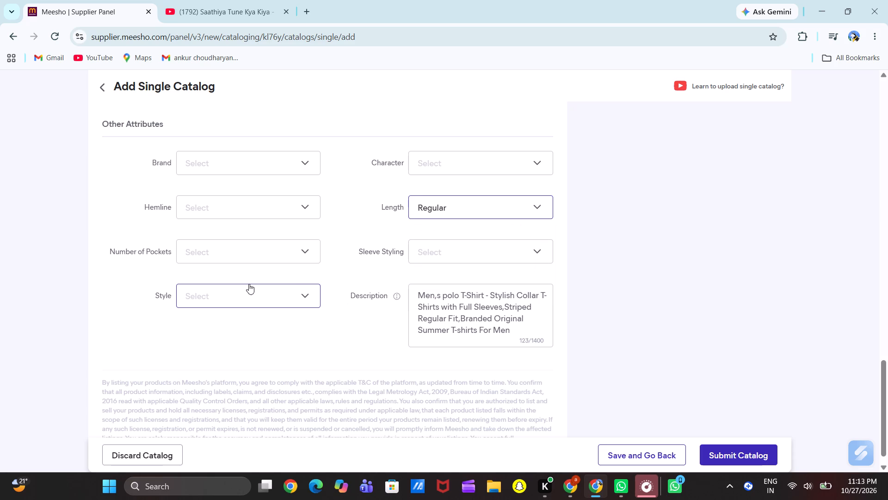
pyautogui.click(249, 284)
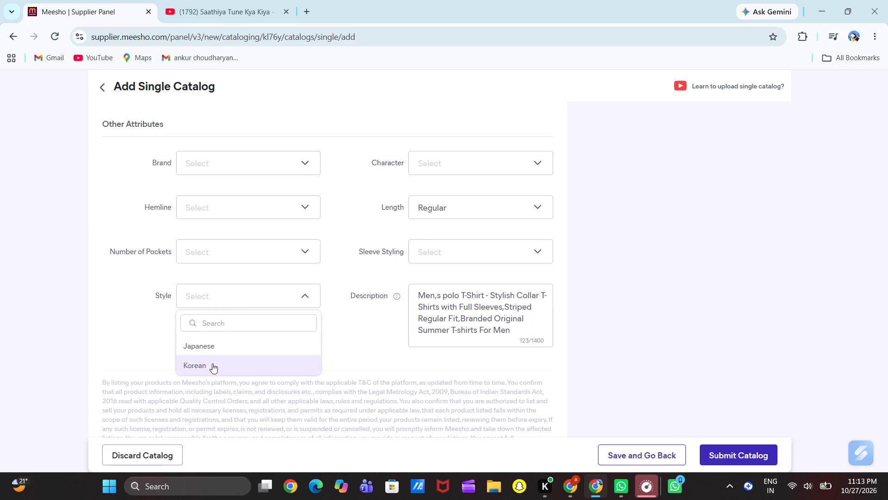
pyautogui.click(212, 362)
# Switch to Product 6 and fill its Style code/Product ID with the saved entry (((FULL+KARARA_=MAROON))).
pyautogui.scroll(2, 373, 201)
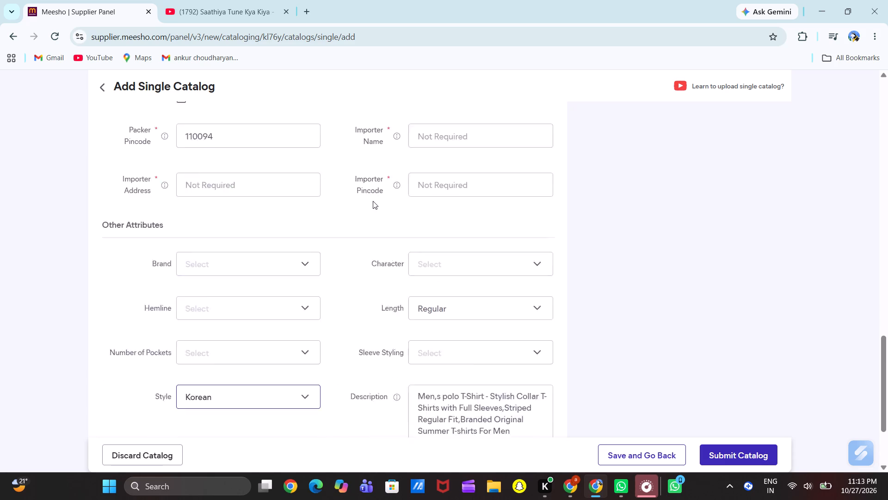
pyautogui.scroll(6, 373, 201)
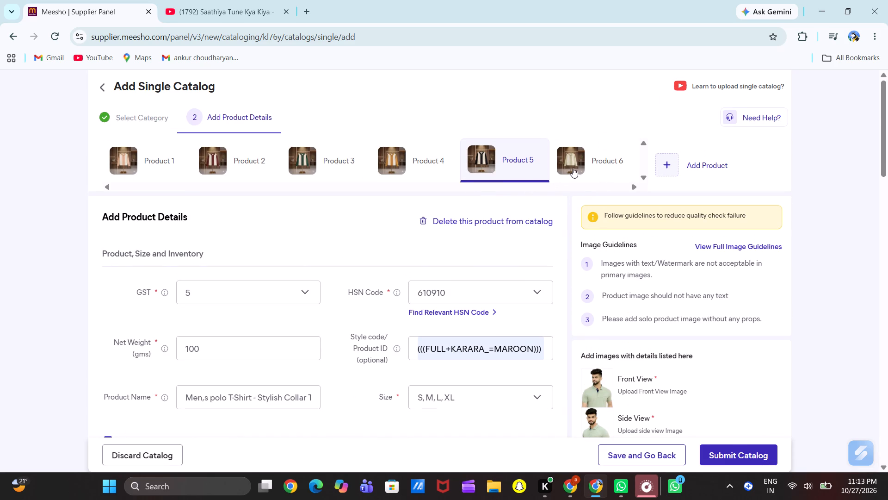
pyautogui.click(571, 166)
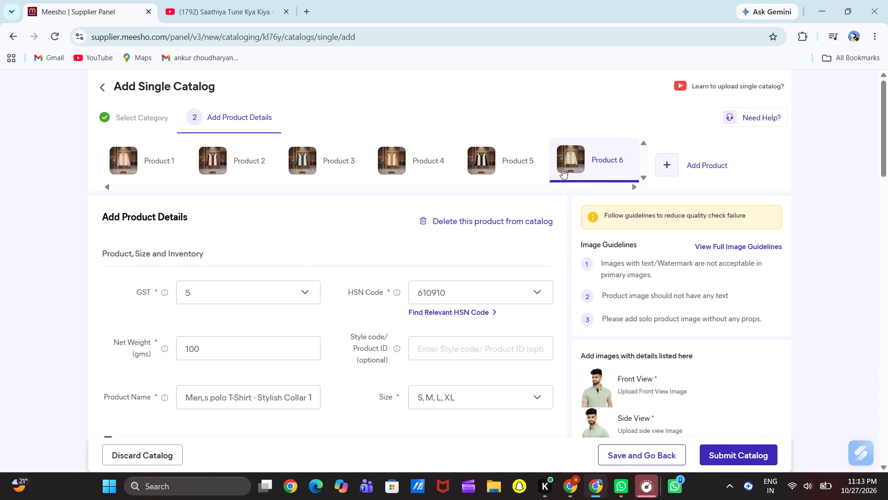
pyautogui.click(441, 346)
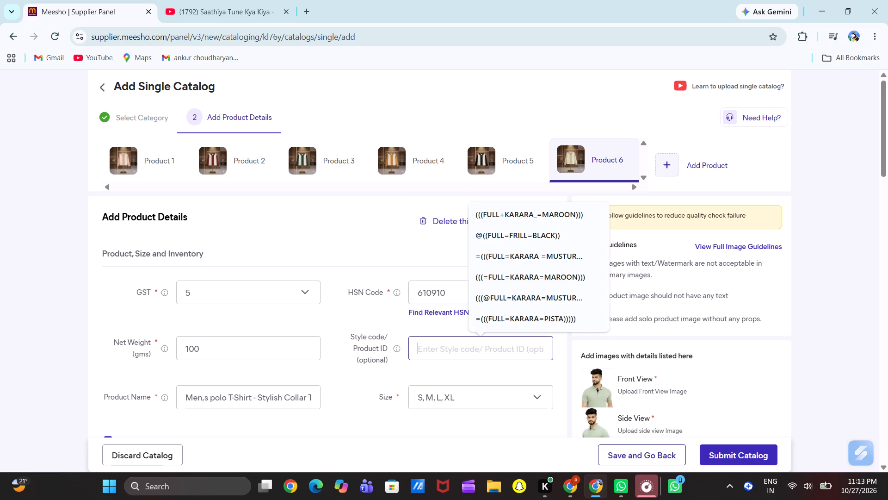
pyautogui.click(542, 220)
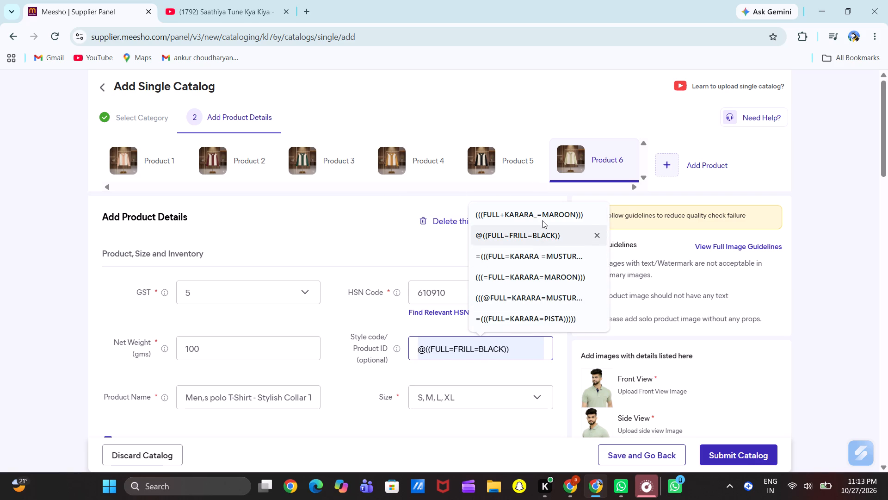
# In Product 6's size table, set the Length Size of the chest-42 row to 28.5 inches.
pyautogui.scroll(-2, 351, 404)
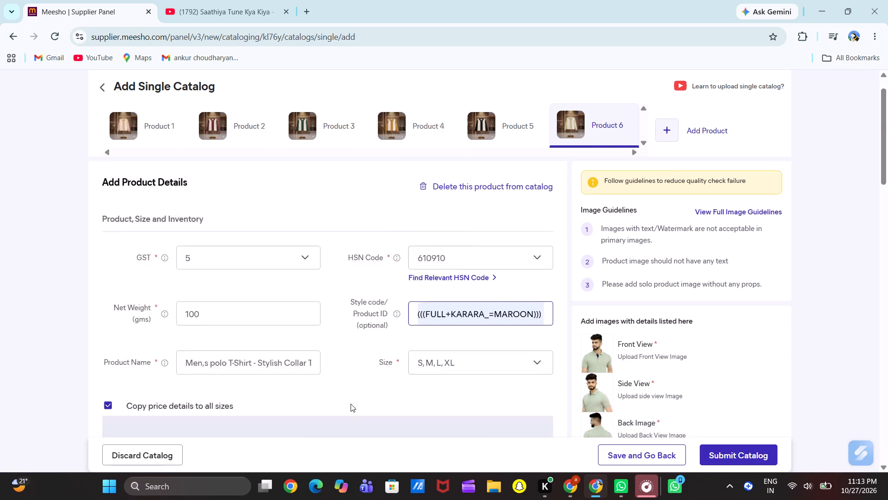
pyautogui.scroll(-5, 351, 404)
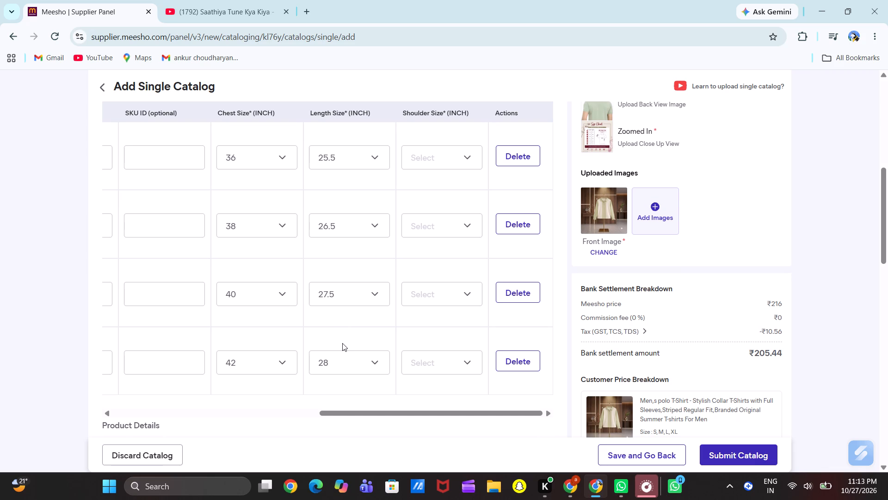
pyautogui.click(345, 364)
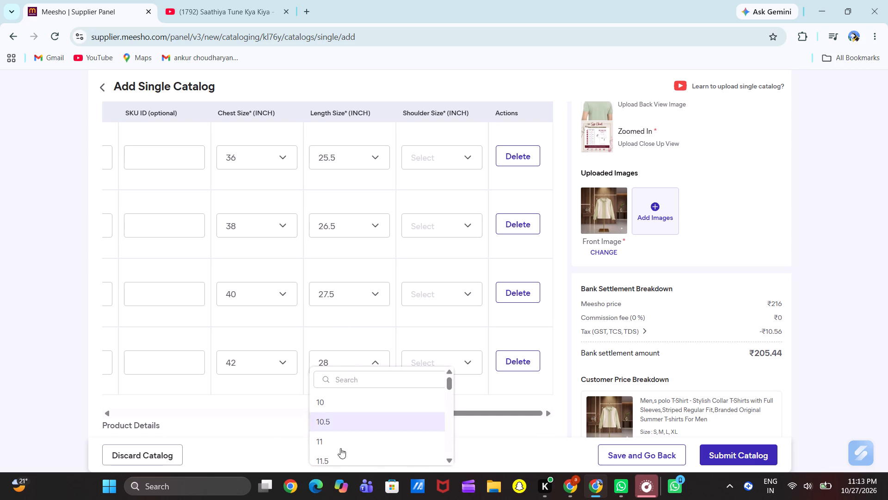
pyautogui.scroll(-4, 349, 454)
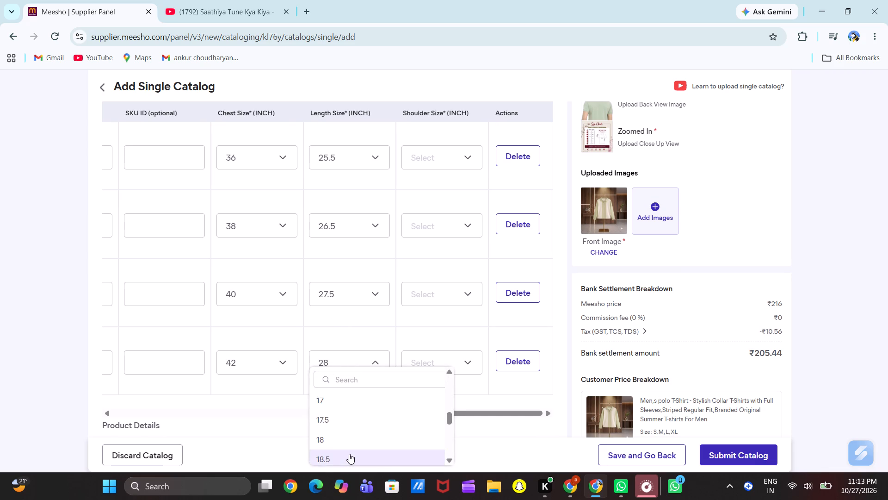
pyautogui.scroll(-3, 349, 454)
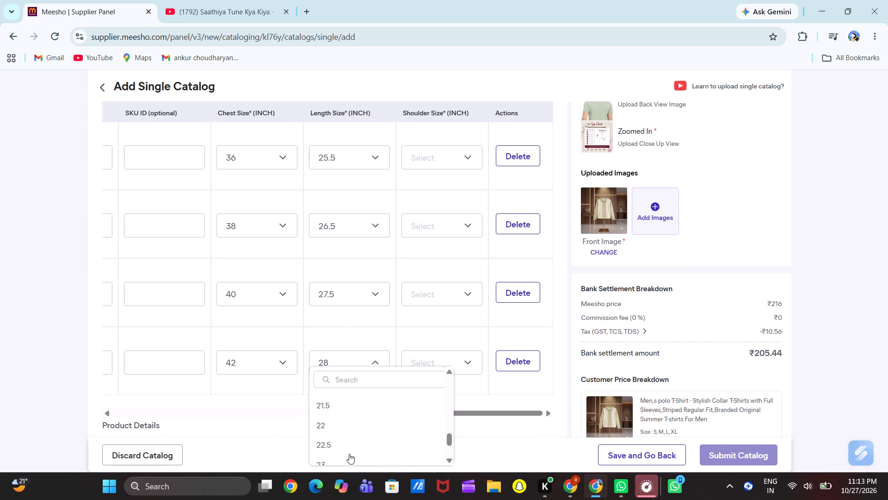
pyautogui.scroll(-4, 349, 454)
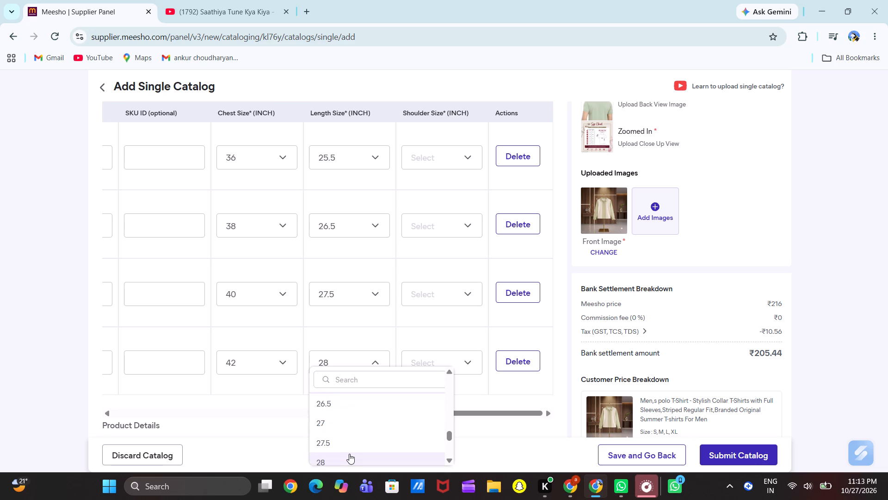
pyautogui.scroll(-3, 349, 454)
pyautogui.click(344, 431)
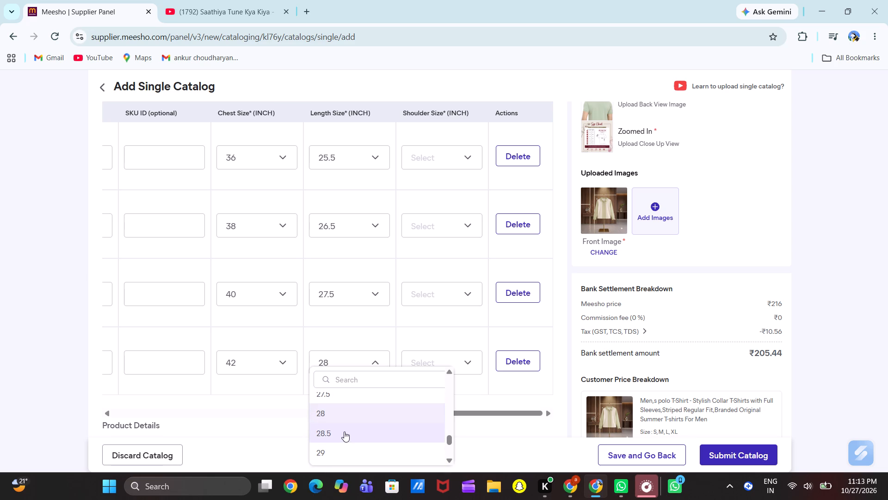
# Set the Shoulder Size of Product 6's chest-36 row to 14.5 inches.
pyautogui.click(462, 163)
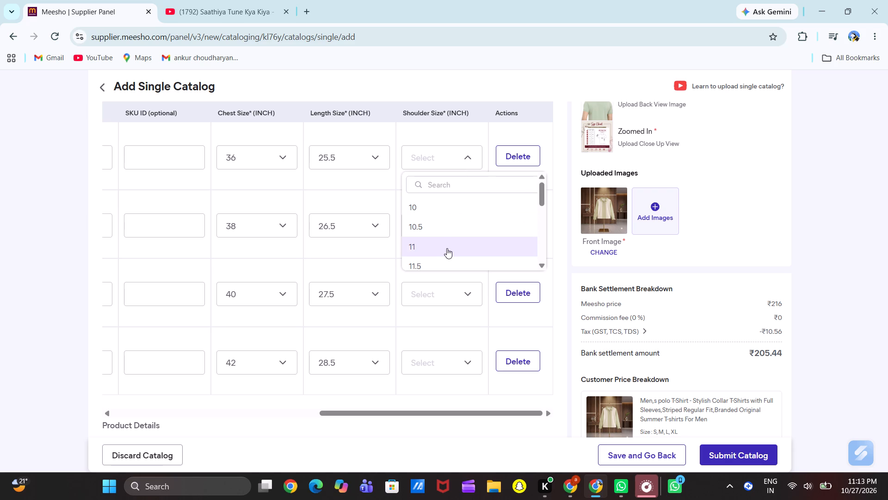
pyautogui.scroll(-3, 447, 251)
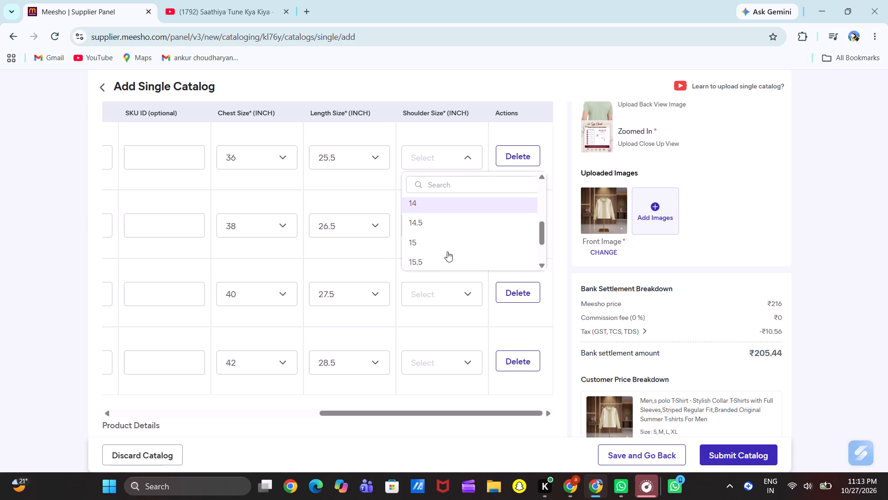
pyautogui.scroll(-1, 447, 251)
pyautogui.click(415, 230)
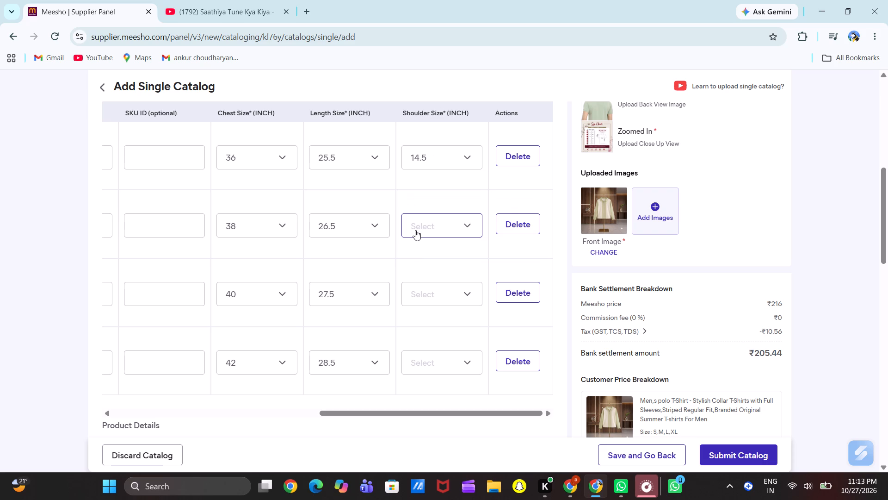
# Set the Shoulder Size of Product 6's chest-38 row to 15.5 inches.
pyautogui.click(432, 220)
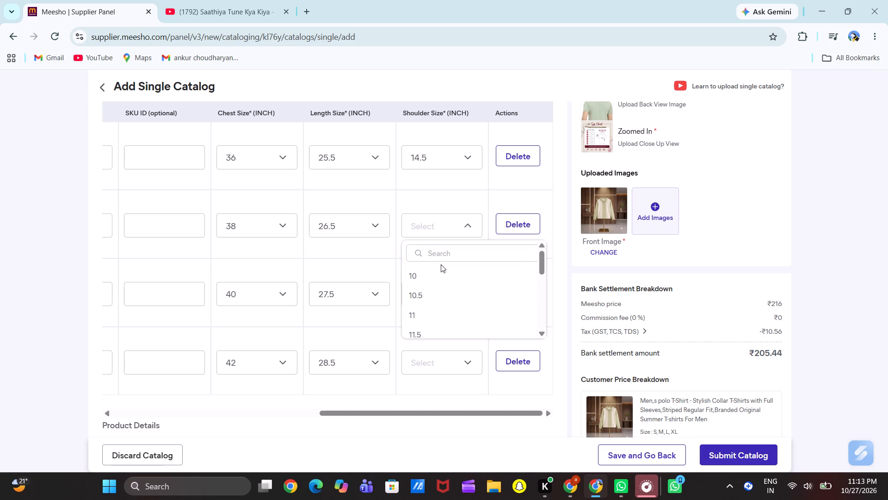
pyautogui.scroll(-5, 438, 263)
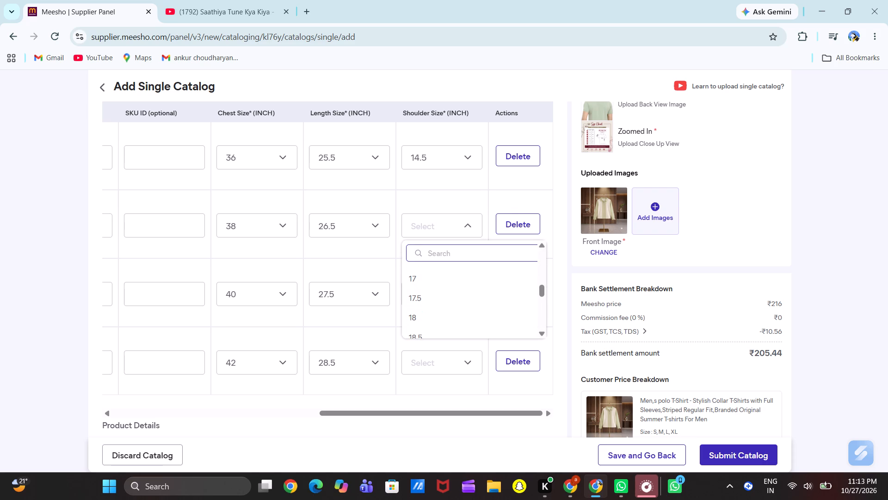
pyautogui.scroll(1, 438, 263)
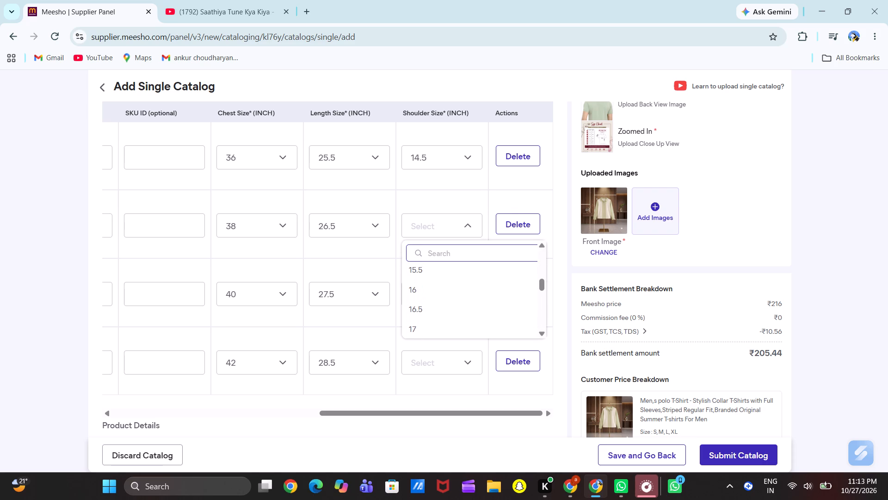
pyautogui.scroll(1, 438, 263)
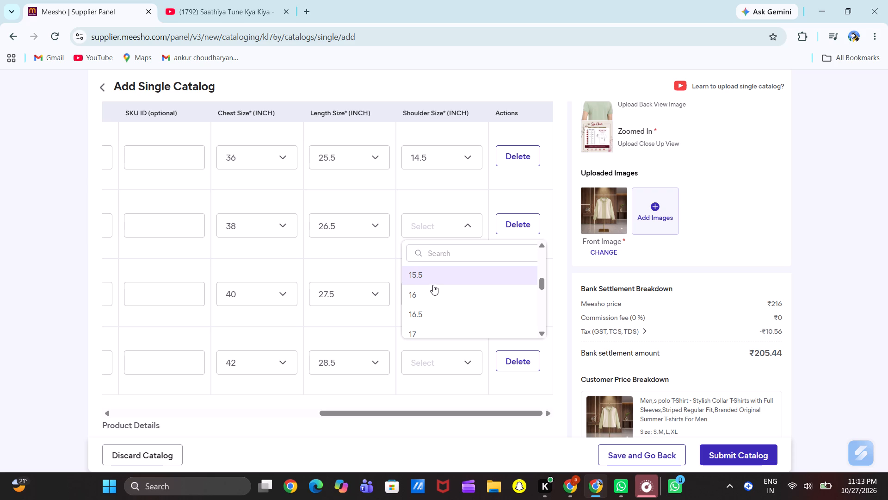
pyautogui.click(428, 279)
# Set the Shoulder Size of Product 6's chest-40 row to 16.5 inches.
pyautogui.click(424, 285)
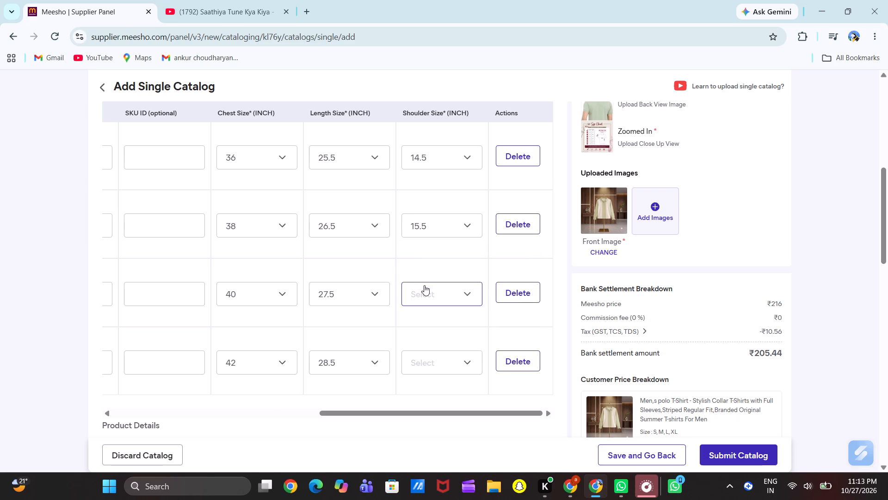
pyautogui.scroll(-1, 480, 399)
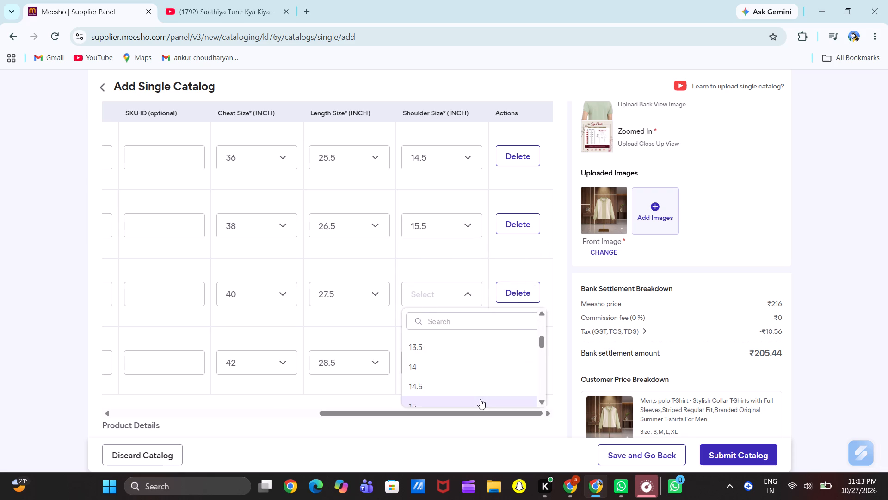
pyautogui.scroll(-5, 480, 399)
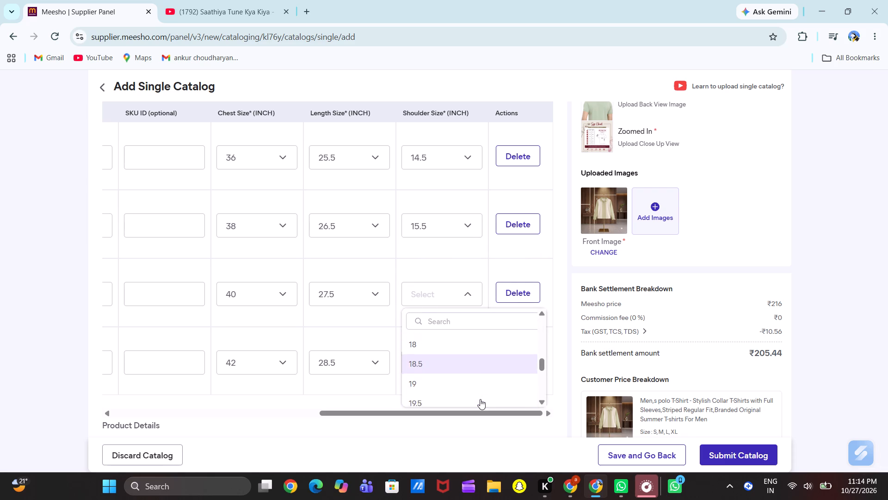
pyautogui.scroll(-3, 480, 399)
pyautogui.scroll(1, 480, 399)
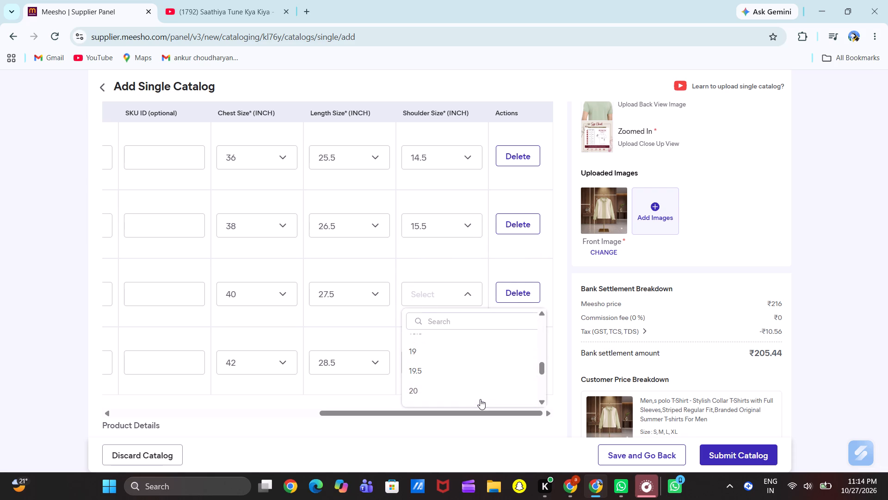
pyautogui.scroll(3, 480, 399)
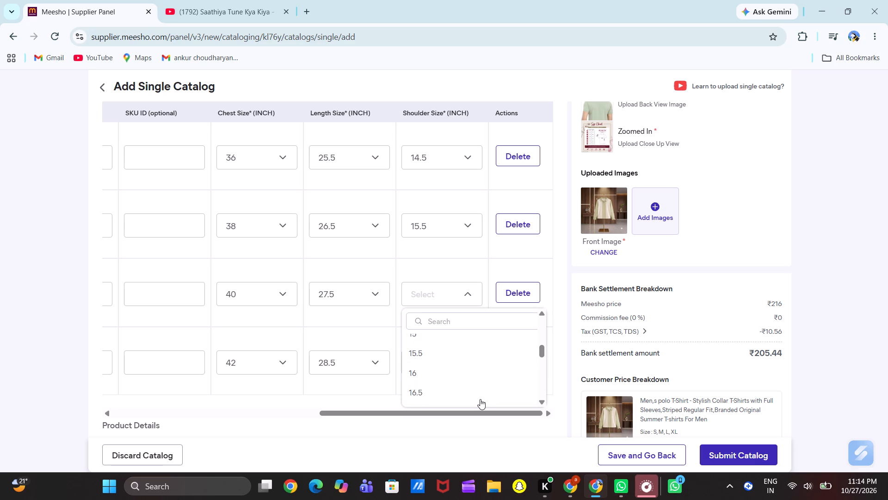
pyautogui.scroll(1, 480, 399)
pyautogui.click(432, 384)
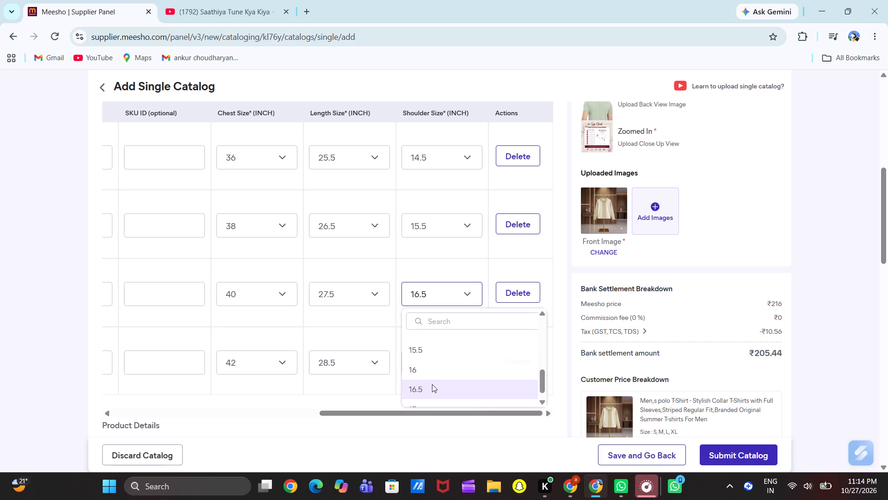
# Set the Shoulder Size of Product 6's chest-42 row to 17.5 inches.
pyautogui.click(426, 371)
pyautogui.scroll(-1, 438, 390)
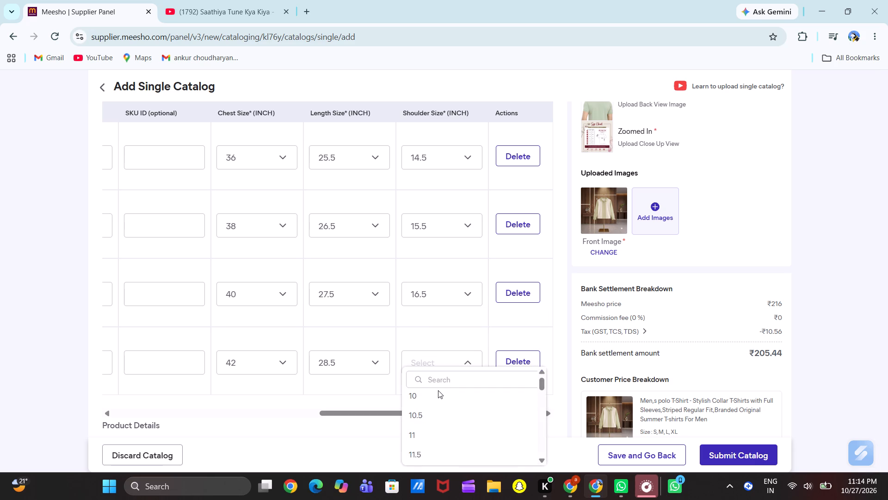
pyautogui.scroll(-4, 438, 390)
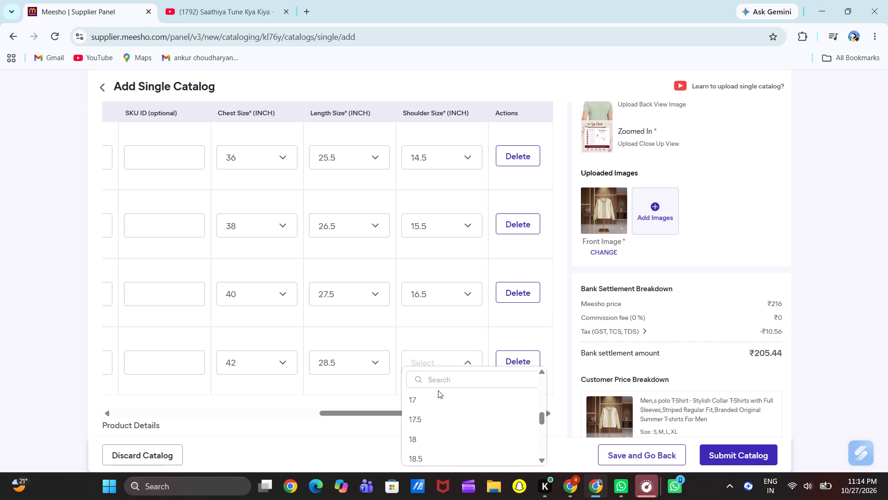
pyautogui.click(425, 410)
# In Product 6's Product Details, search the colors for green and set the Color to Forest Green.
pyautogui.scroll(-1, 367, 399)
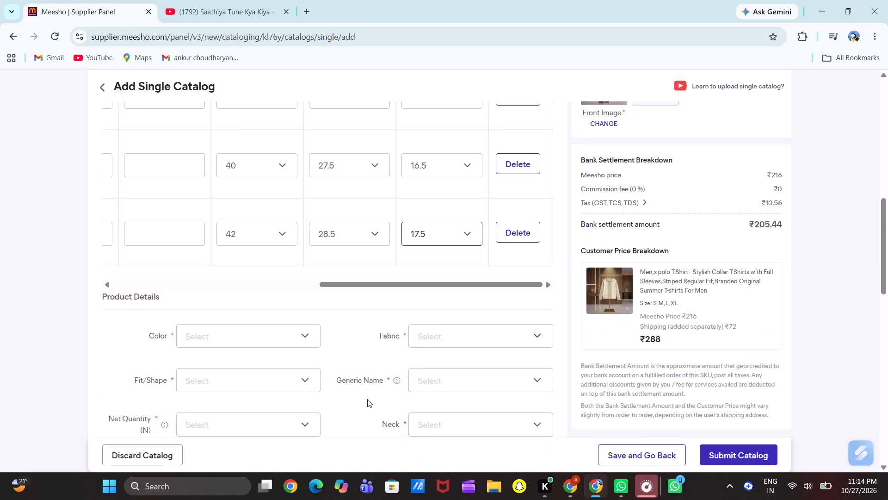
pyautogui.scroll(-2, 367, 399)
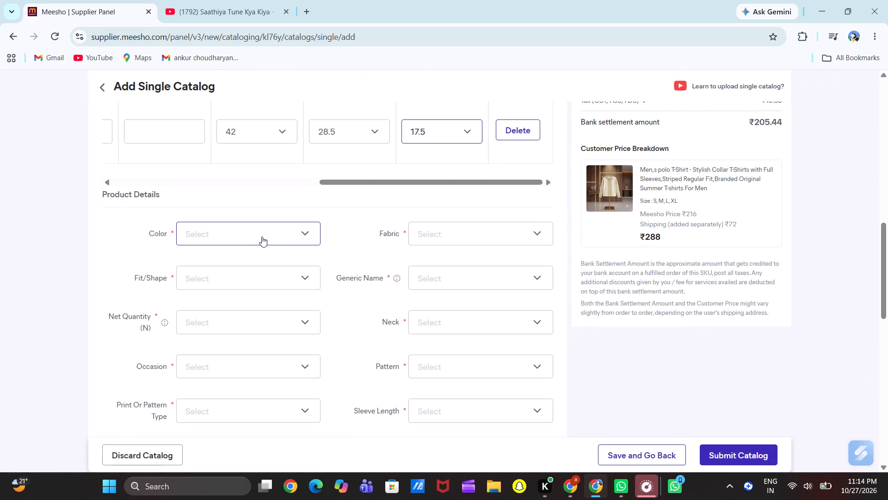
pyautogui.click(251, 236)
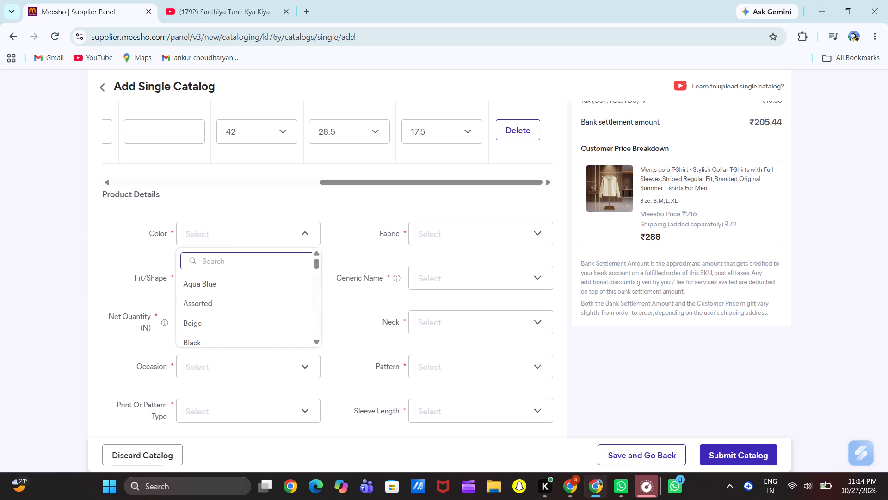
pyautogui.click(217, 266)
pyautogui.write('lig')
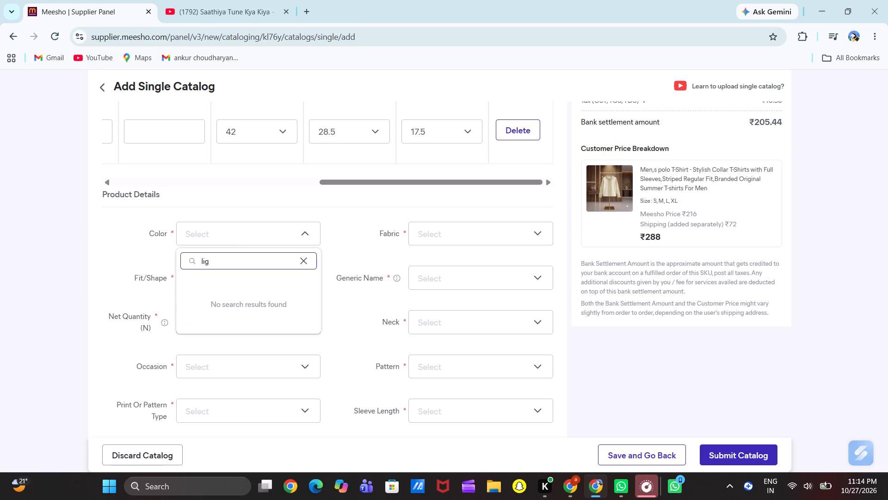
pyautogui.press('BackSpace')
pyautogui.press('BackSpace')
pyautogui.press('BackSpace')
pyautogui.write('green')
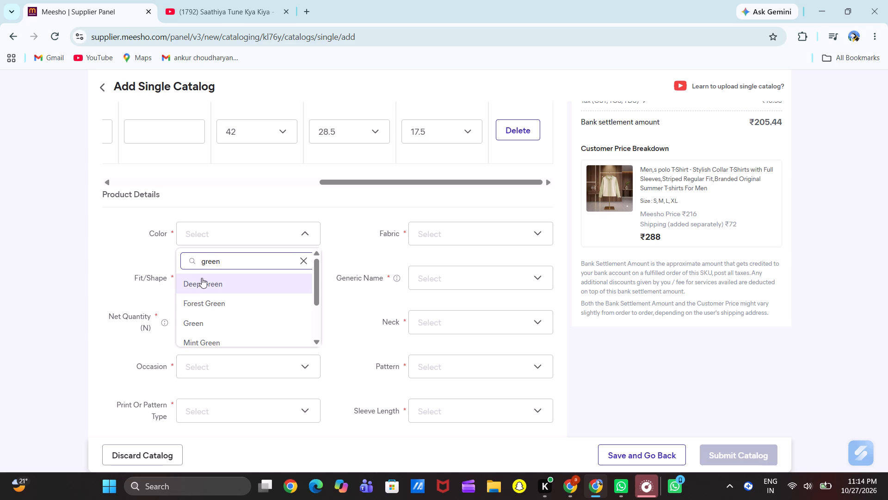
pyautogui.click(226, 295)
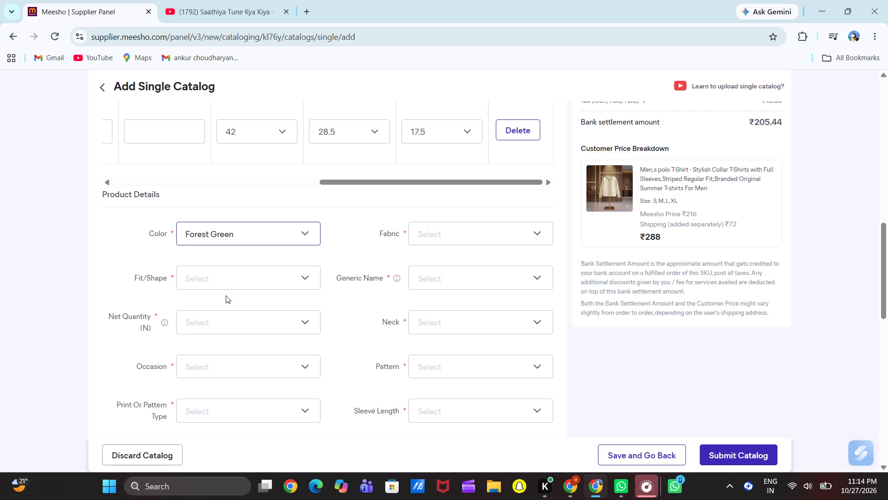
# Set Product 6's Fabric to Cotton and its Fit/Shape to Regular.
pyautogui.click(530, 239)
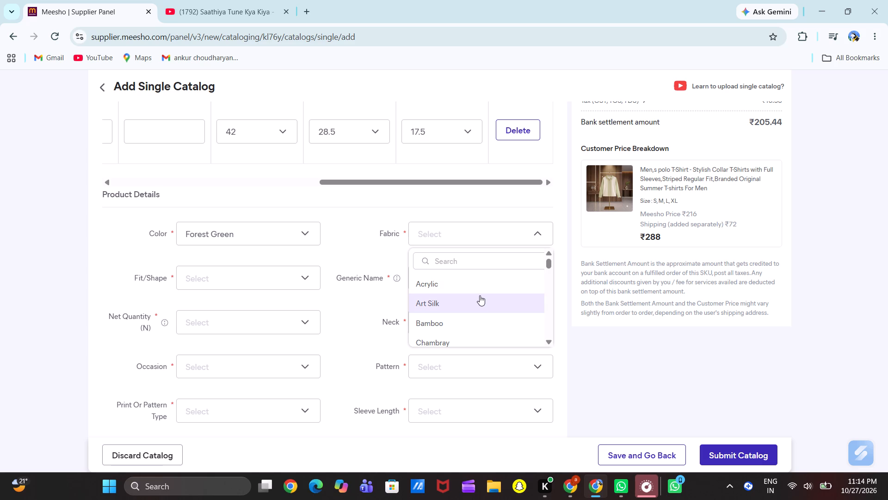
pyautogui.scroll(-2, 480, 295)
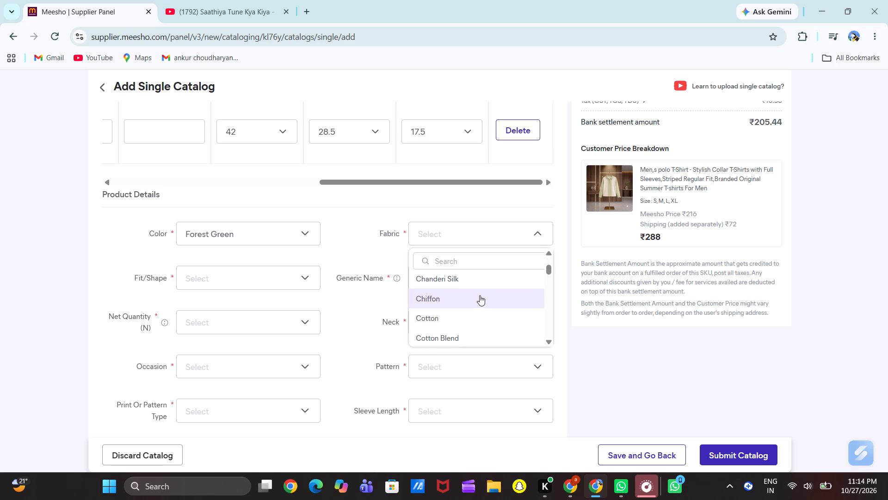
pyautogui.click(449, 312)
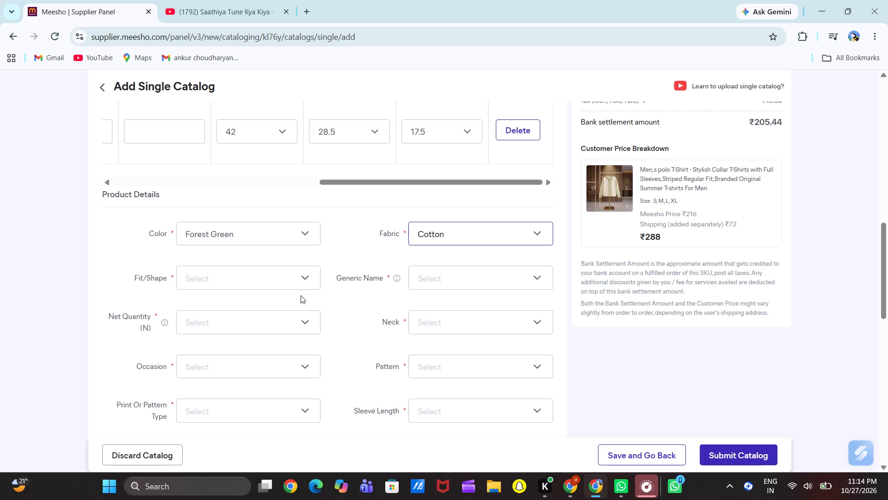
pyautogui.click(277, 284)
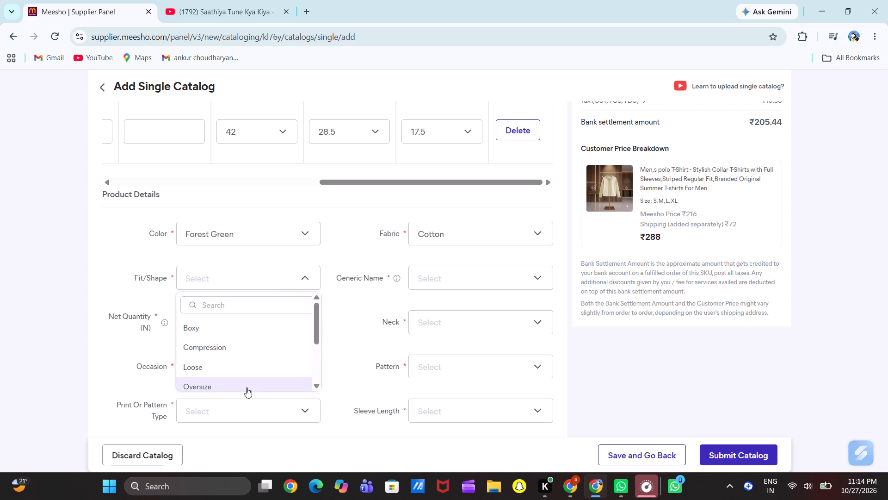
pyautogui.scroll(-1, 247, 387)
pyautogui.click(215, 369)
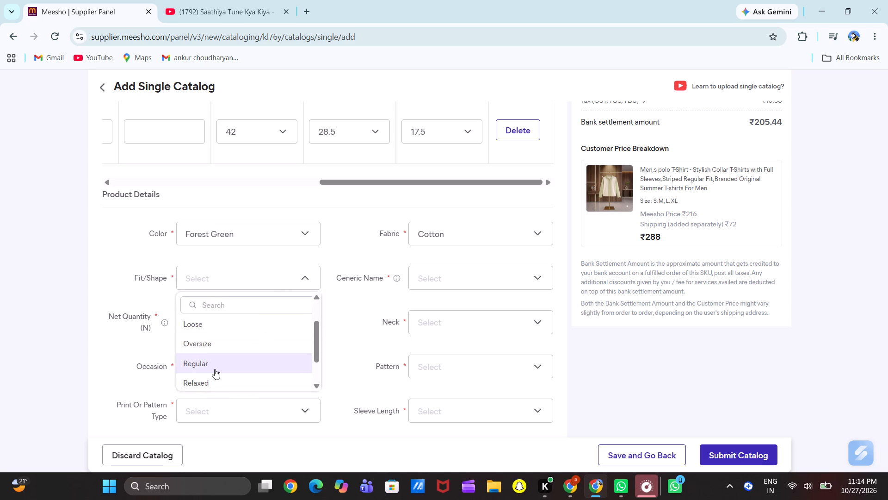
# In Product 6's Product Details, set the Generic Name to Tshirts and the Net Quantity to 1.
pyautogui.click(465, 271)
pyautogui.scroll(-1, 452, 336)
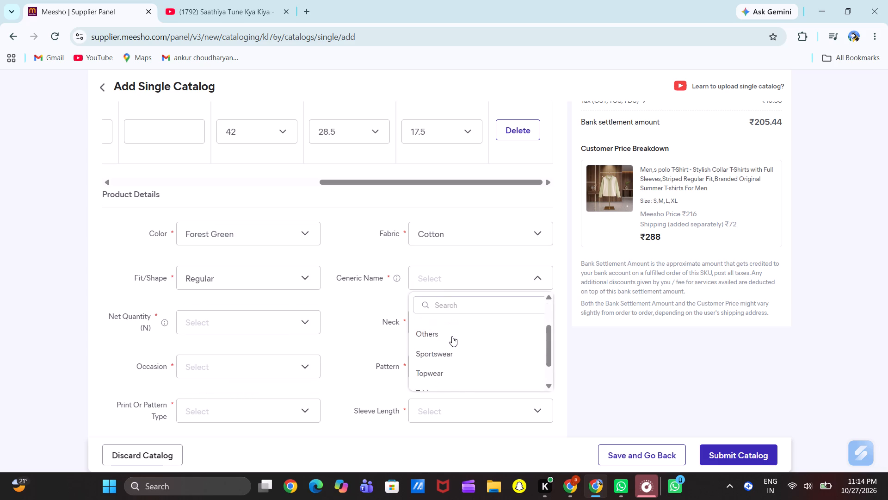
pyautogui.scroll(-2, 452, 336)
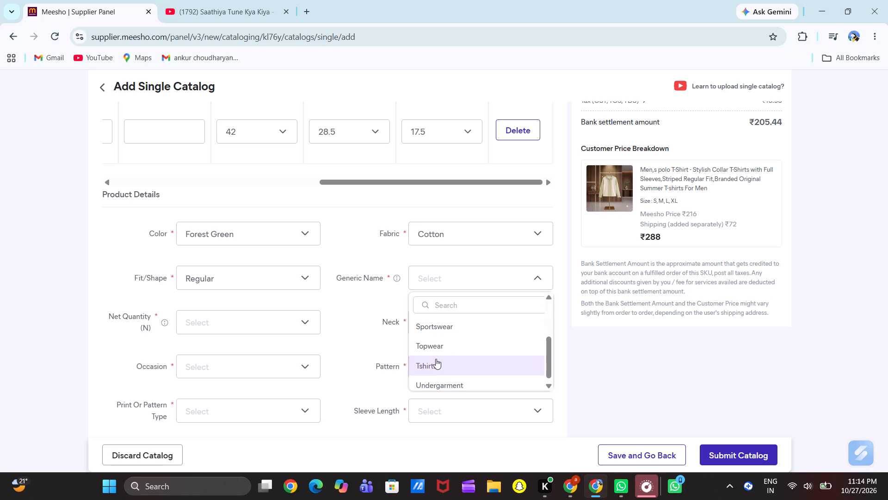
pyautogui.click(436, 359)
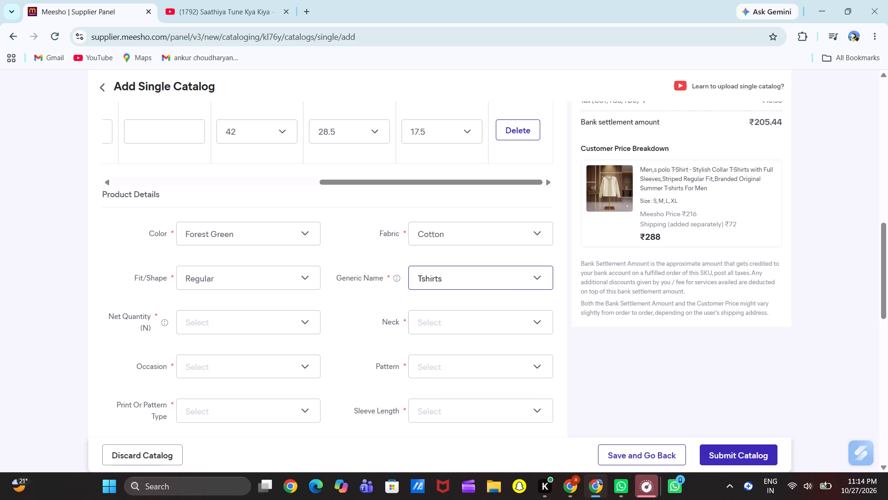
pyautogui.click(241, 312)
pyautogui.click(241, 312)
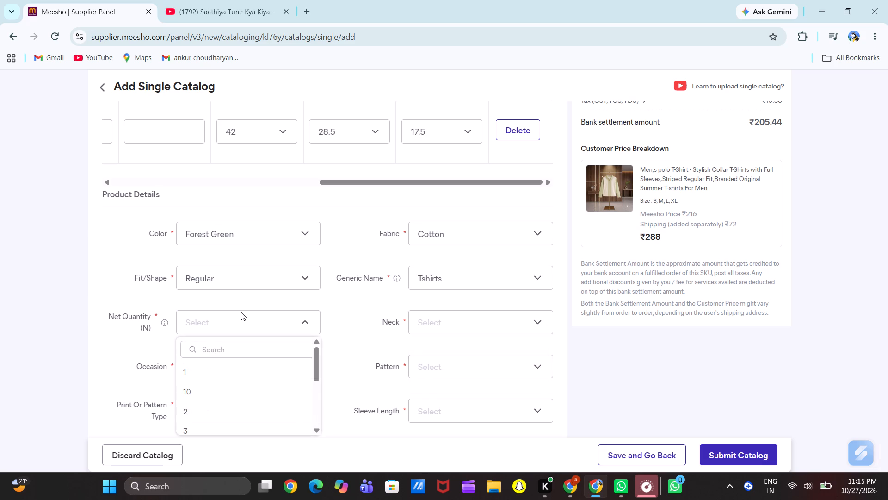
pyautogui.click(224, 325)
pyautogui.click(208, 356)
pyautogui.click(197, 369)
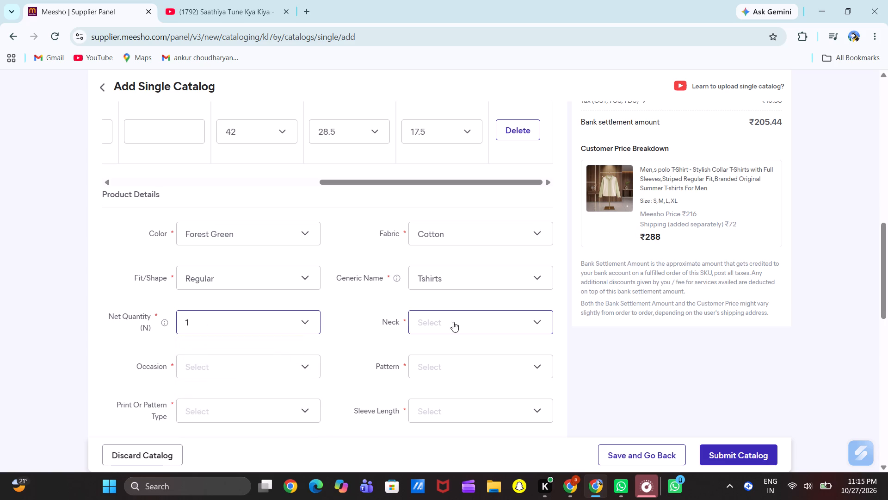
# Set Product 6's Neck to Polo and its Occasion to Casual.
pyautogui.click(484, 319)
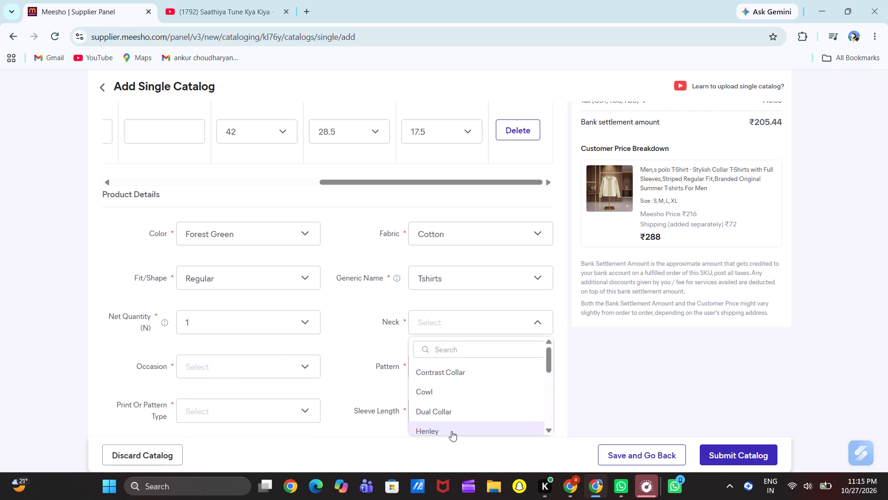
pyautogui.scroll(-2, 446, 411)
pyautogui.click(433, 402)
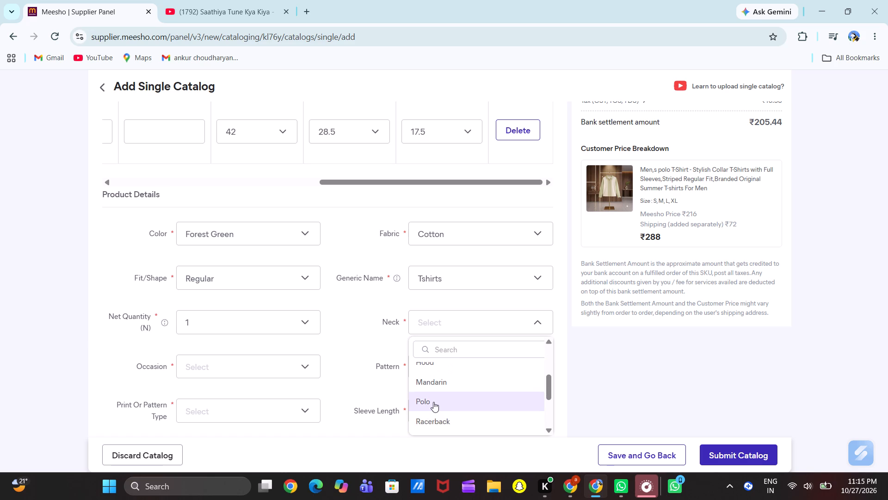
pyautogui.click(288, 365)
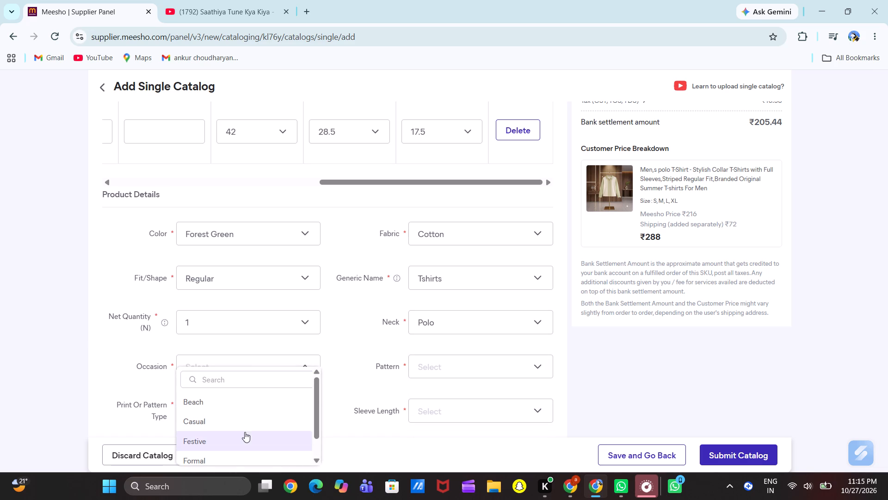
pyautogui.click(220, 426)
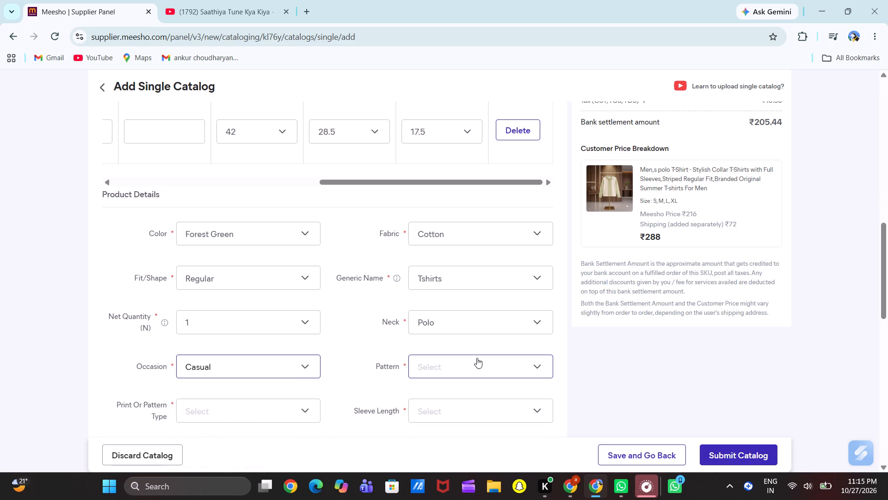
# Set both the Pattern and the Print Or Pattern Type of Product 6 to Colorblocked.
pyautogui.click(477, 358)
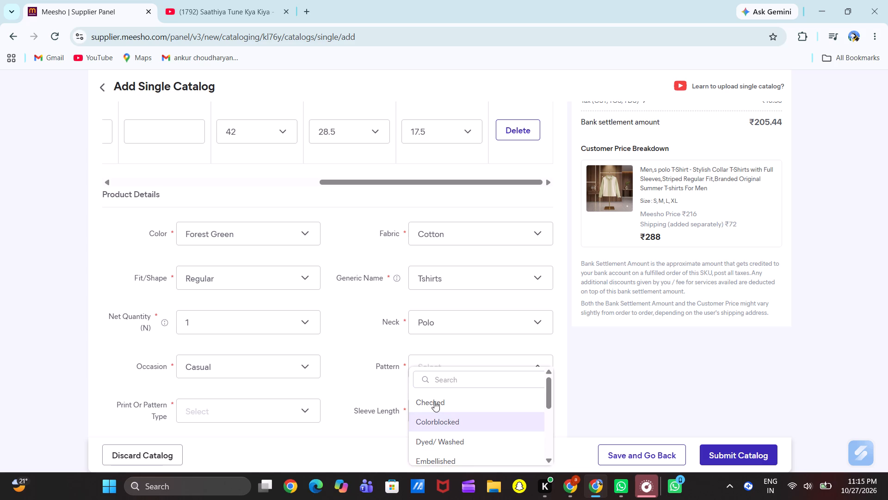
pyautogui.click(447, 428)
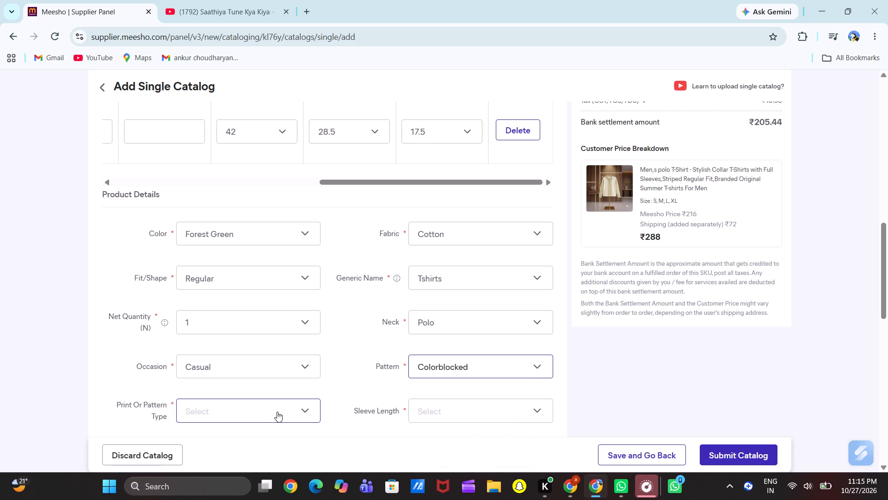
pyautogui.click(277, 412)
pyautogui.scroll(-1, 286, 432)
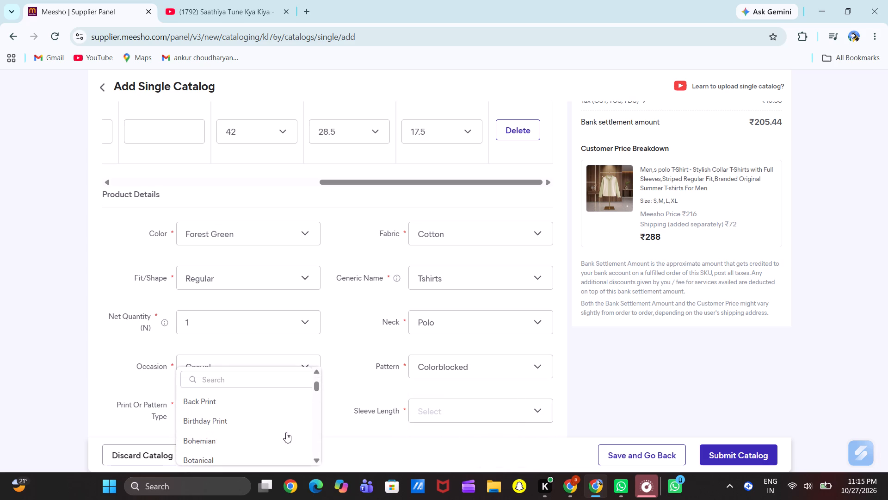
pyautogui.scroll(-2, 286, 432)
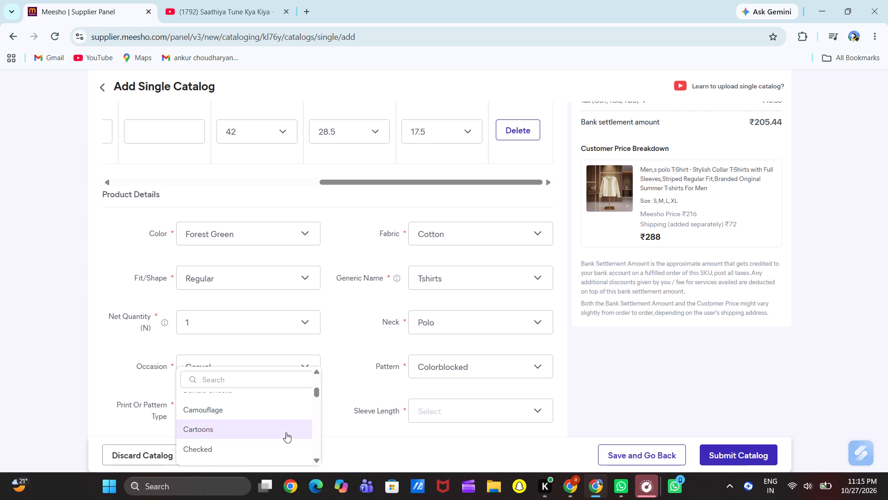
pyautogui.scroll(-1, 286, 432)
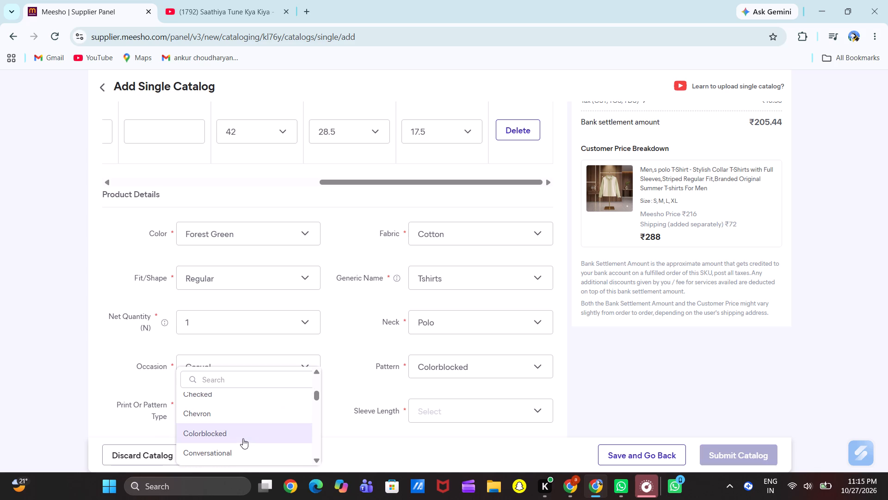
pyautogui.click(243, 438)
# Set Product 6's Sleeve Length to Long Sleeves.
pyautogui.click(432, 406)
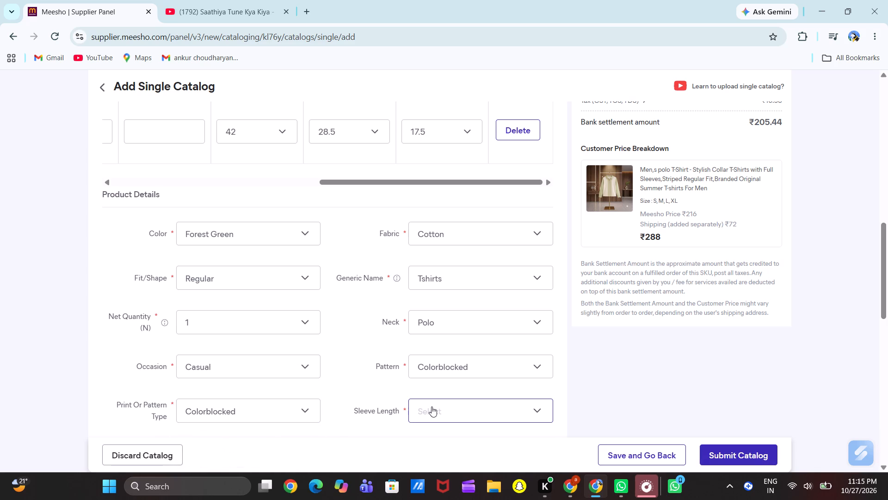
pyautogui.click(421, 417)
pyautogui.click(473, 409)
pyautogui.click(453, 399)
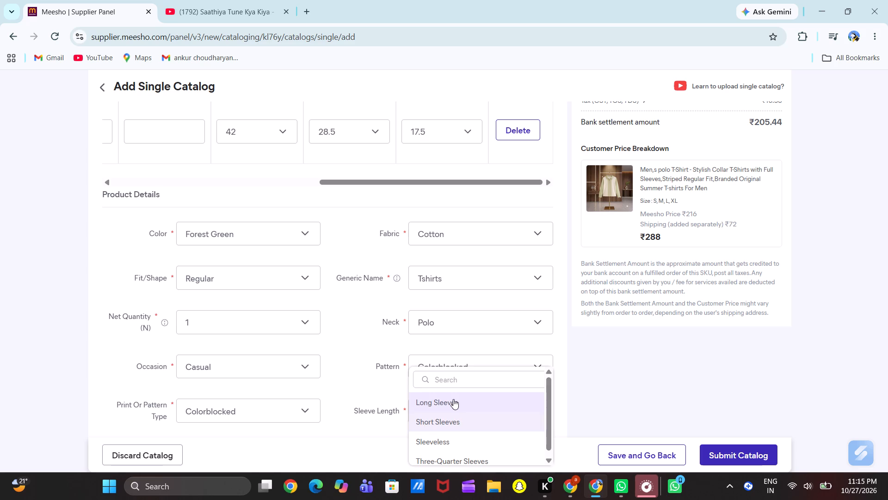
# In Product 6's Other Attributes, set the Length to Regular and the Style to Korean.
pyautogui.scroll(-3, 378, 399)
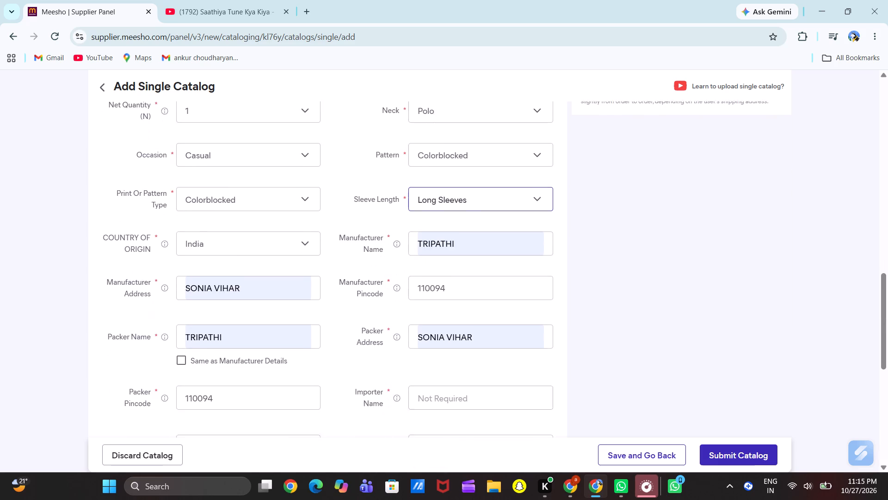
pyautogui.scroll(-4, 378, 399)
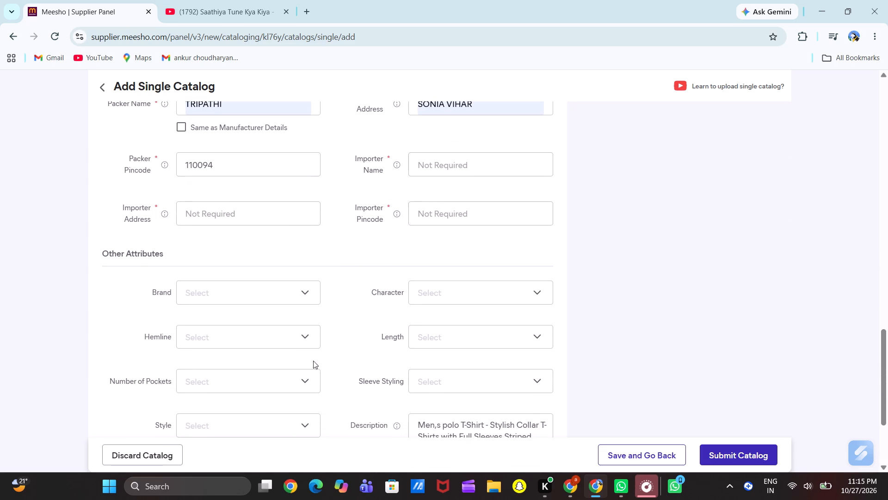
pyautogui.click(432, 339)
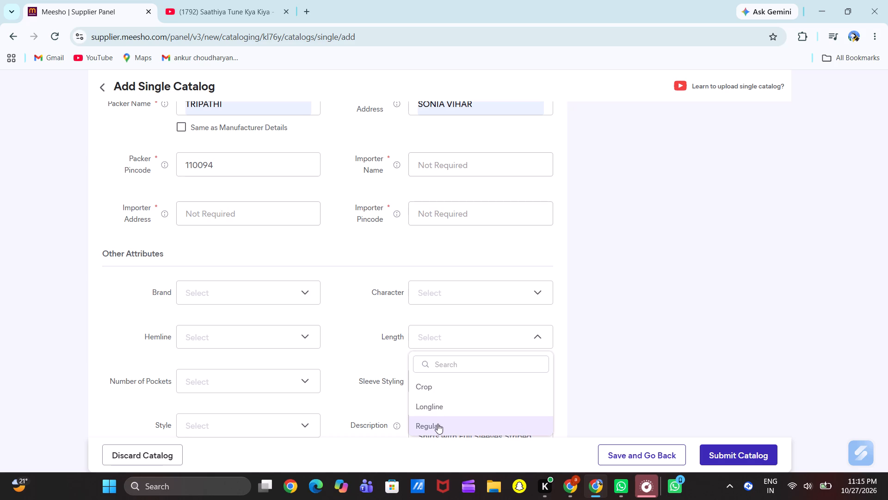
pyautogui.click(438, 424)
pyautogui.click(230, 423)
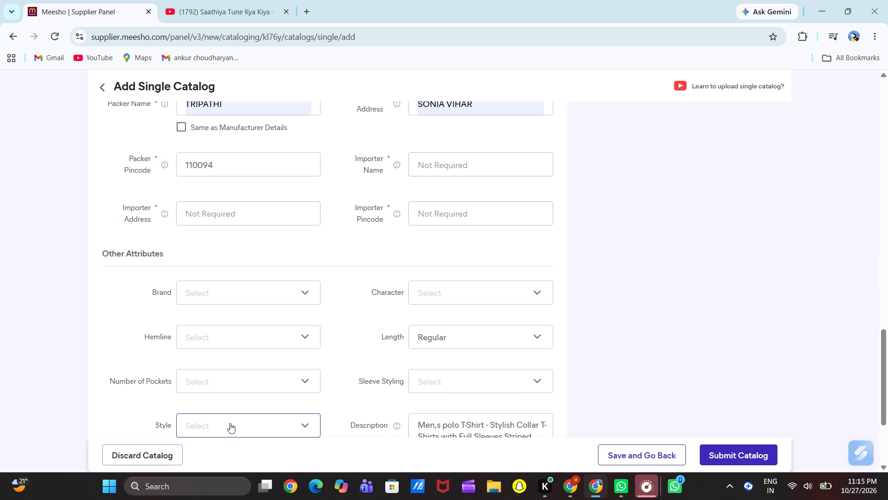
pyautogui.click(213, 447)
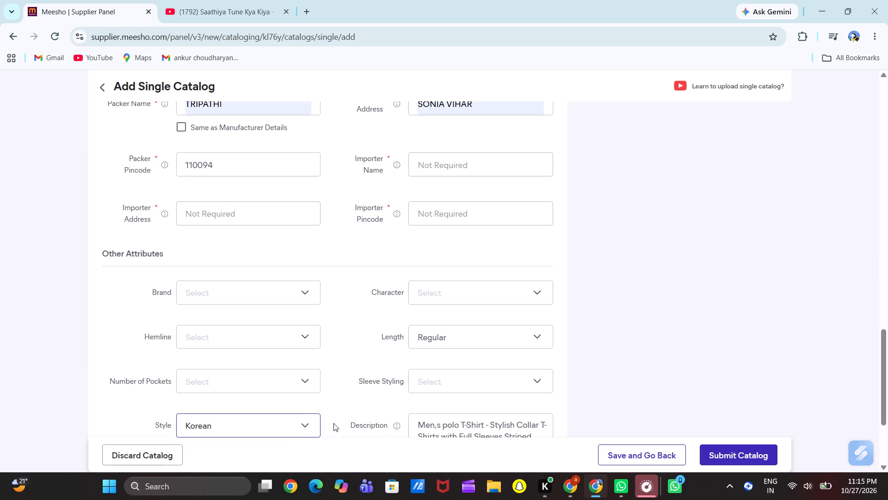
# Check over Product 6's filled-in form, save the catalog without submitting it and return to the catalog uploads overview.
pyautogui.scroll(-3, 357, 423)
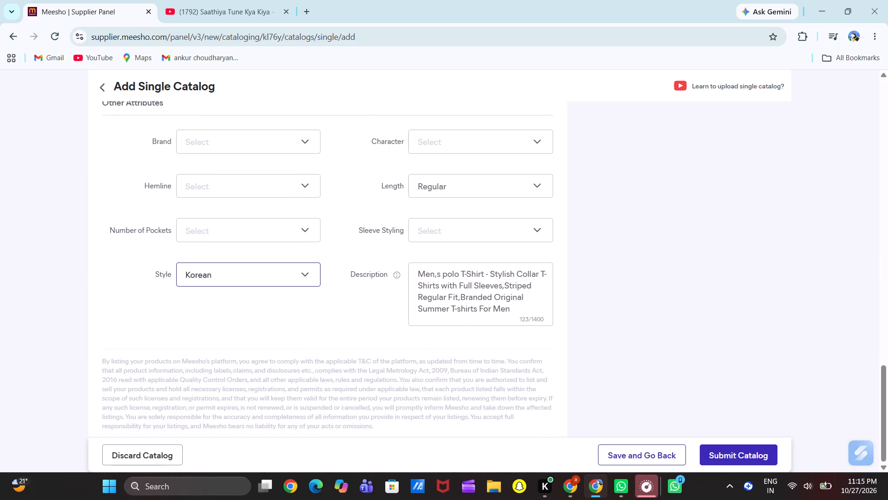
pyautogui.scroll(4, 357, 423)
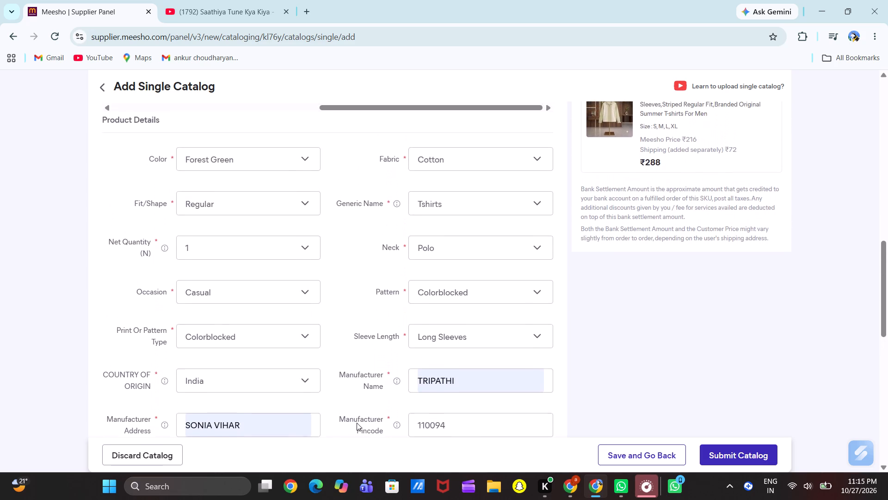
pyautogui.scroll(7, 357, 423)
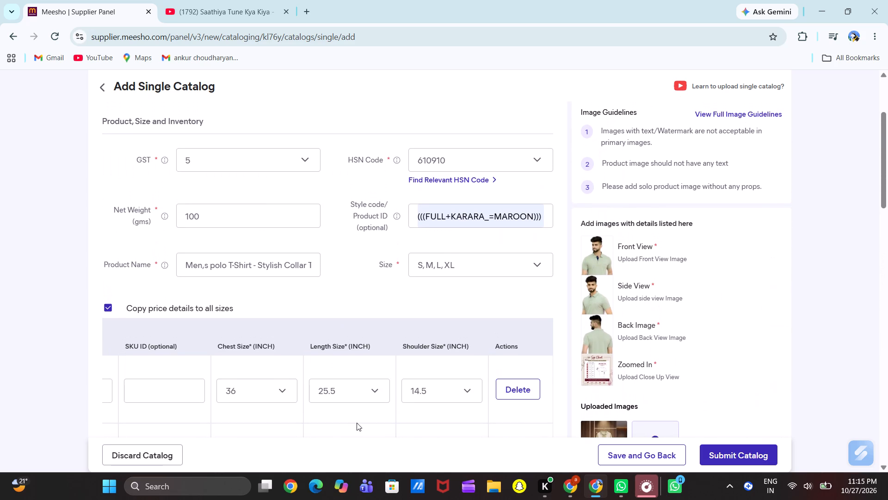
pyautogui.click(625, 450)
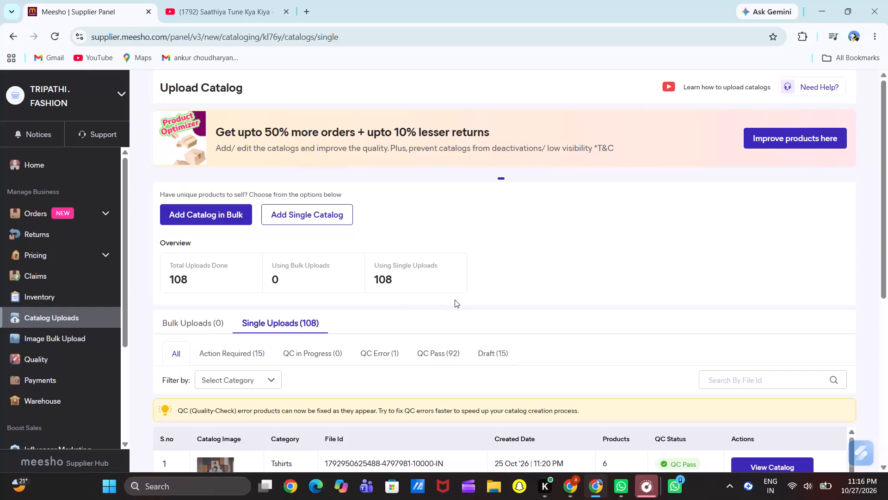
# Look through the list of all single uploads, examining the catalogs' images, creation dates and QC statuses.
pyautogui.scroll(-4, 518, 337)
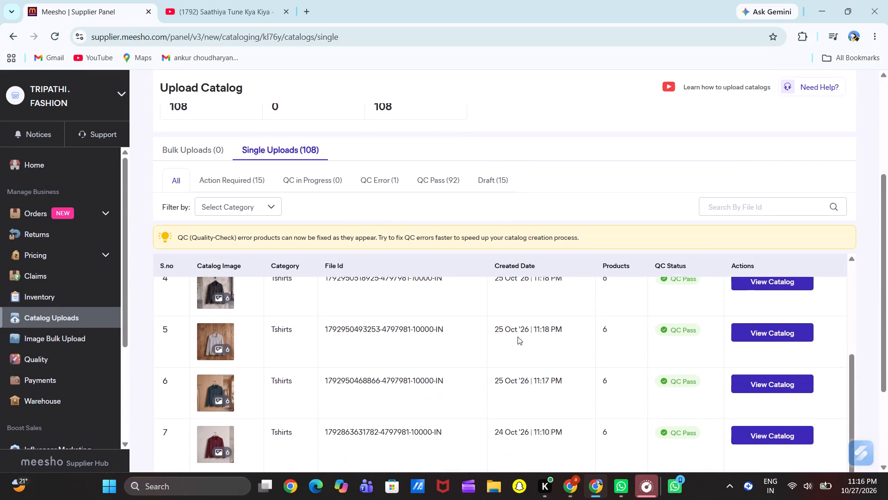
pyautogui.scroll(-1, 518, 337)
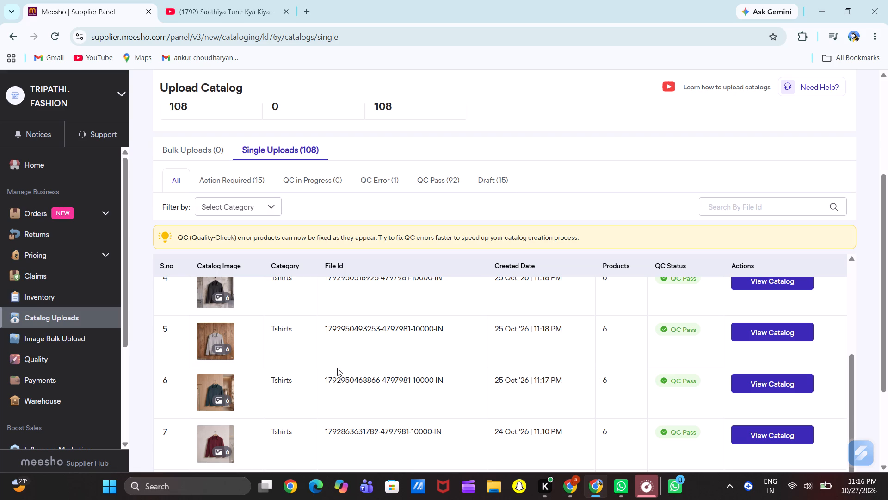
pyautogui.scroll(-10, 332, 367)
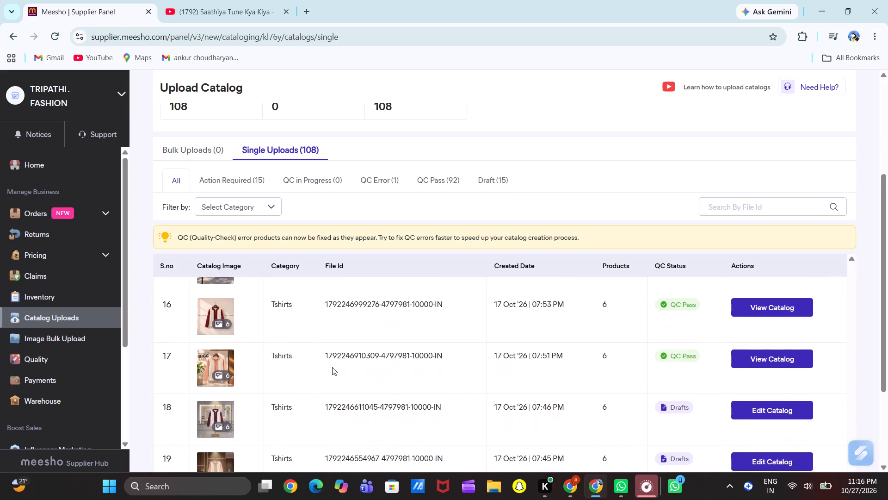
pyautogui.scroll(-4, 332, 367)
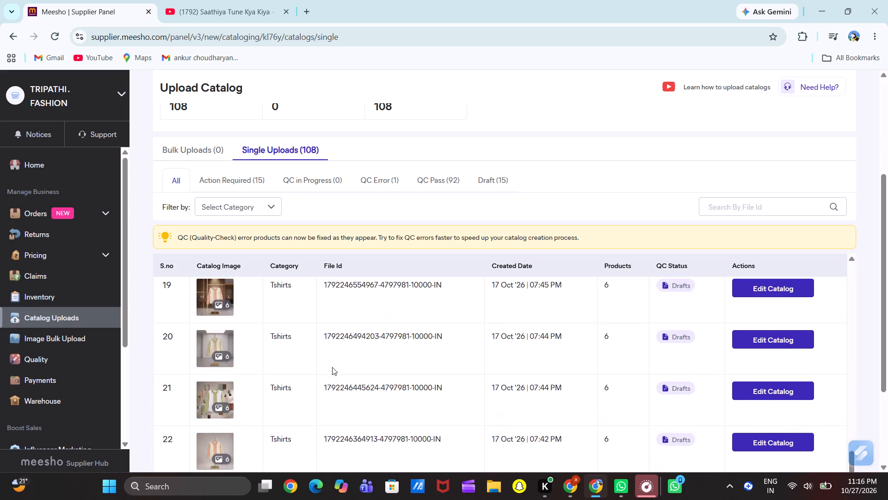
pyautogui.scroll(-1, 332, 367)
pyautogui.scroll(3, 332, 367)
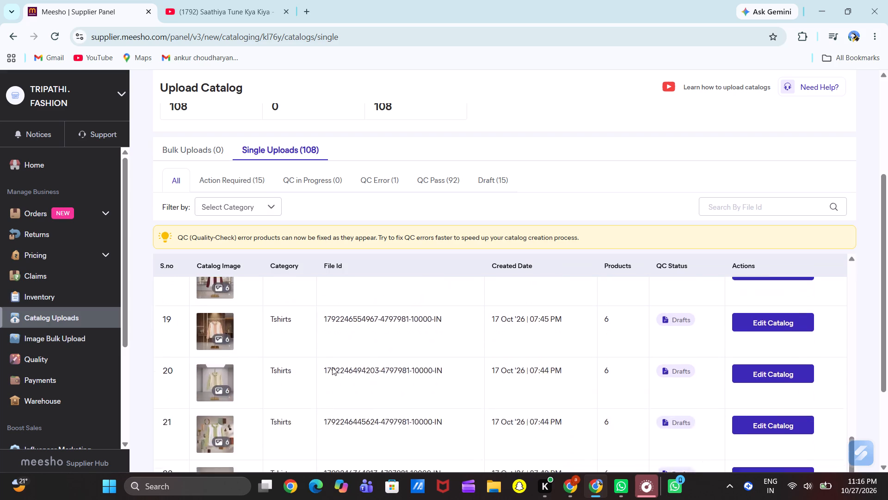
pyautogui.scroll(6, 332, 367)
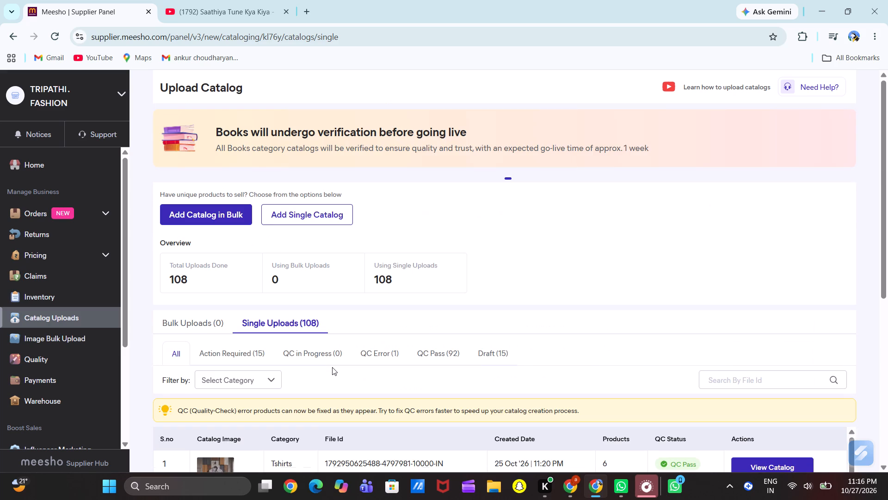
# Narrow the single uploads list to draft catalogs only.
pyautogui.click(482, 346)
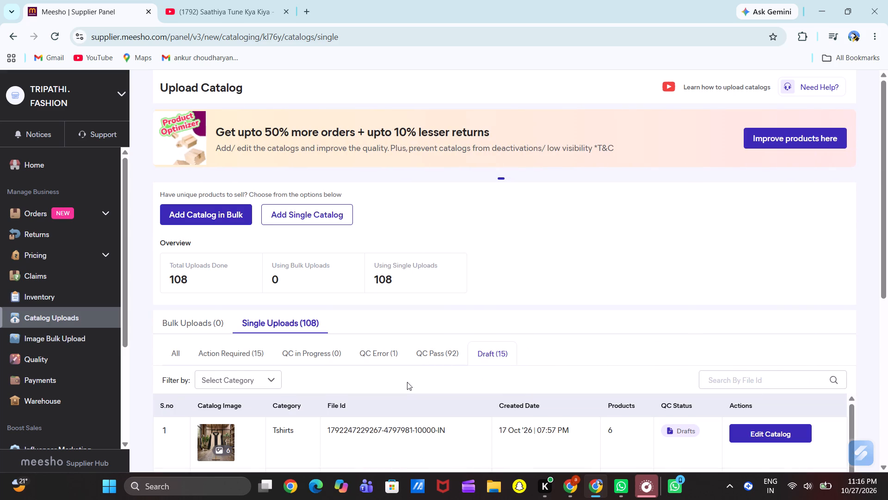
# Look through the whole list of draft catalogs, examining their images, file IDs and creation dates.
pyautogui.scroll(-6, 411, 384)
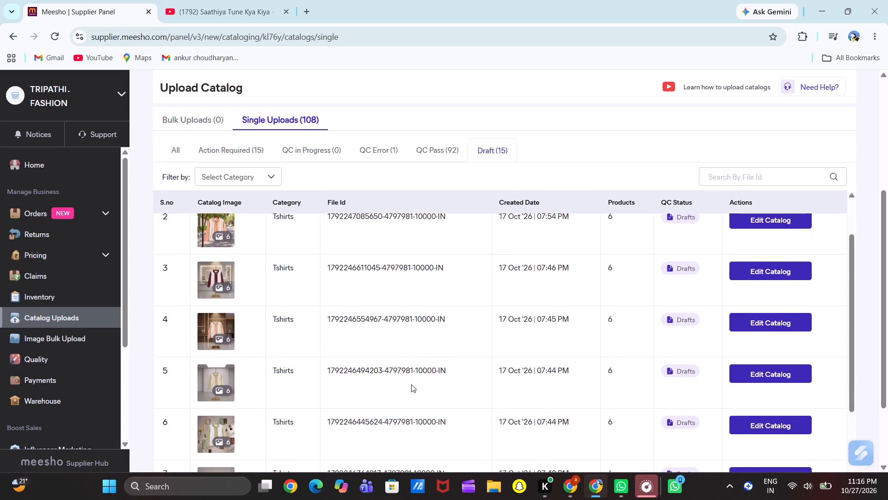
pyautogui.scroll(-4, 411, 384)
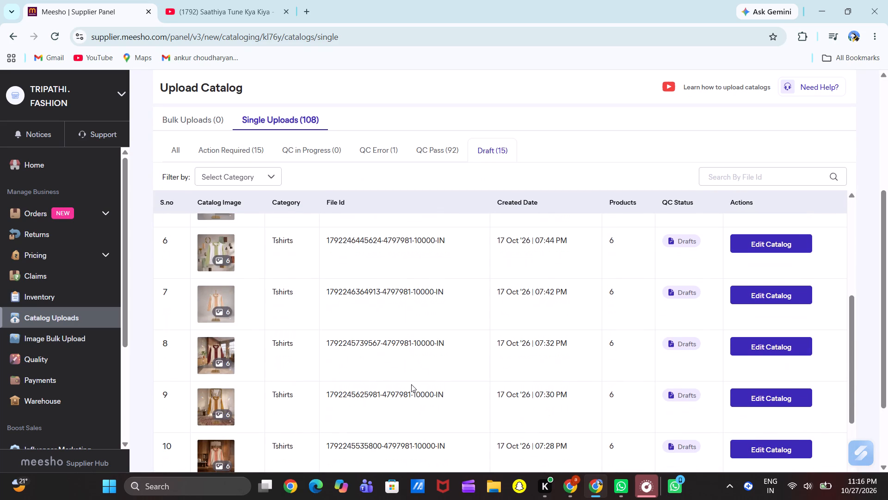
pyautogui.scroll(5, 411, 384)
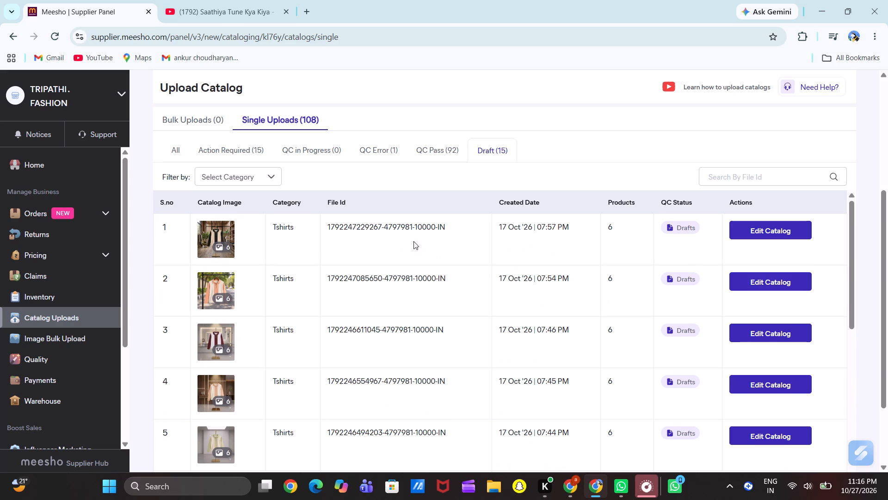
pyautogui.scroll(-3, 329, 363)
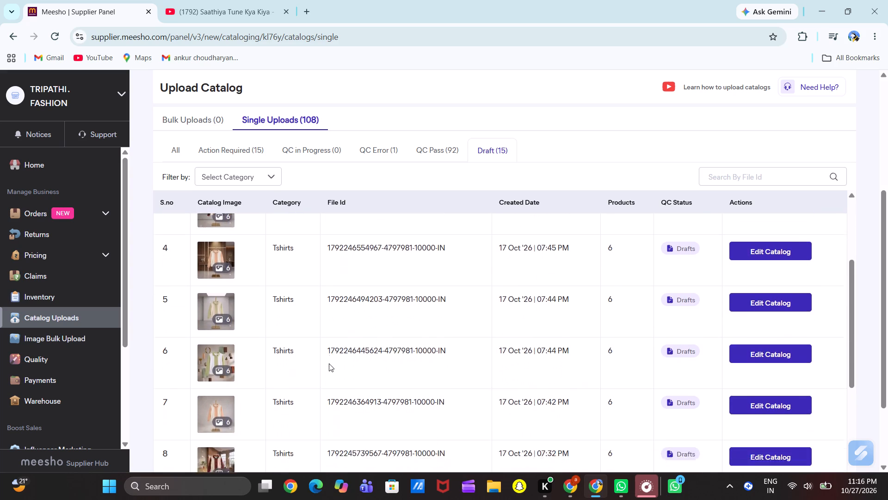
pyautogui.scroll(-5, 329, 363)
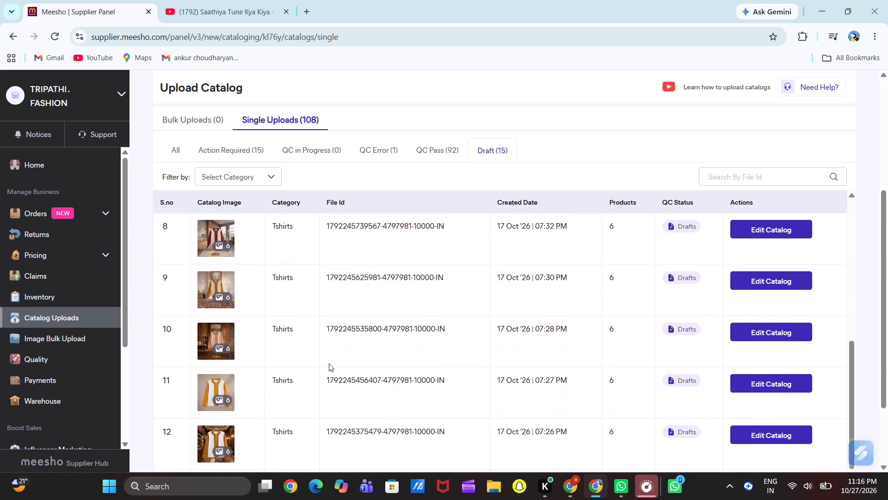
pyautogui.scroll(-4, 329, 363)
pyautogui.scroll(2, 329, 363)
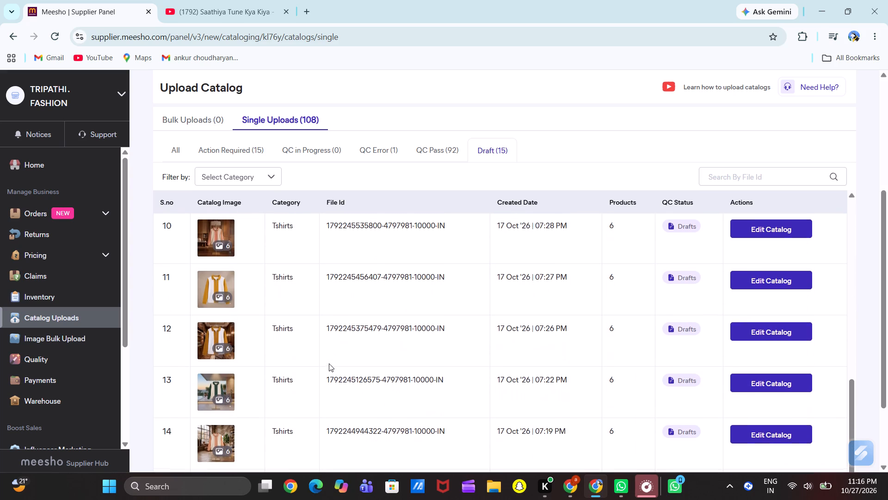
pyautogui.scroll(6, 329, 363)
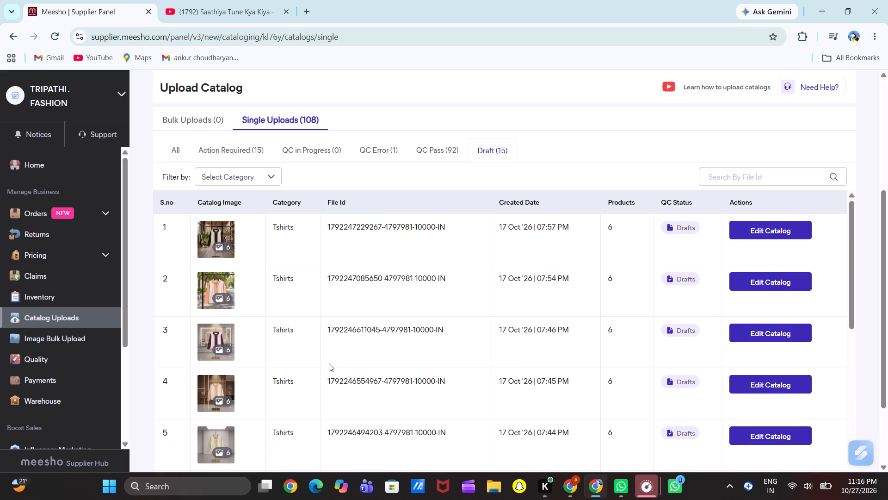
pyautogui.scroll(-6, 329, 363)
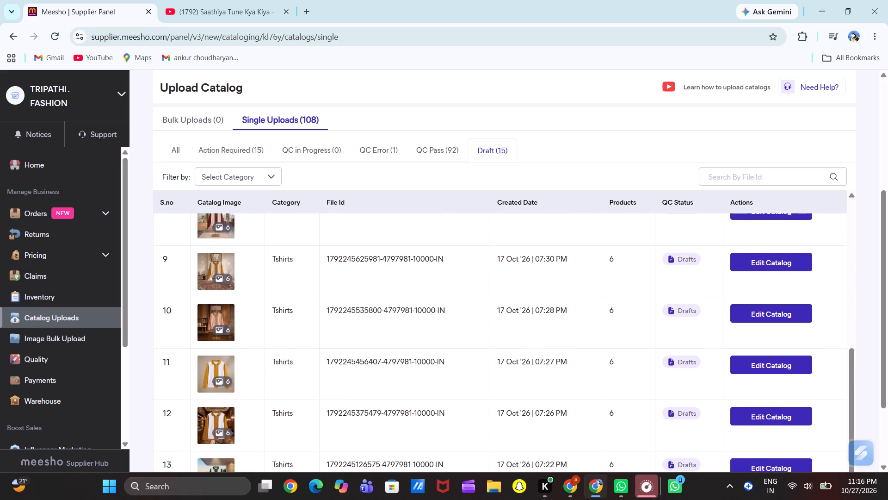
pyautogui.scroll(-3, 329, 363)
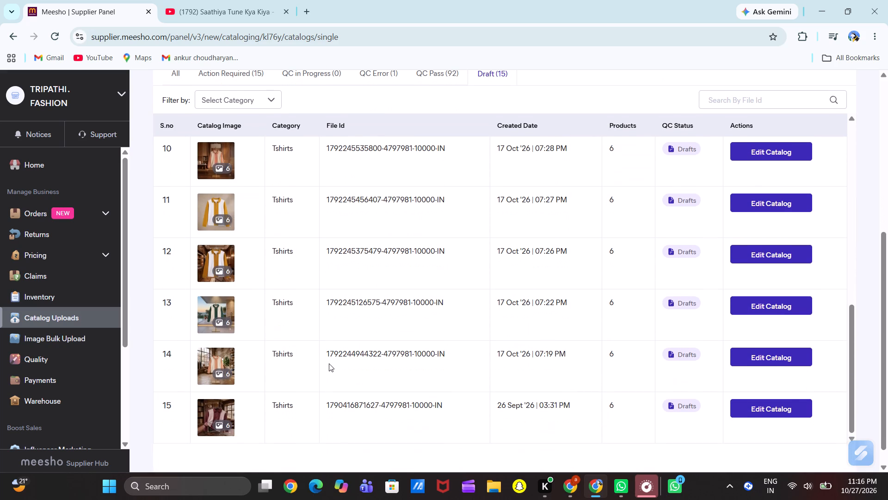
pyautogui.scroll(9, 329, 363)
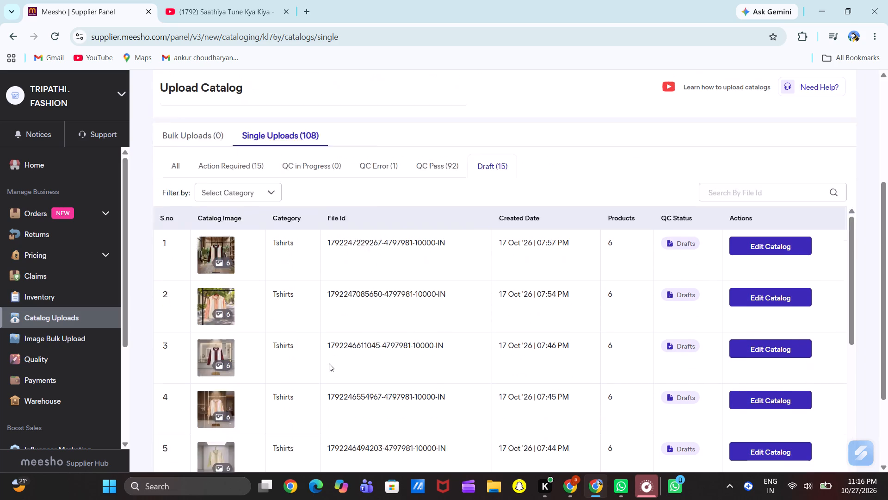
pyautogui.scroll(1, 329, 363)
pyautogui.scroll(-2, 260, 396)
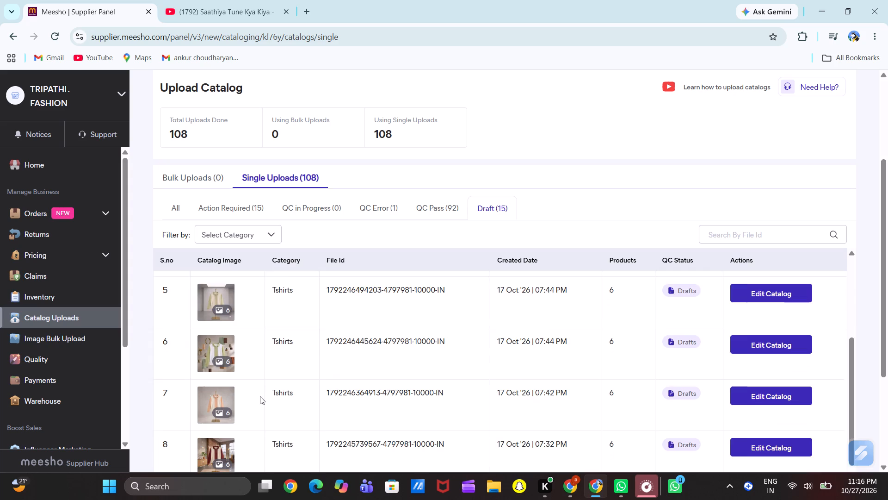
pyautogui.scroll(-7, 260, 396)
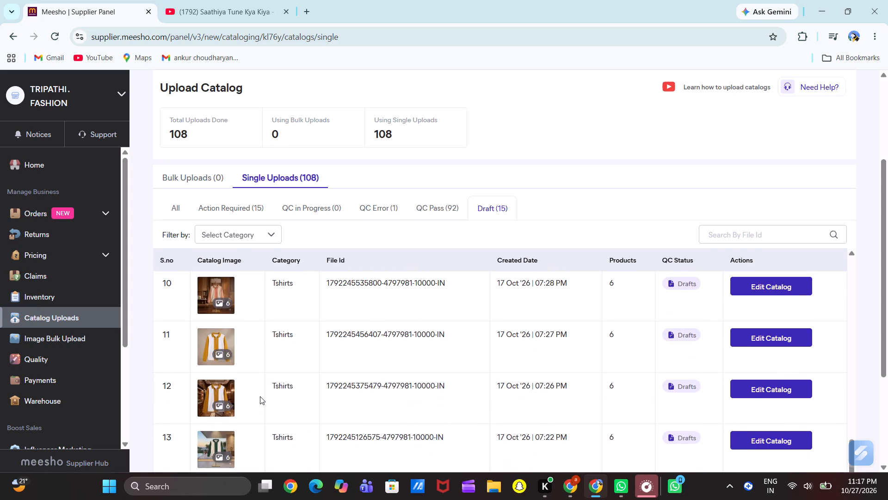
pyautogui.scroll(-1, 260, 396)
pyautogui.scroll(10, 260, 396)
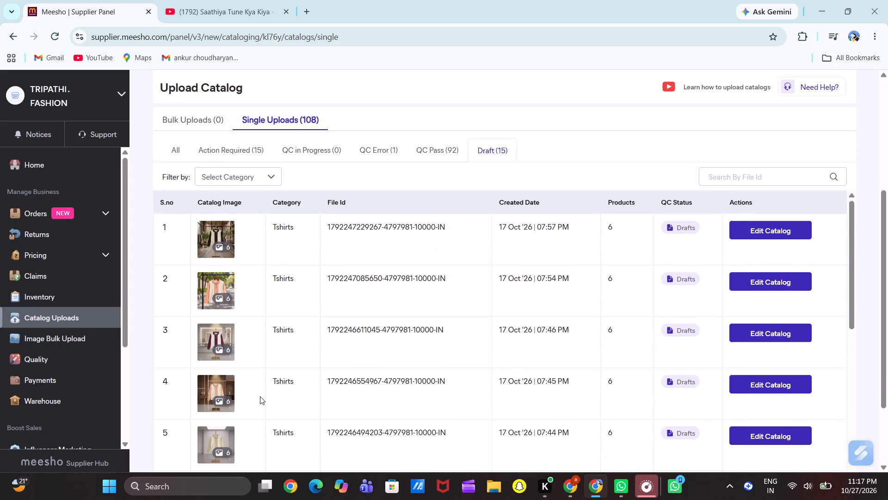
pyautogui.scroll(1, 260, 396)
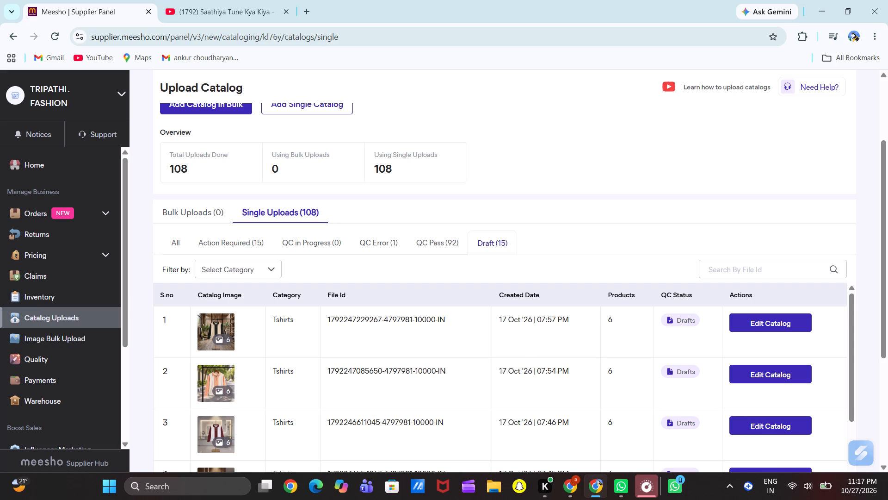
# Open the first draft catalog in the list, created 17 Oct '26 at 07:57 PM, for editing.
pyautogui.click(751, 317)
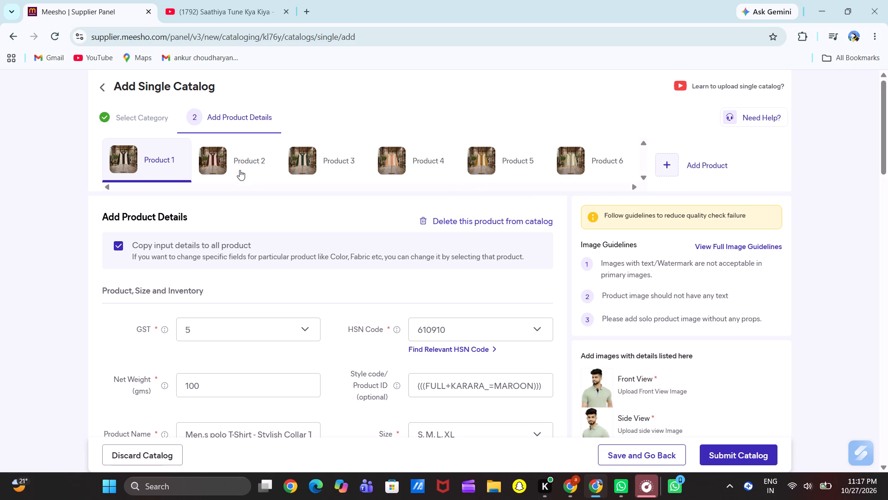
# Examine Product 1's filled-in details, size-wise prices, inventory and settlement breakdown in the opened draft catalog.
pyautogui.scroll(-6, 275, 181)
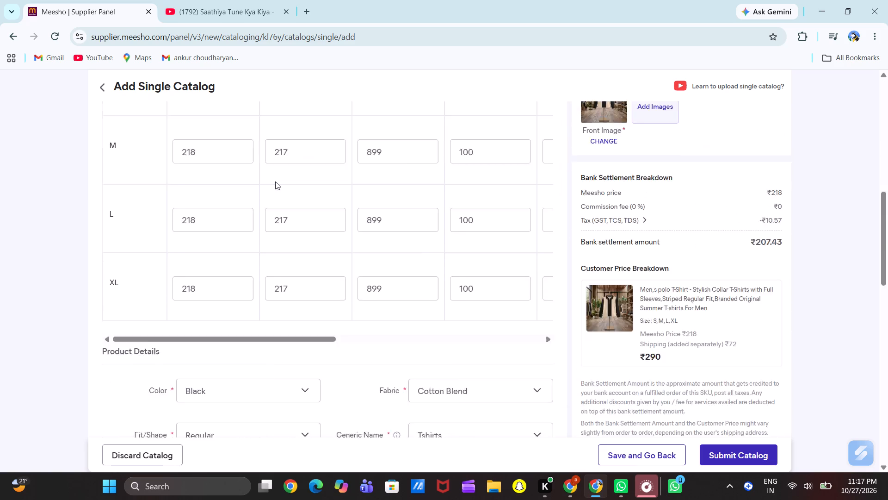
pyautogui.scroll(-9, 275, 181)
pyautogui.scroll(8, 275, 181)
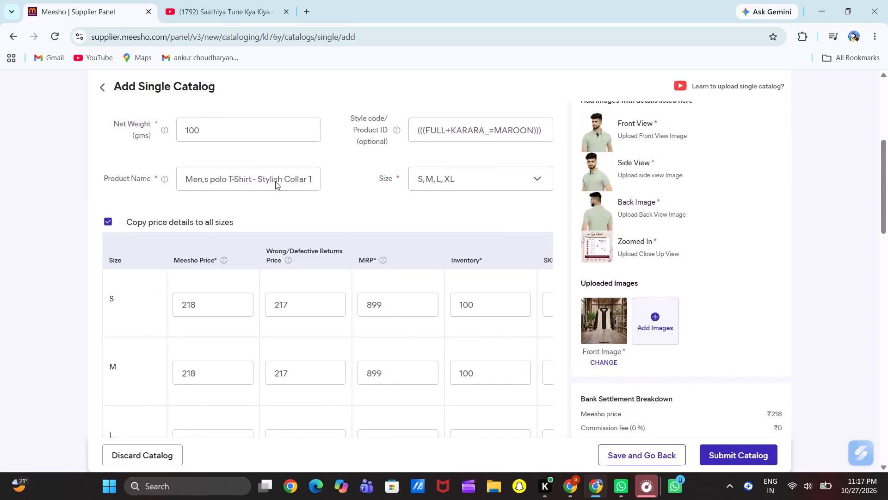
pyautogui.scroll(1, 275, 181)
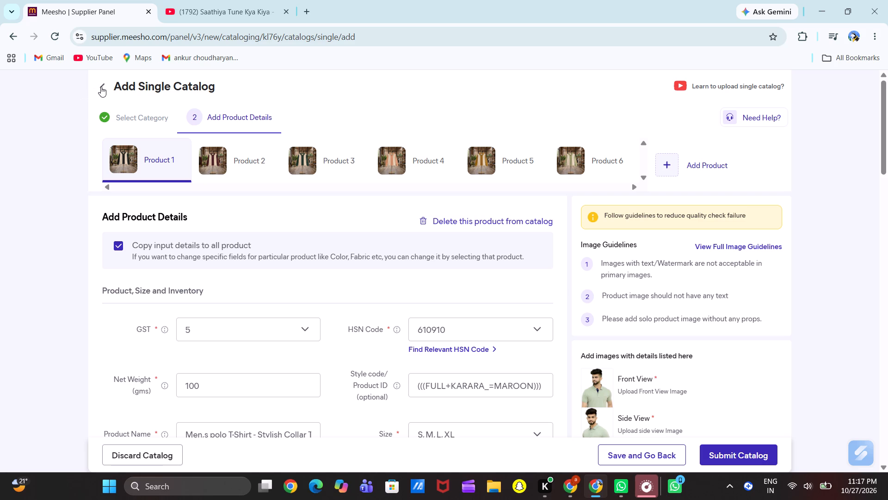
pyautogui.scroll(-2, 216, 161)
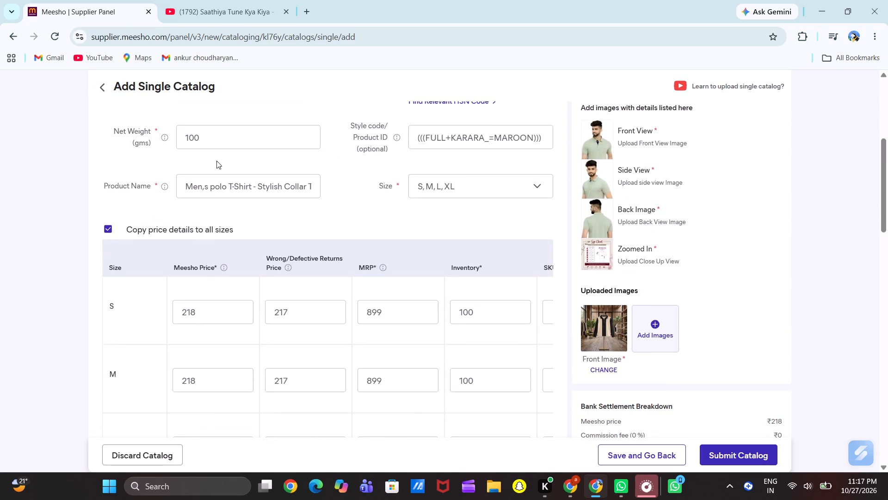
pyautogui.scroll(-6, 216, 161)
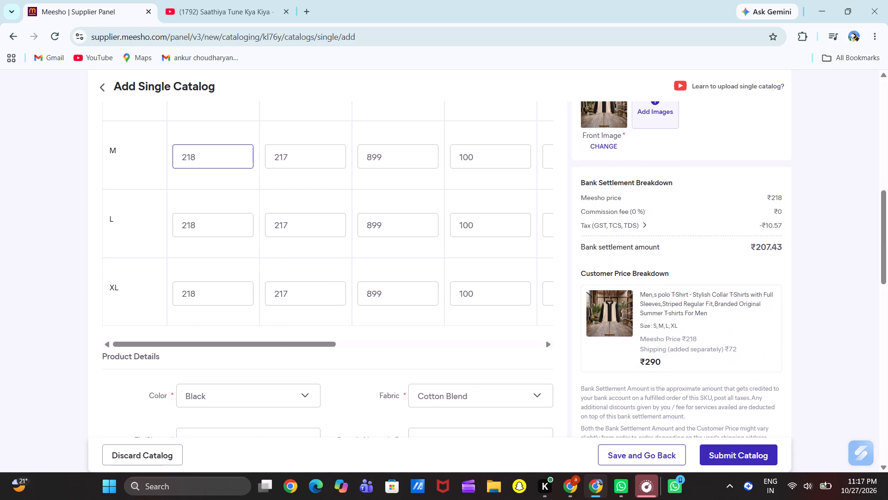
pyautogui.scroll(1, 216, 161)
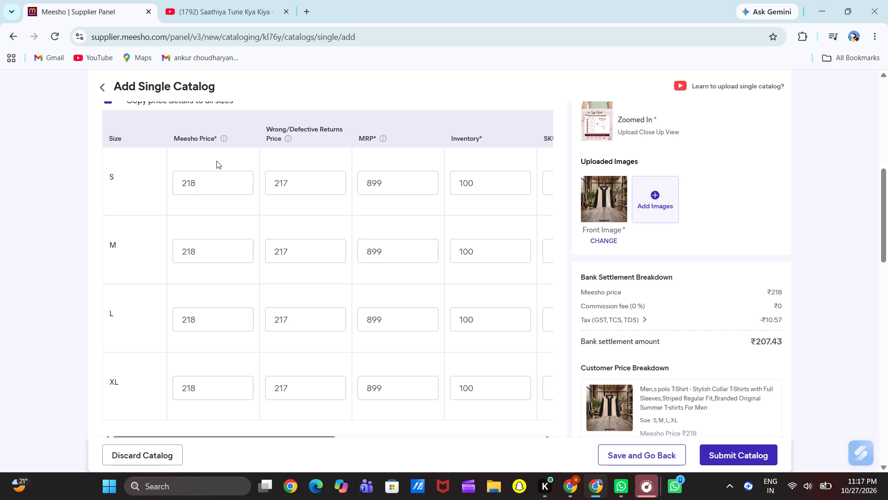
pyautogui.scroll(-2, 216, 161)
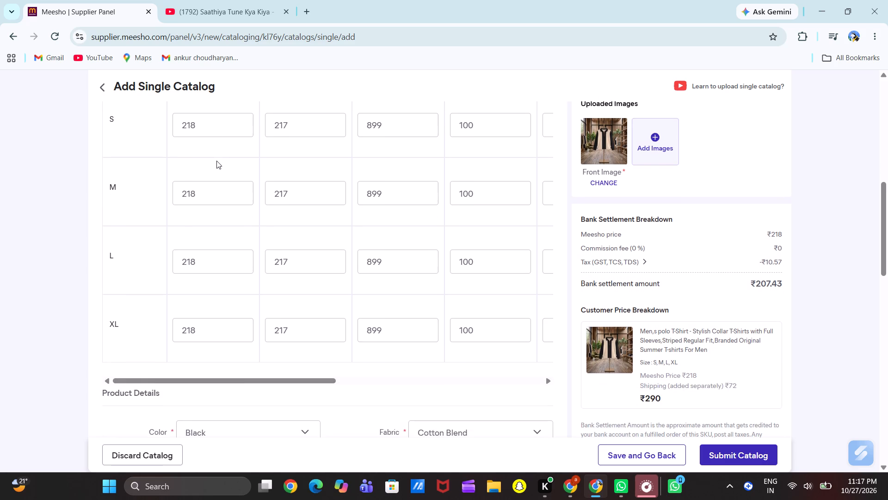
pyautogui.scroll(2, 216, 161)
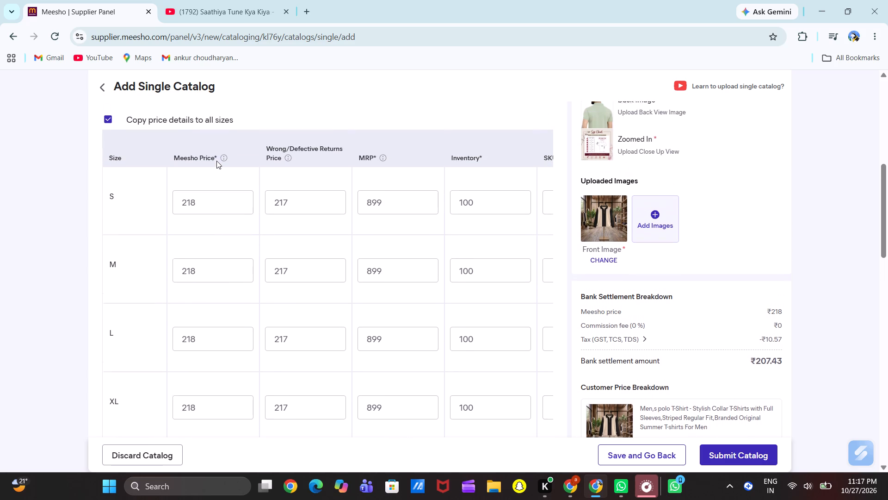
pyautogui.scroll(1, 216, 161)
# Set Product 1's Meesho Price to 211 for size S, with price details copied to all sizes.
pyautogui.click(206, 220)
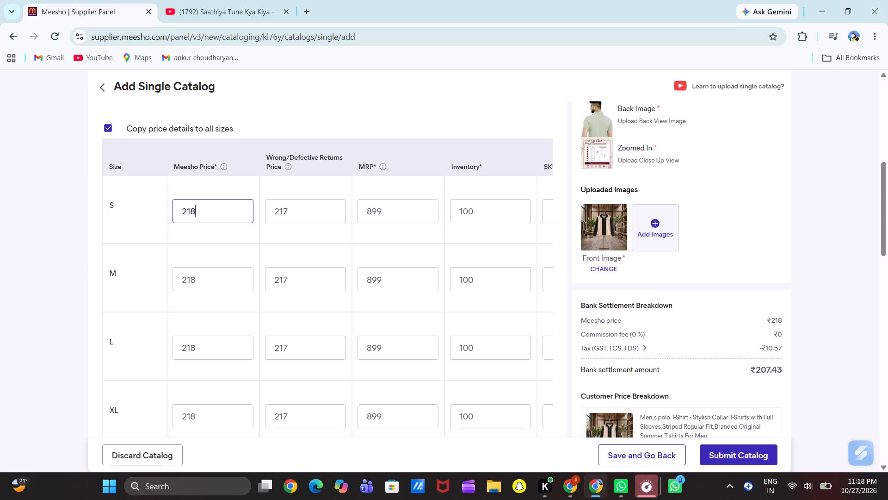
pyautogui.scroll(-3, 204, 221)
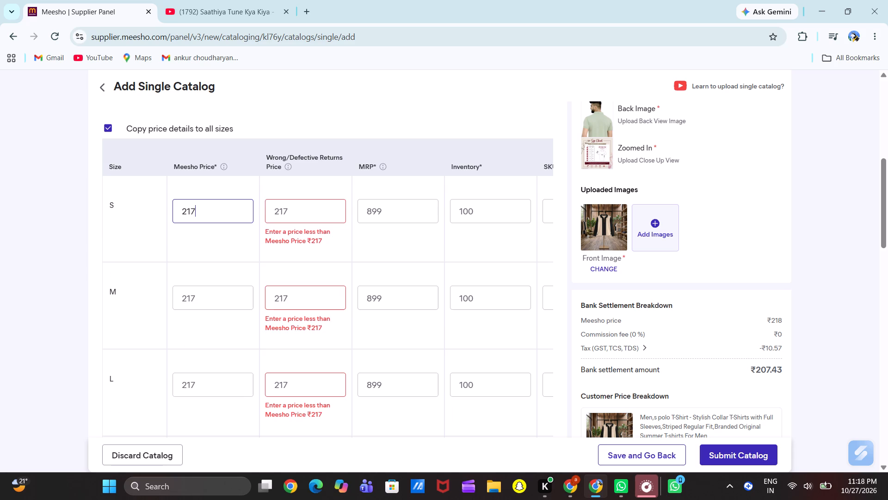
pyautogui.scroll(-1, 204, 221)
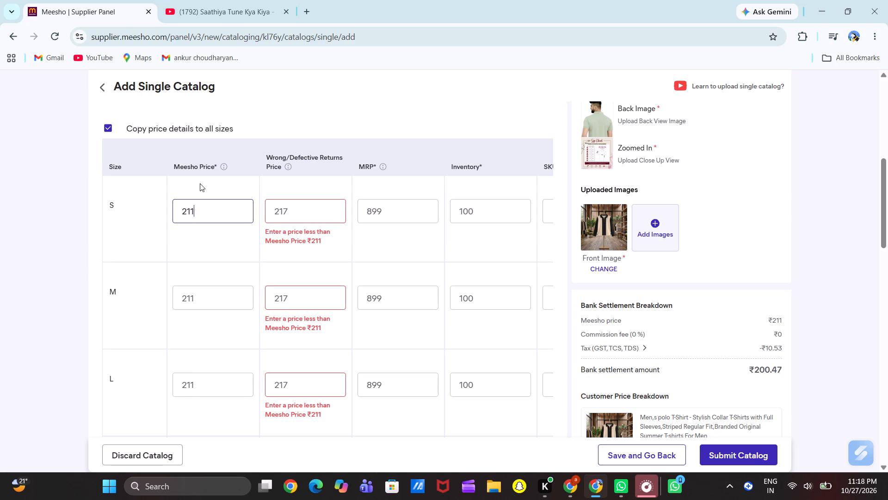
# Examine the details, size-wise prices and inventory of Products 2 to 6 in the opened draft catalog.
pyautogui.scroll(3, 262, 149)
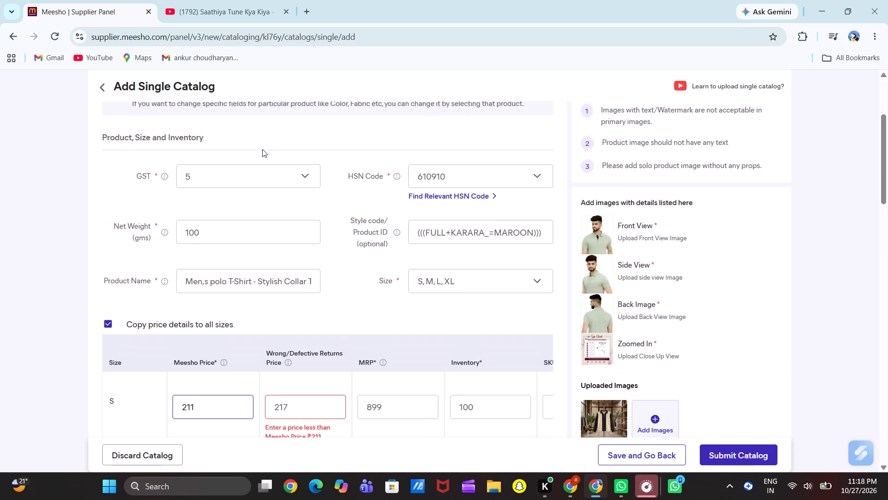
pyautogui.scroll(4, 262, 149)
pyautogui.click(222, 157)
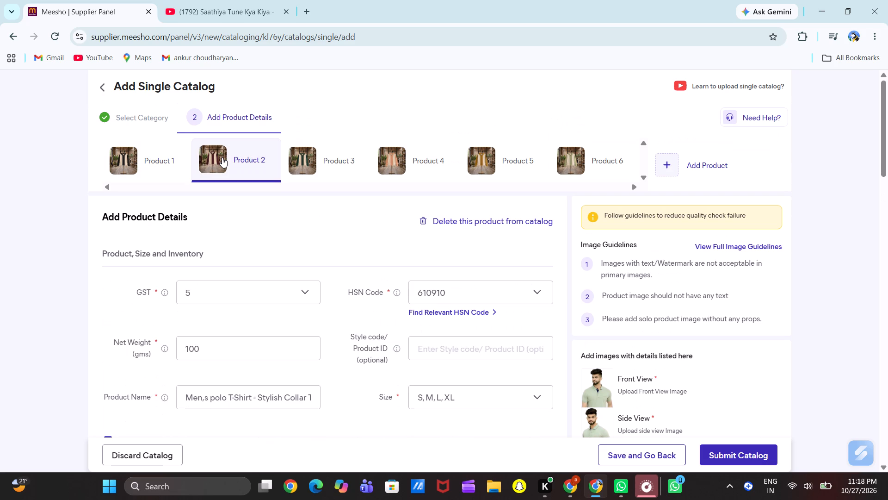
pyautogui.hscroll(-1, 447, 251)
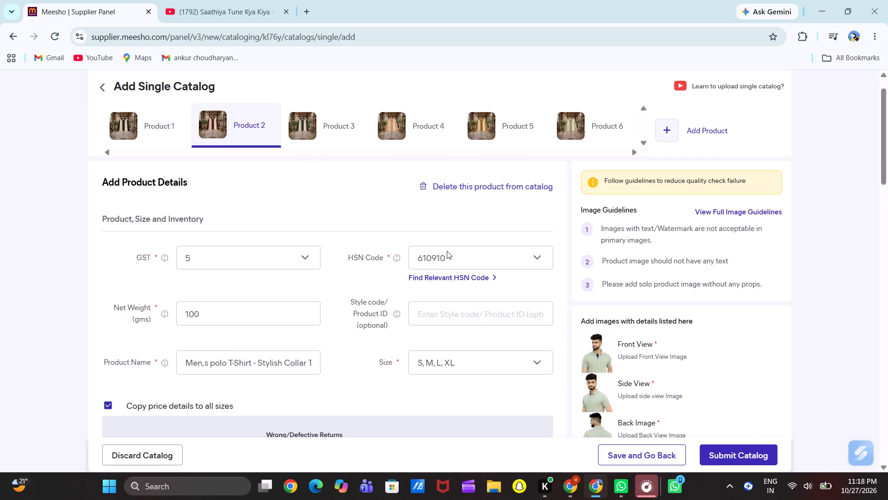
pyautogui.hscroll(-1, 447, 251)
pyautogui.click(293, 179)
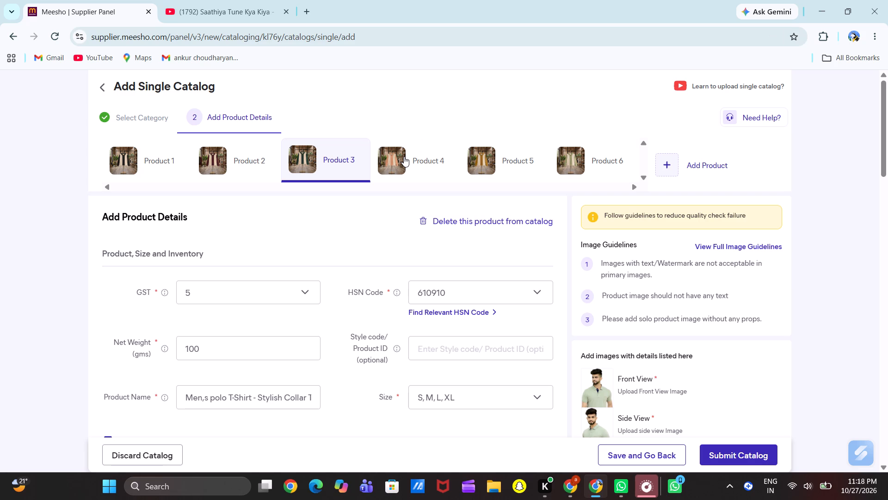
pyautogui.scroll(-4, 377, 250)
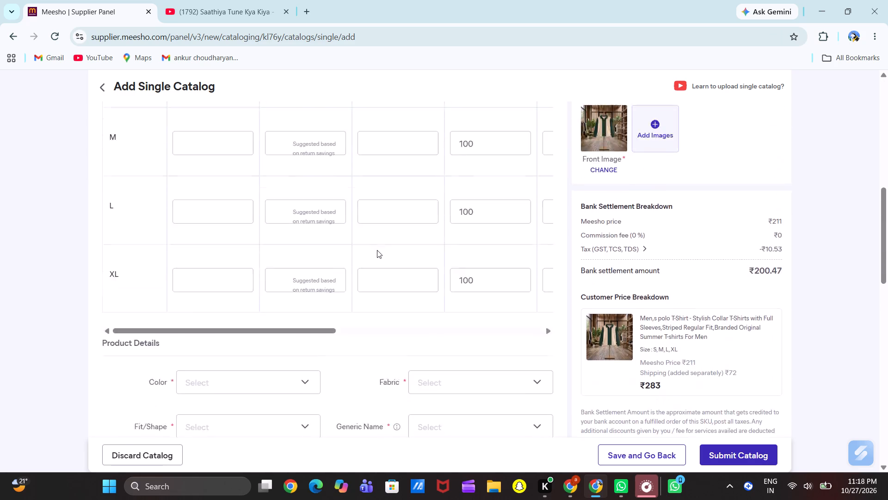
pyautogui.scroll(1, 357, 227)
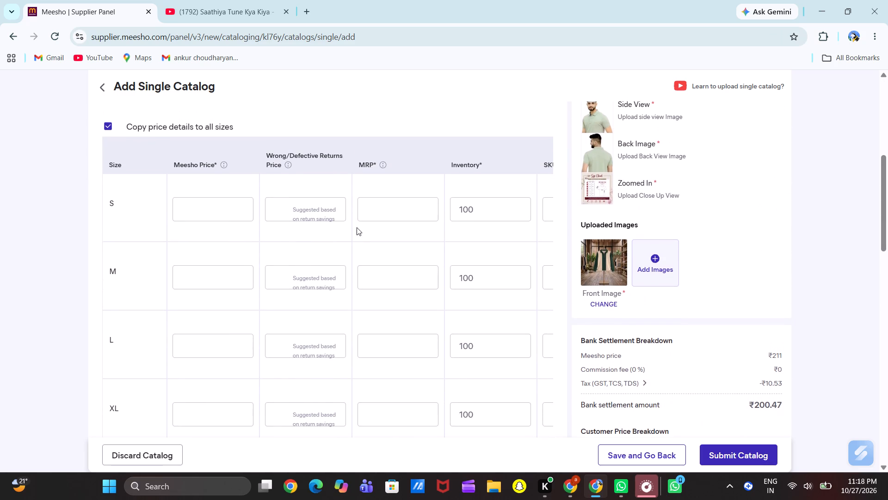
pyautogui.scroll(1, 357, 227)
pyautogui.scroll(-2, 357, 227)
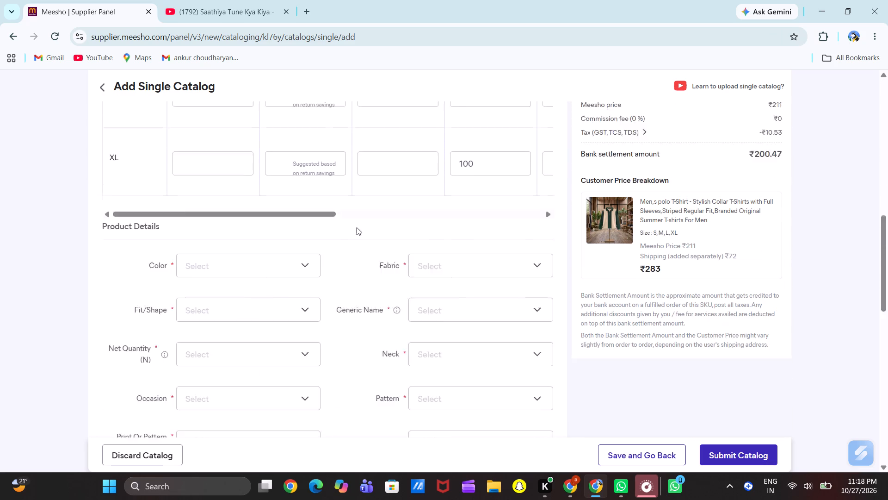
pyautogui.scroll(-1, 357, 227)
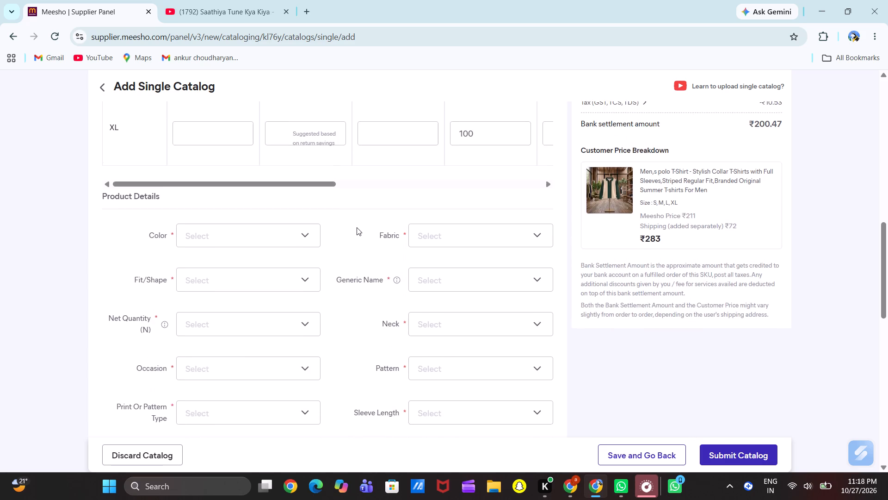
pyautogui.scroll(6, 357, 227)
pyautogui.click(397, 157)
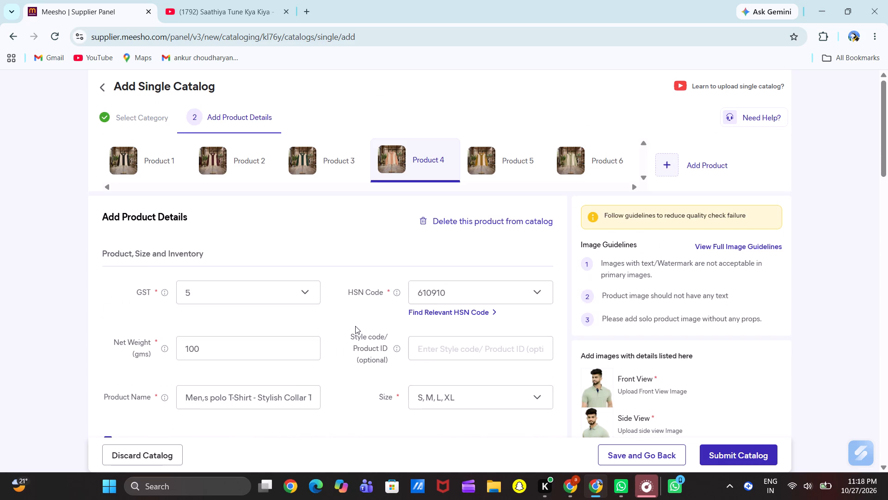
pyautogui.click(481, 163)
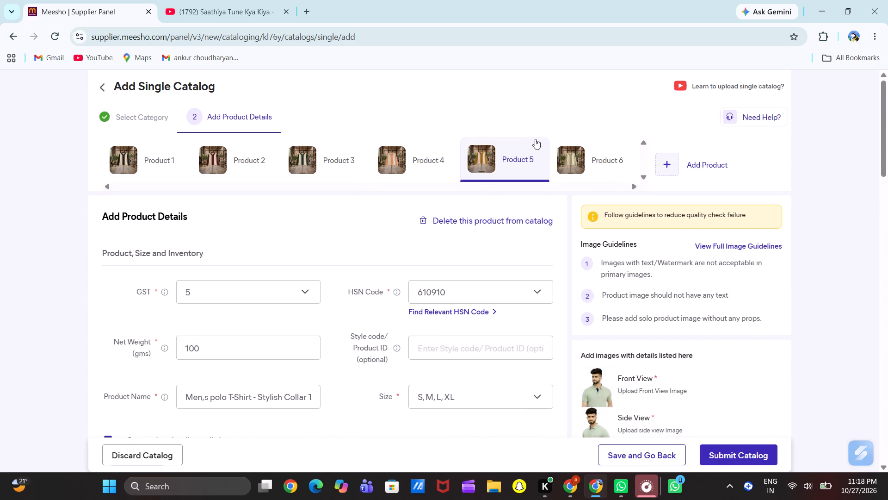
pyautogui.click(567, 159)
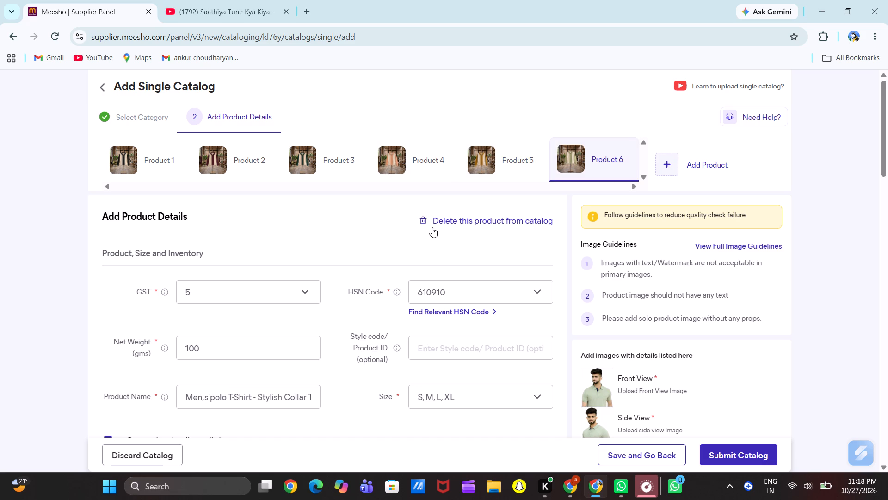
pyautogui.scroll(-4, 432, 227)
pyautogui.scroll(2, 432, 227)
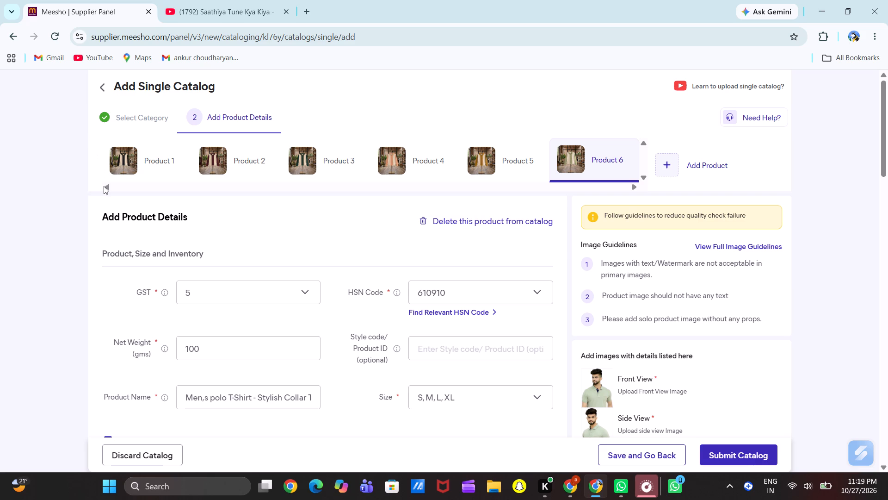
# Return to the single uploads' draft catalogs and look through the list's images, file IDs and creation dates.
pyautogui.click(104, 94)
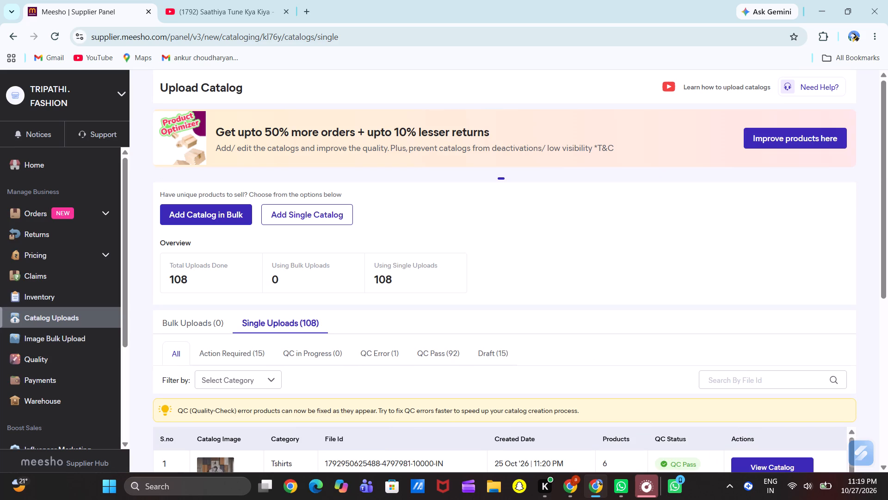
pyautogui.click(498, 346)
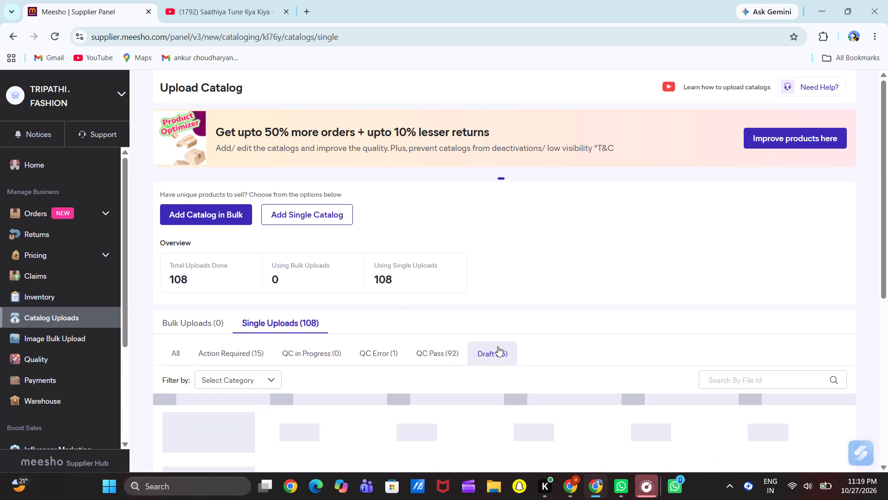
pyautogui.scroll(1, 502, 398)
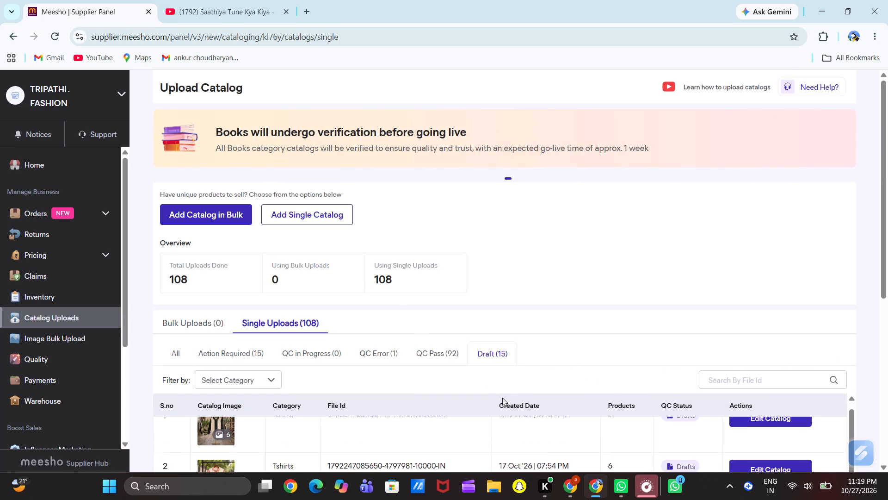
pyautogui.scroll(-4, 475, 274)
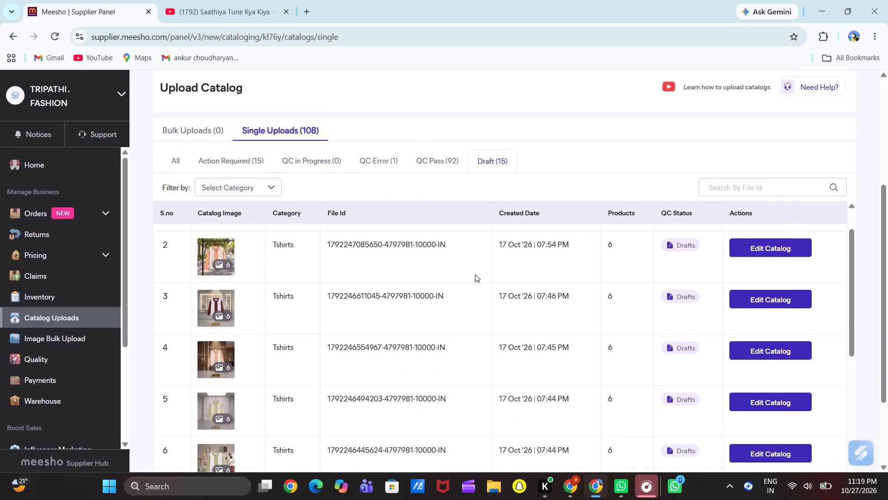
pyautogui.scroll(-4, 475, 274)
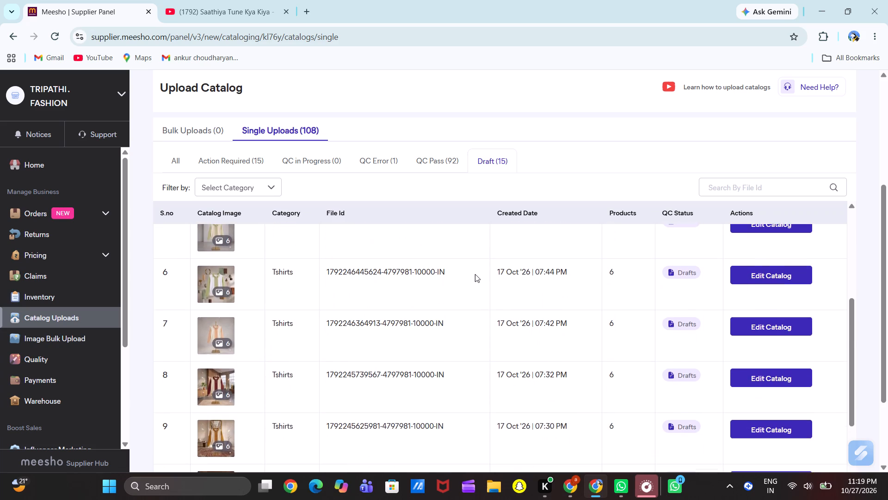
pyautogui.scroll(-2, 475, 274)
pyautogui.scroll(1, 475, 274)
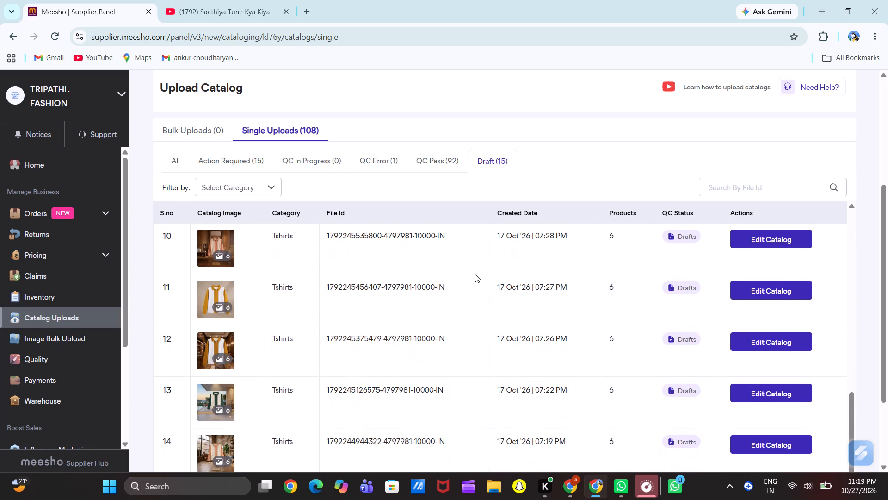
pyautogui.scroll(9, 475, 274)
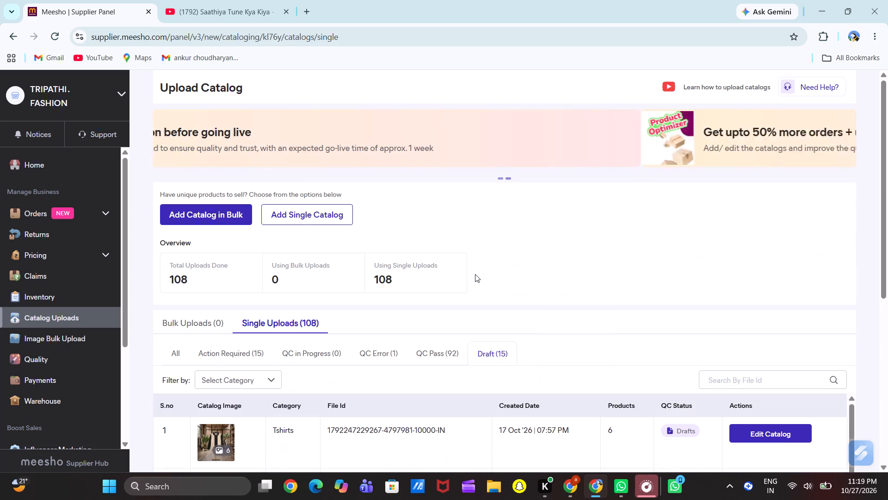
pyautogui.scroll(-3, 475, 274)
# Reopen the first draft catalog, created 17 Oct '26 at 07:57 PM, and check the details of Products 2 to 5.
pyautogui.click(750, 246)
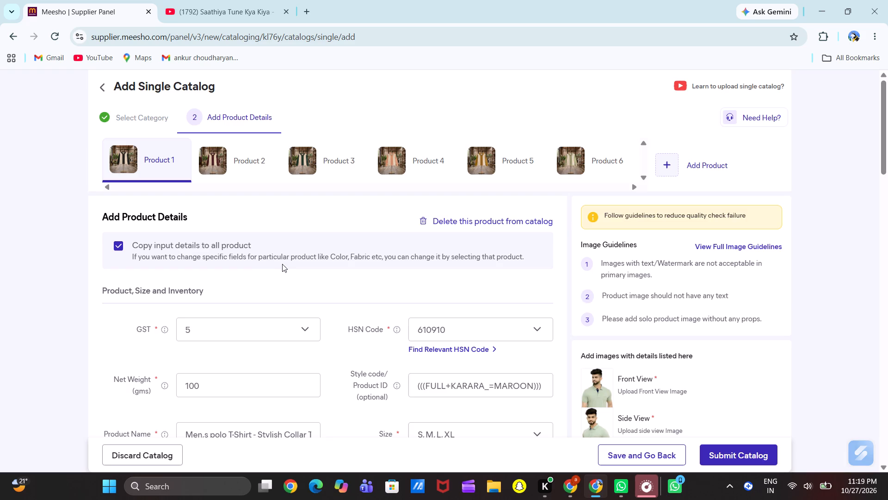
pyautogui.click(214, 162)
pyautogui.scroll(-3, 354, 219)
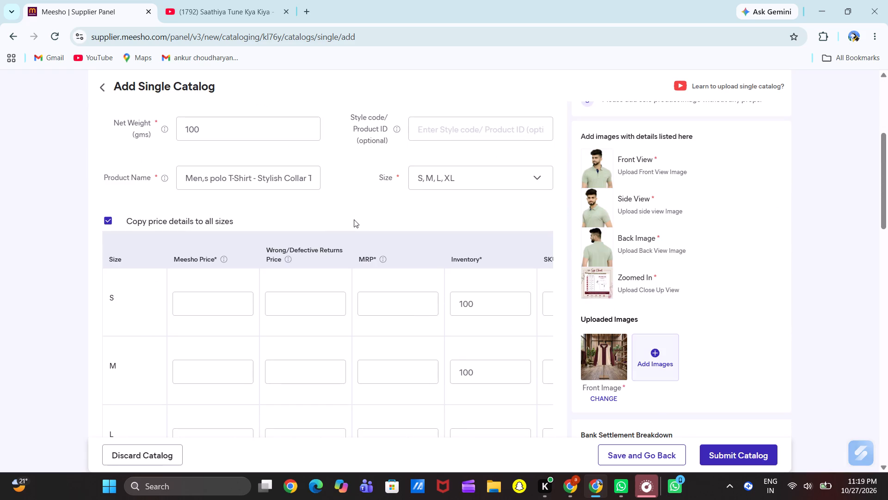
pyautogui.scroll(3, 354, 219)
pyautogui.click(330, 126)
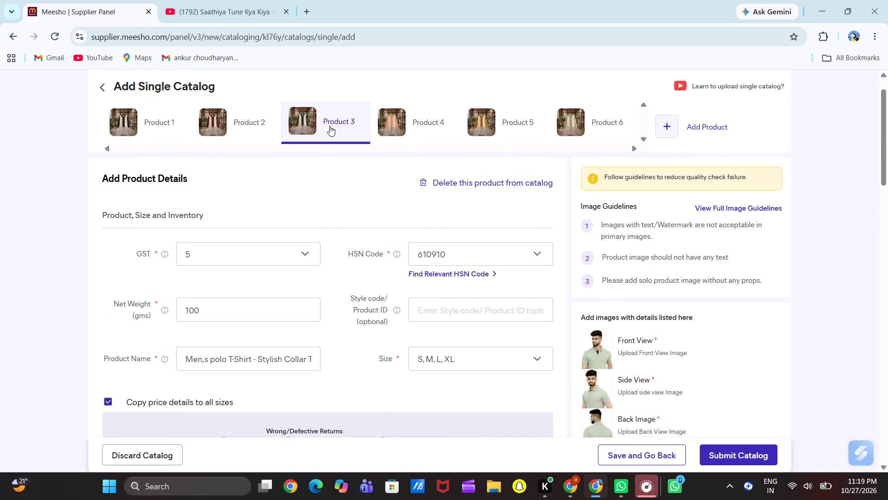
pyautogui.click(393, 117)
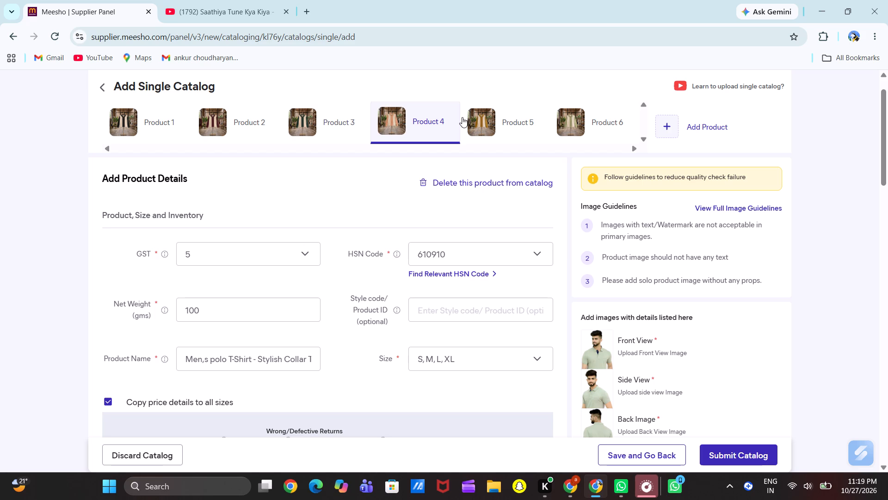
pyautogui.click(462, 117)
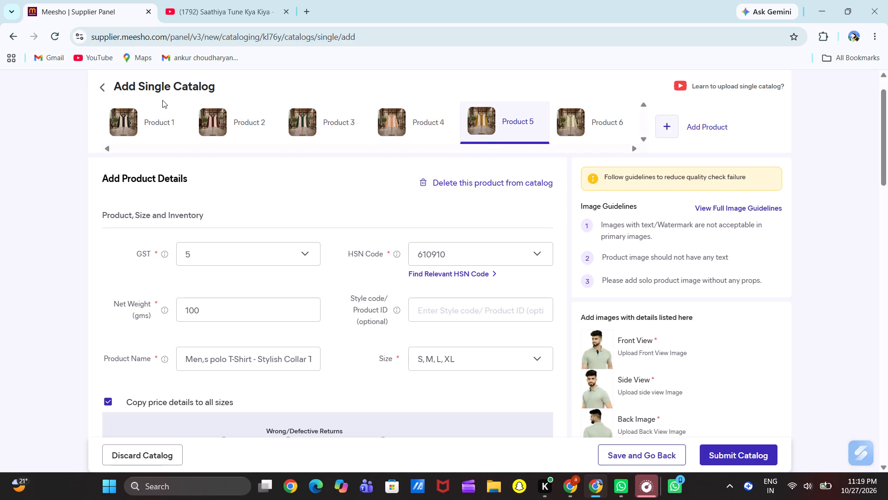
# Go back to the draft catalogs and review the listed entries' images, file IDs and creation dates again.
pyautogui.click(105, 89)
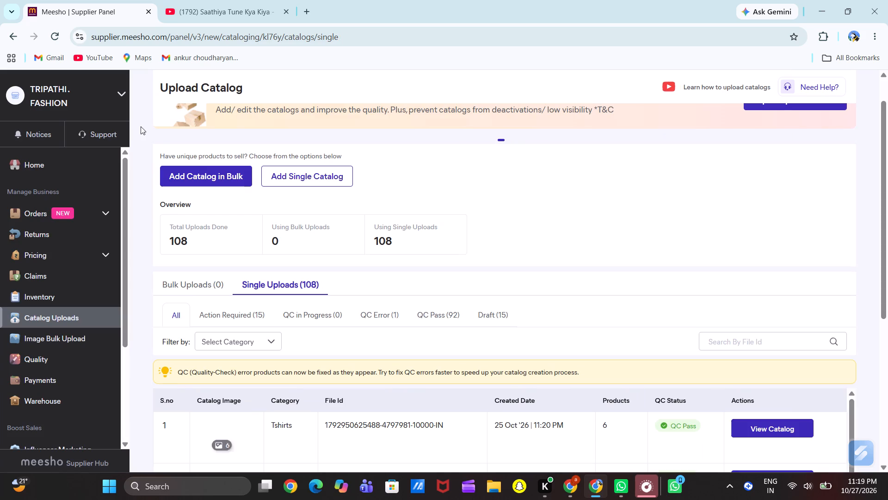
pyautogui.click(483, 314)
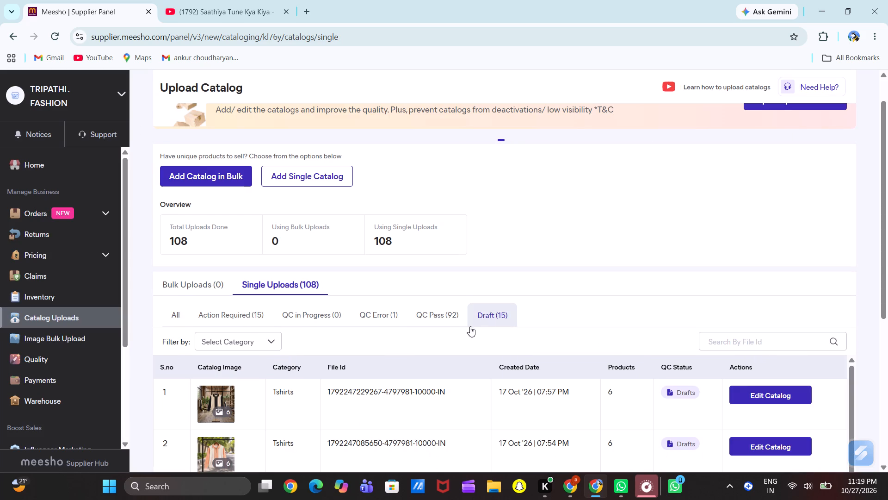
pyautogui.scroll(-6, 456, 425)
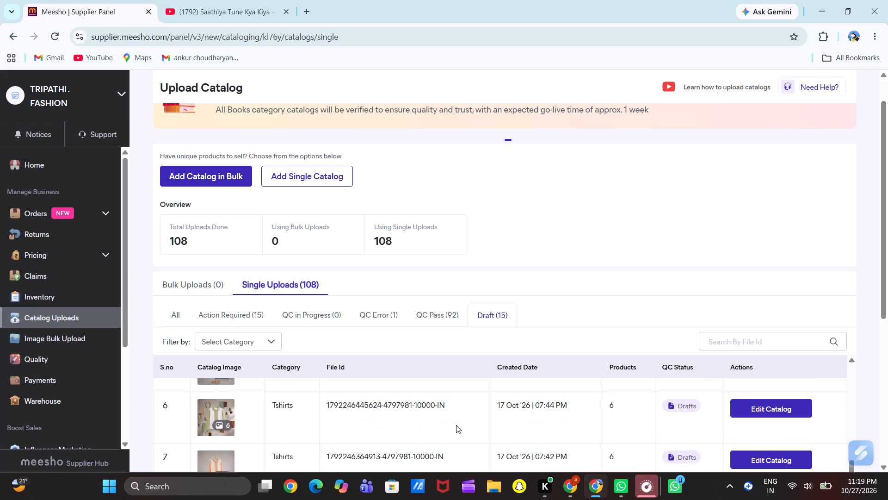
pyautogui.scroll(4, 410, 425)
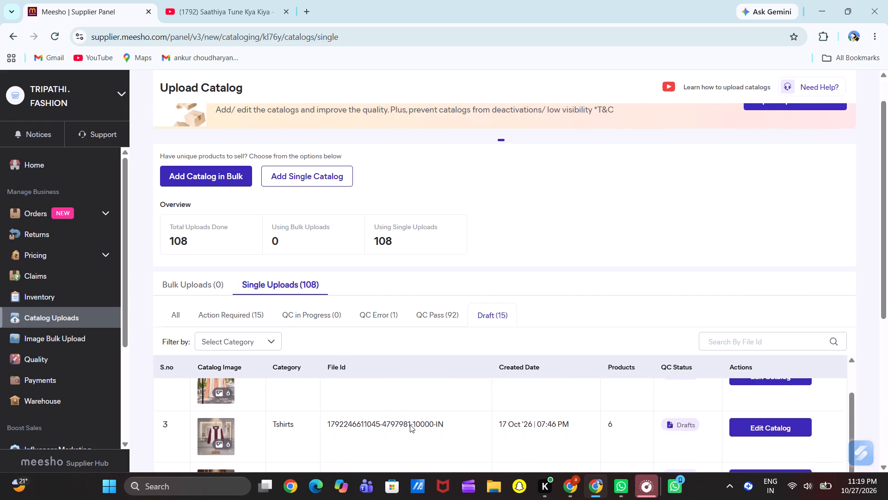
pyautogui.scroll(2, 410, 425)
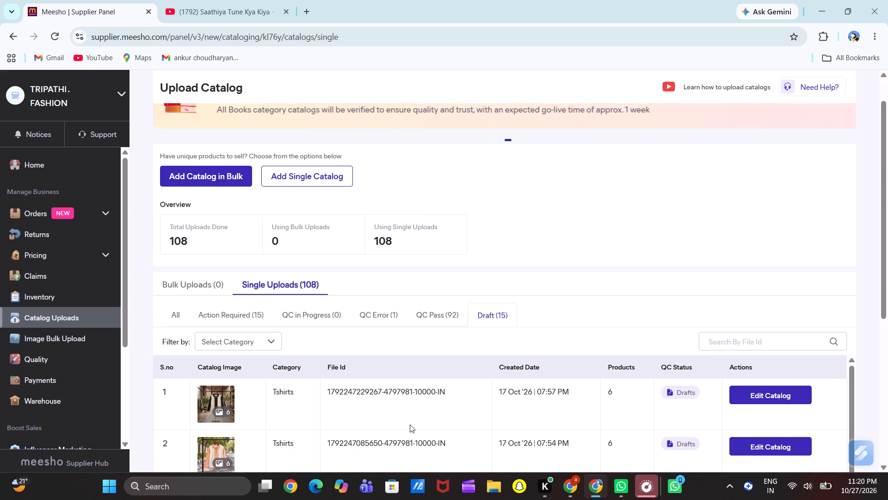
pyautogui.scroll(-4, 410, 425)
pyautogui.scroll(3, 410, 425)
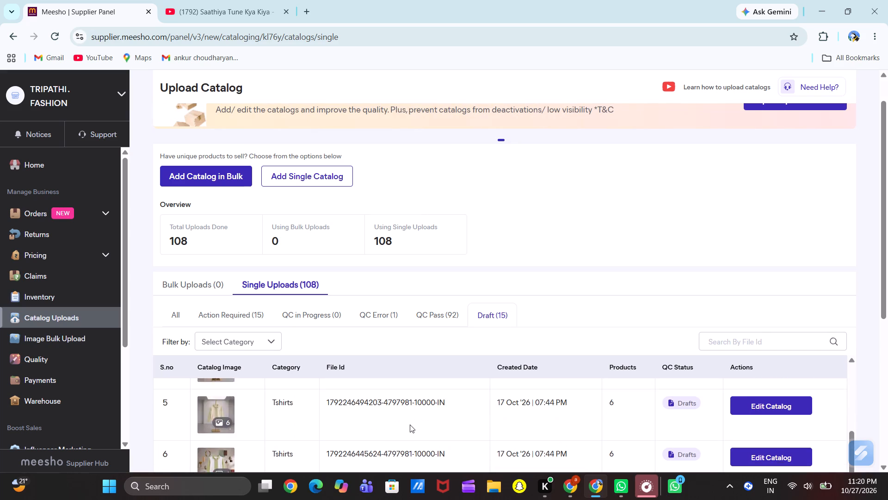
pyautogui.scroll(4, 410, 425)
pyautogui.scroll(-2, 410, 425)
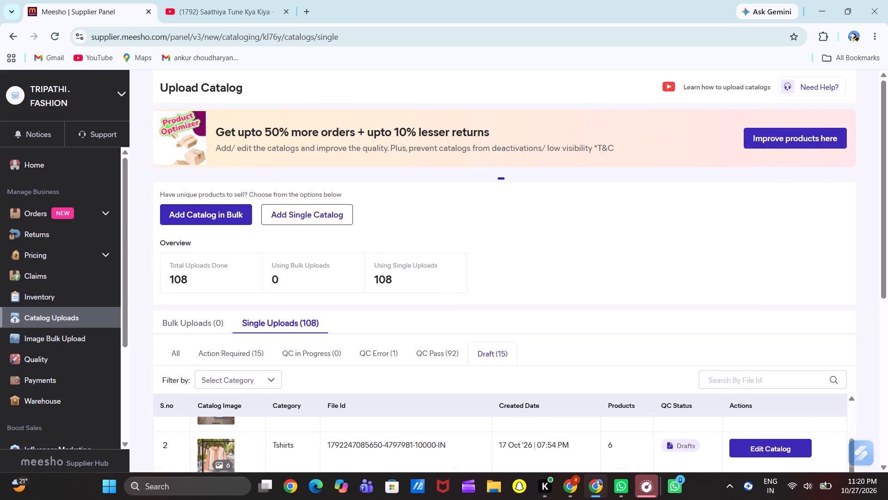
pyautogui.scroll(-8, 410, 425)
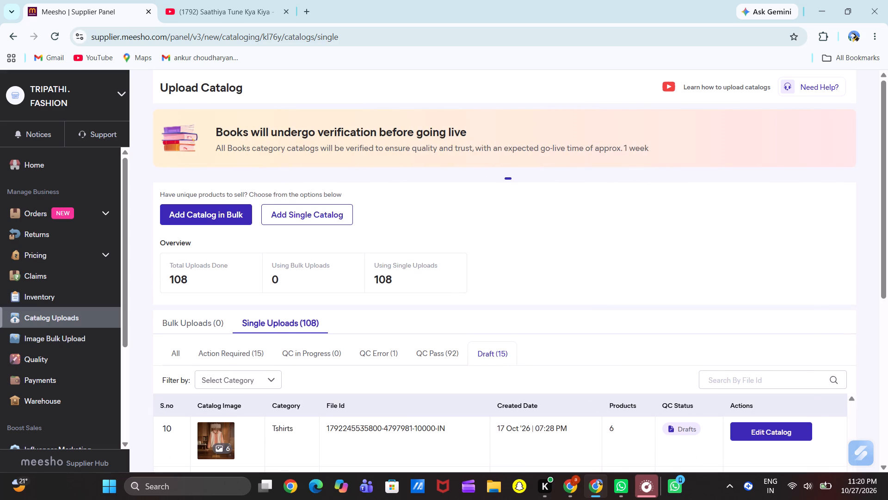
pyautogui.scroll(7, 410, 425)
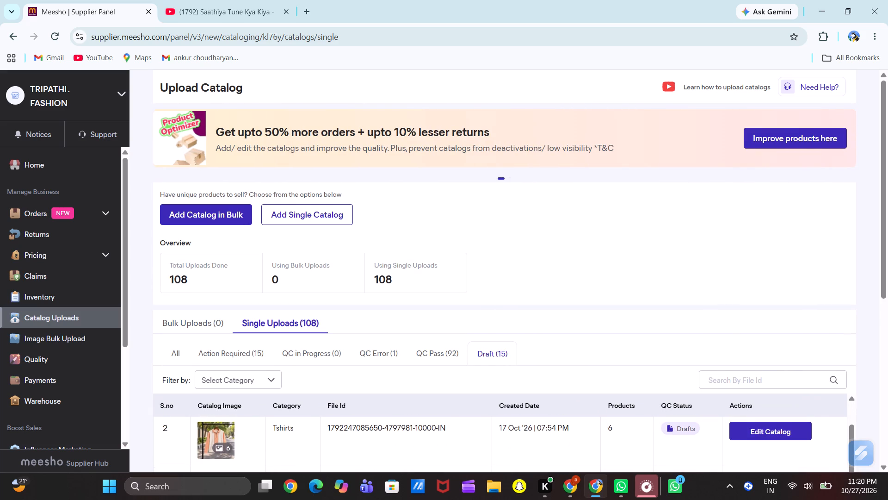
pyautogui.scroll(4, 410, 425)
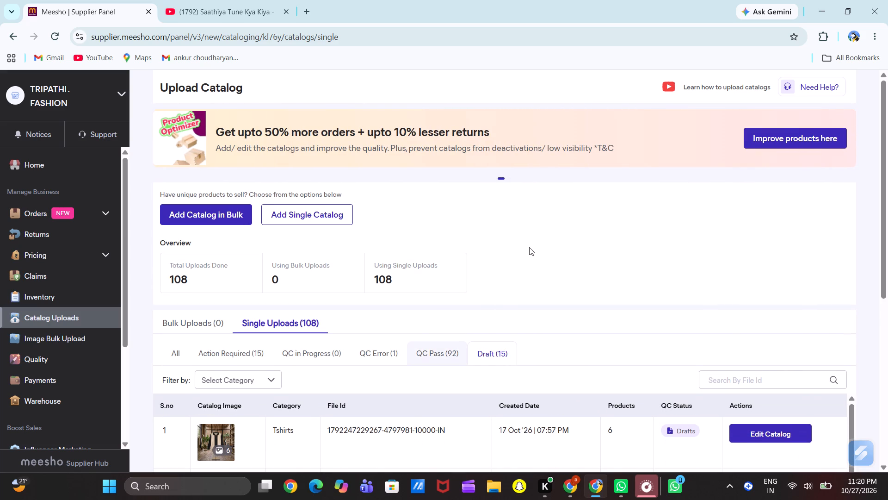
# Look through the full list of draft single-upload catalogs, checking each entry's image, file ID and creation date.
pyautogui.scroll(-4, 529, 247)
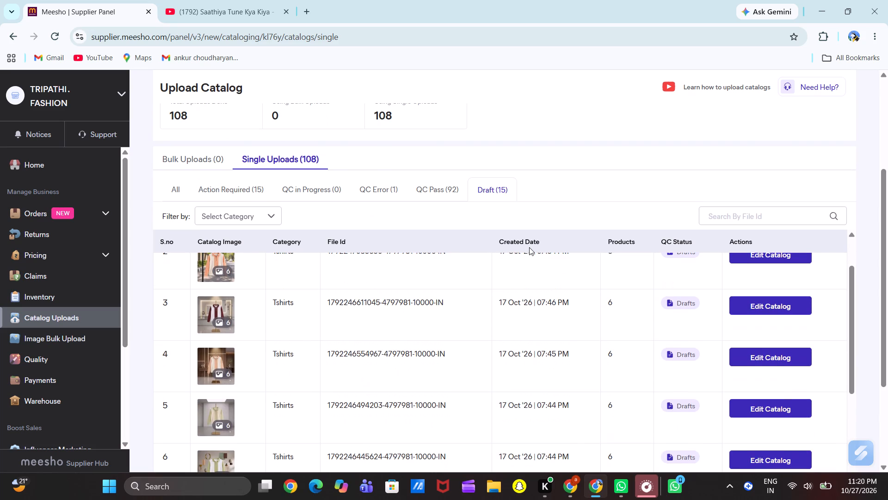
pyautogui.scroll(-2, 529, 247)
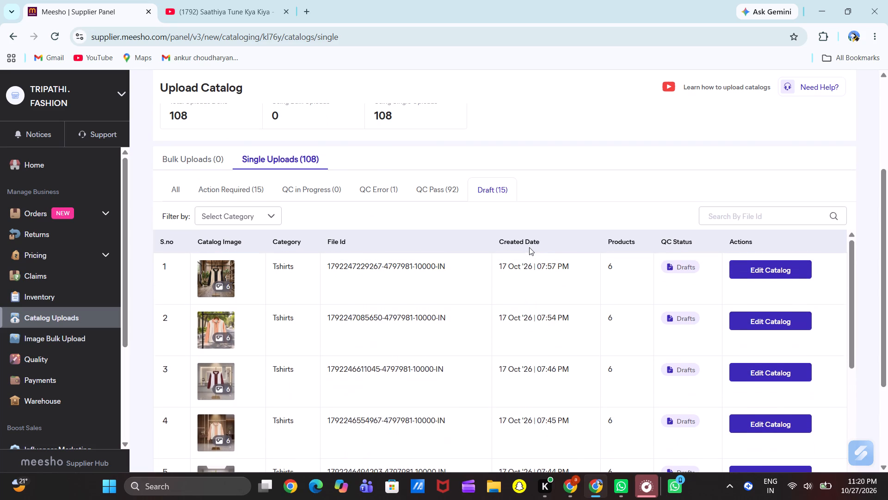
pyautogui.scroll(-6, 529, 247)
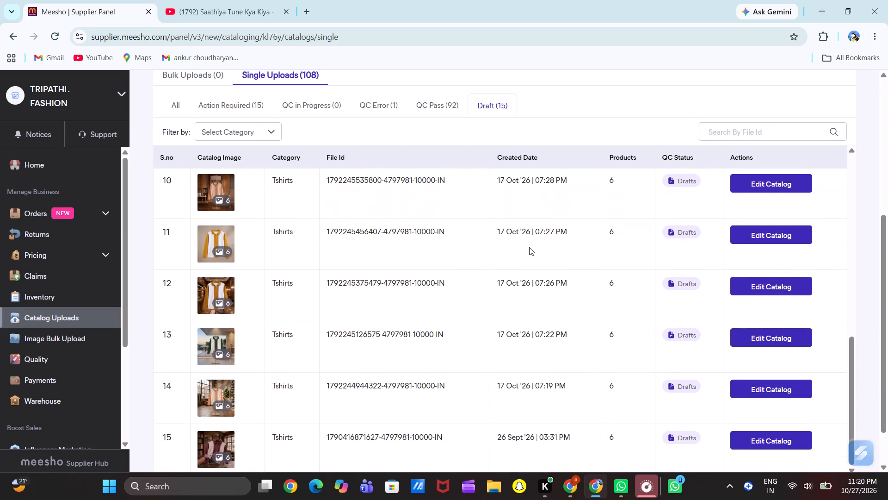
pyautogui.scroll(-1, 529, 247)
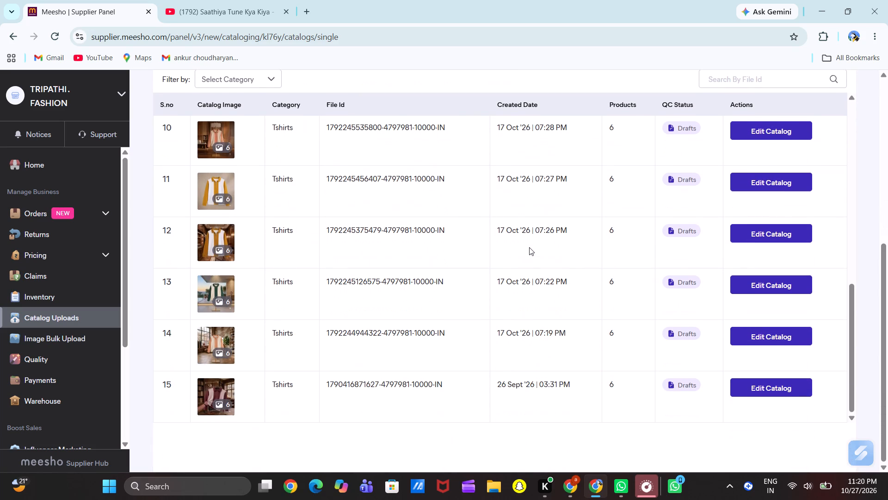
pyautogui.scroll(-1, 529, 247)
pyautogui.scroll(7, 529, 247)
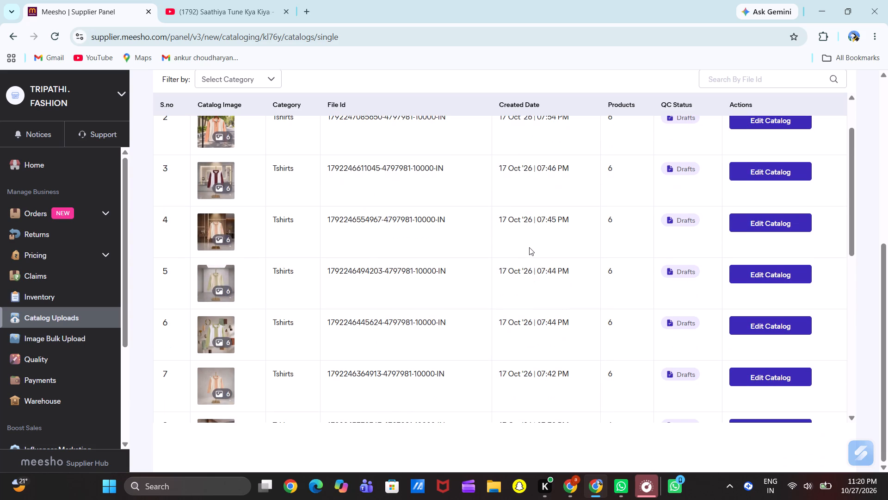
pyautogui.scroll(4, 529, 247)
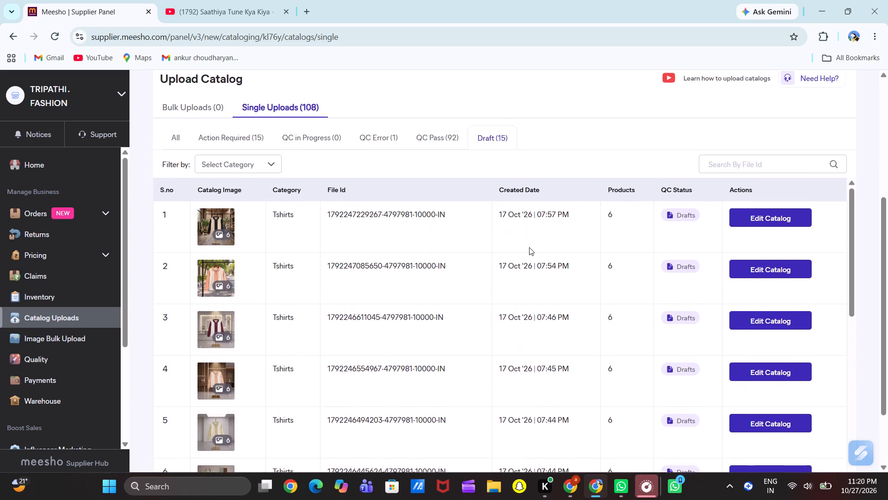
pyautogui.scroll(1, 529, 247)
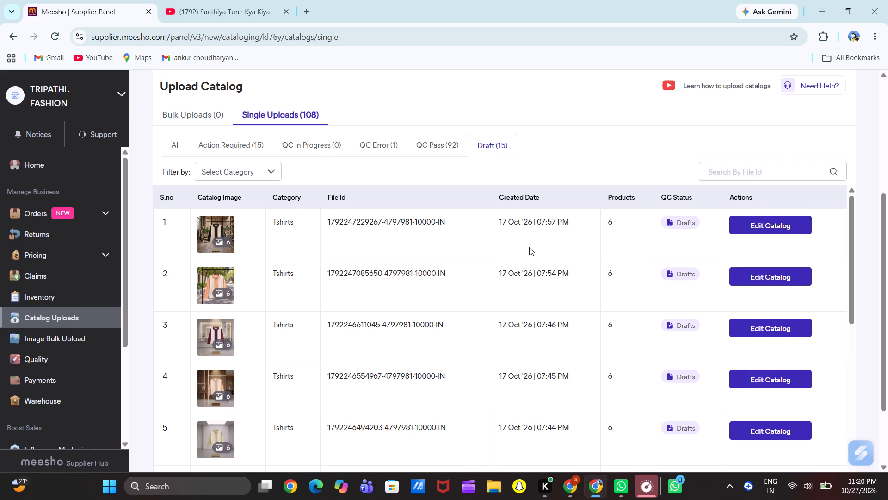
pyautogui.scroll(-1, 529, 247)
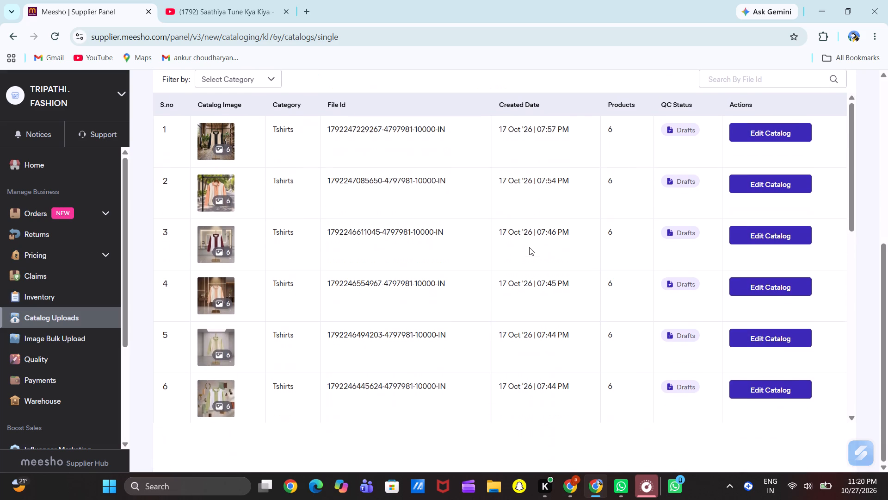
pyautogui.scroll(-2, 529, 247)
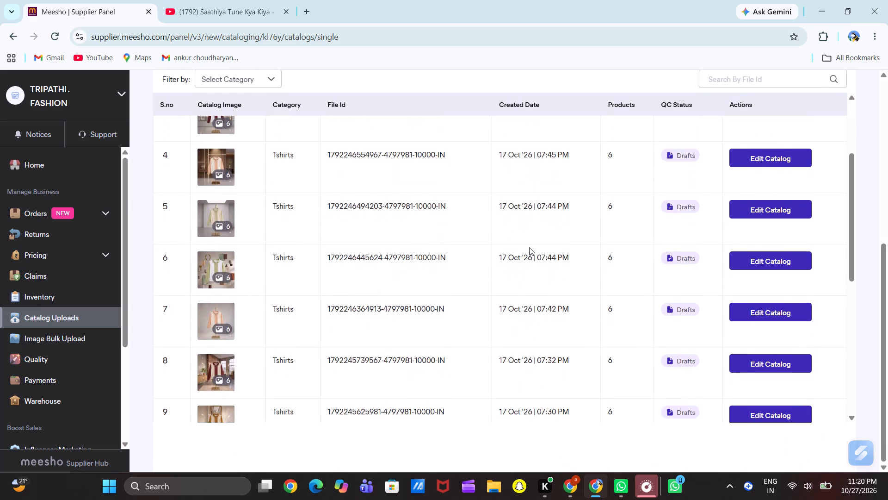
pyautogui.scroll(-5, 529, 247)
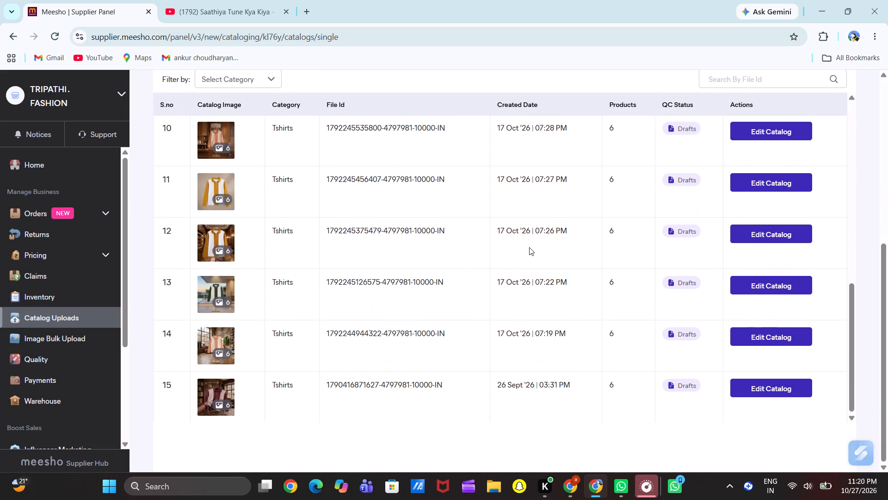
pyautogui.scroll(-3, 529, 247)
pyautogui.scroll(8, 529, 247)
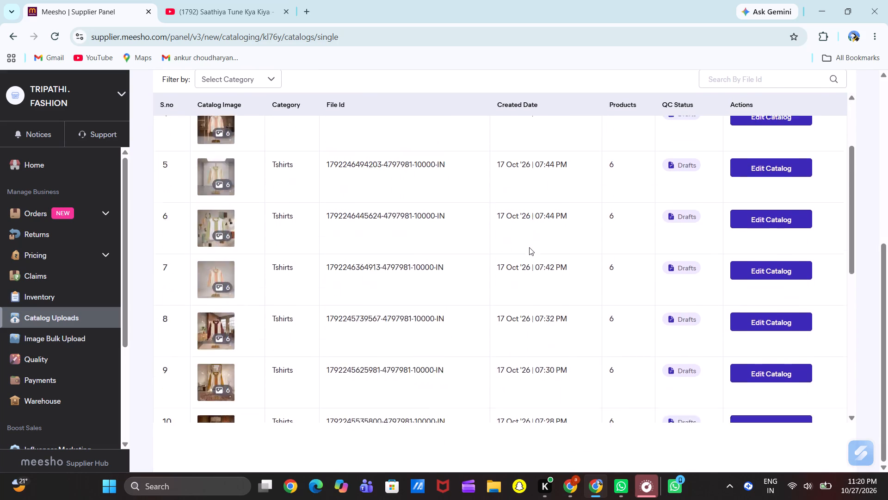
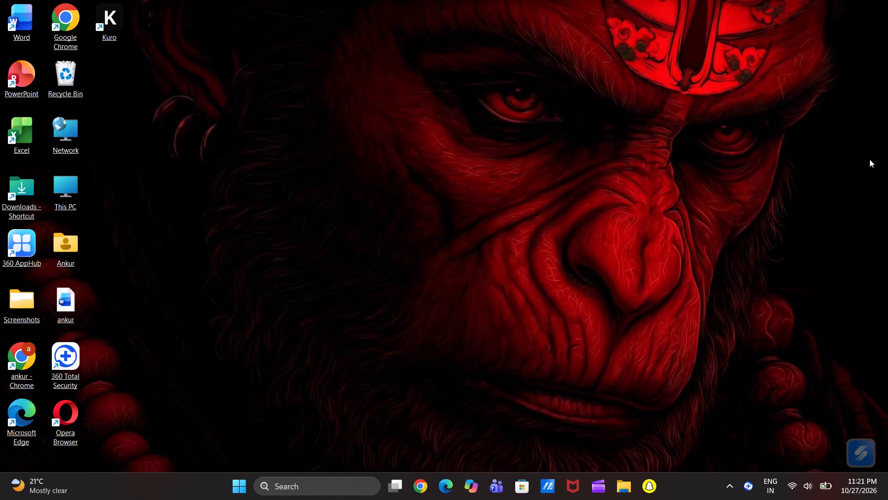
# Shut down the computer from the Windows desktop.
pyautogui.hotkey('alt', 'F4')
pyautogui.hotkey('alt', 'F4')
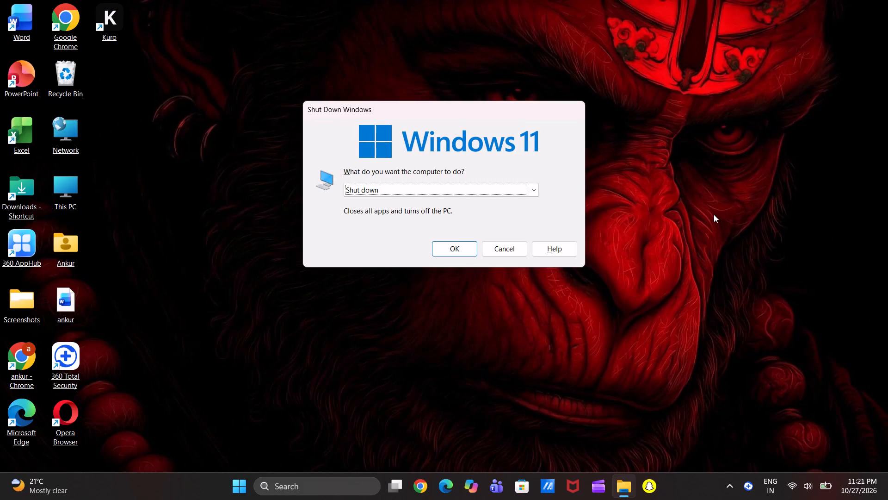
pyautogui.click(450, 250)
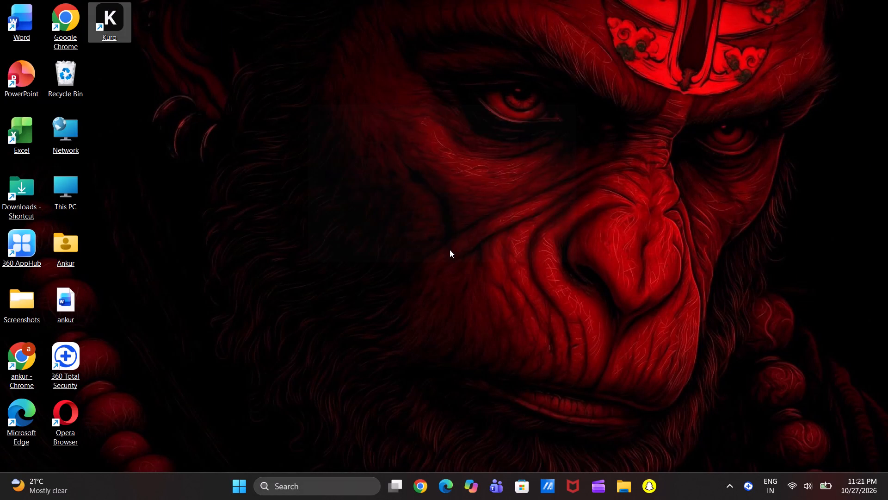